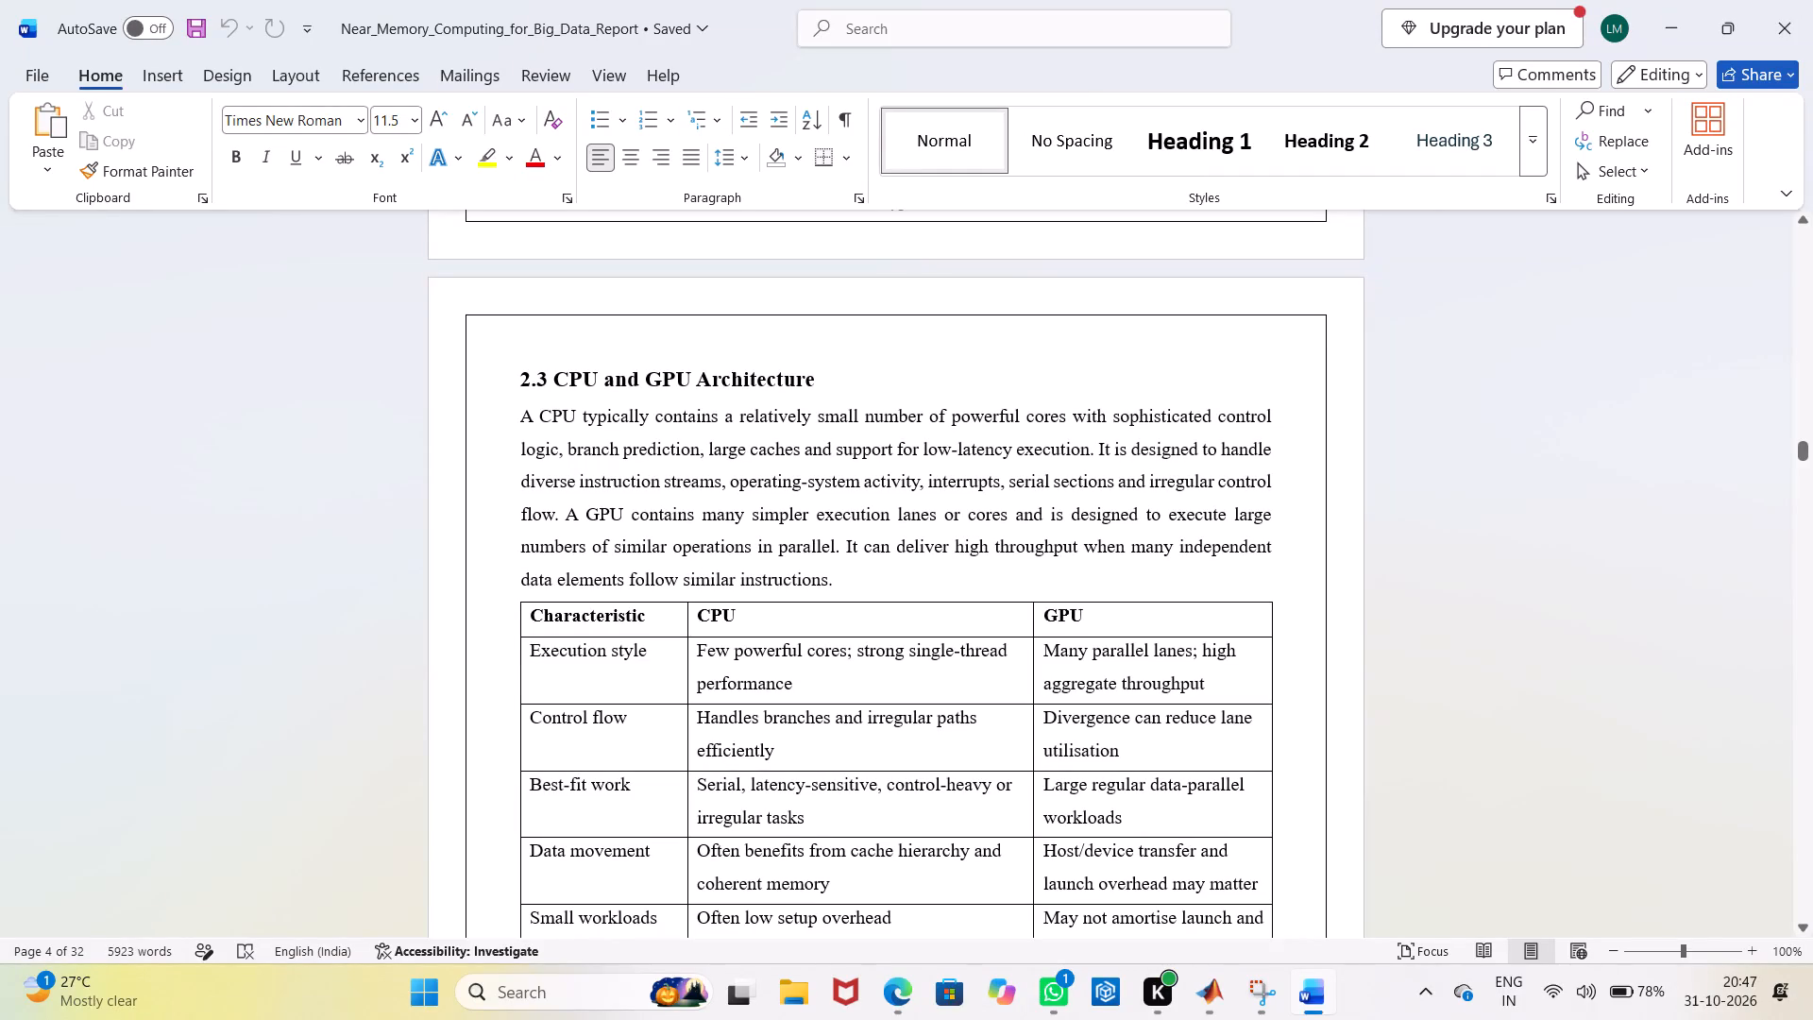
Insert the copied "Execution Time versus Number of Data Passes" chart in a new paragraph after the key limitation paragraph closing section 5.5.
scroll(1293, 646, down, 5)
scroll(1350, 772, down, 11)
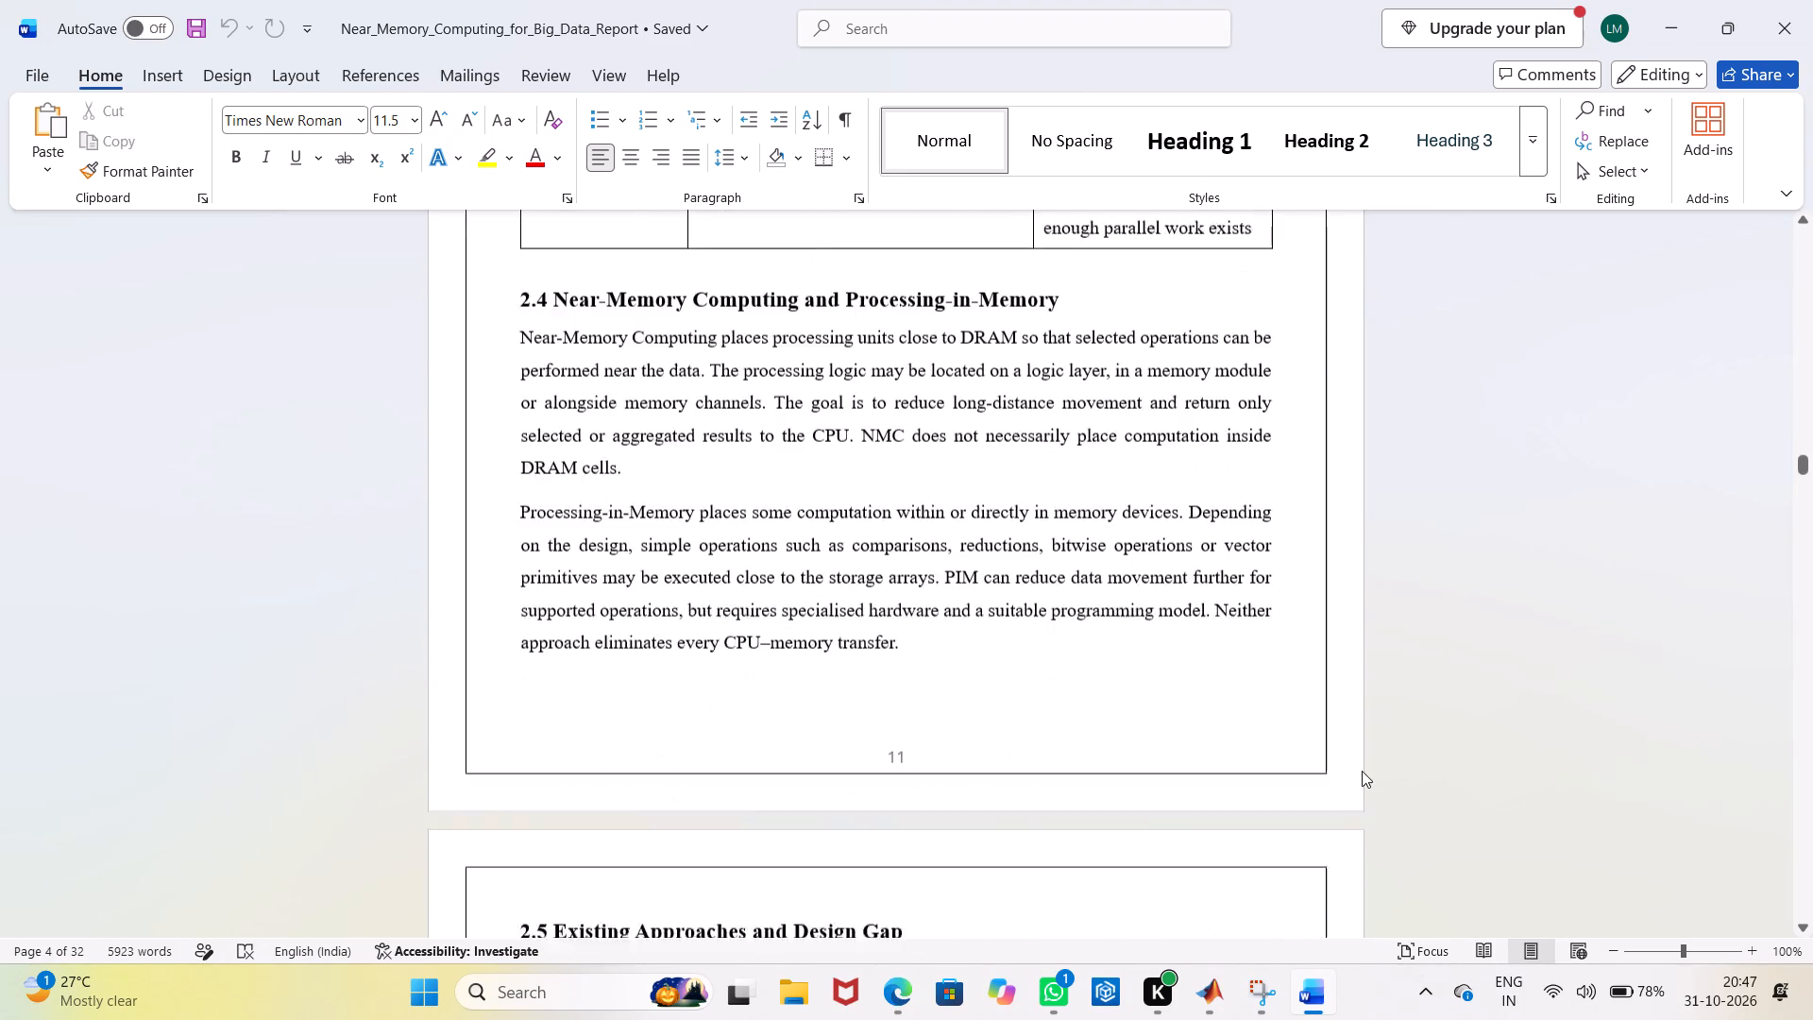
scroll(1337, 775, down, 20)
scroll(1337, 775, down, 20)
scroll(1337, 775, down, 3)
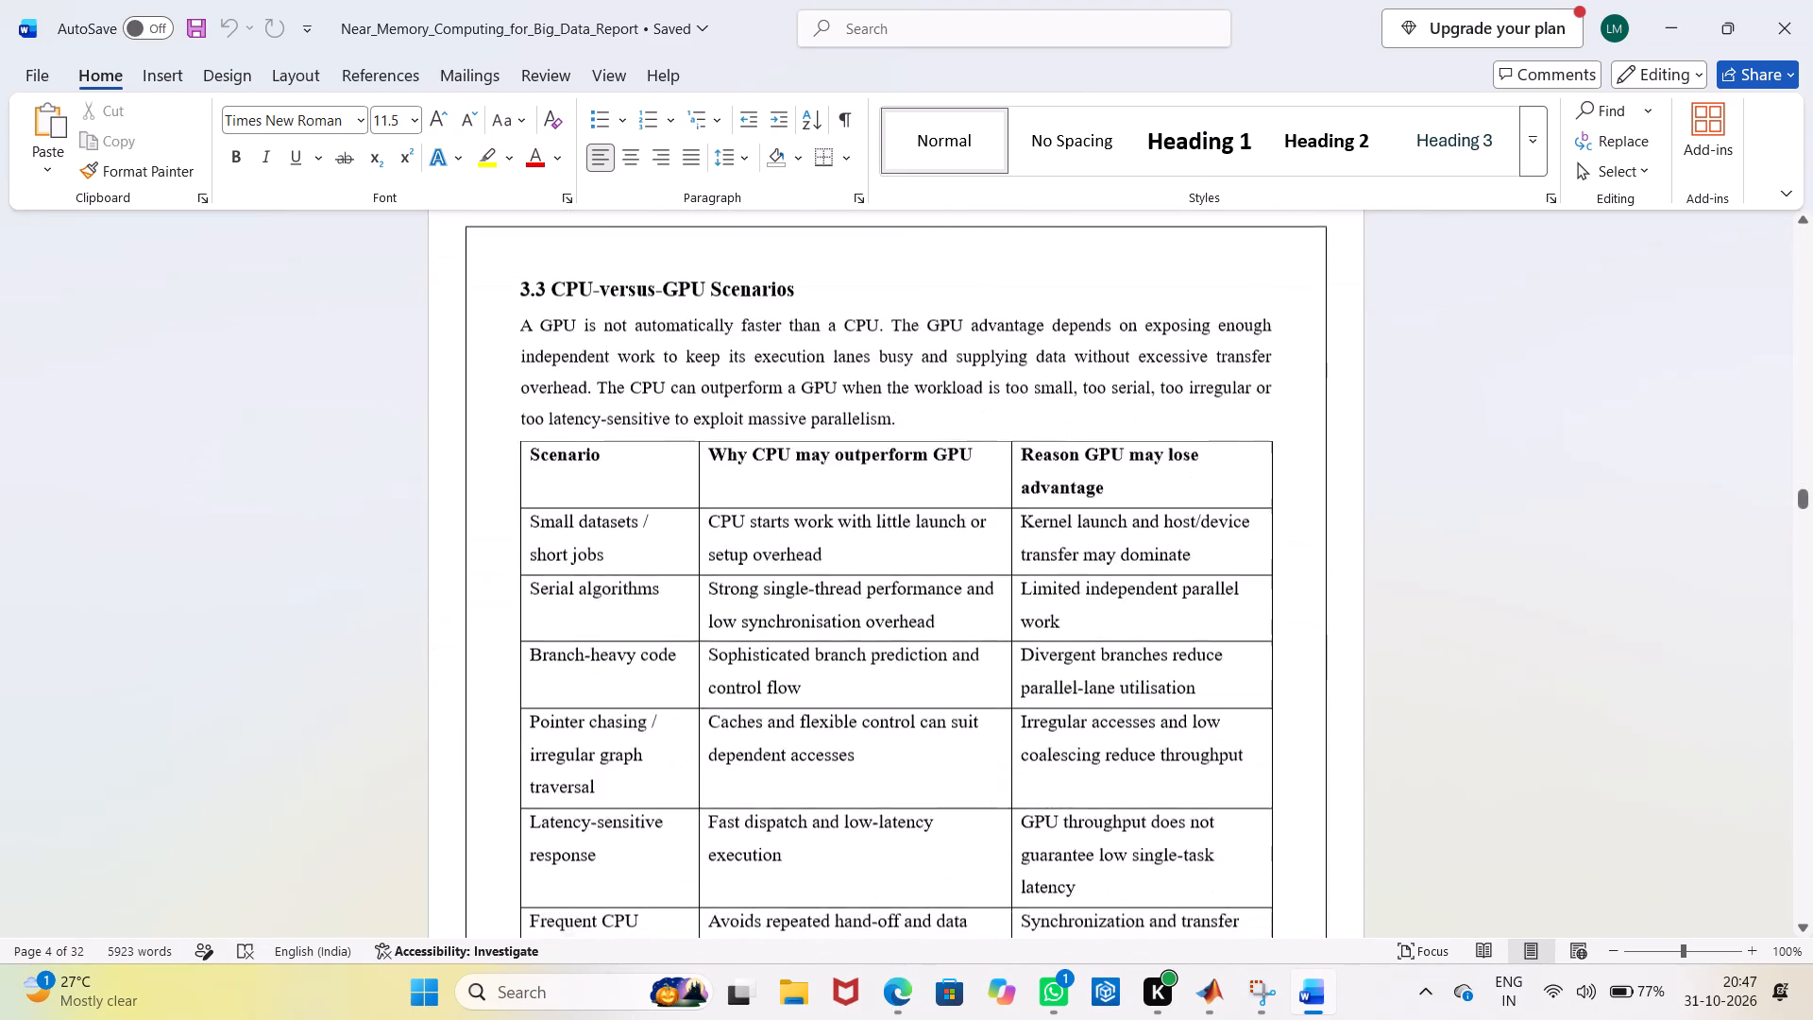
scroll(1283, 759, down, 12)
scroll(1335, 772, down, 19)
scroll(1526, 678, down, 9)
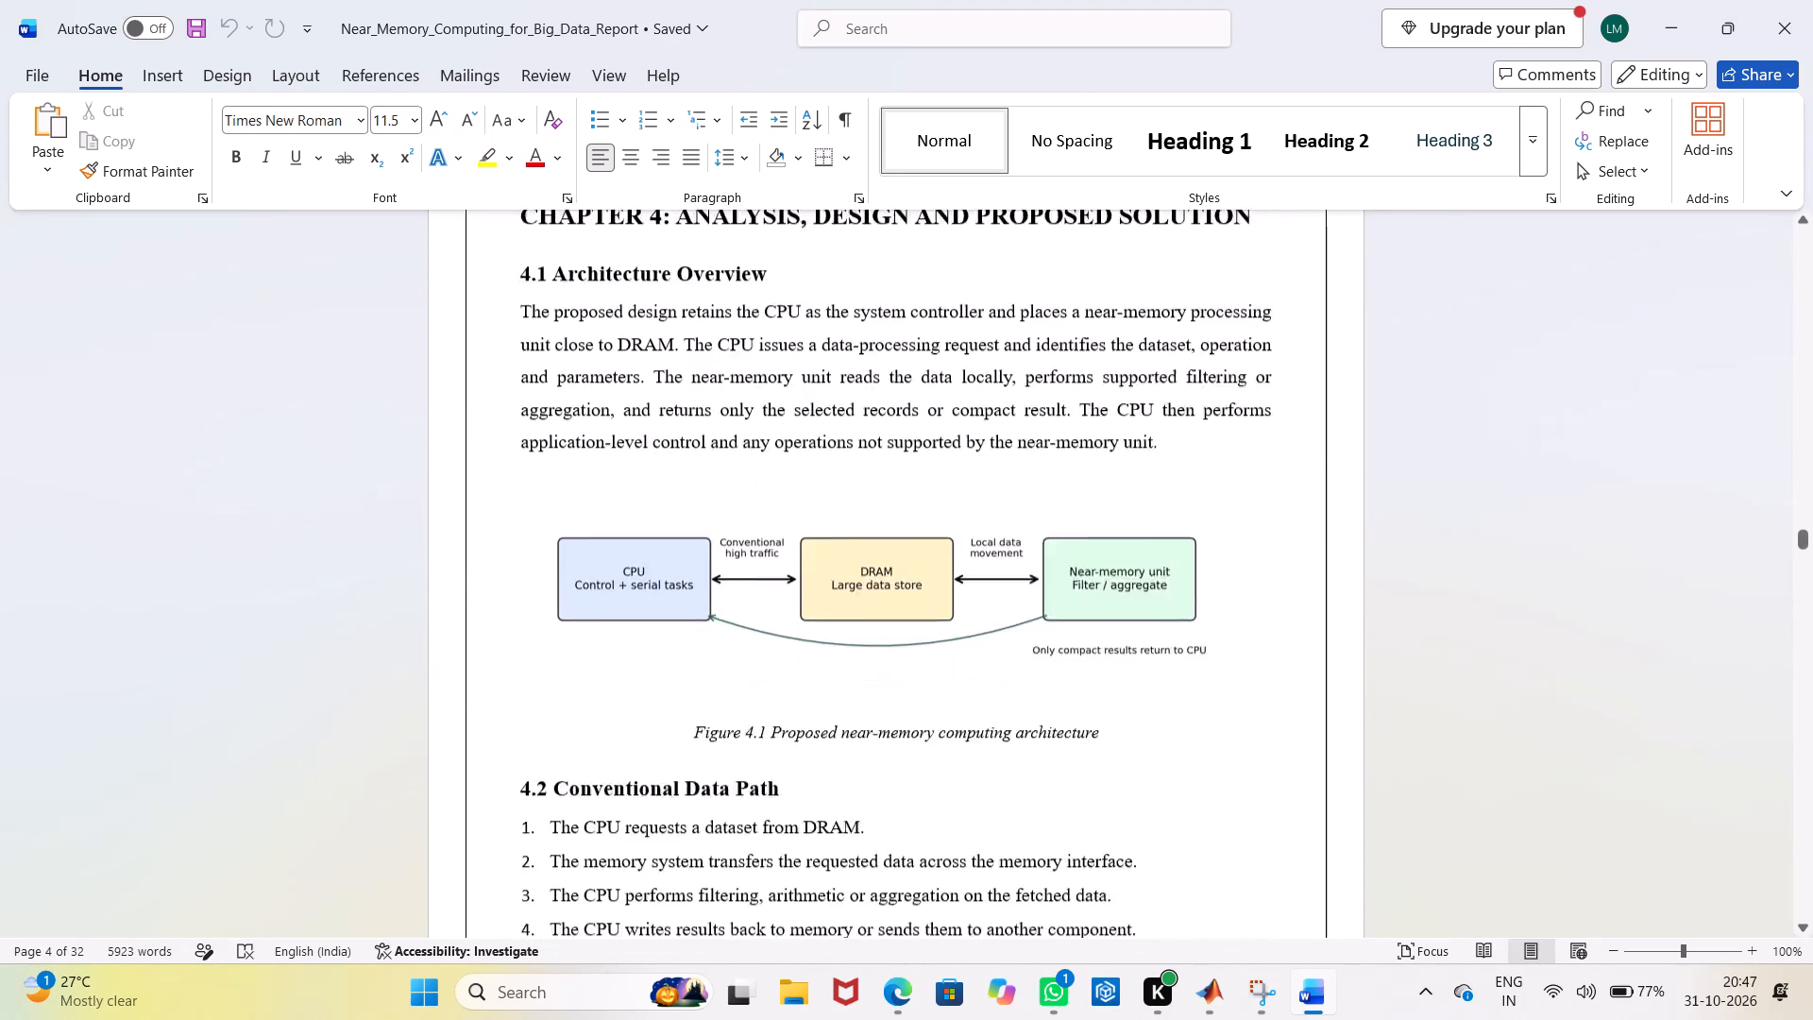
scroll(1521, 678, down, 18)
scroll(1530, 675, down, 8)
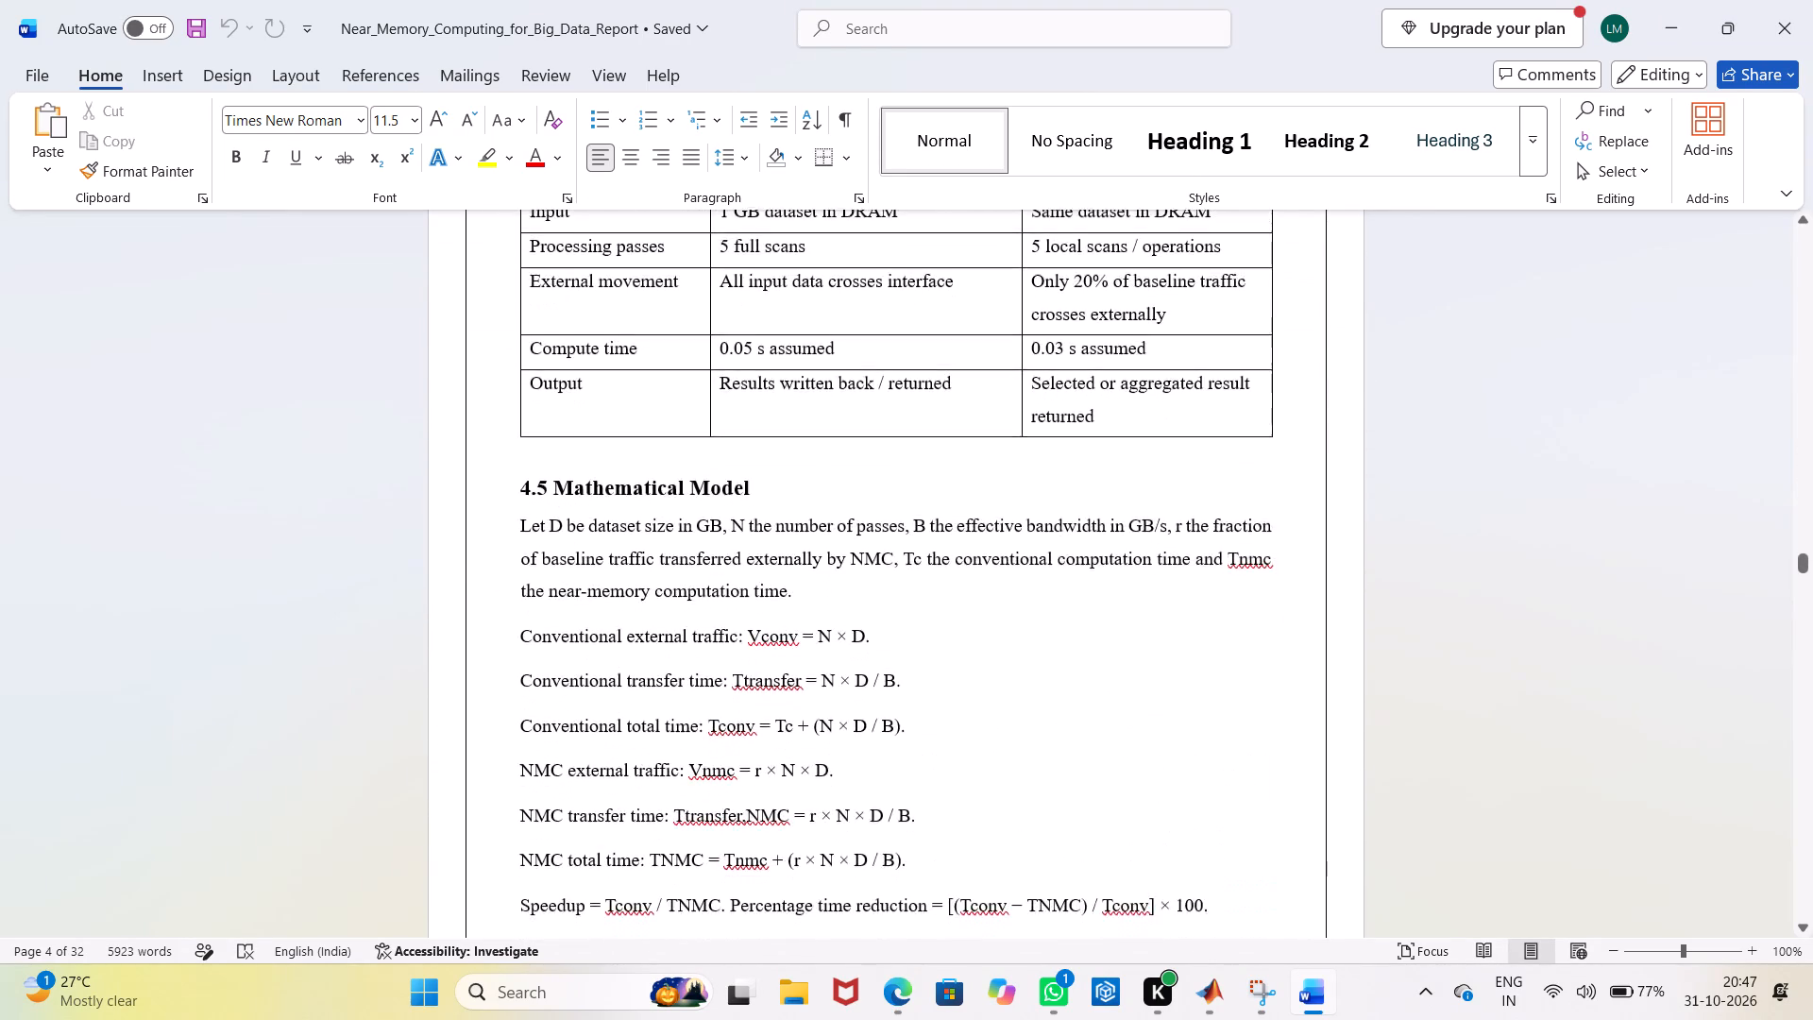
scroll(1529, 679, down, 15)
scroll(1533, 705, down, 18)
scroll(1545, 706, down, 3)
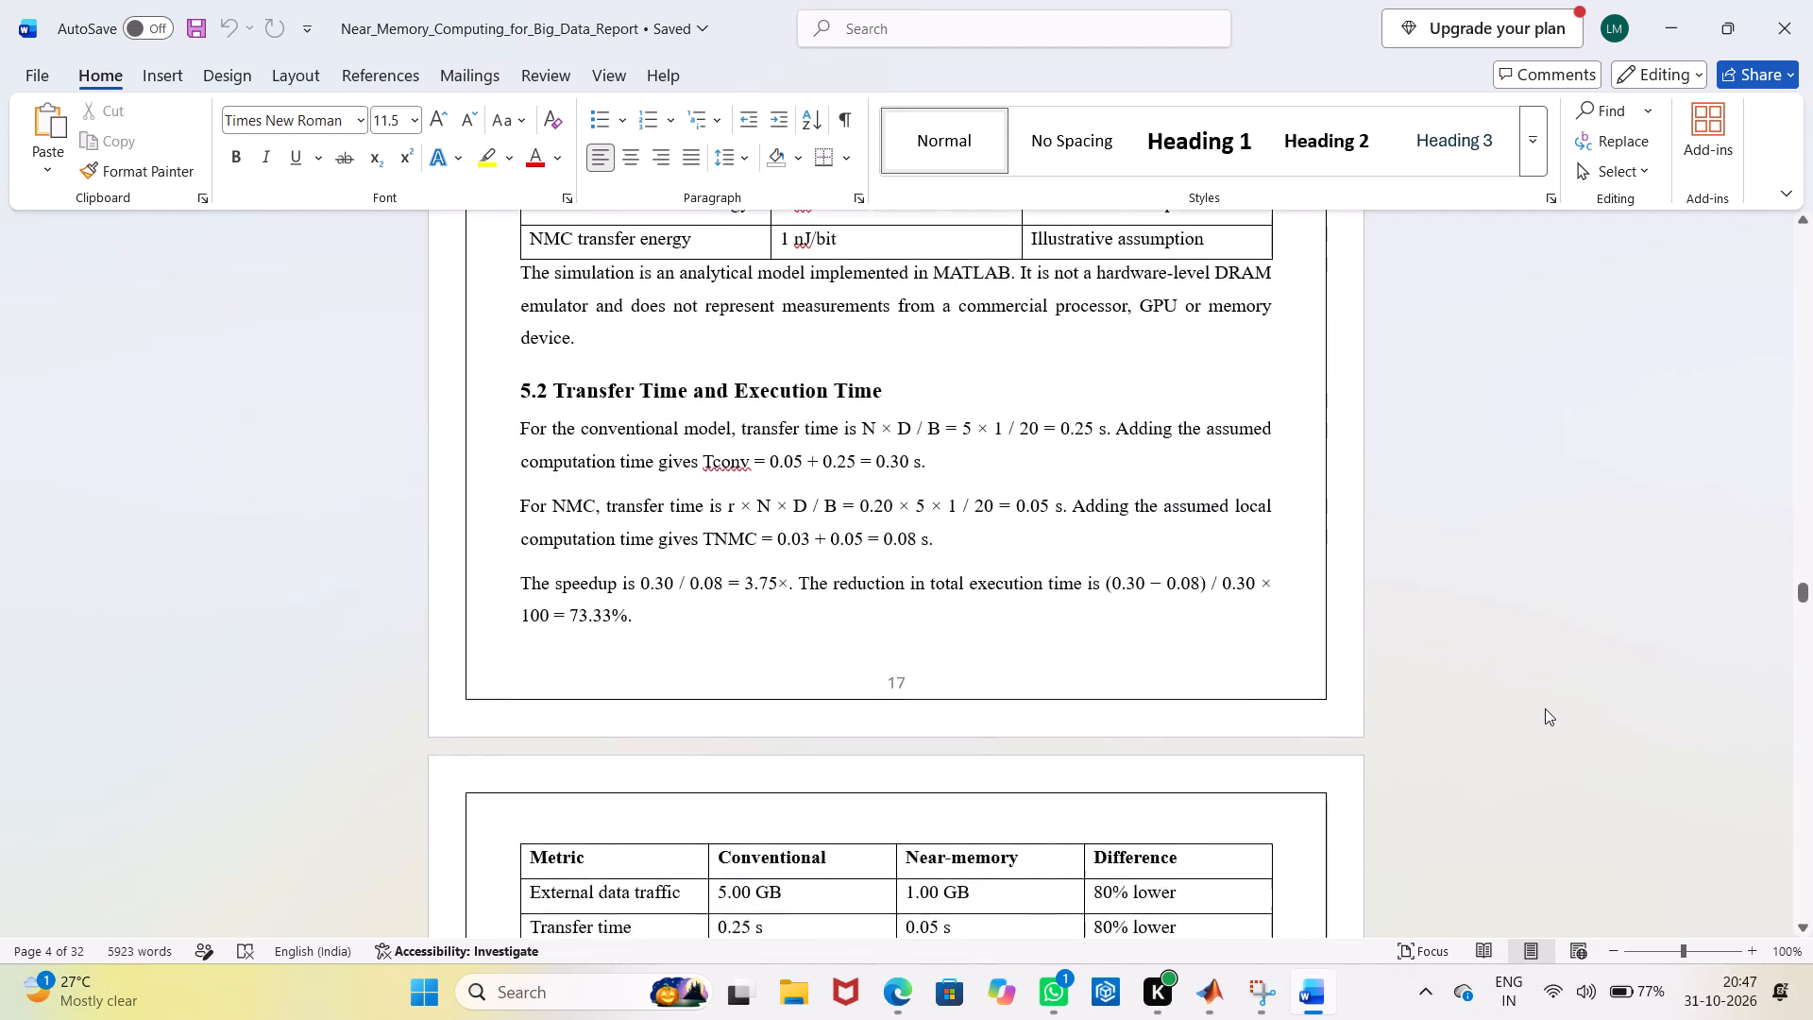
scroll(1545, 708, down, 18)
scroll(1561, 713, down, 9)
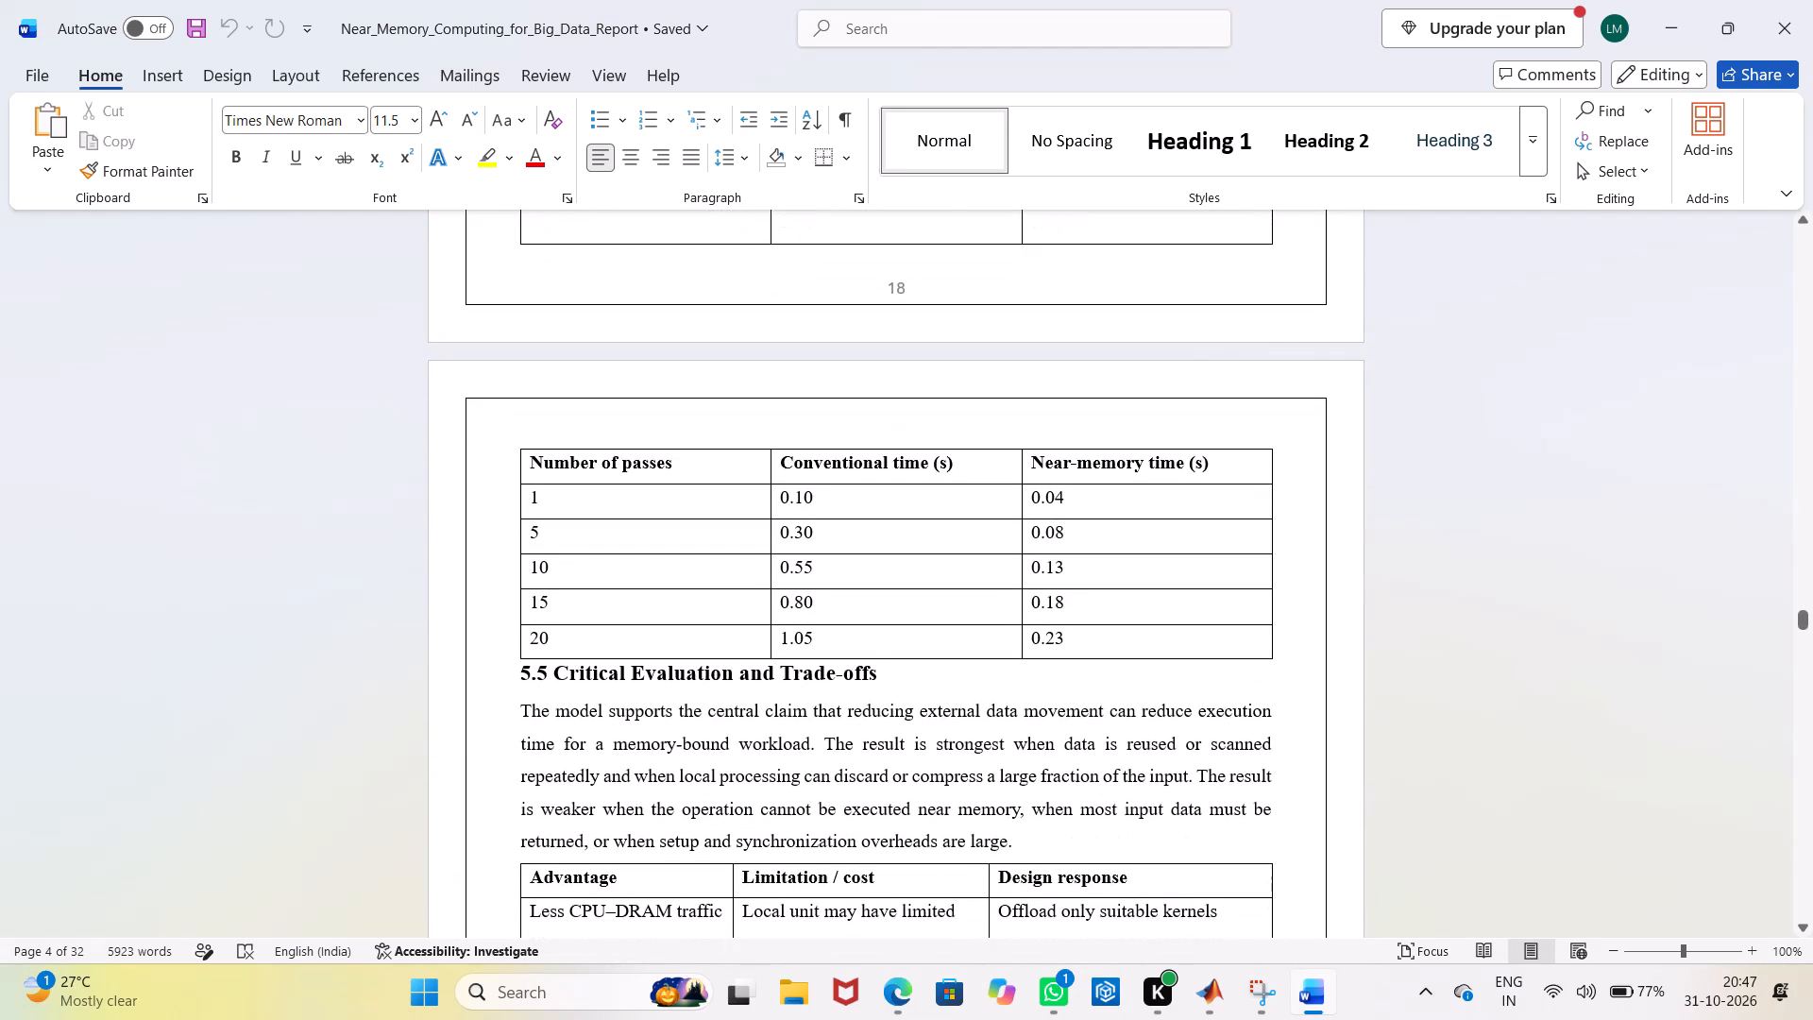
scroll(1197, 700, down, 3)
scroll(1100, 640, down, 5)
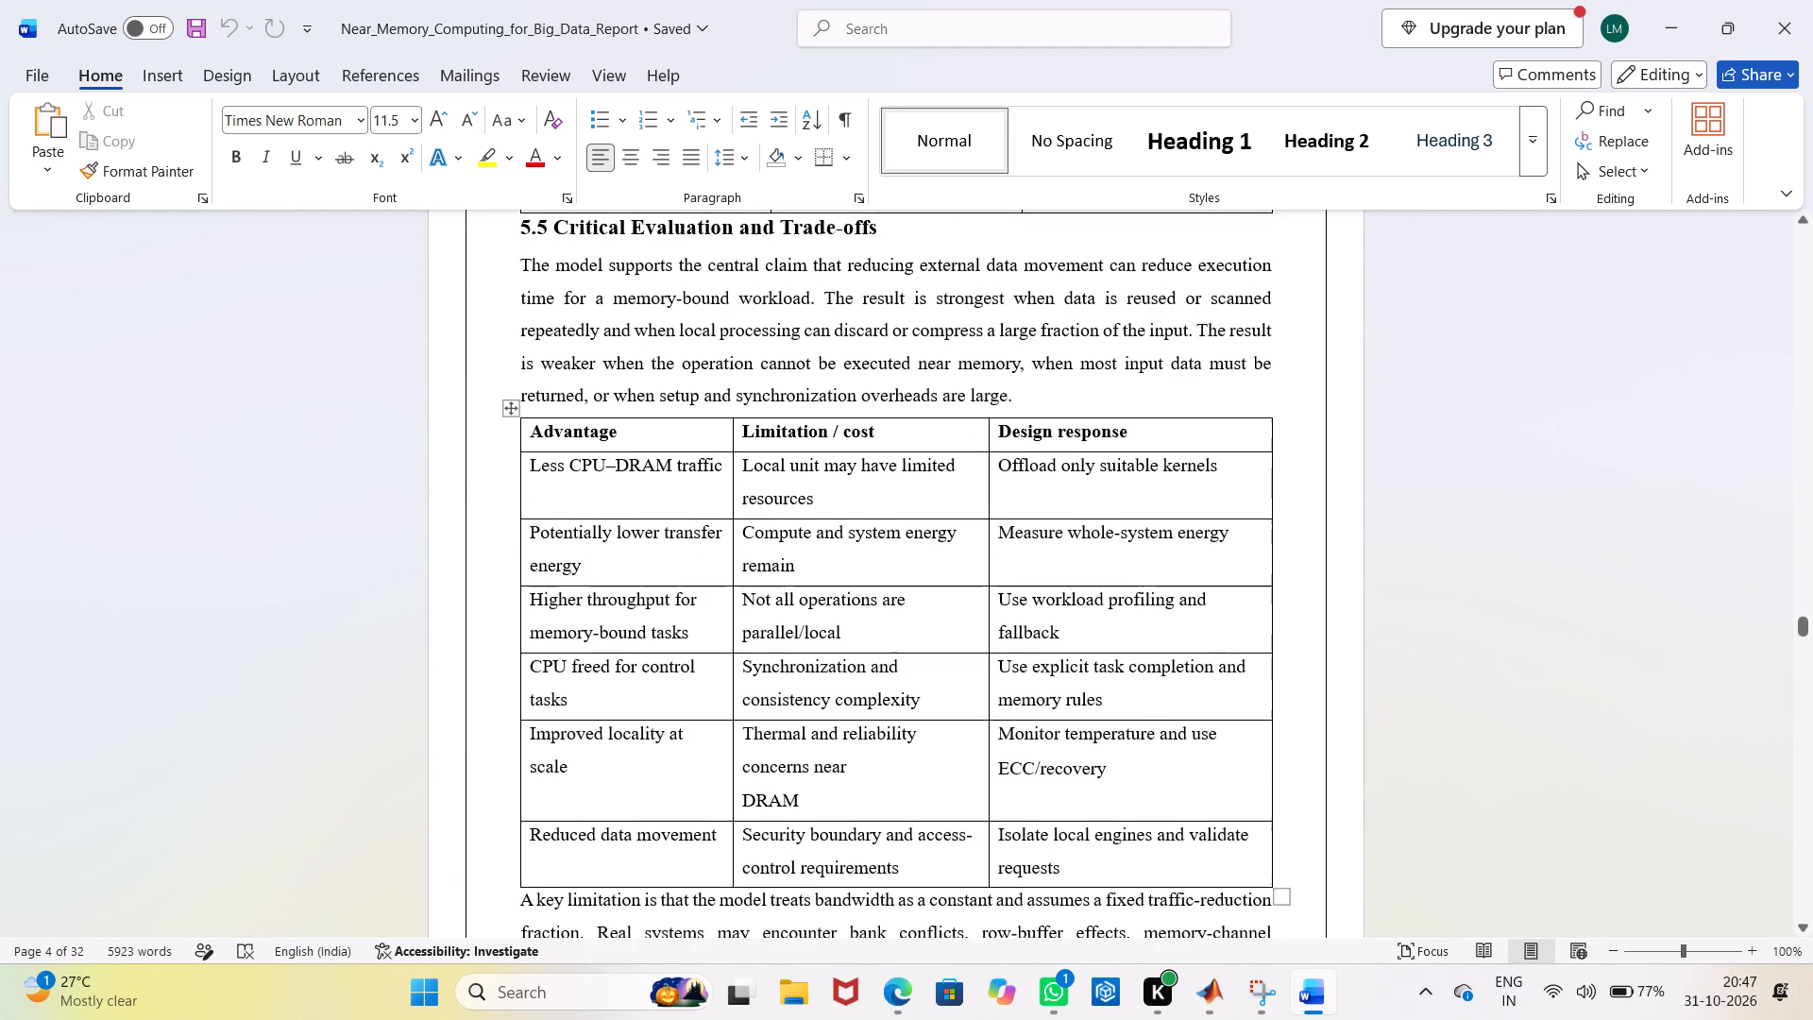
scroll(1100, 640, down, 10)
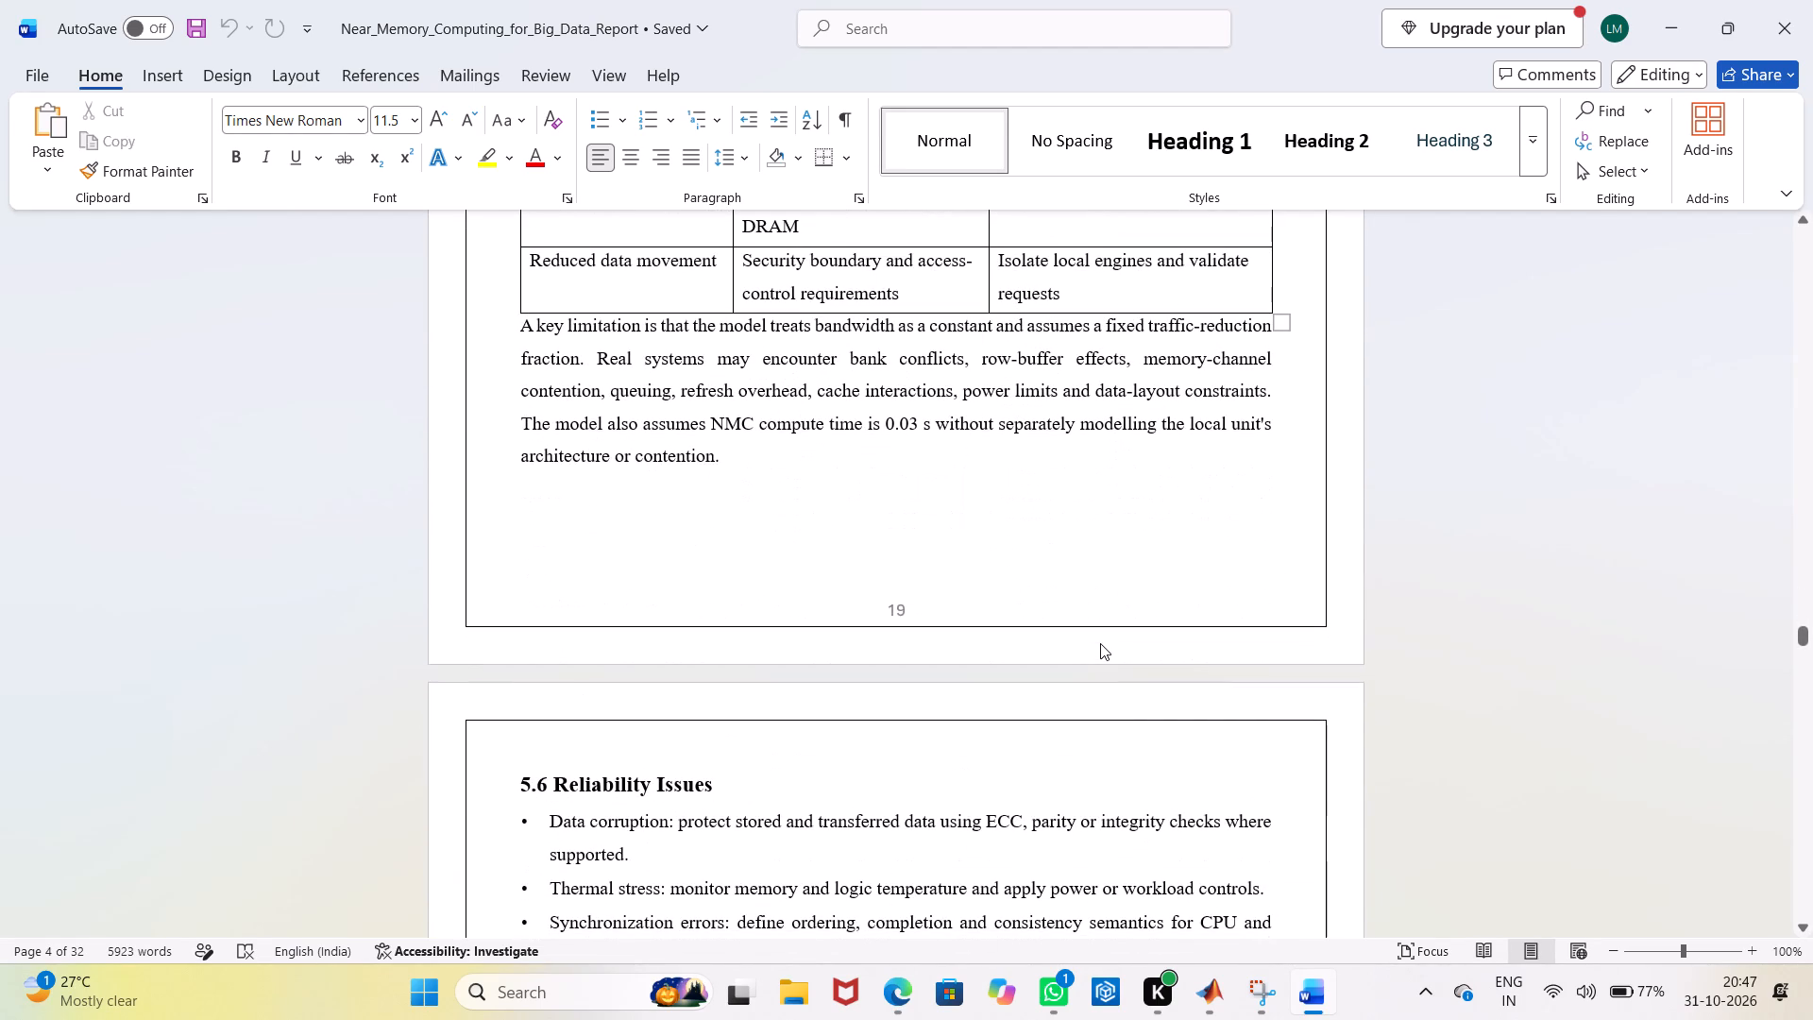
click(905, 474)
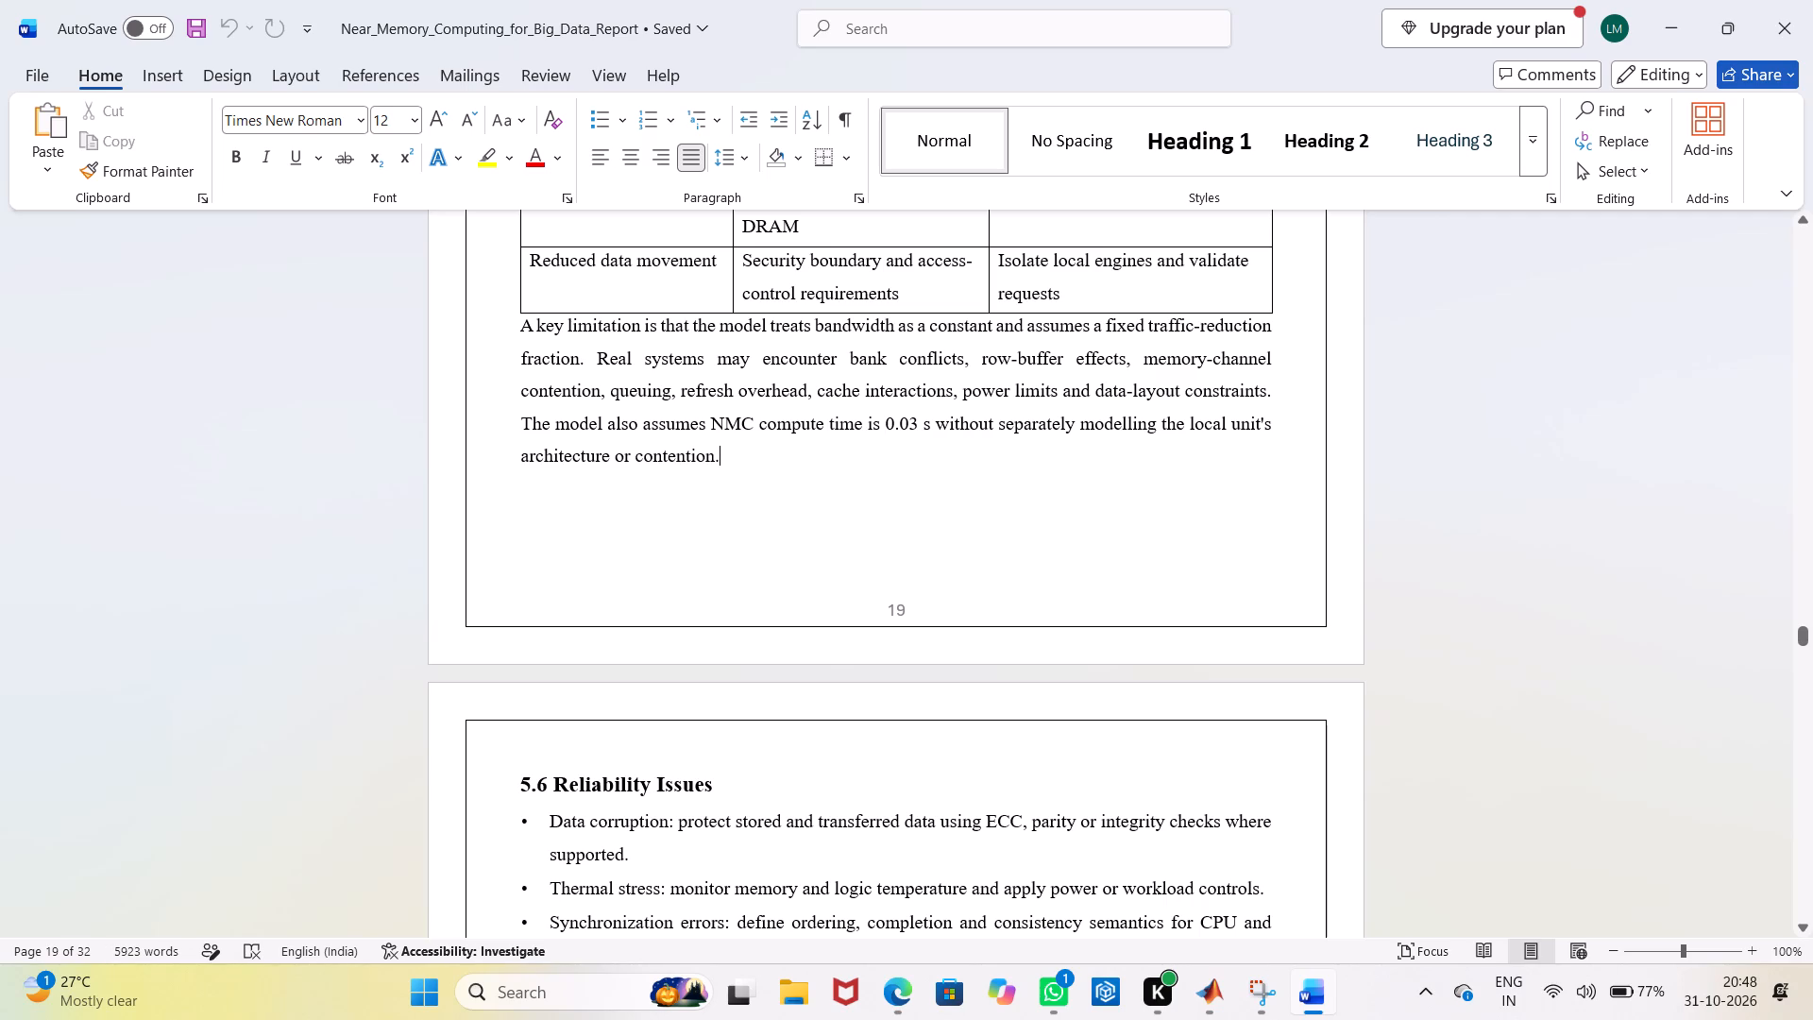
scroll(905, 474, up, 11)
scroll(905, 474, down, 9)
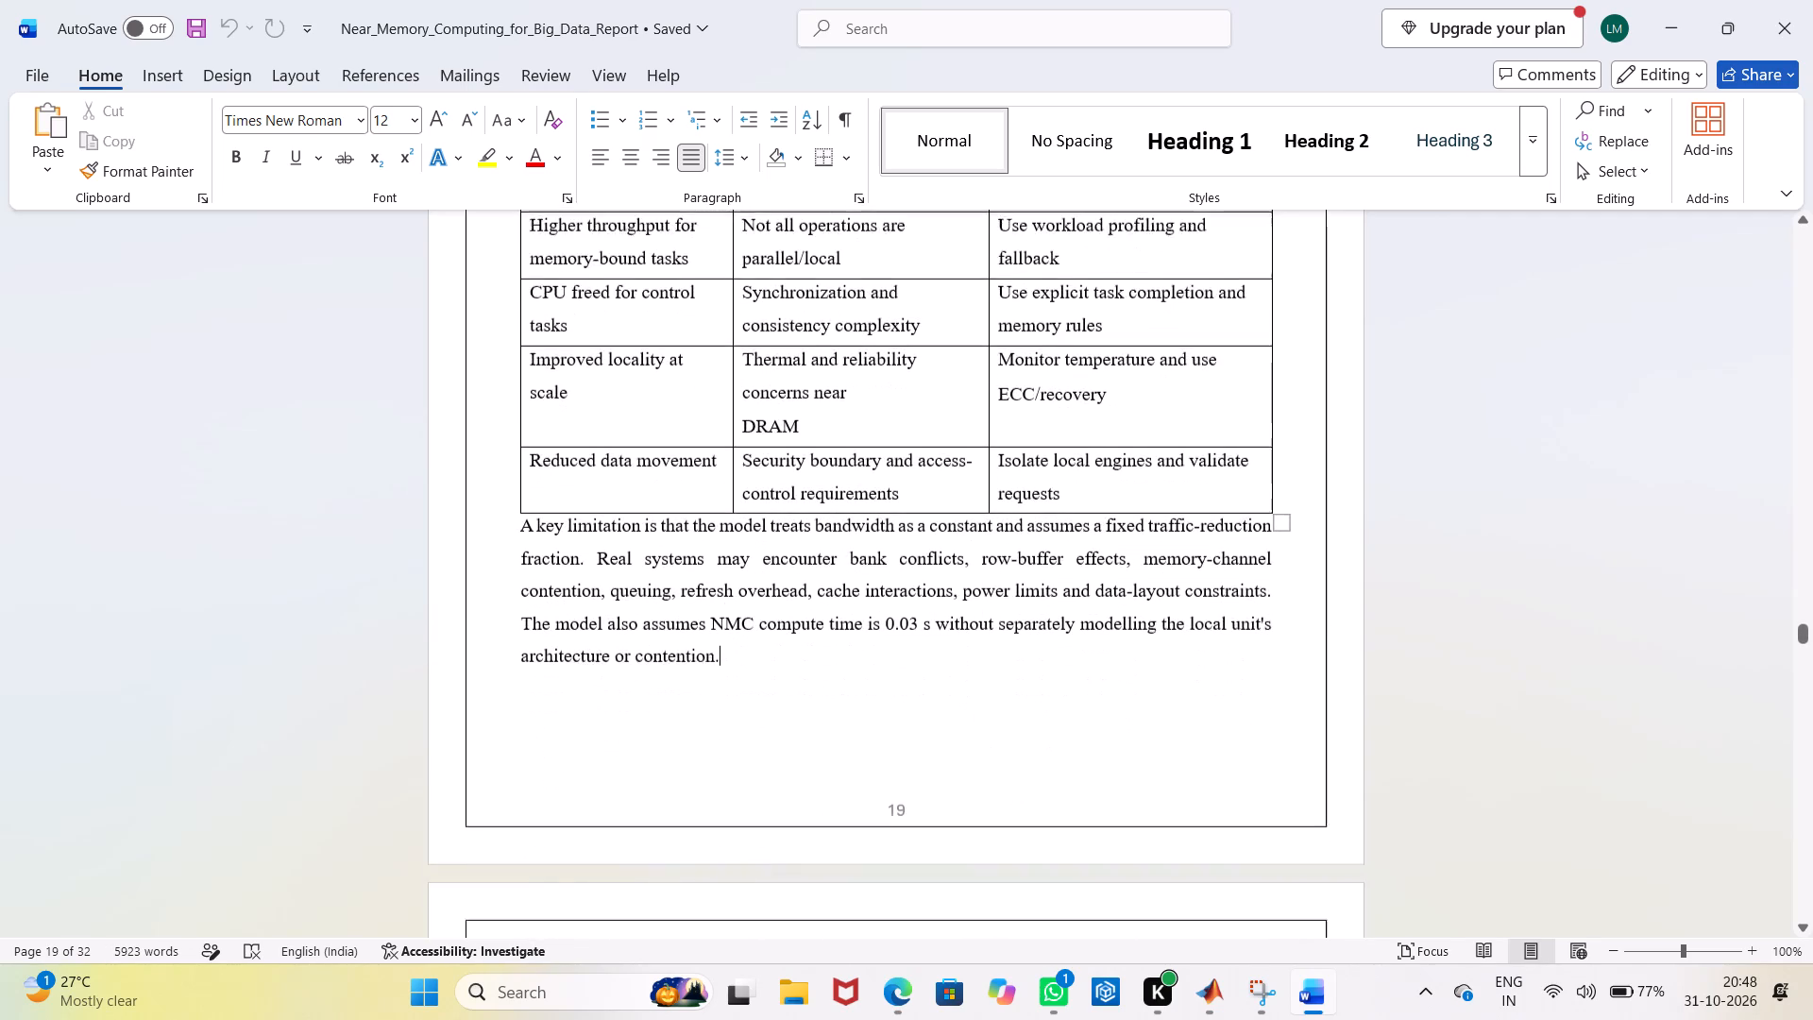
key(shift+Return)
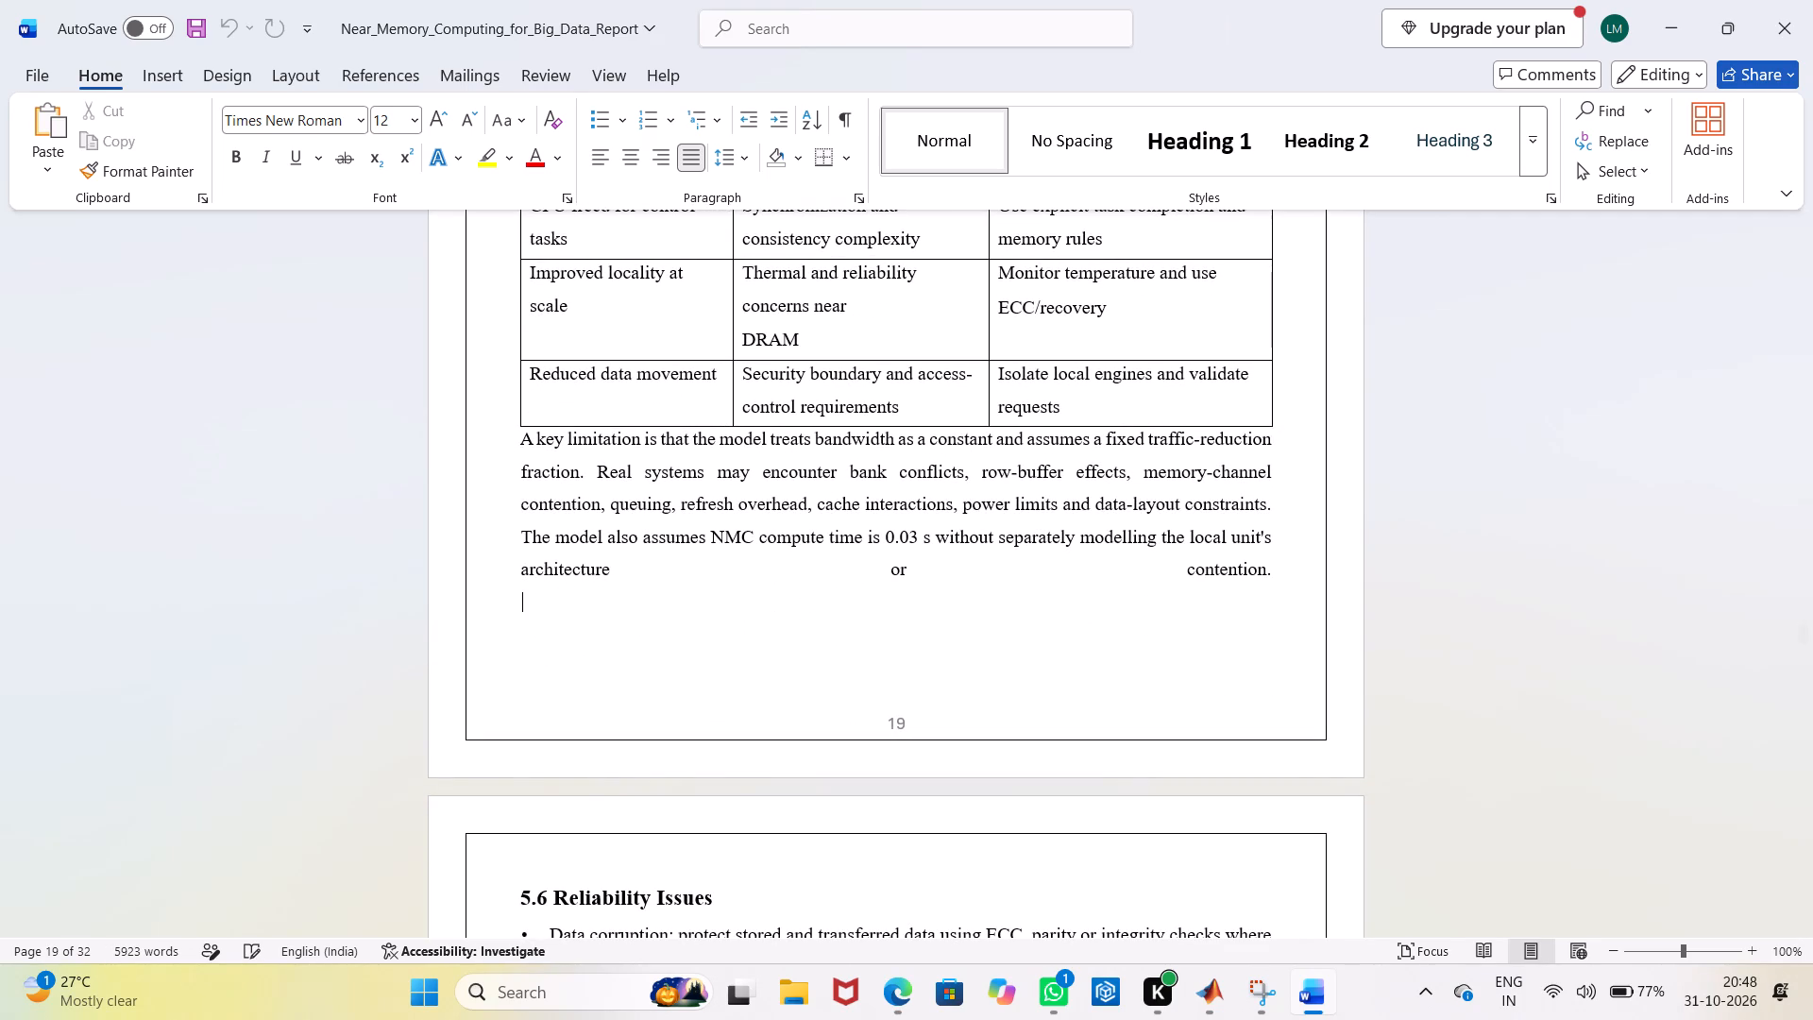
key(BackSpace)
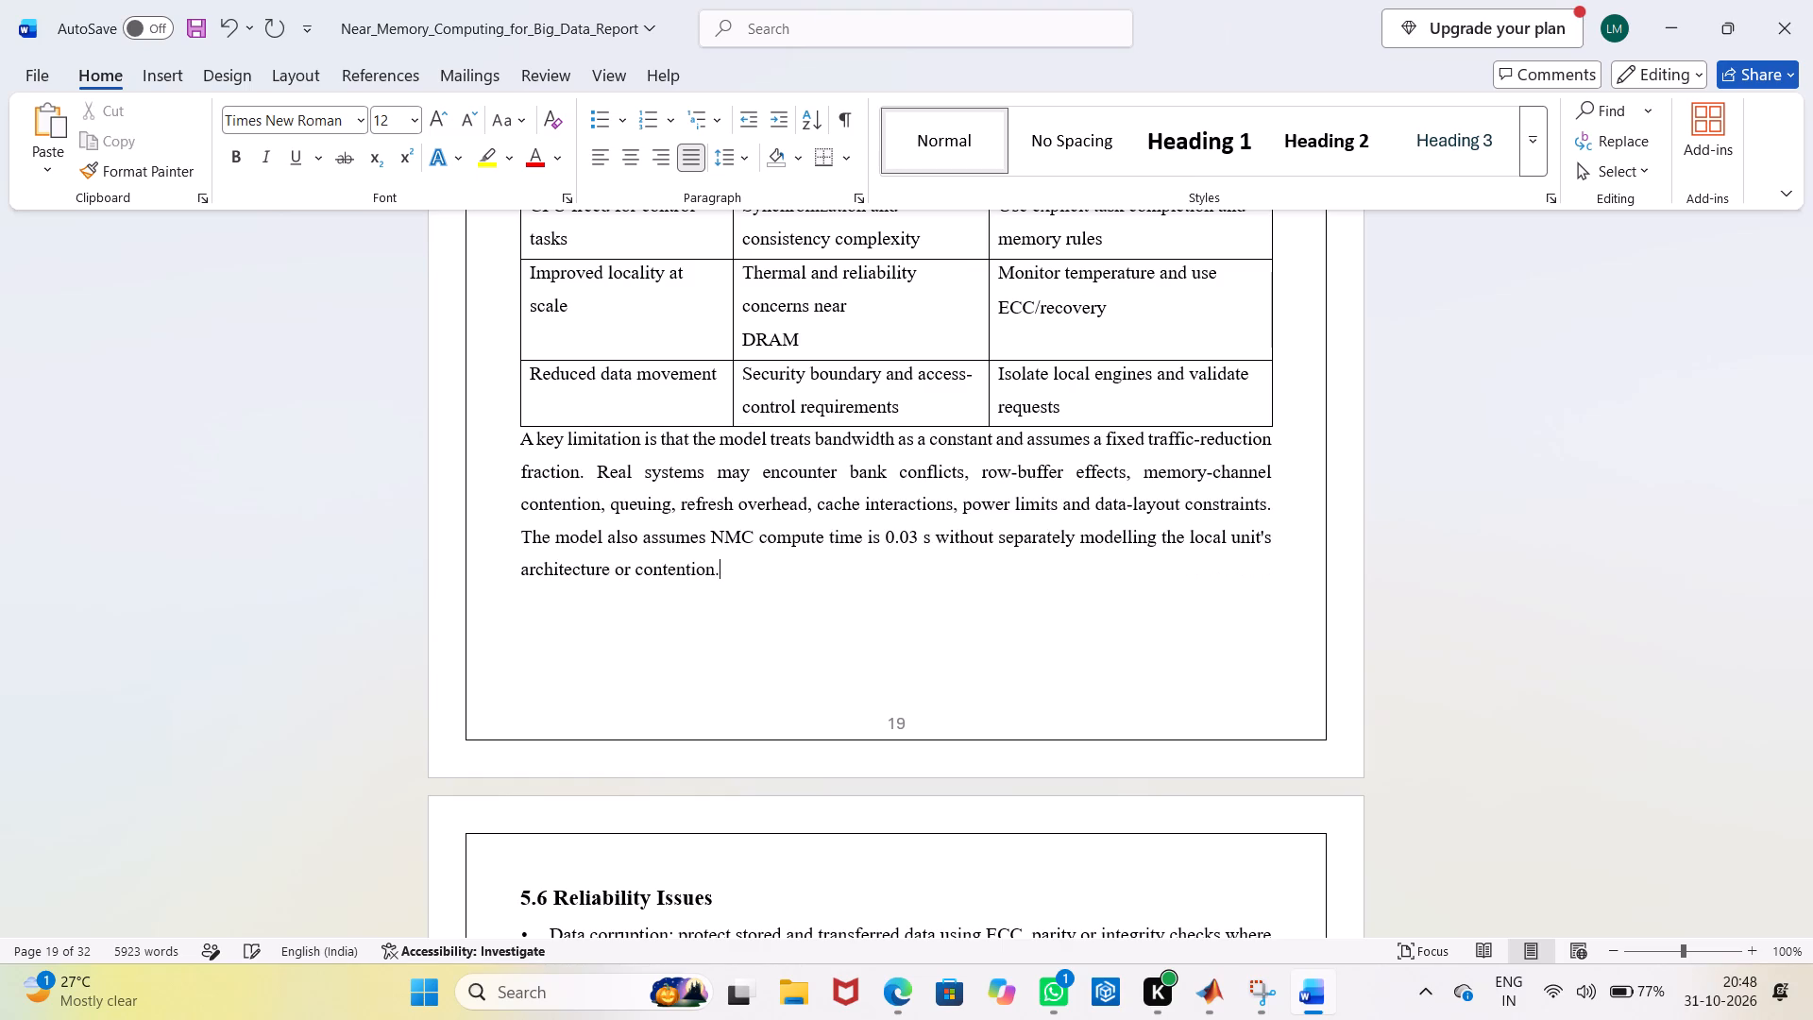
key(Return)
key(ctrl+v)
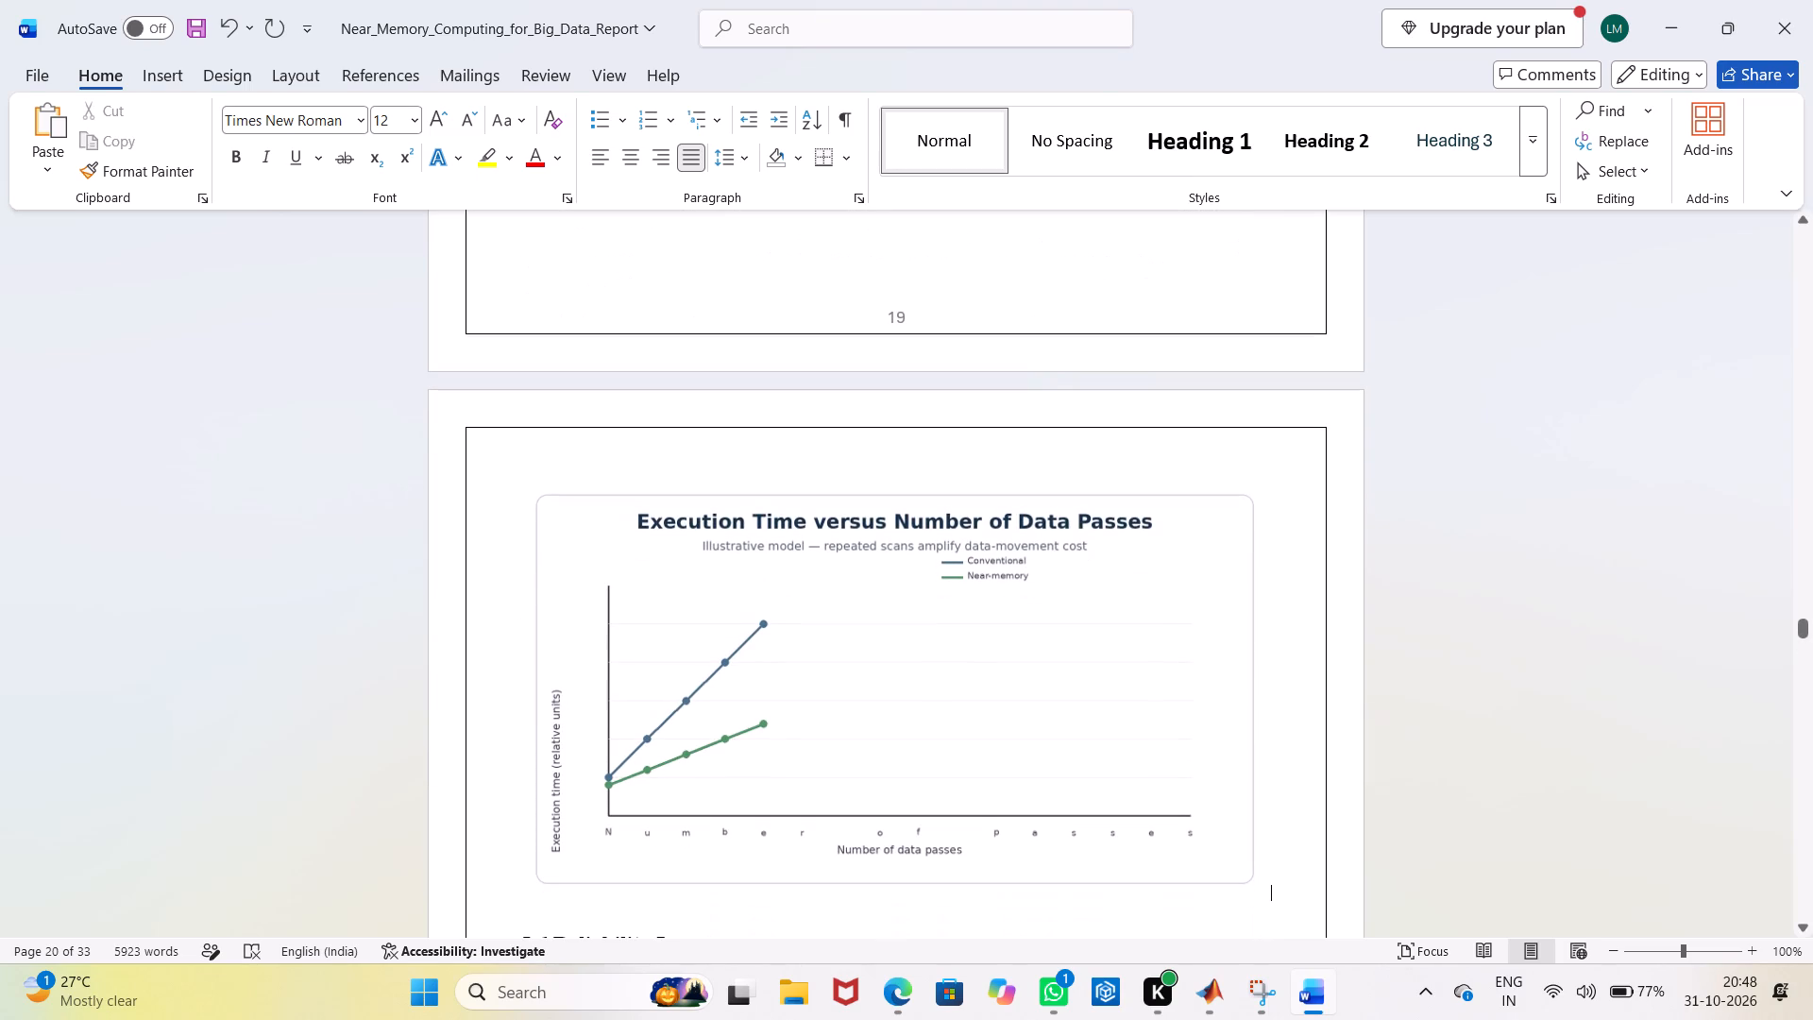
click(1005, 628)
scroll(1005, 628, up, 5)
scroll(1080, 802, down, 13)
scroll(1089, 727, up, 5)
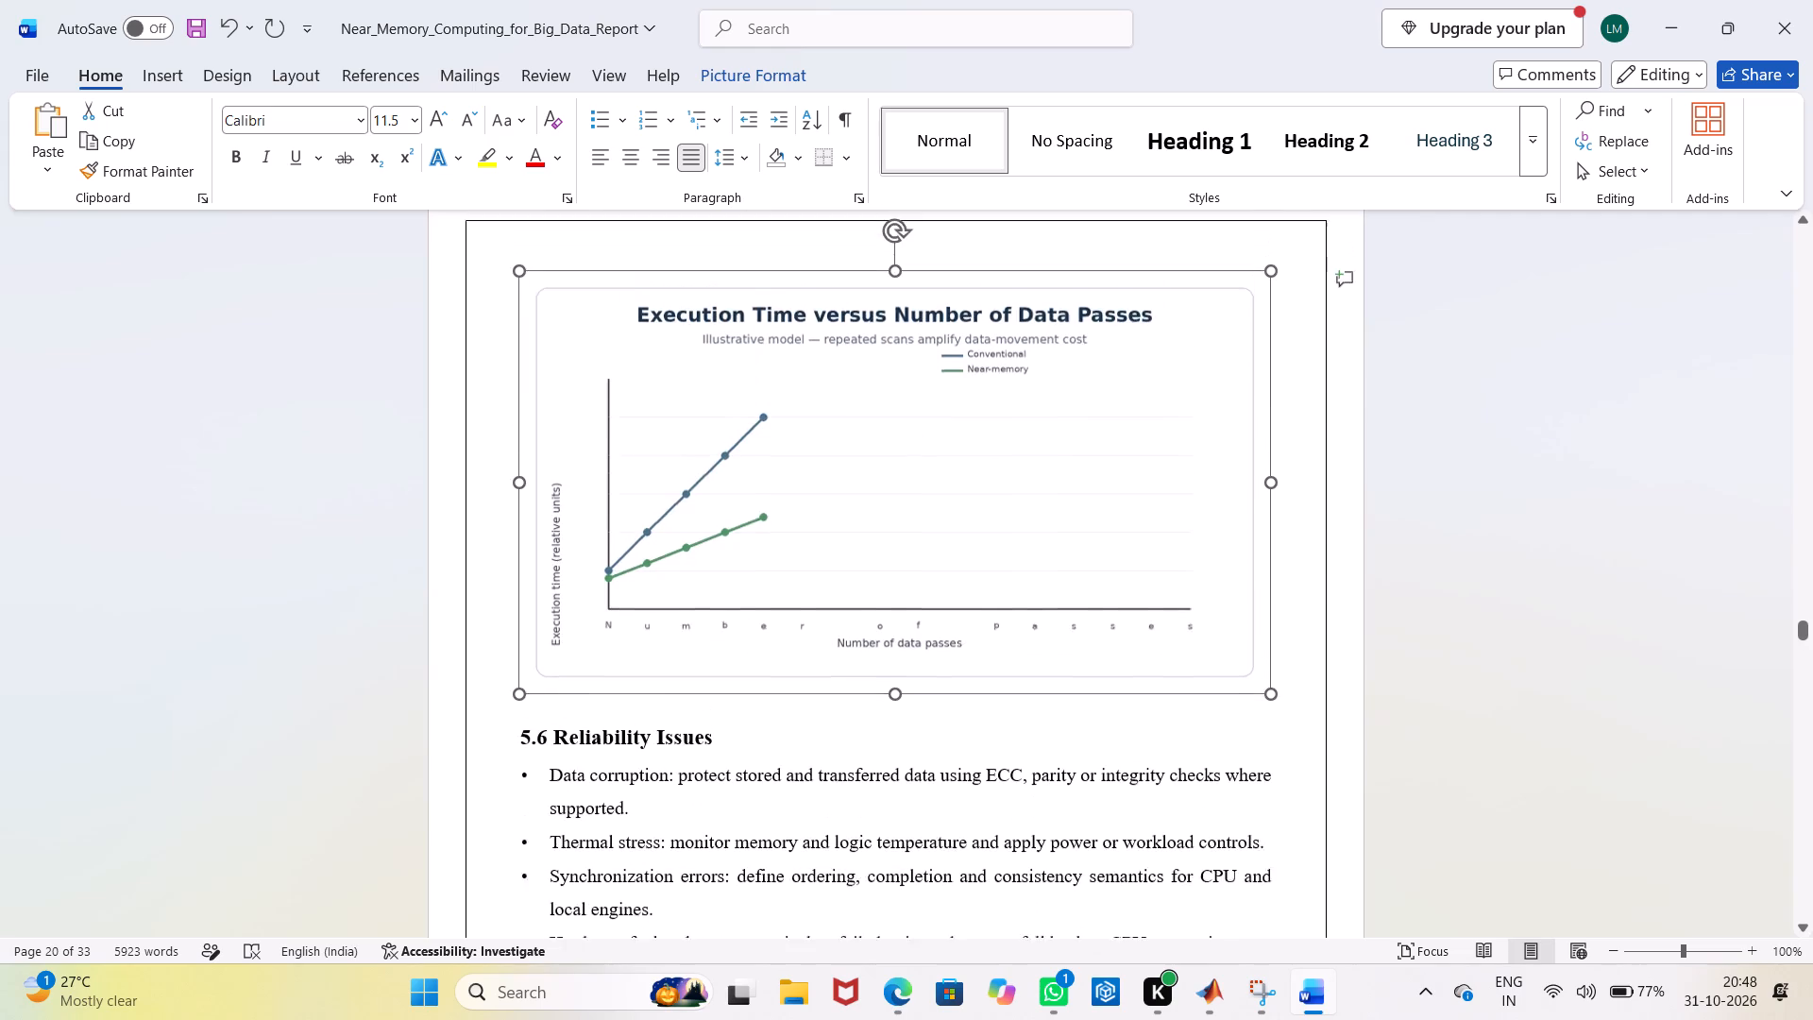
Review the report backwards from section 5.5 to the CPU-versus-GPU scenarios in section 3.3.
scroll(1120, 697, up, 4)
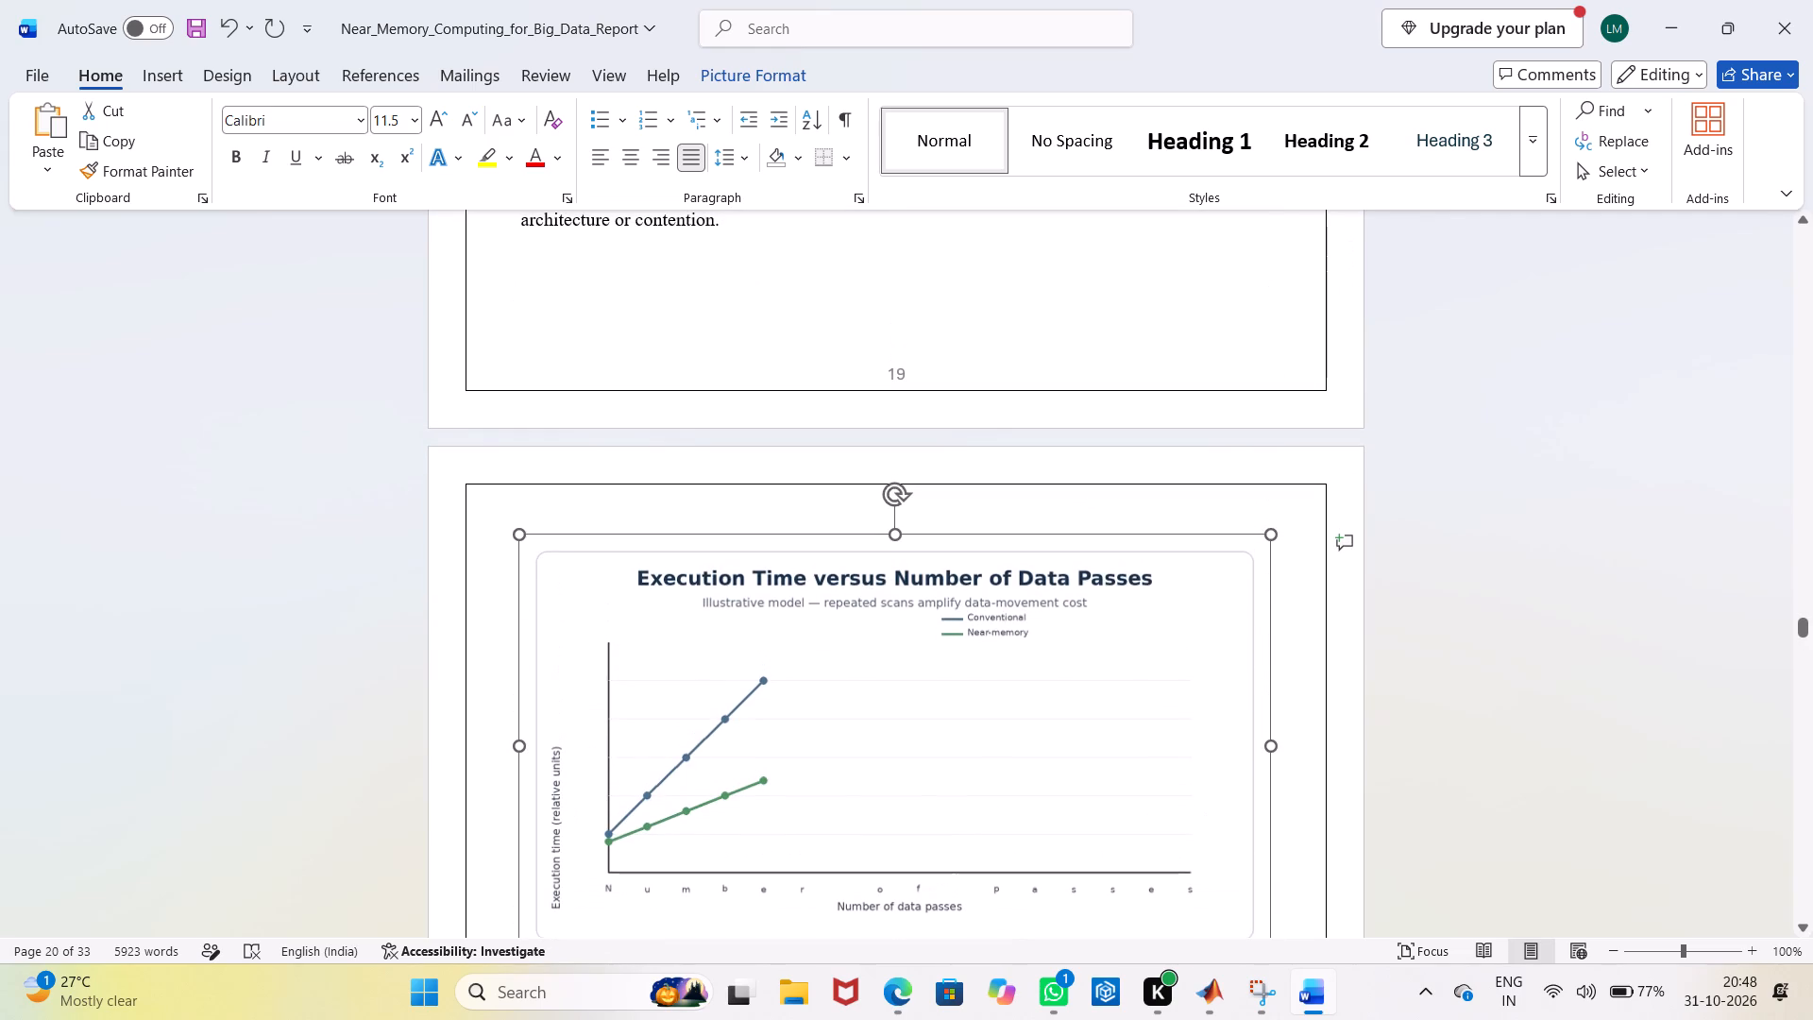
scroll(1120, 697, up, 15)
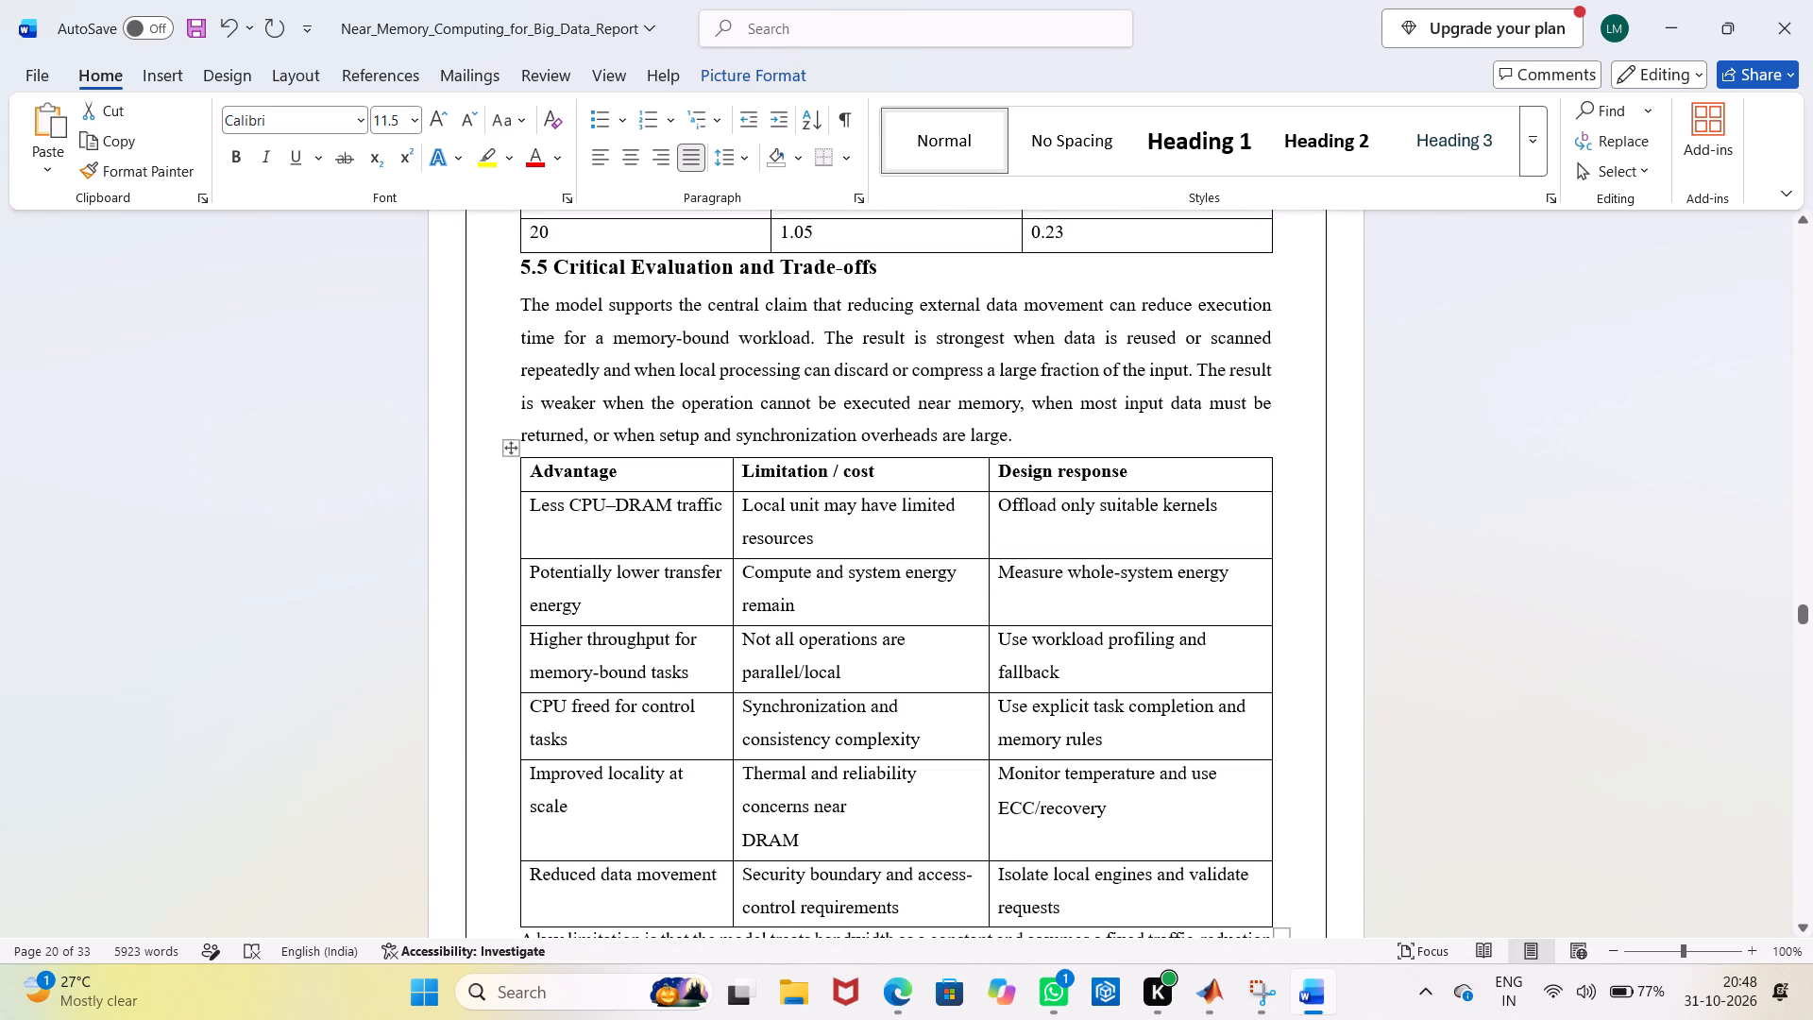
scroll(1153, 770, up, 6)
scroll(1153, 770, up, 20)
scroll(1153, 770, up, 4)
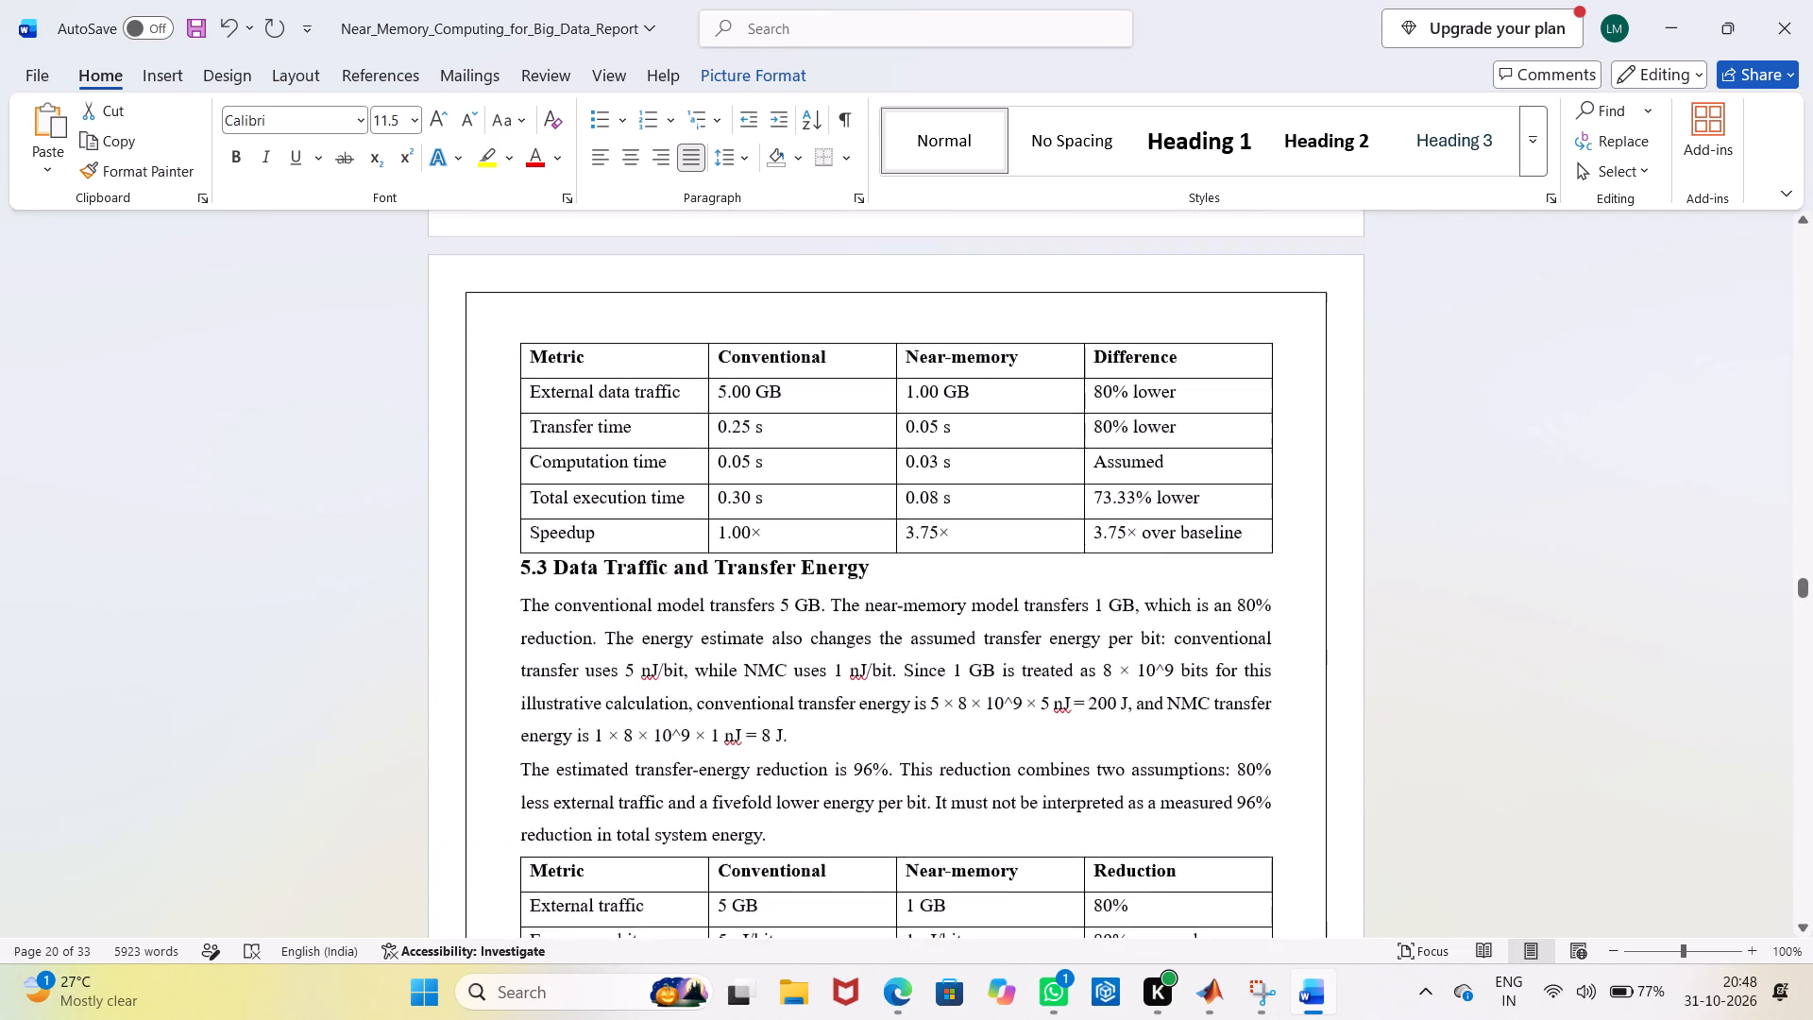
scroll(1157, 770, up, 20)
scroll(1157, 770, up, 12)
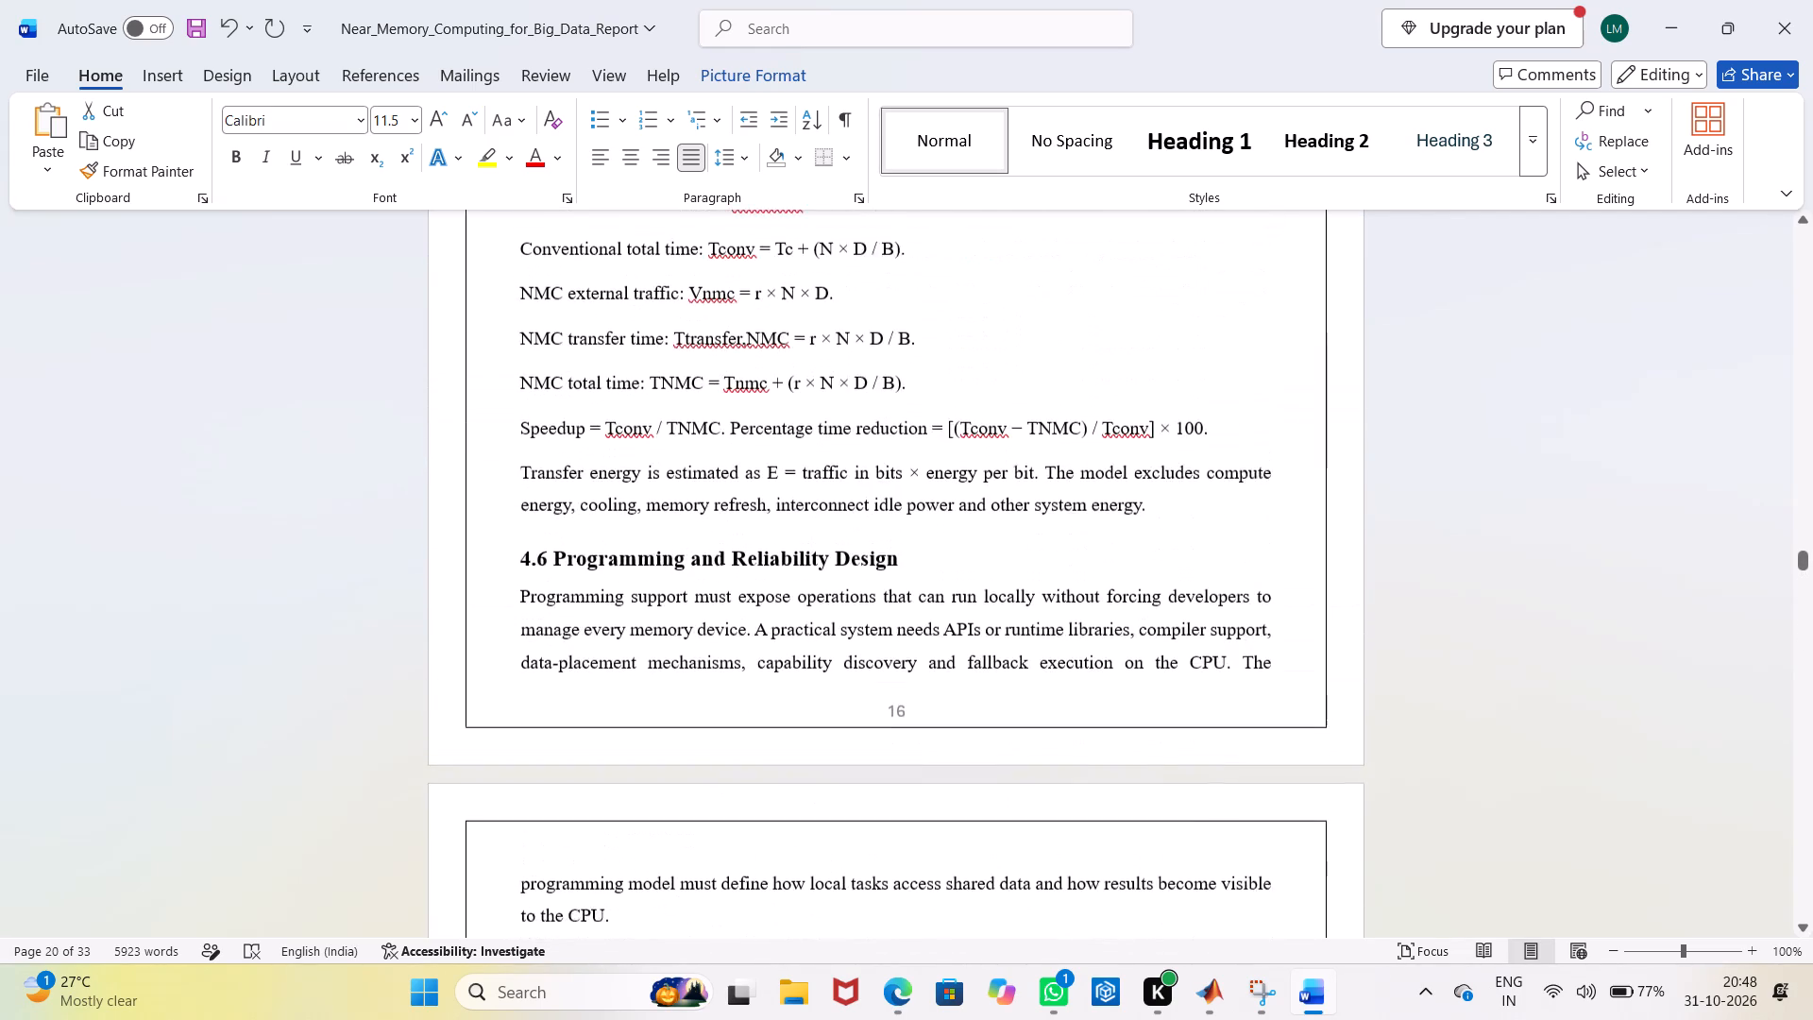
scroll(1157, 769, up, 18)
scroll(1157, 766, up, 10)
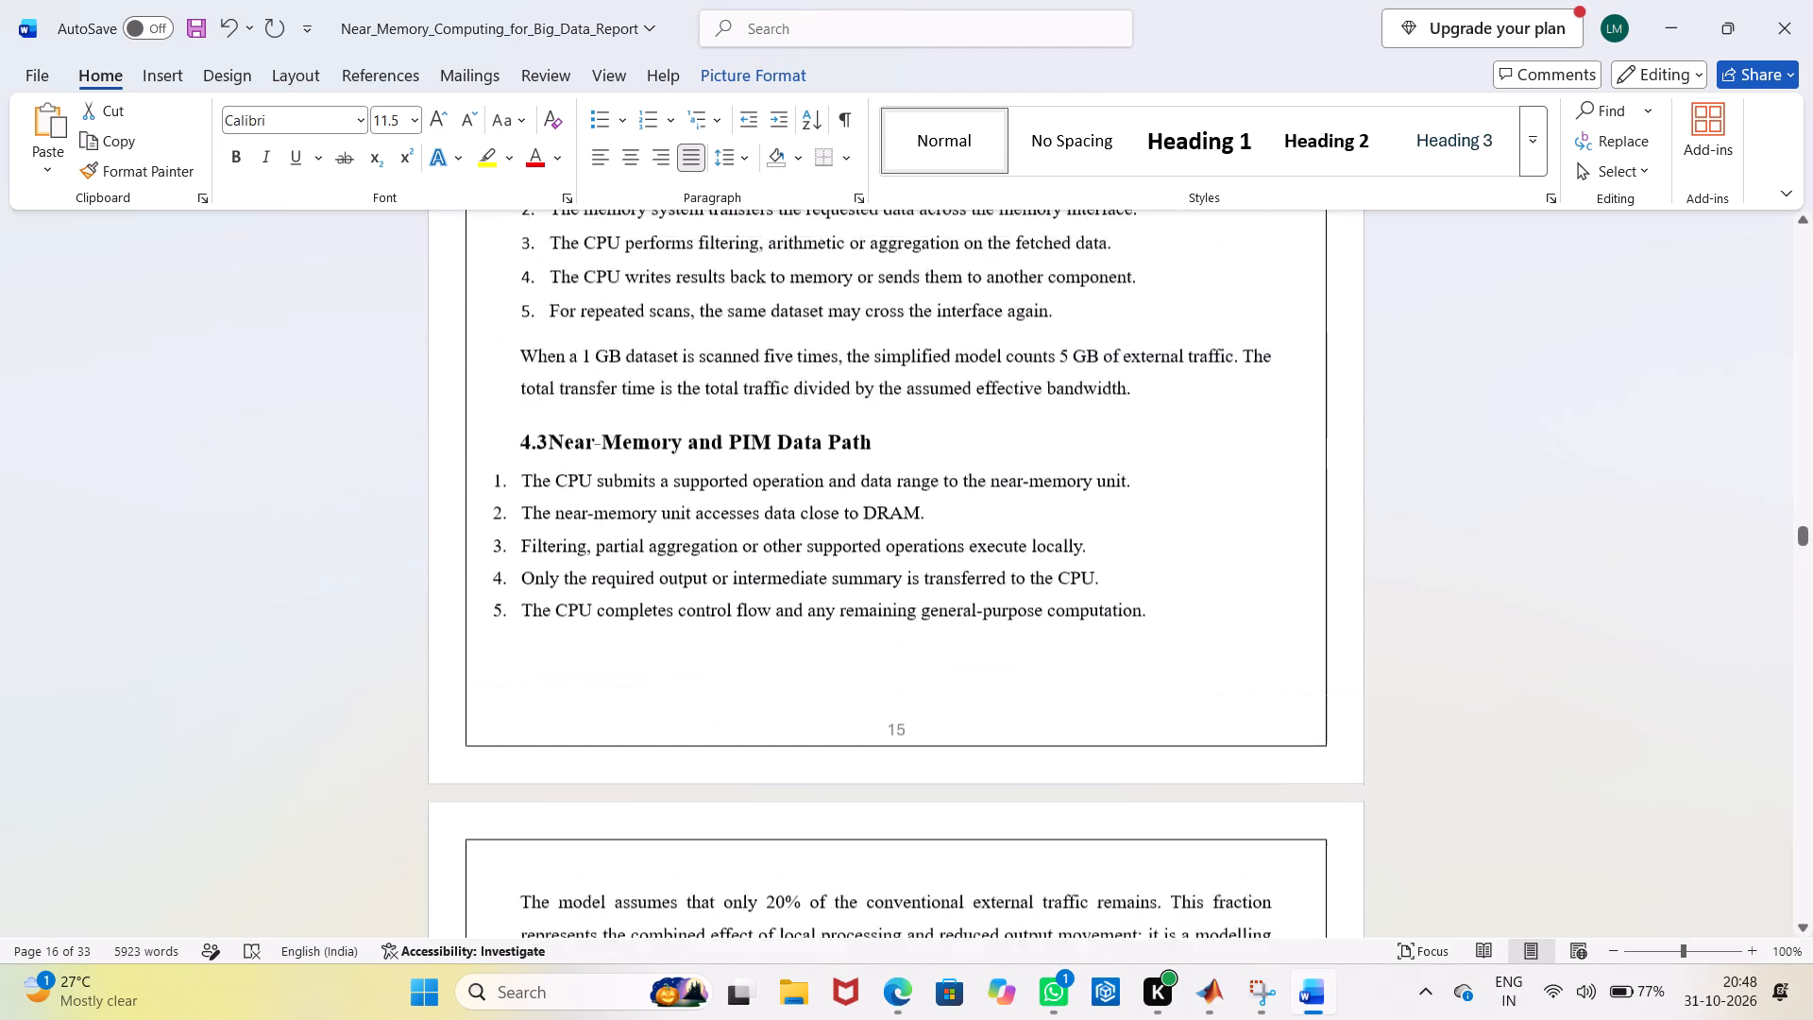
scroll(1157, 766, up, 8)
scroll(1157, 769, up, 20)
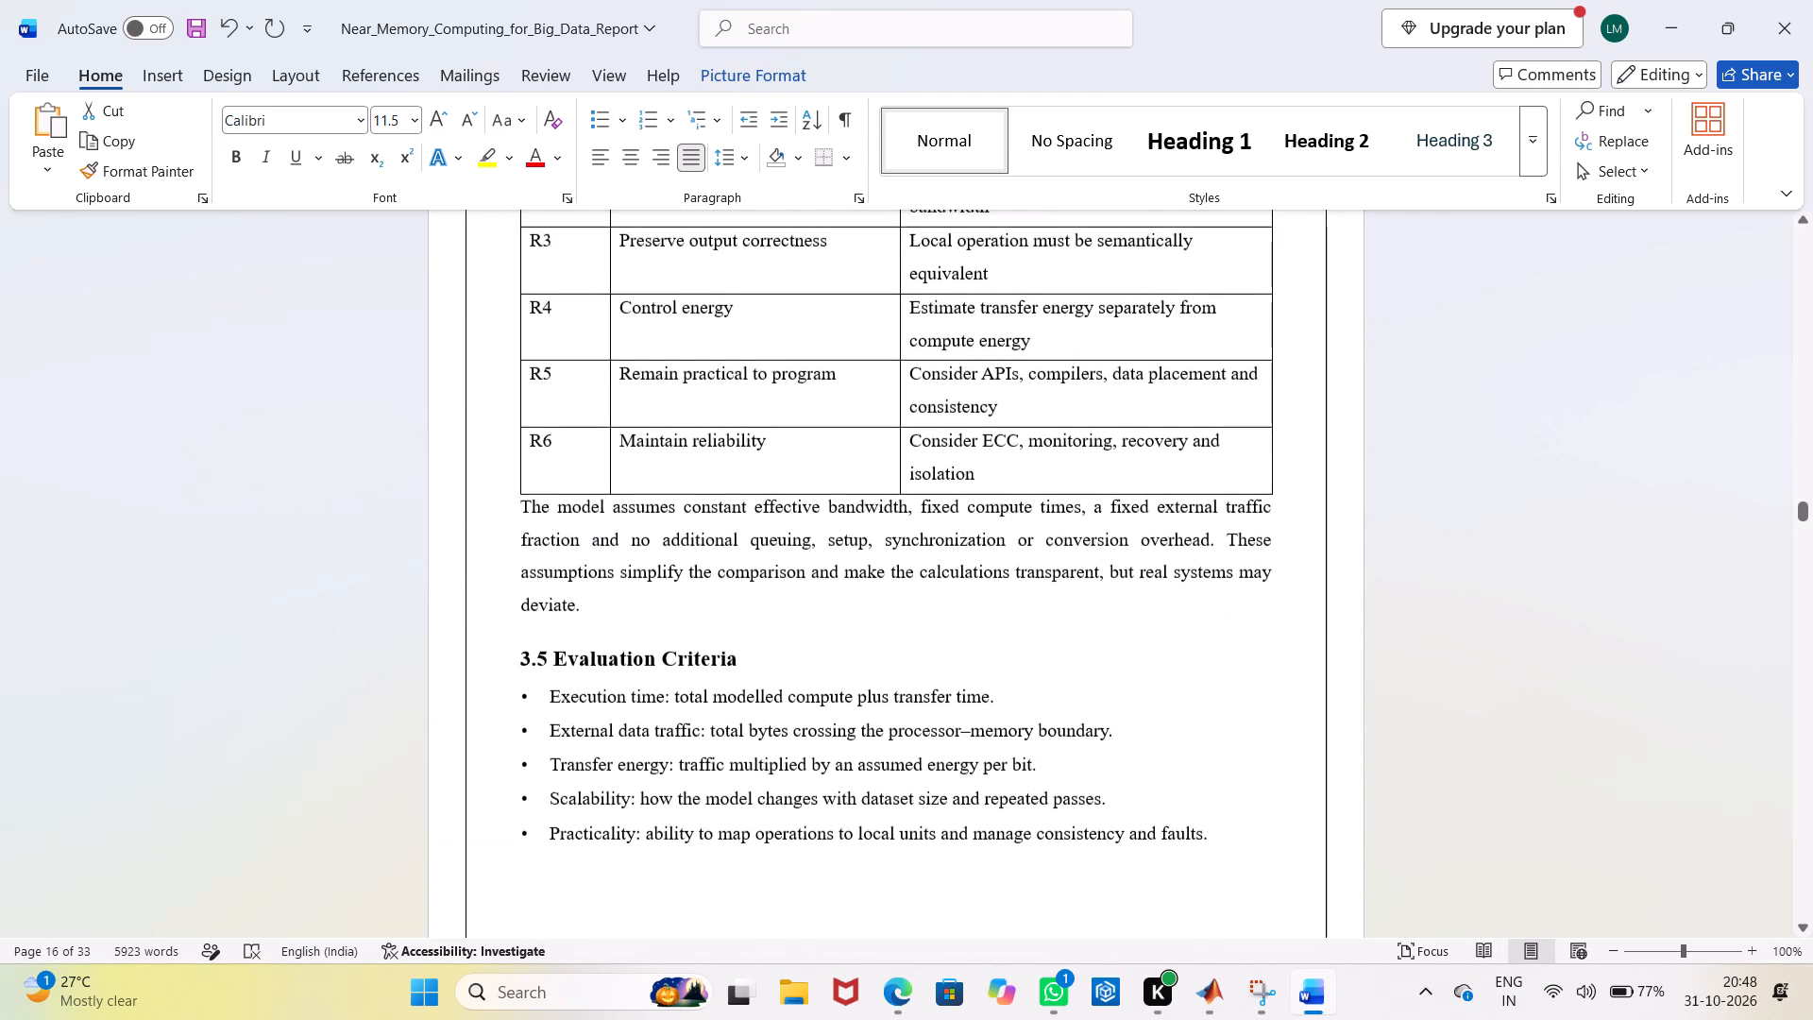
scroll(1157, 771, up, 17)
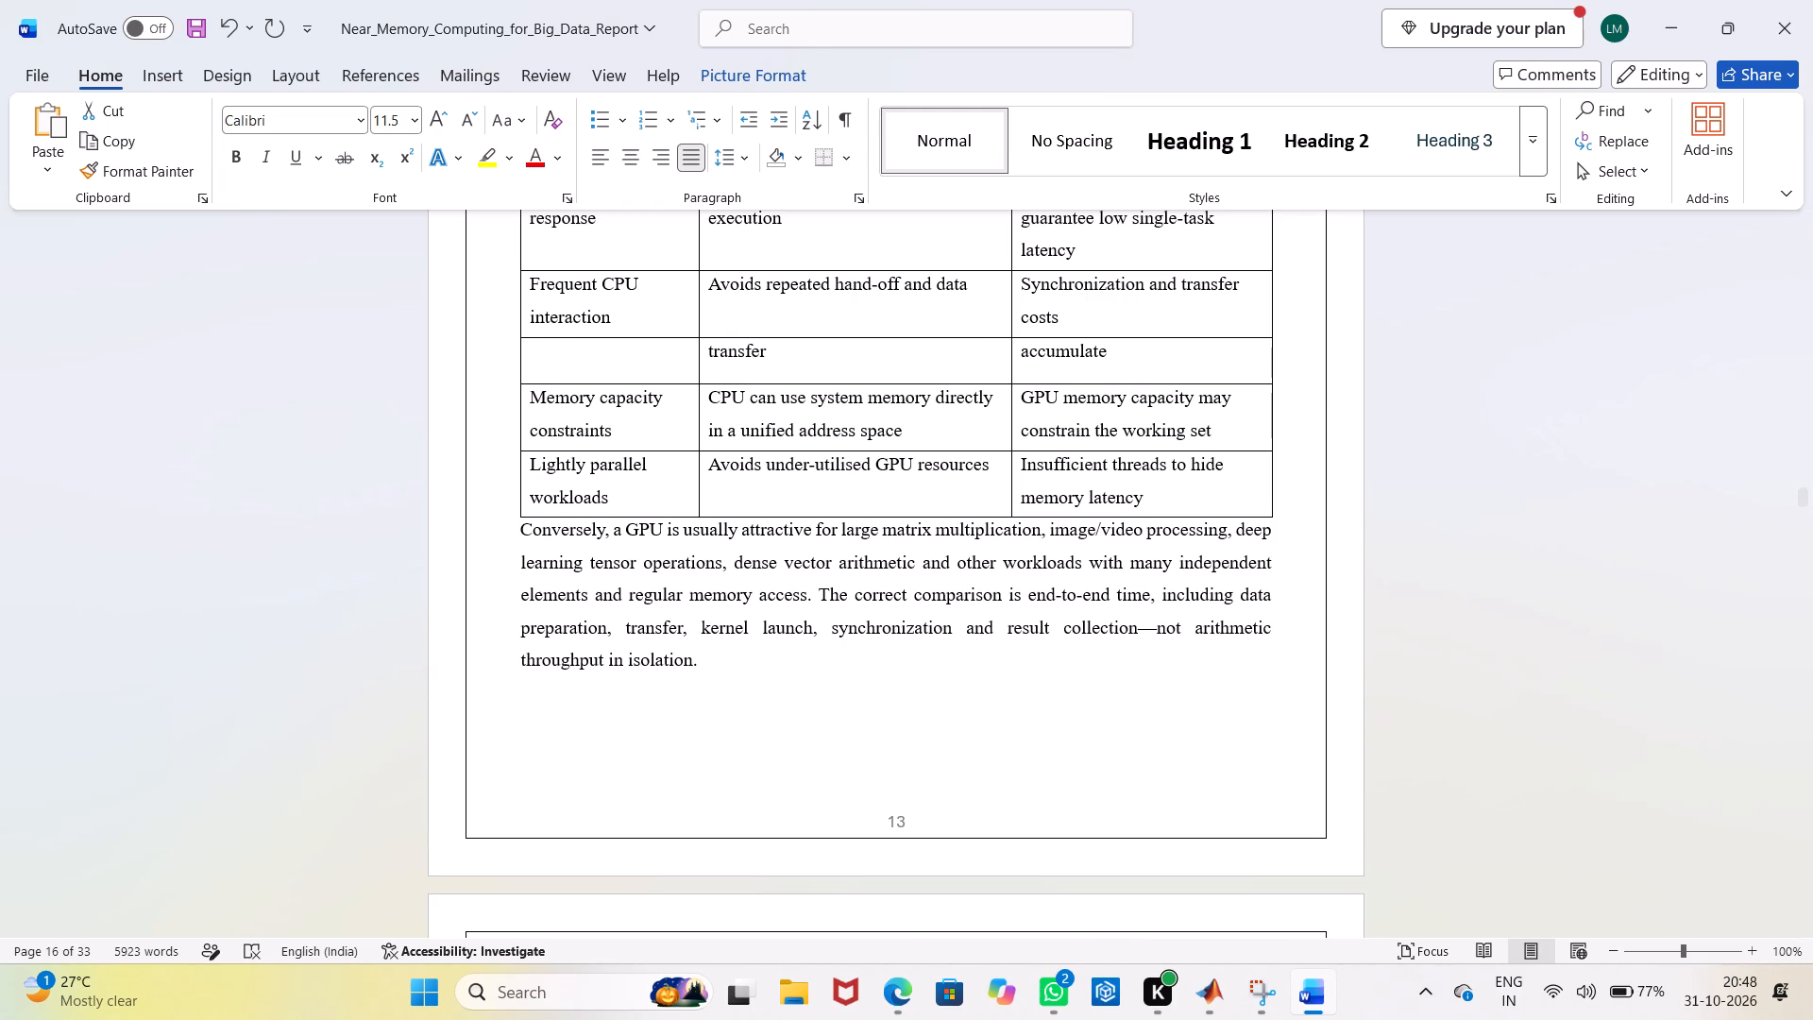
Add an empty paragraph after the paragraph on the 20% traffic assumption, just before section 4.4 Processing Workflow.
scroll(1330, 439, down, 13)
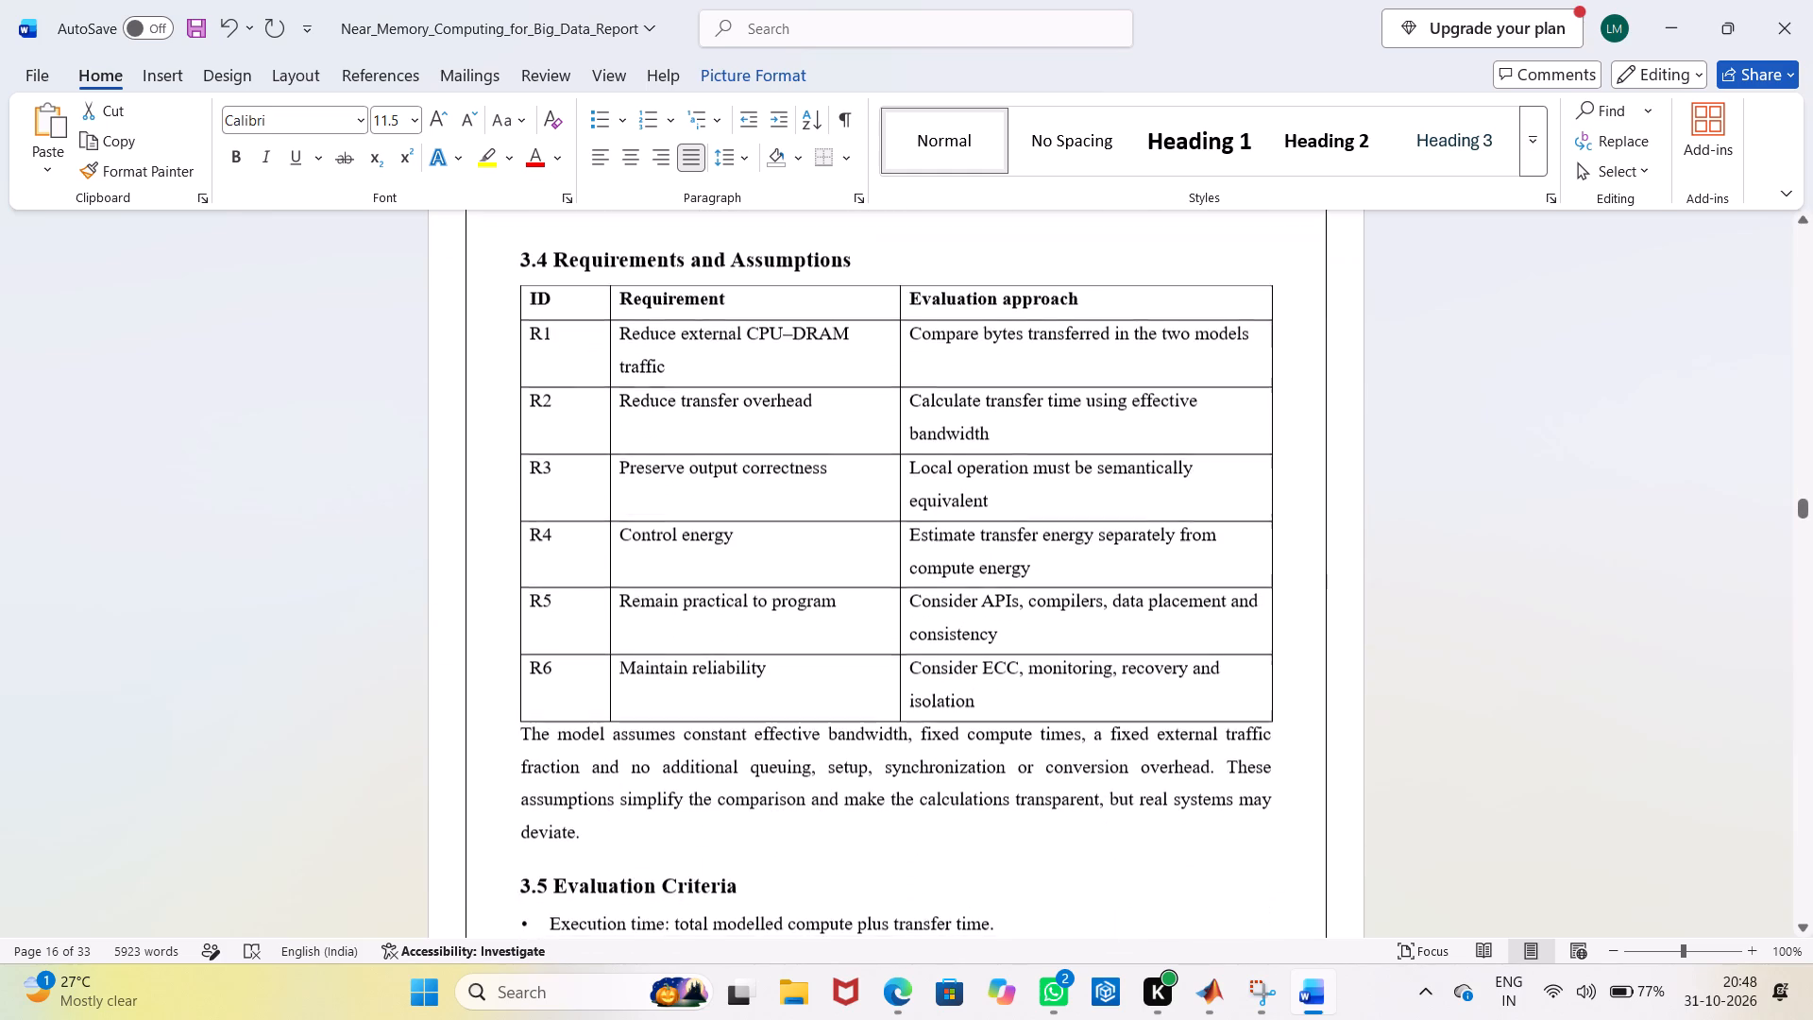
scroll(1348, 473, down, 13)
scroll(1353, 476, down, 18)
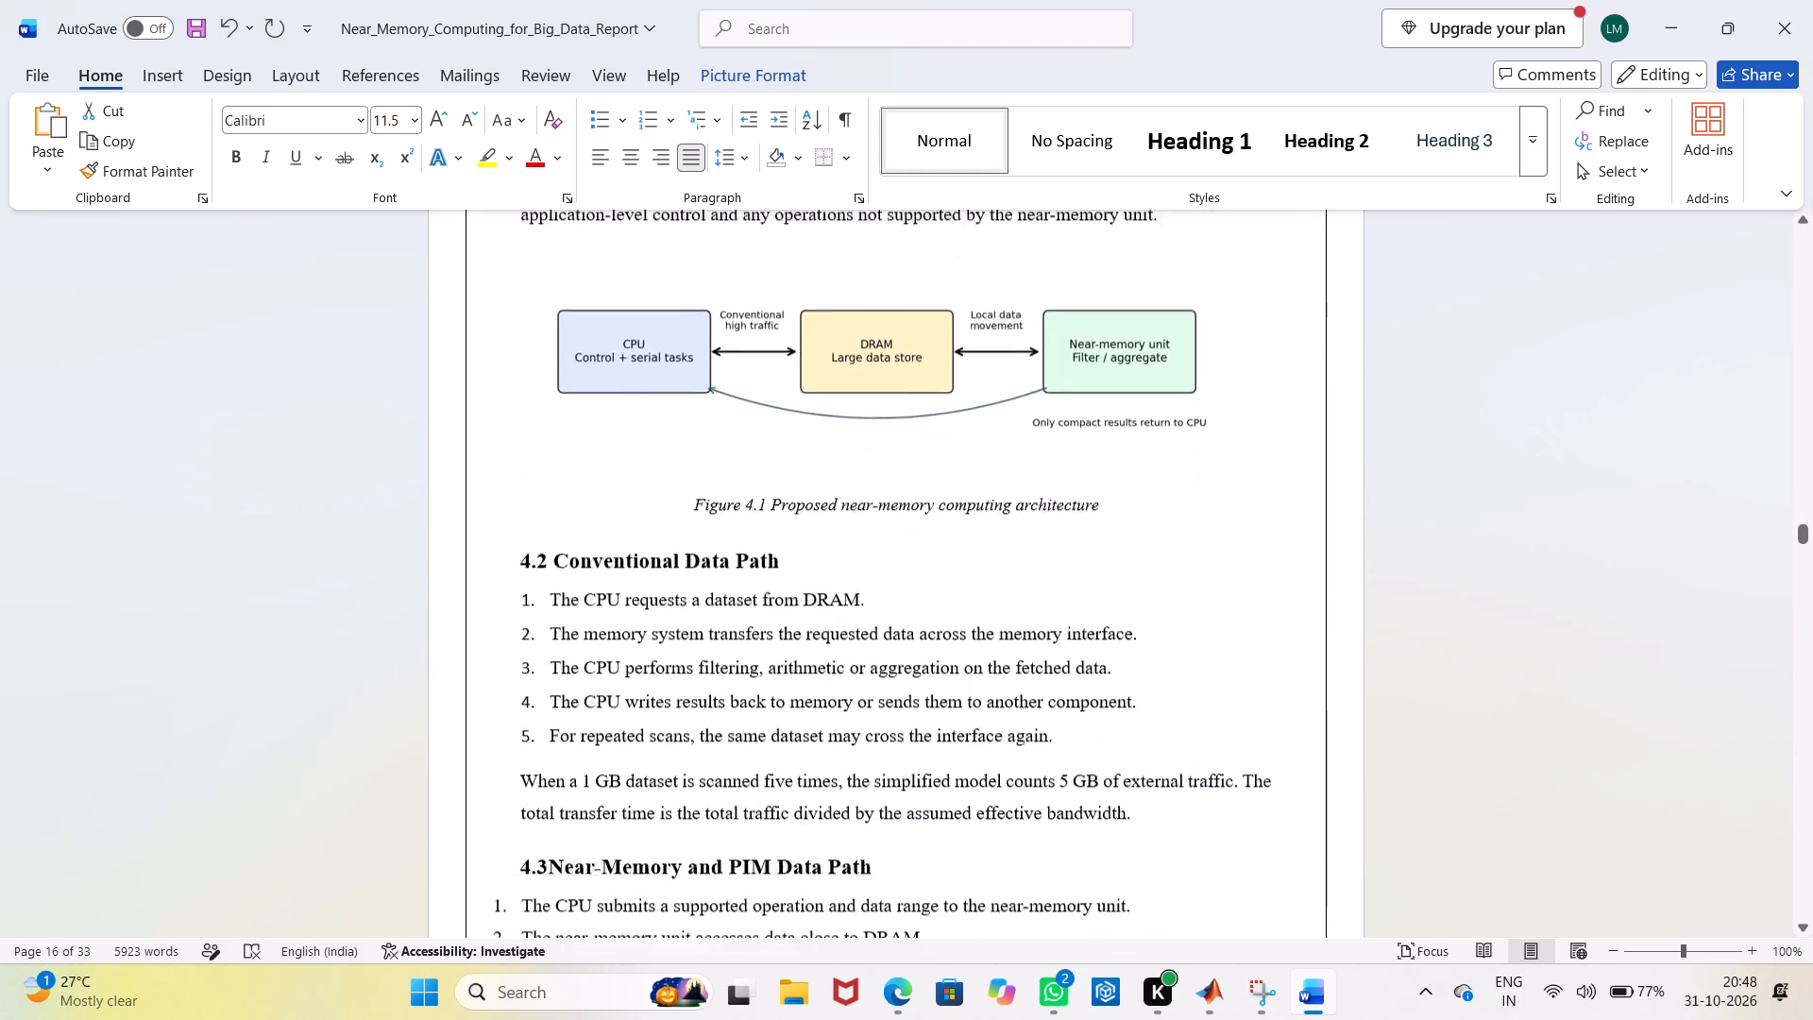
scroll(1353, 476, down, 4)
scroll(964, 540, down, 4)
click(934, 810)
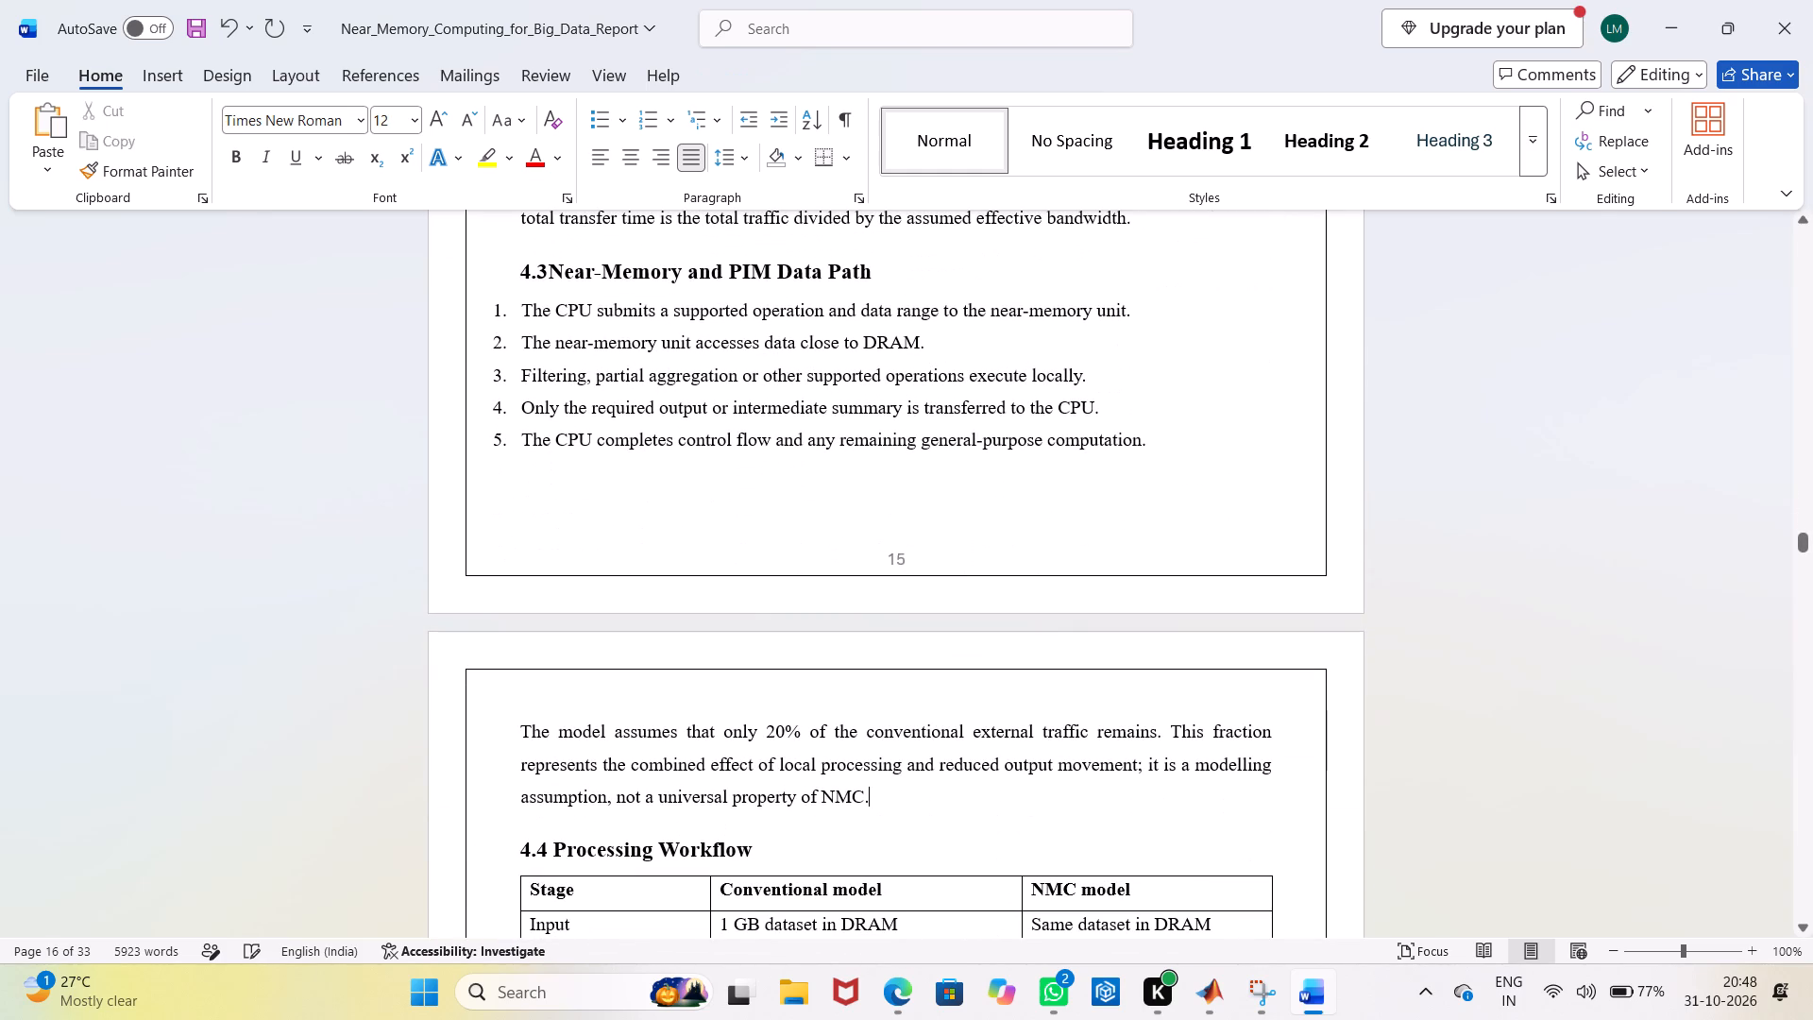
key(Return)
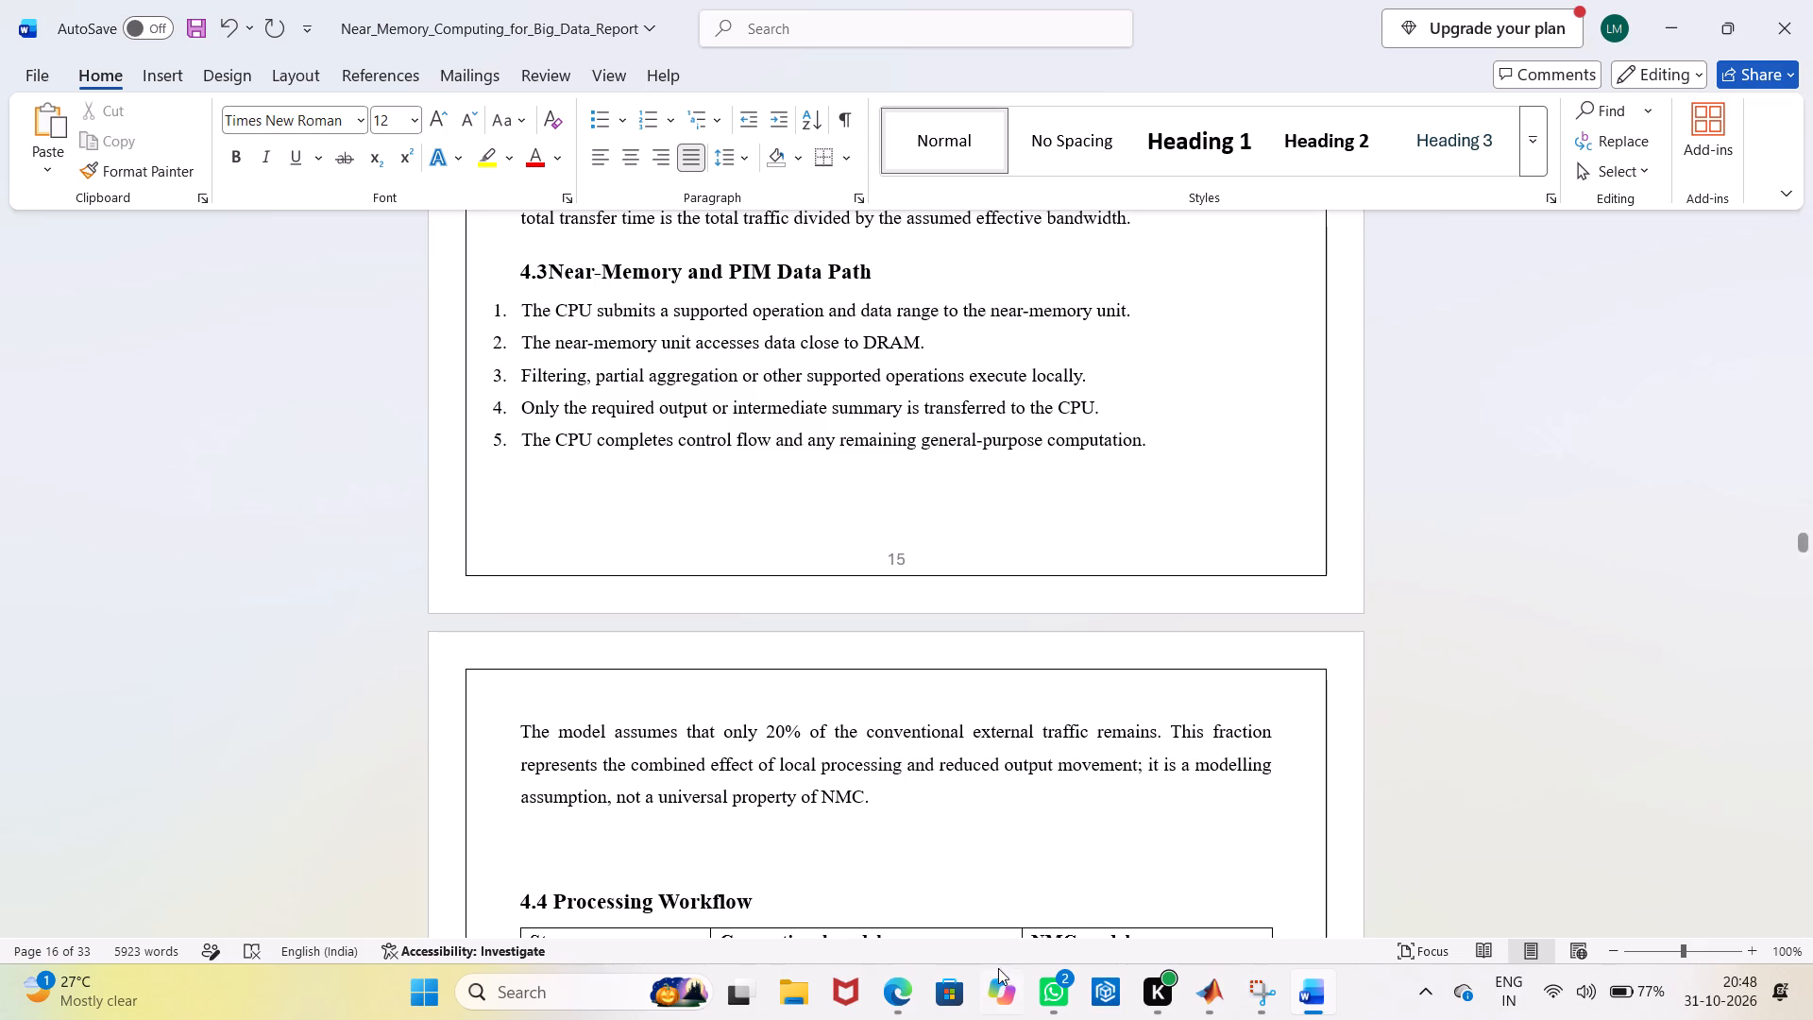
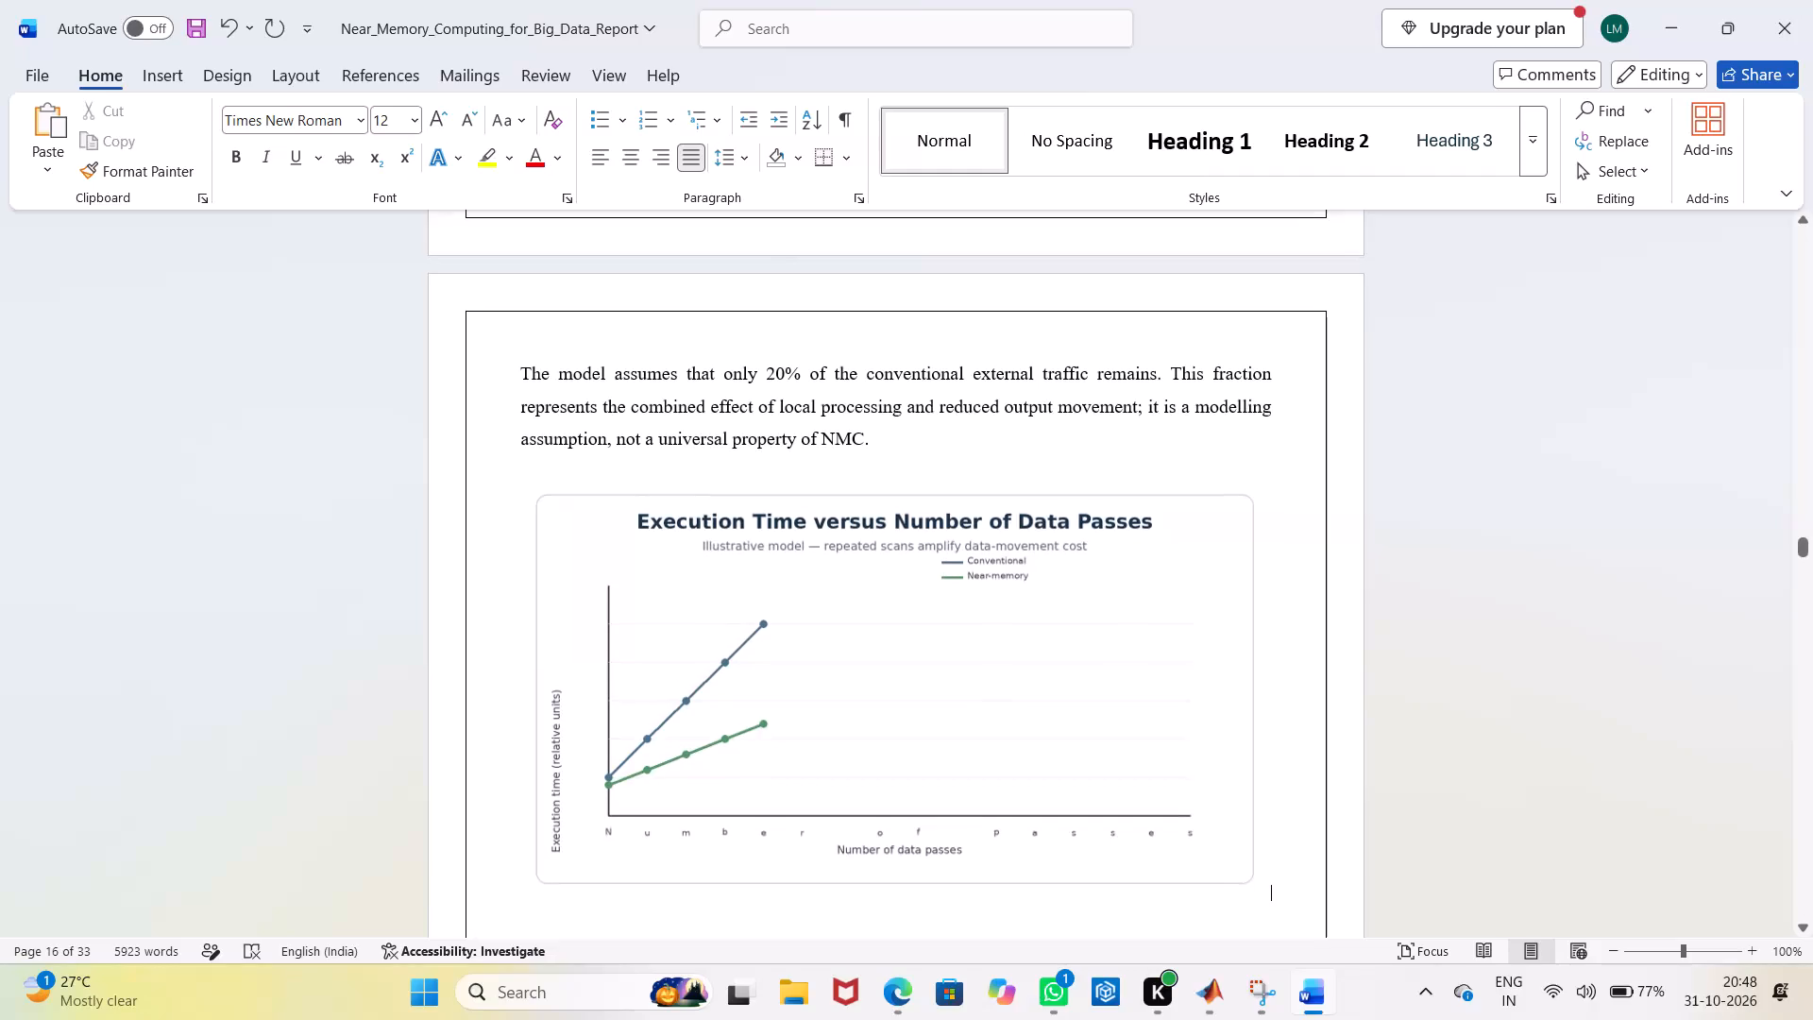
Delete the "Execution Time versus Number of Data Passes" chart placed just before section 4.4 Processing Workflow.
scroll(1223, 819, down, 3)
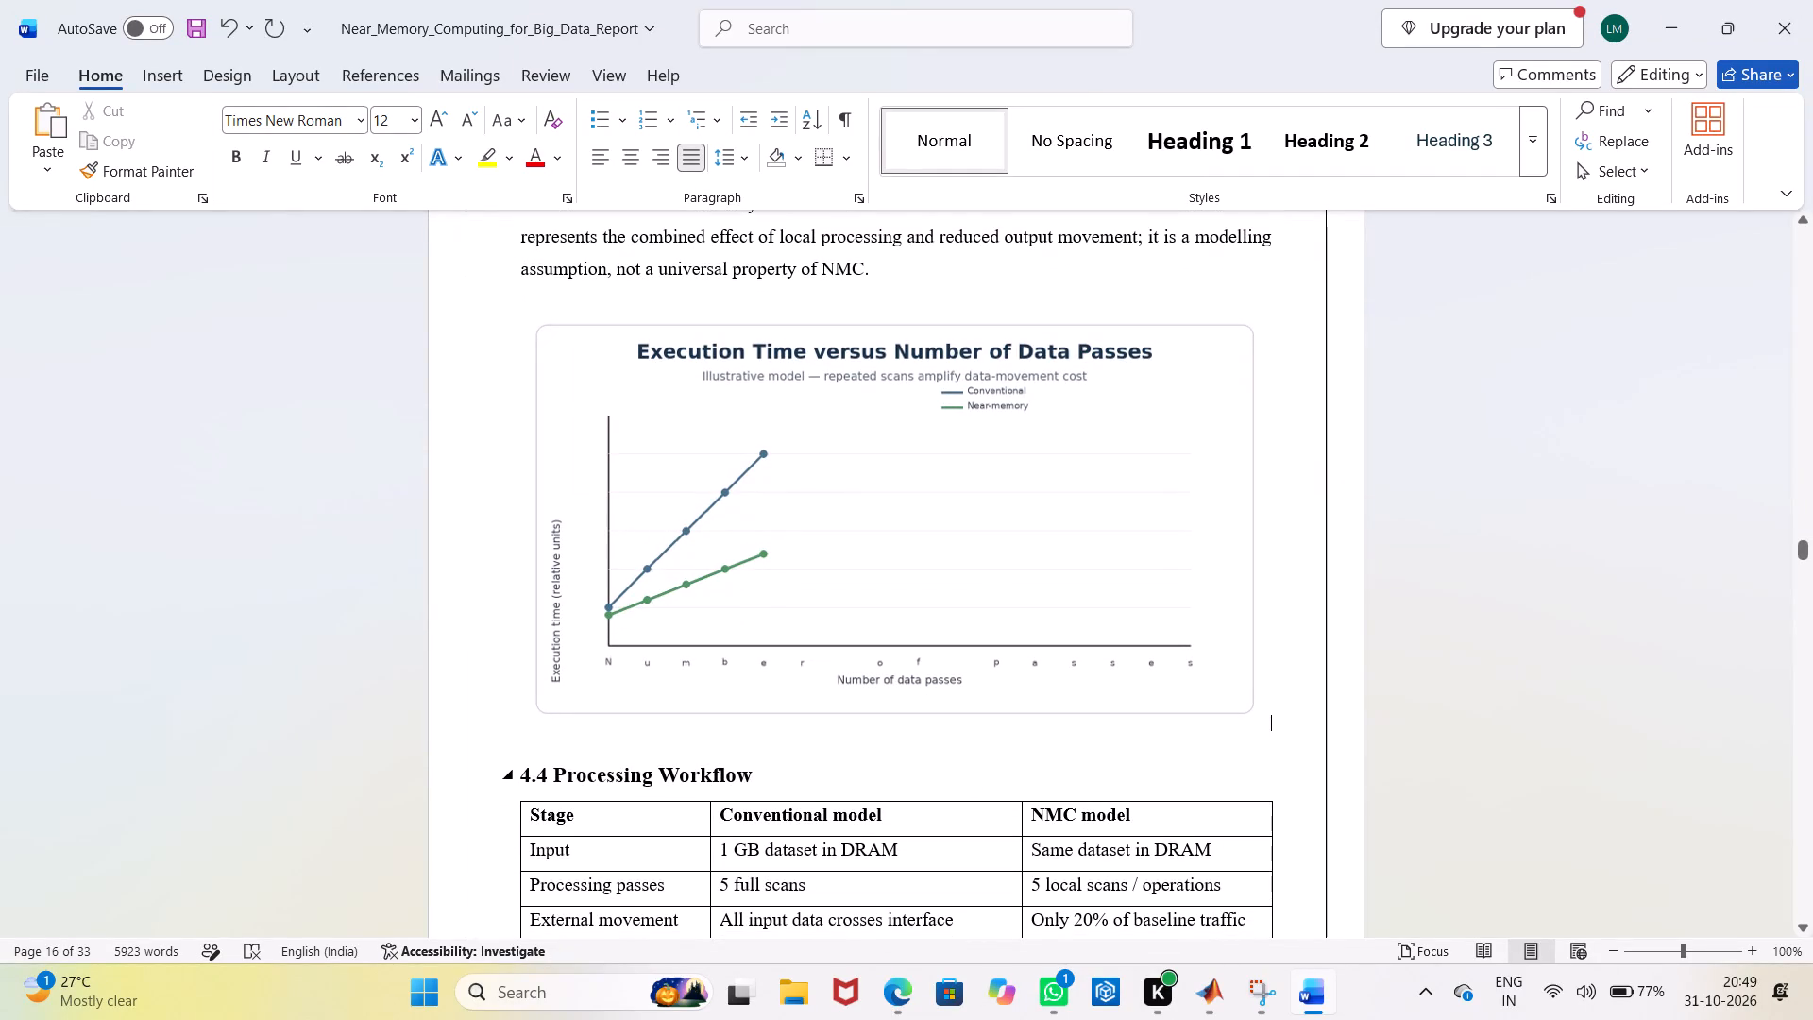
key(BackSpace)
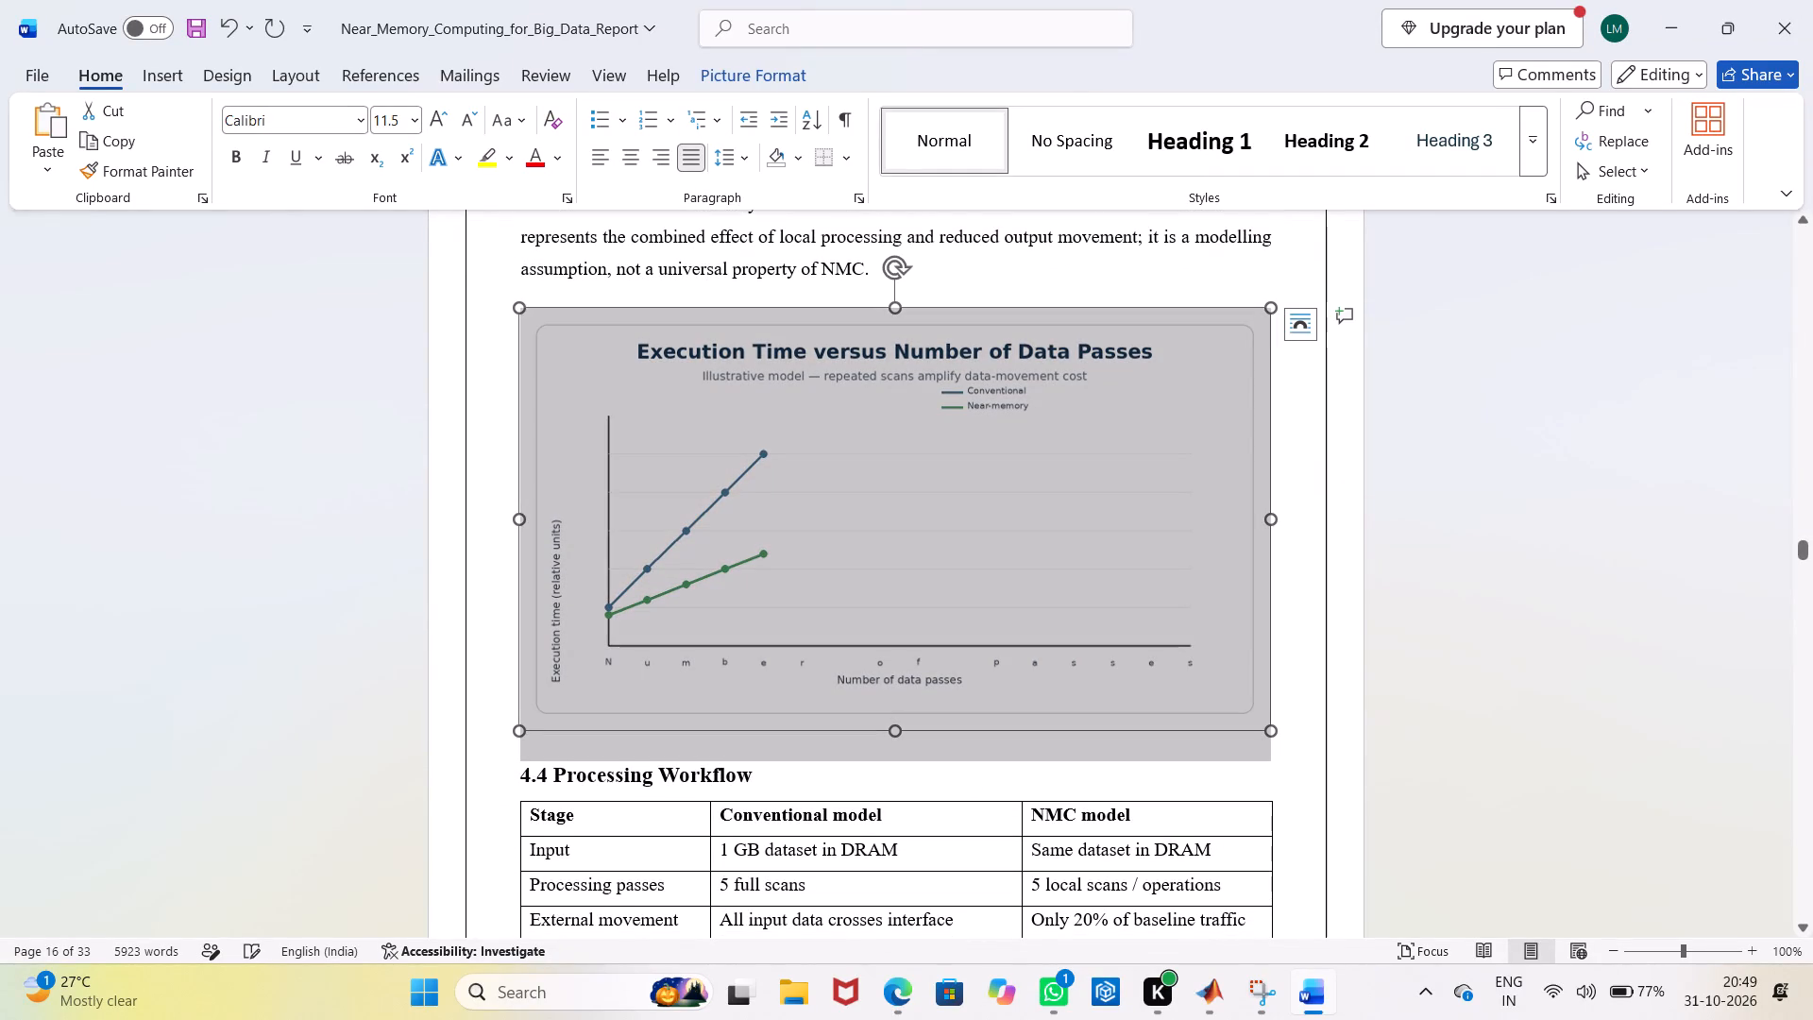
key(BackSpace)
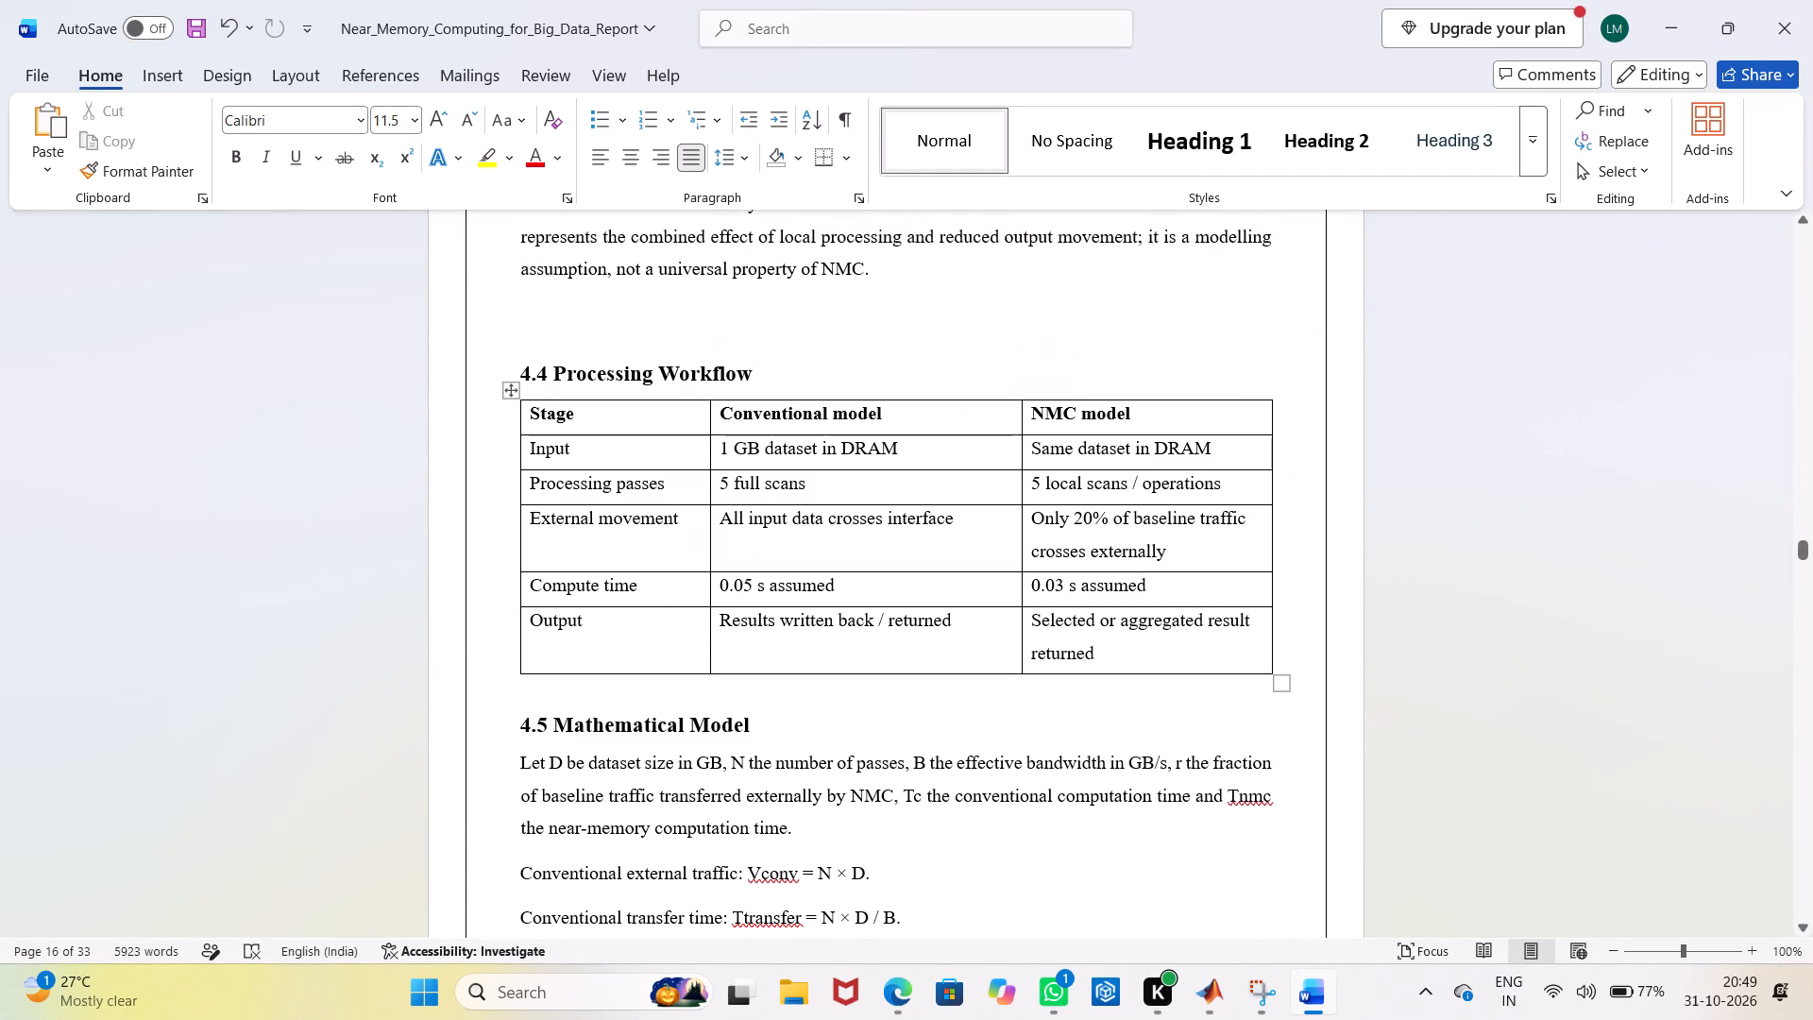
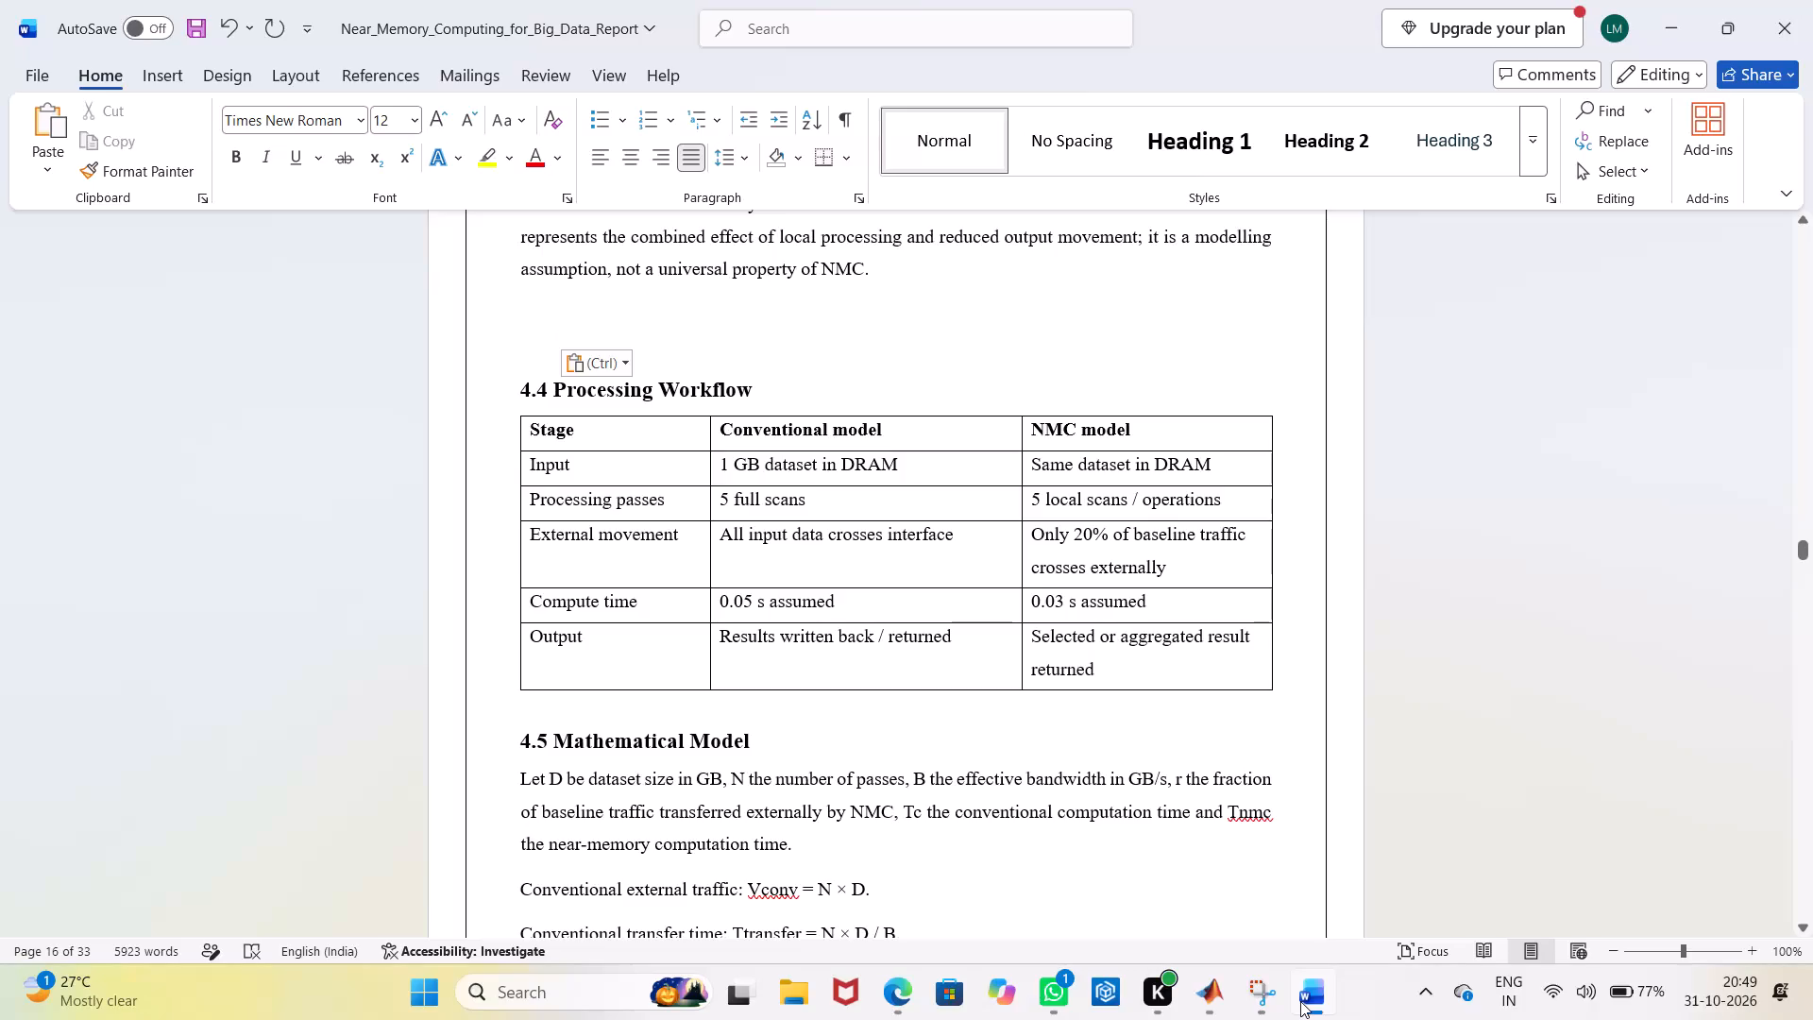
Insert the copied Analytical Simulation Workflow figure as a picture just before section 4.4 Processing Workflow.
click(610, 369)
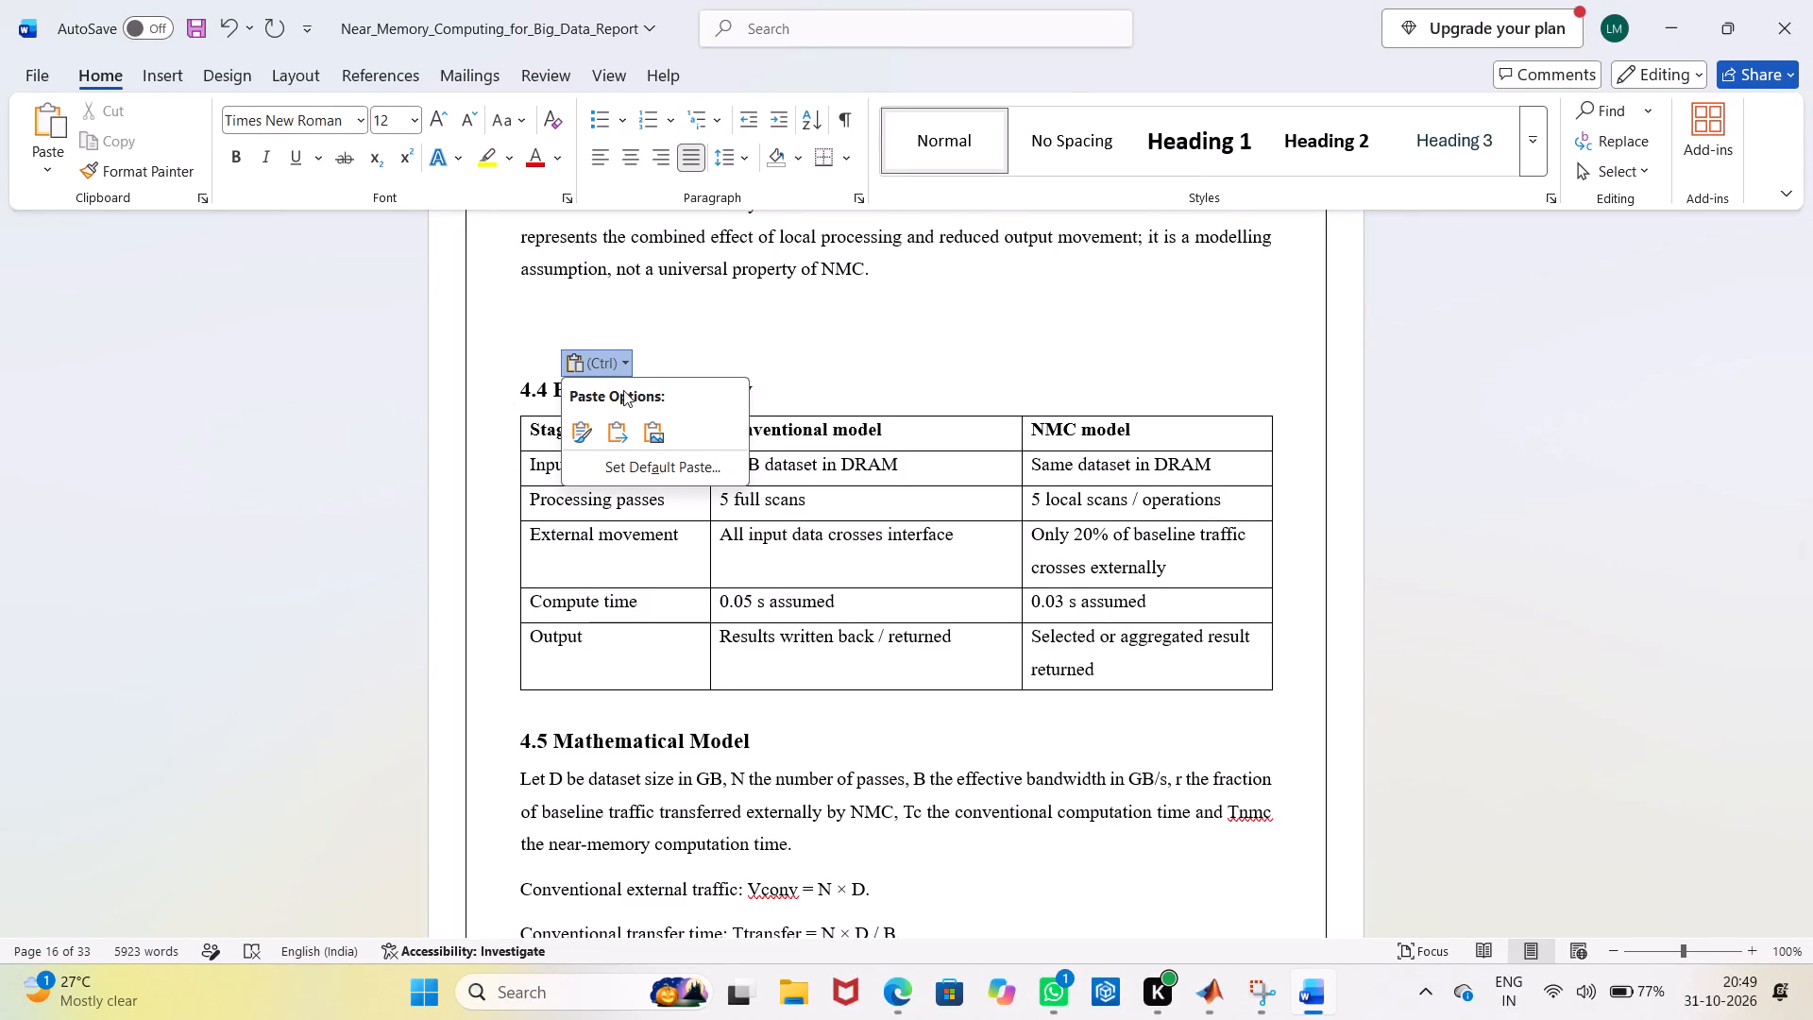
click(656, 433)
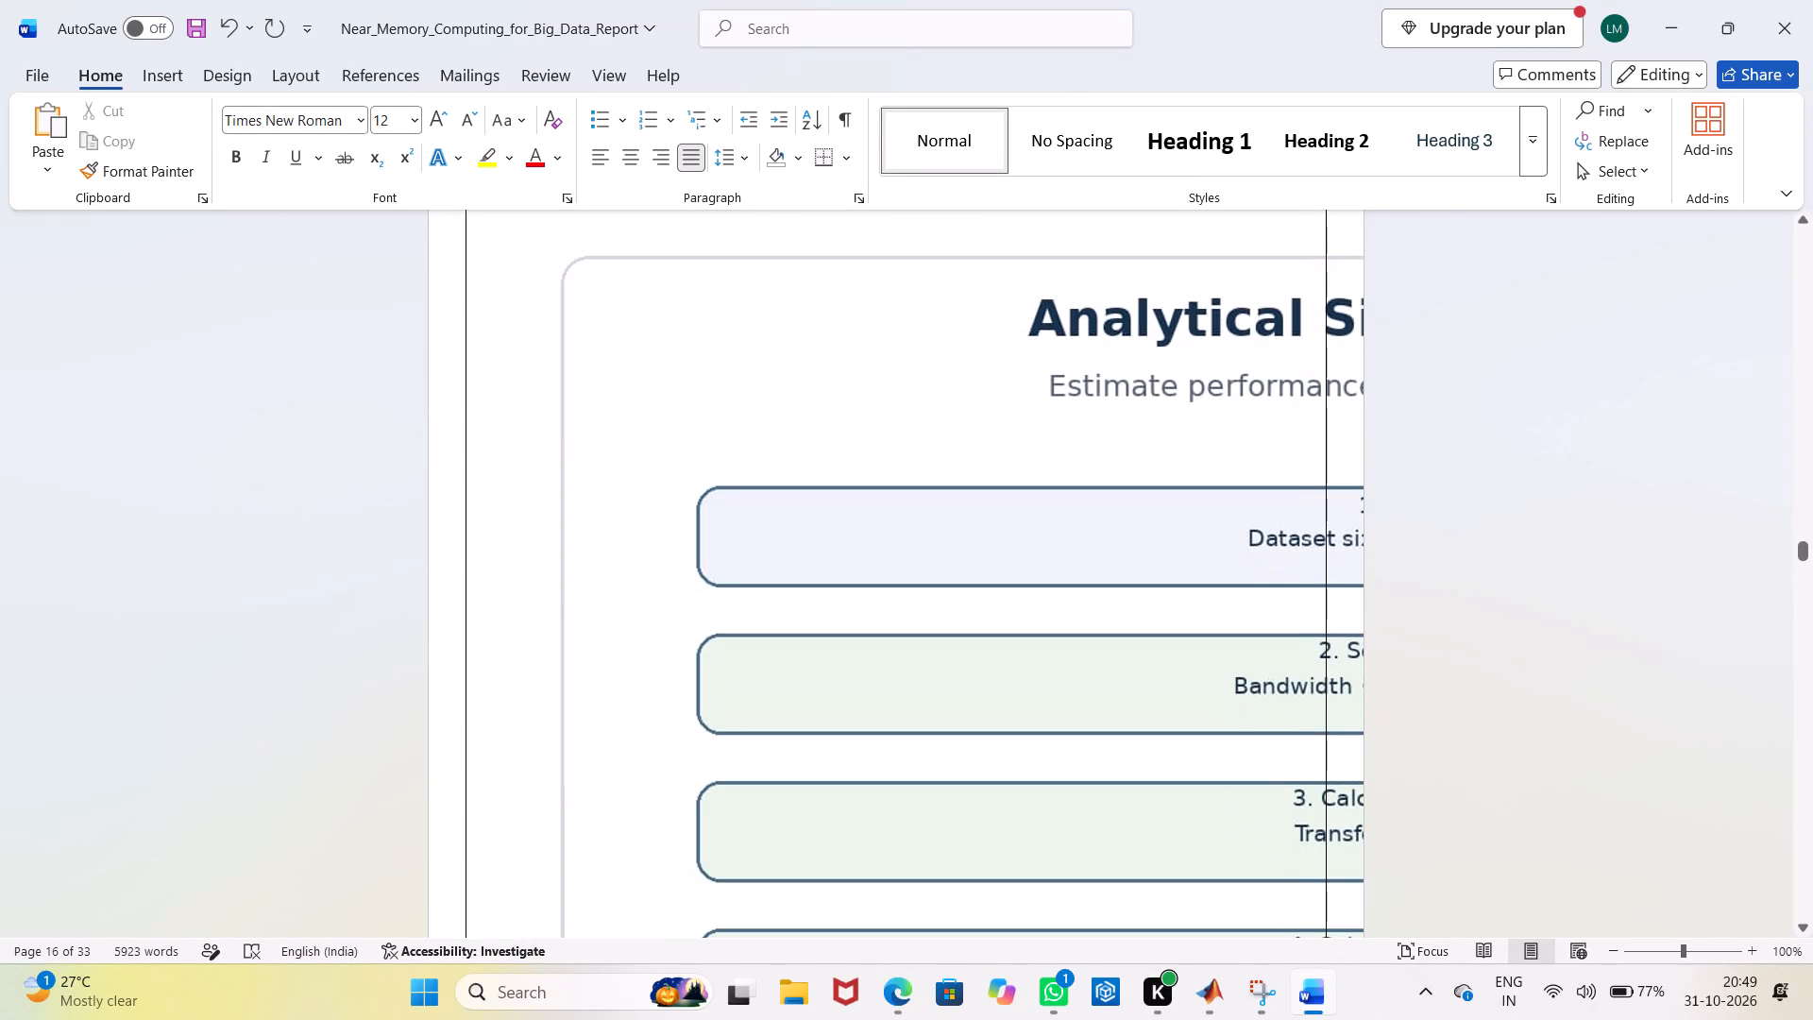
Scale down the Analytical Simulation Workflow picture proportionally so it fits the text width inside the page border, and deselect it.
click(656, 433)
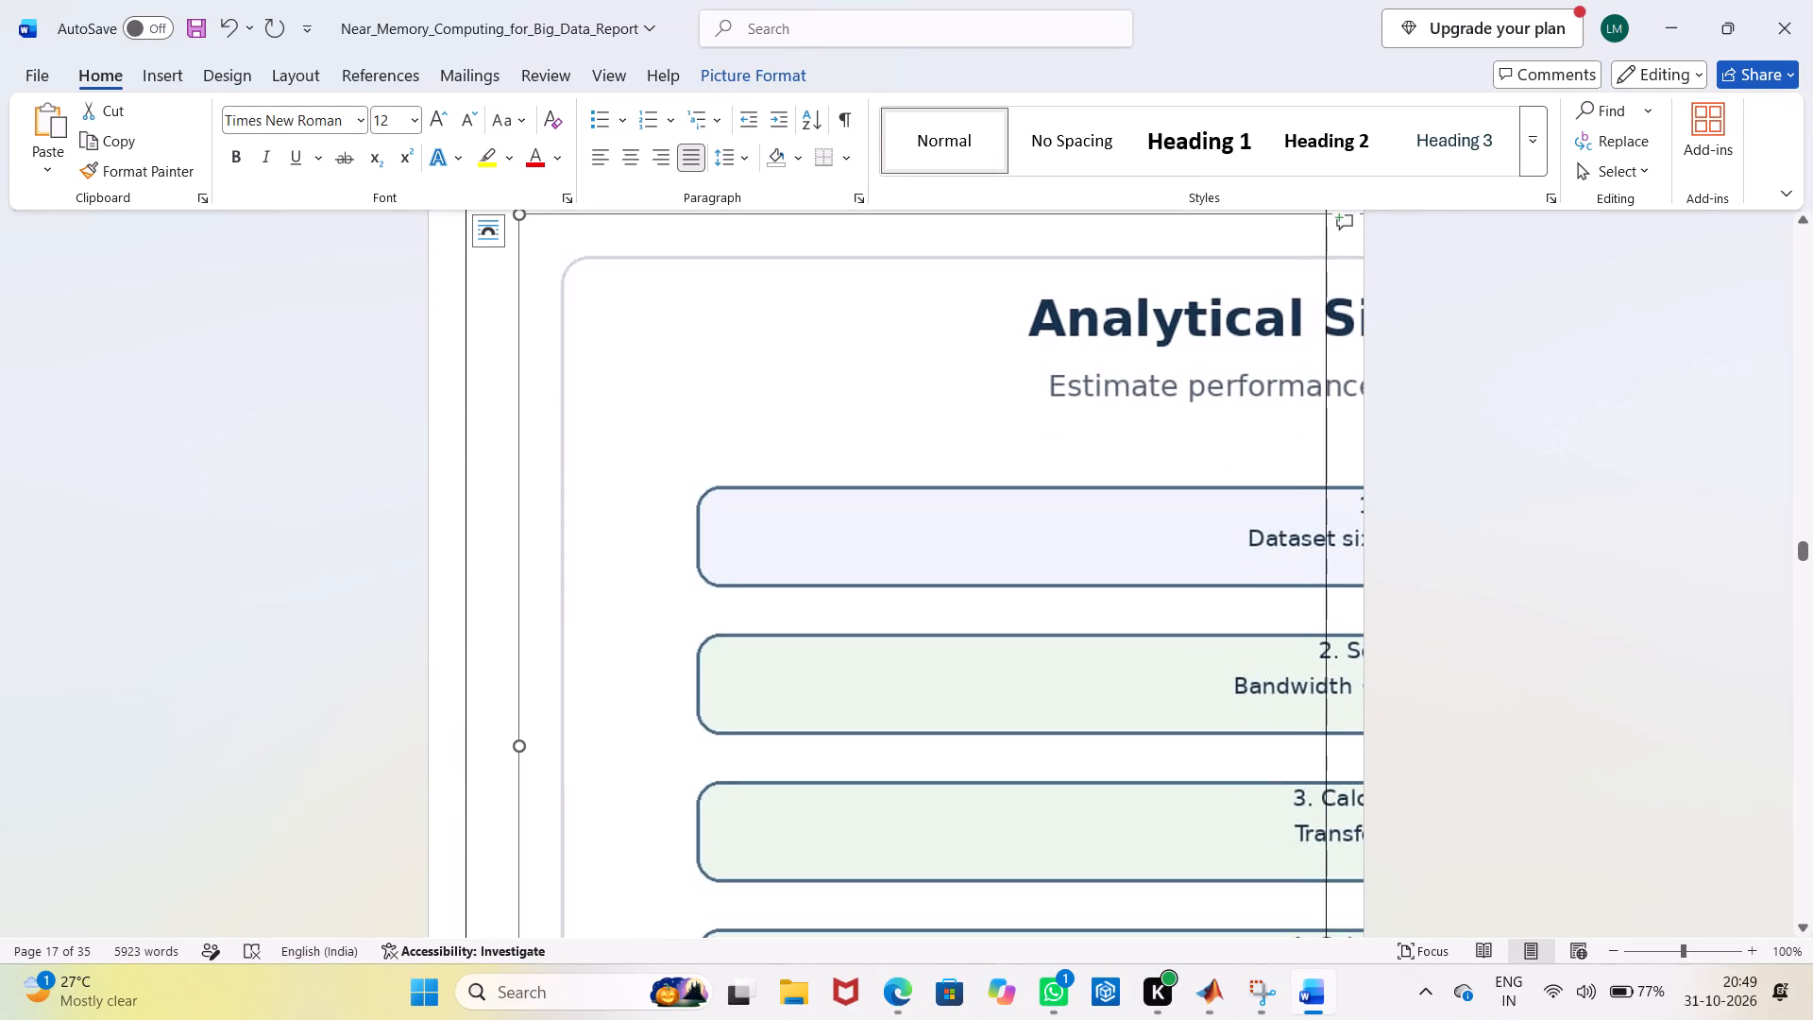
drag(525, 214, 1207, 899)
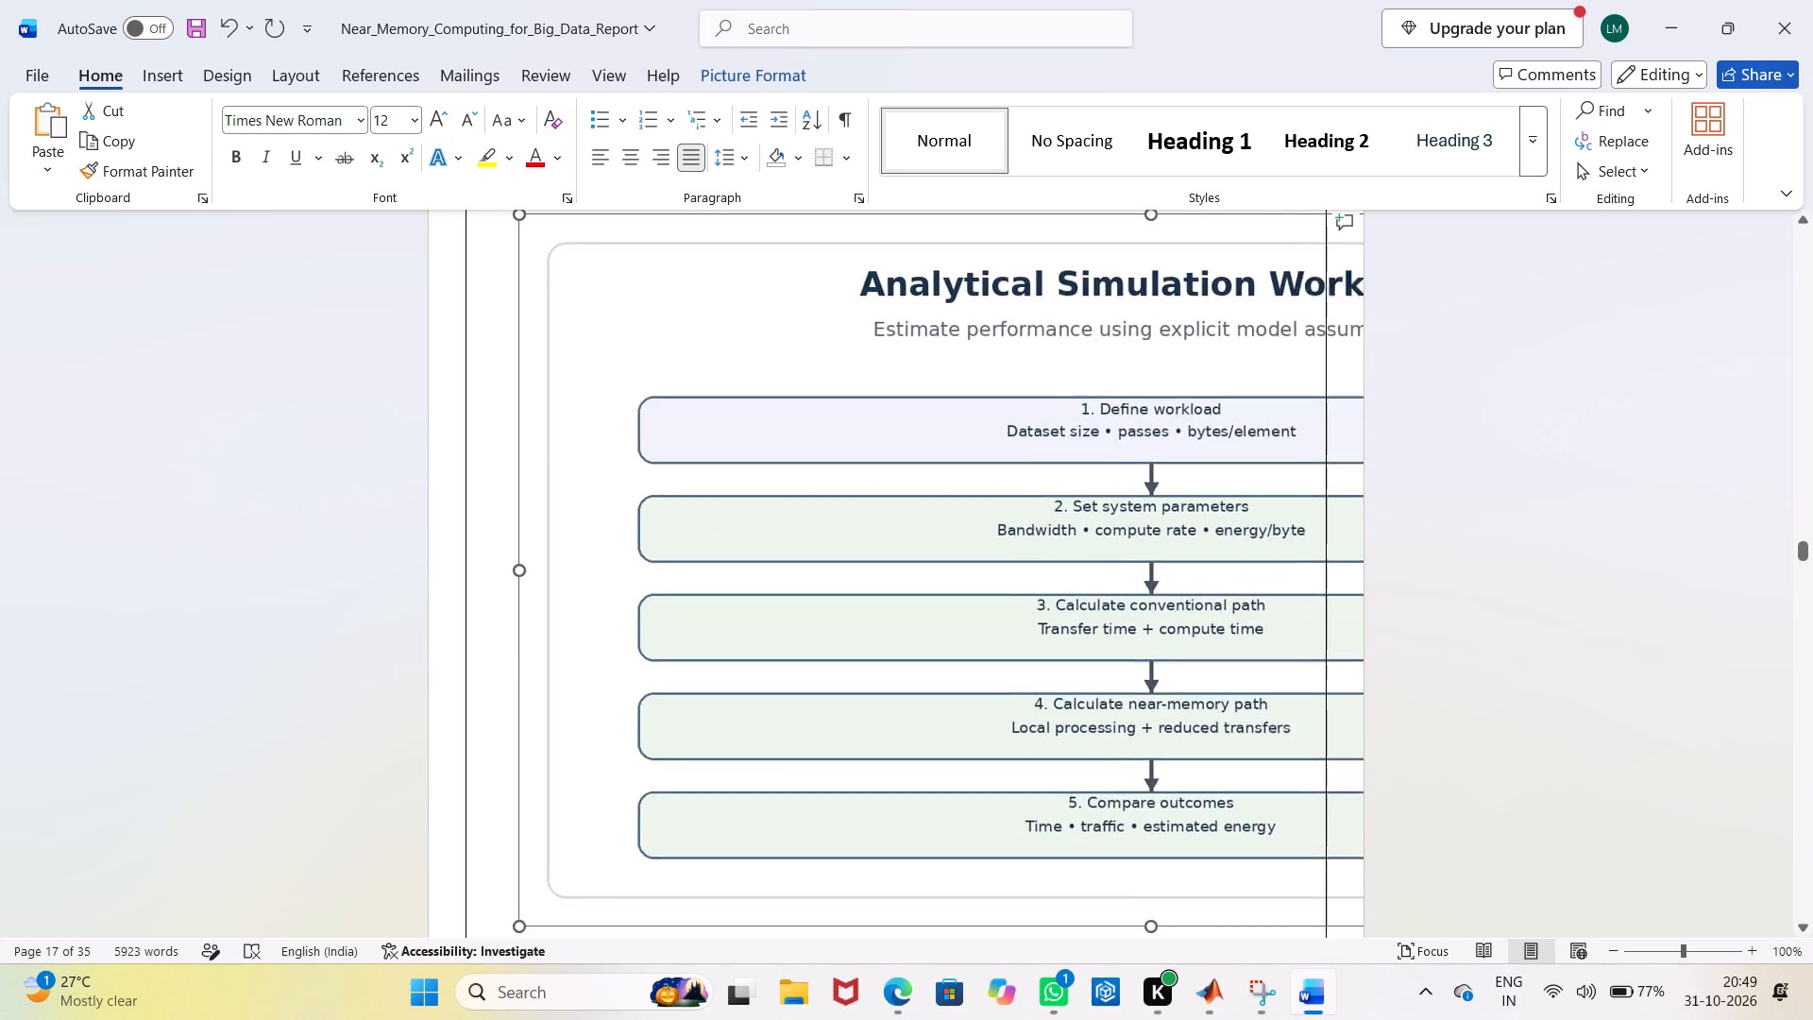
drag(1207, 899, 1713, 1019)
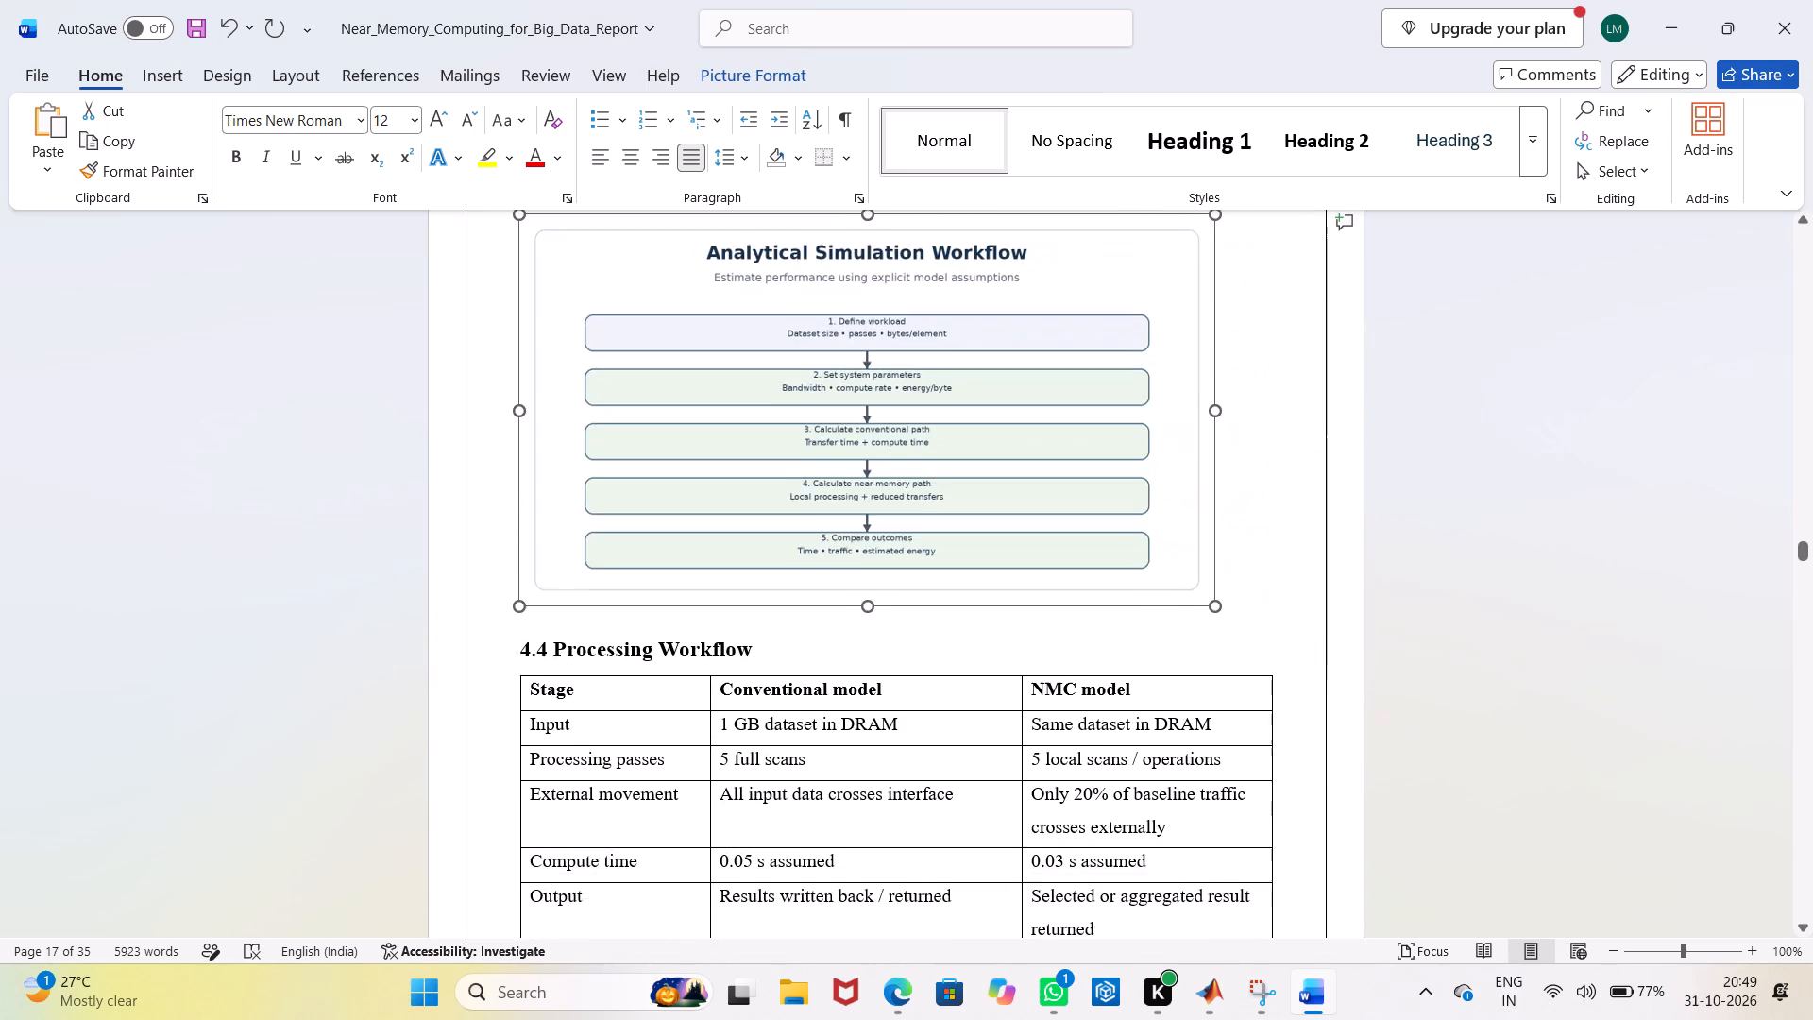
drag(1713, 1019, 1483, 866)
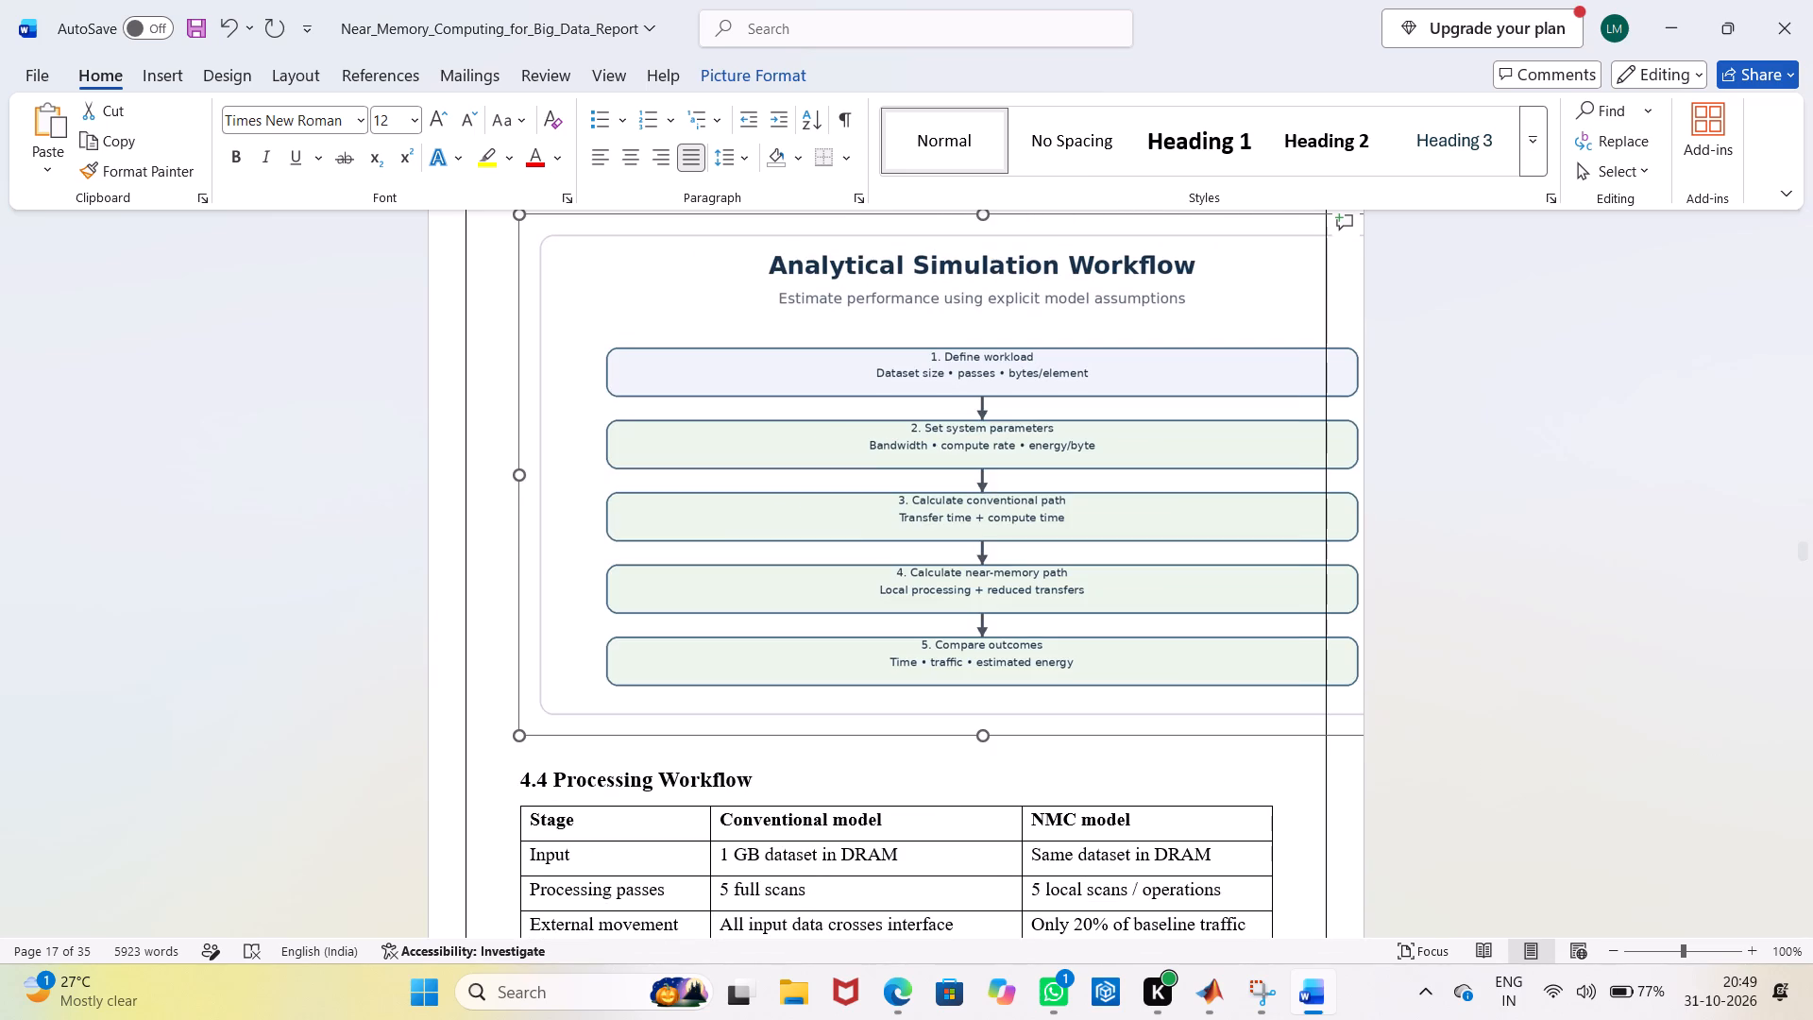
drag(1483, 866, 1515, 805)
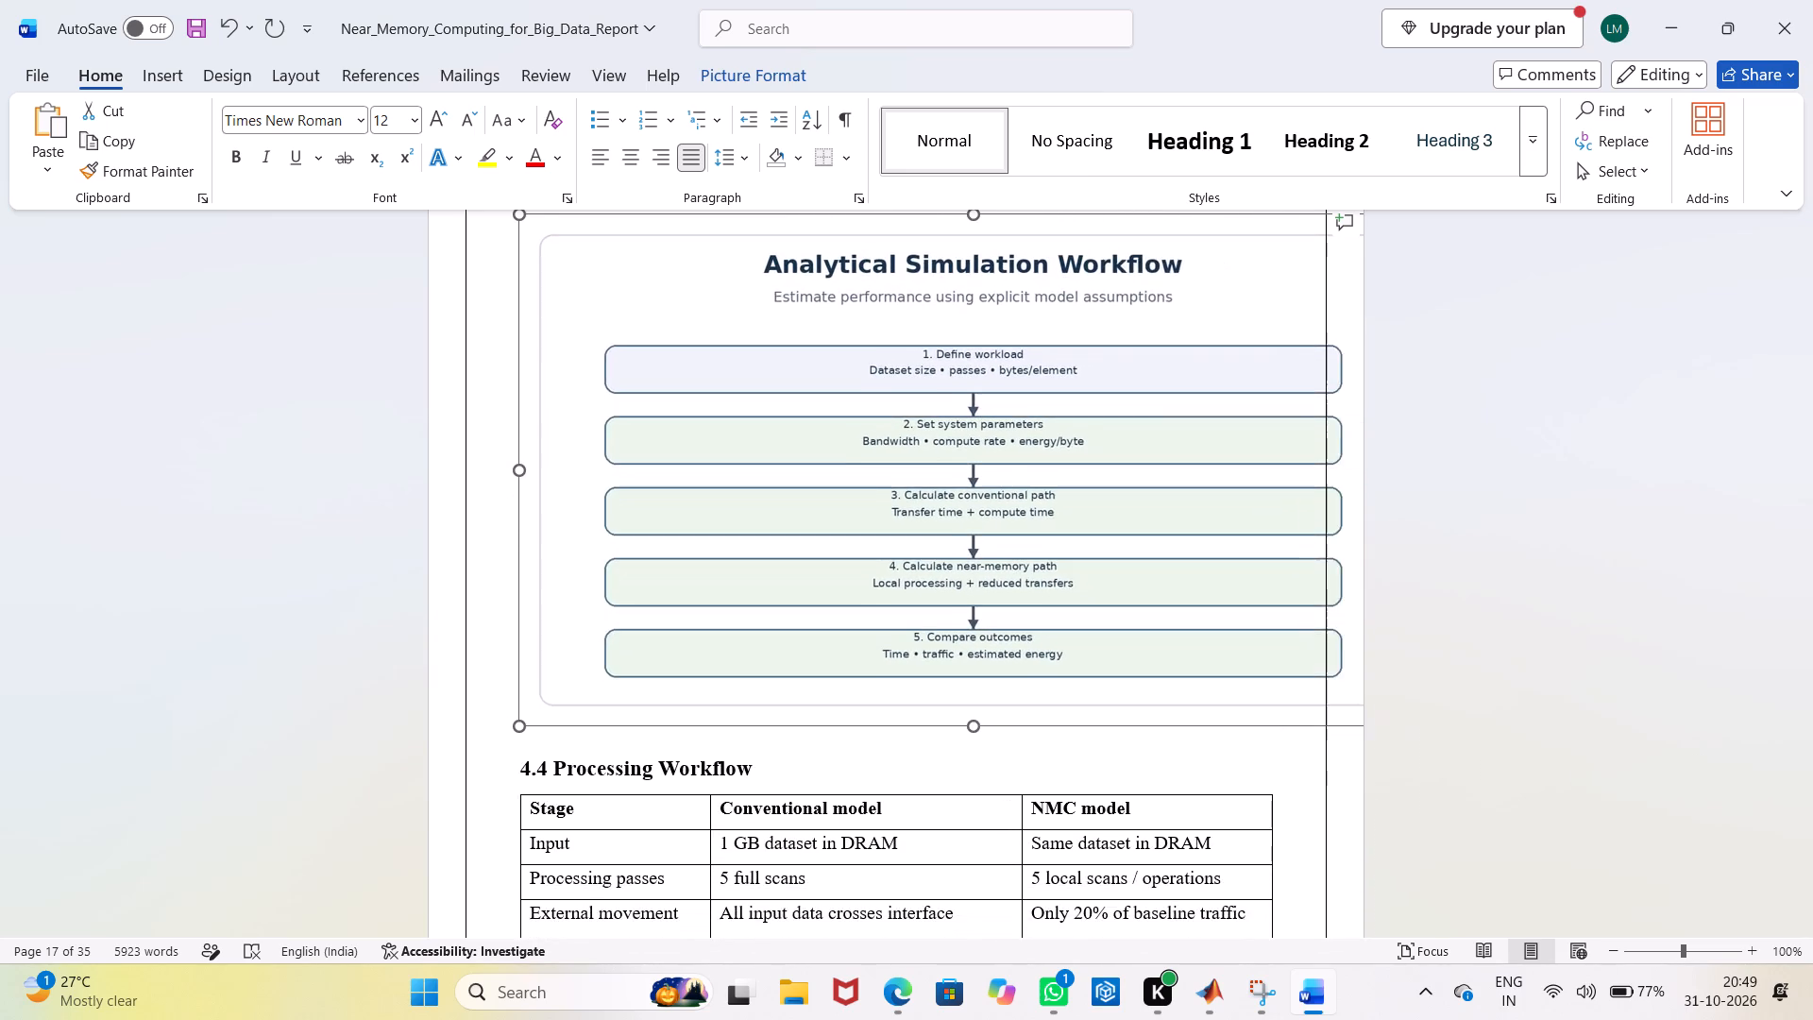
drag(1515, 805, 1570, 745)
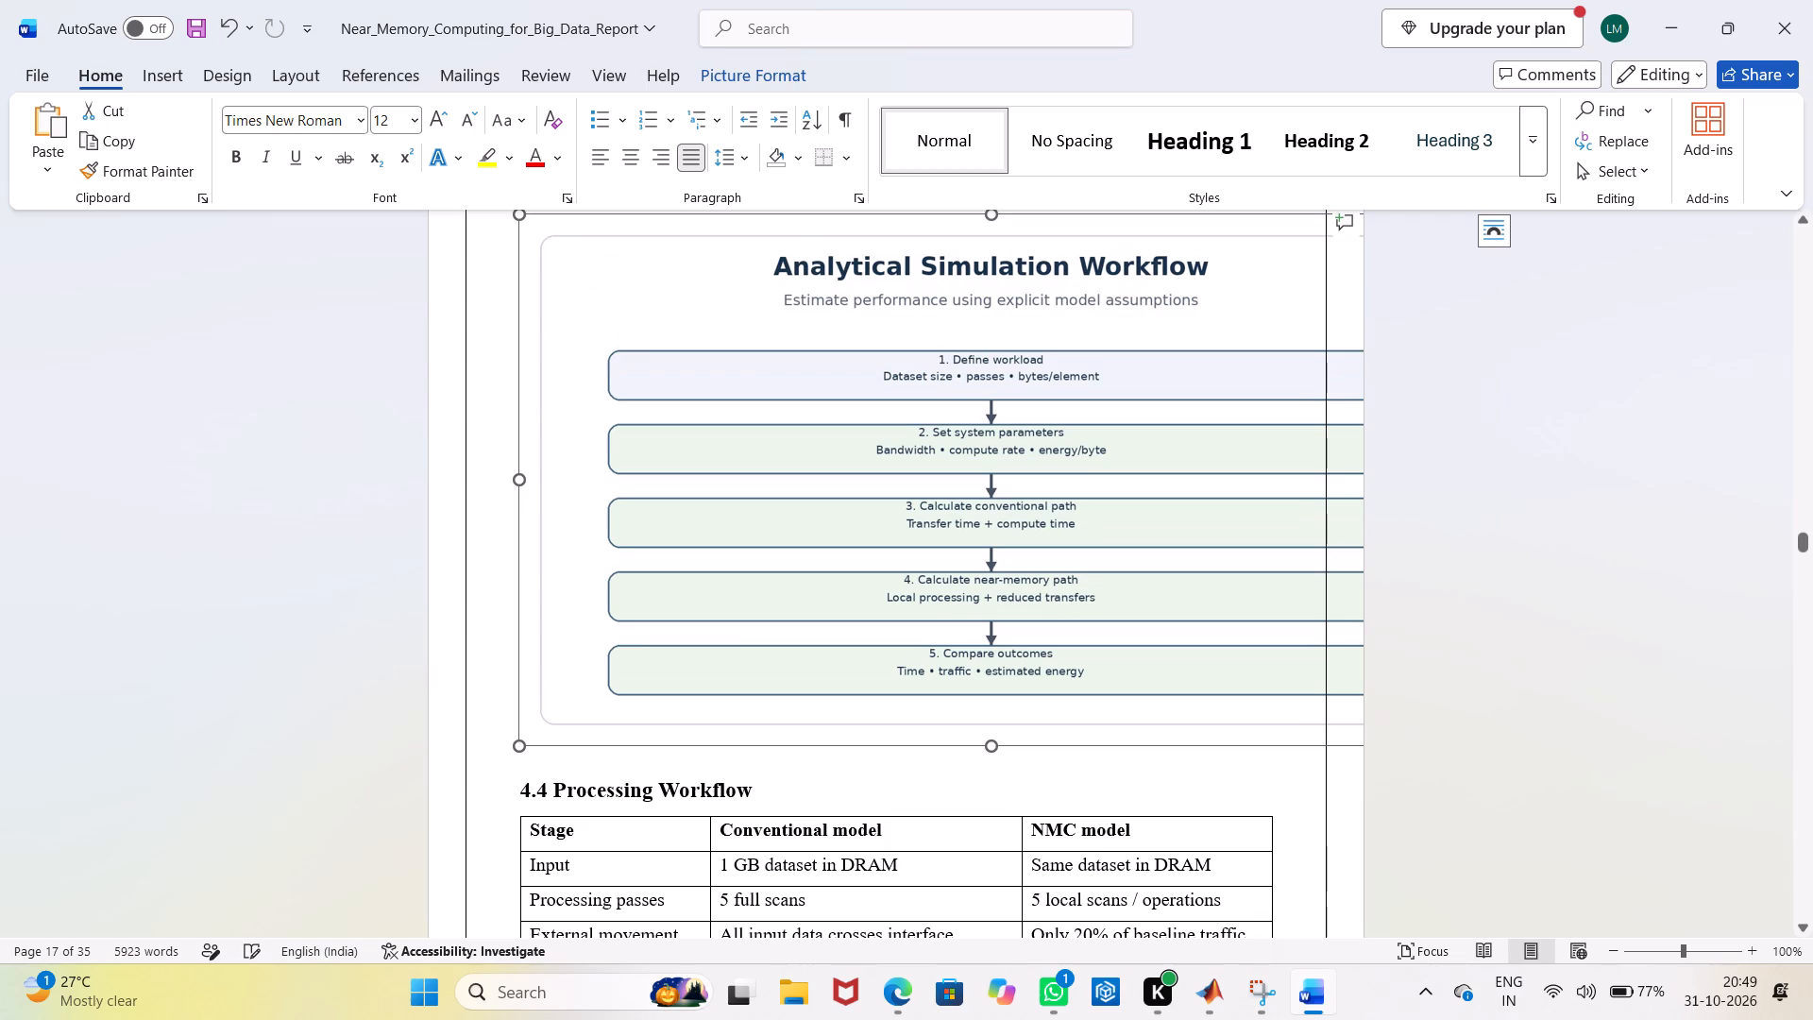
drag(523, 744, 601, 577)
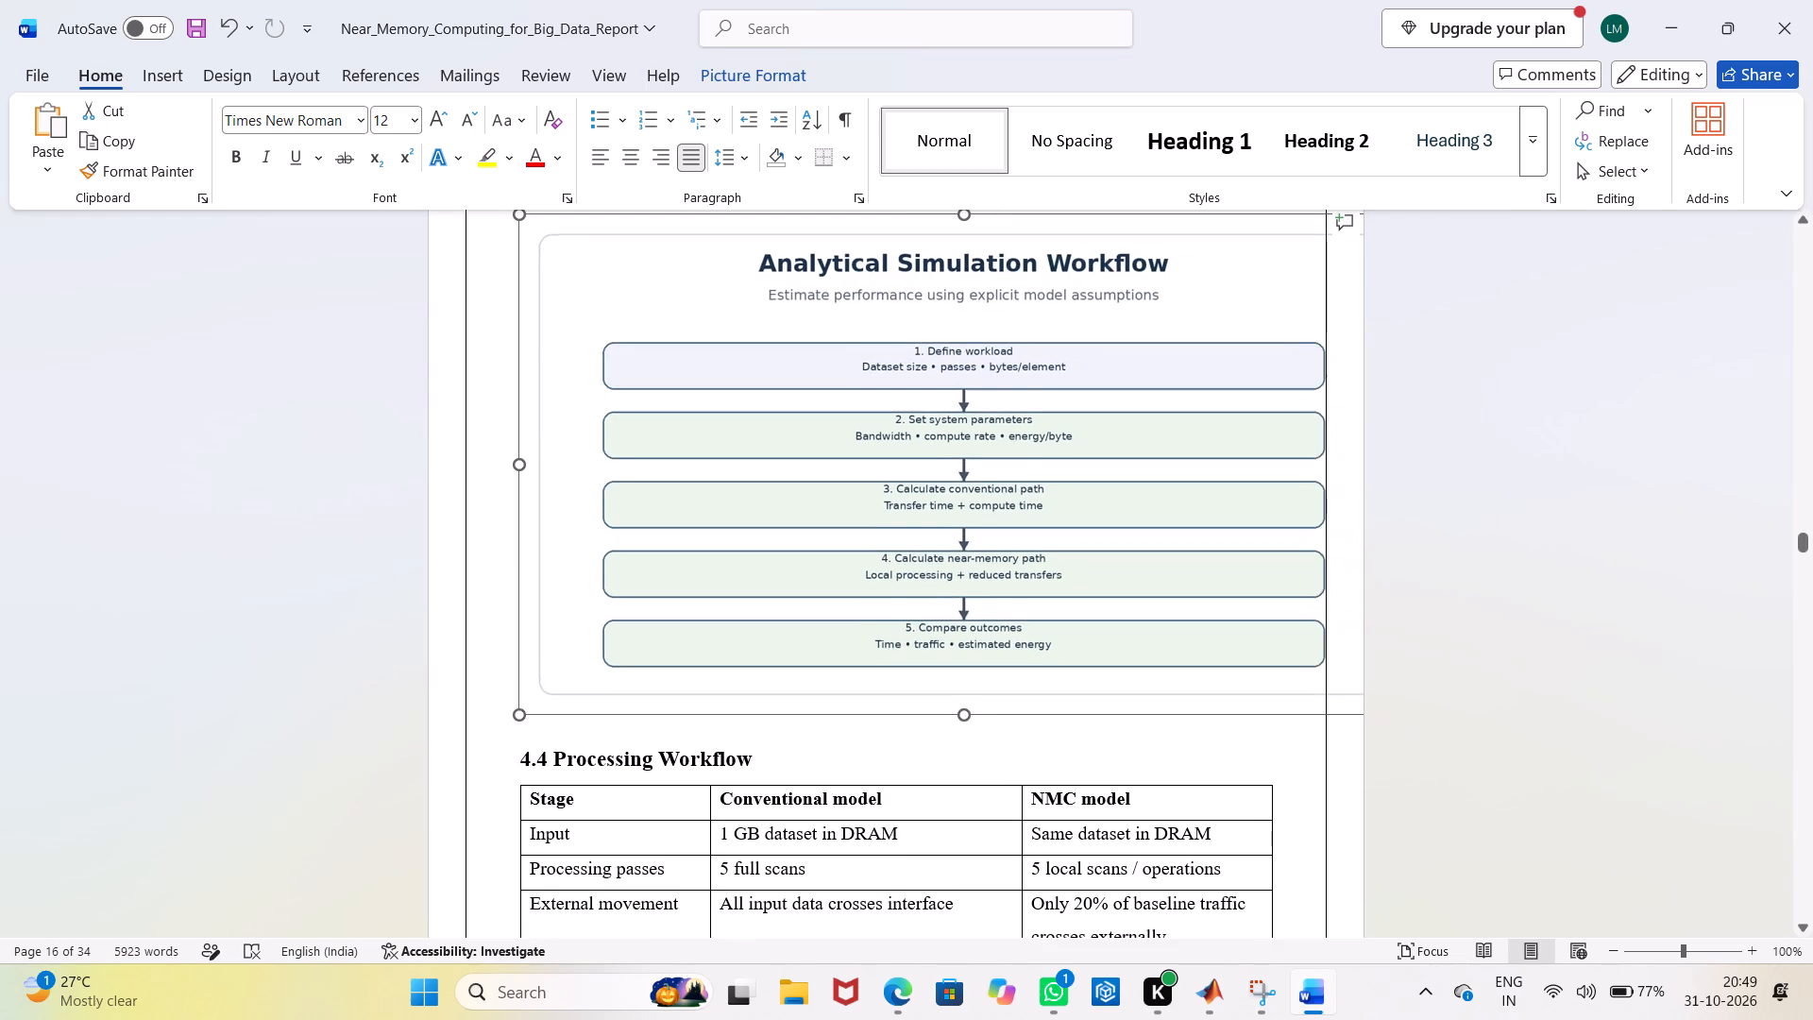
drag(601, 577, 714, 351)
scroll(742, 514, up, 7)
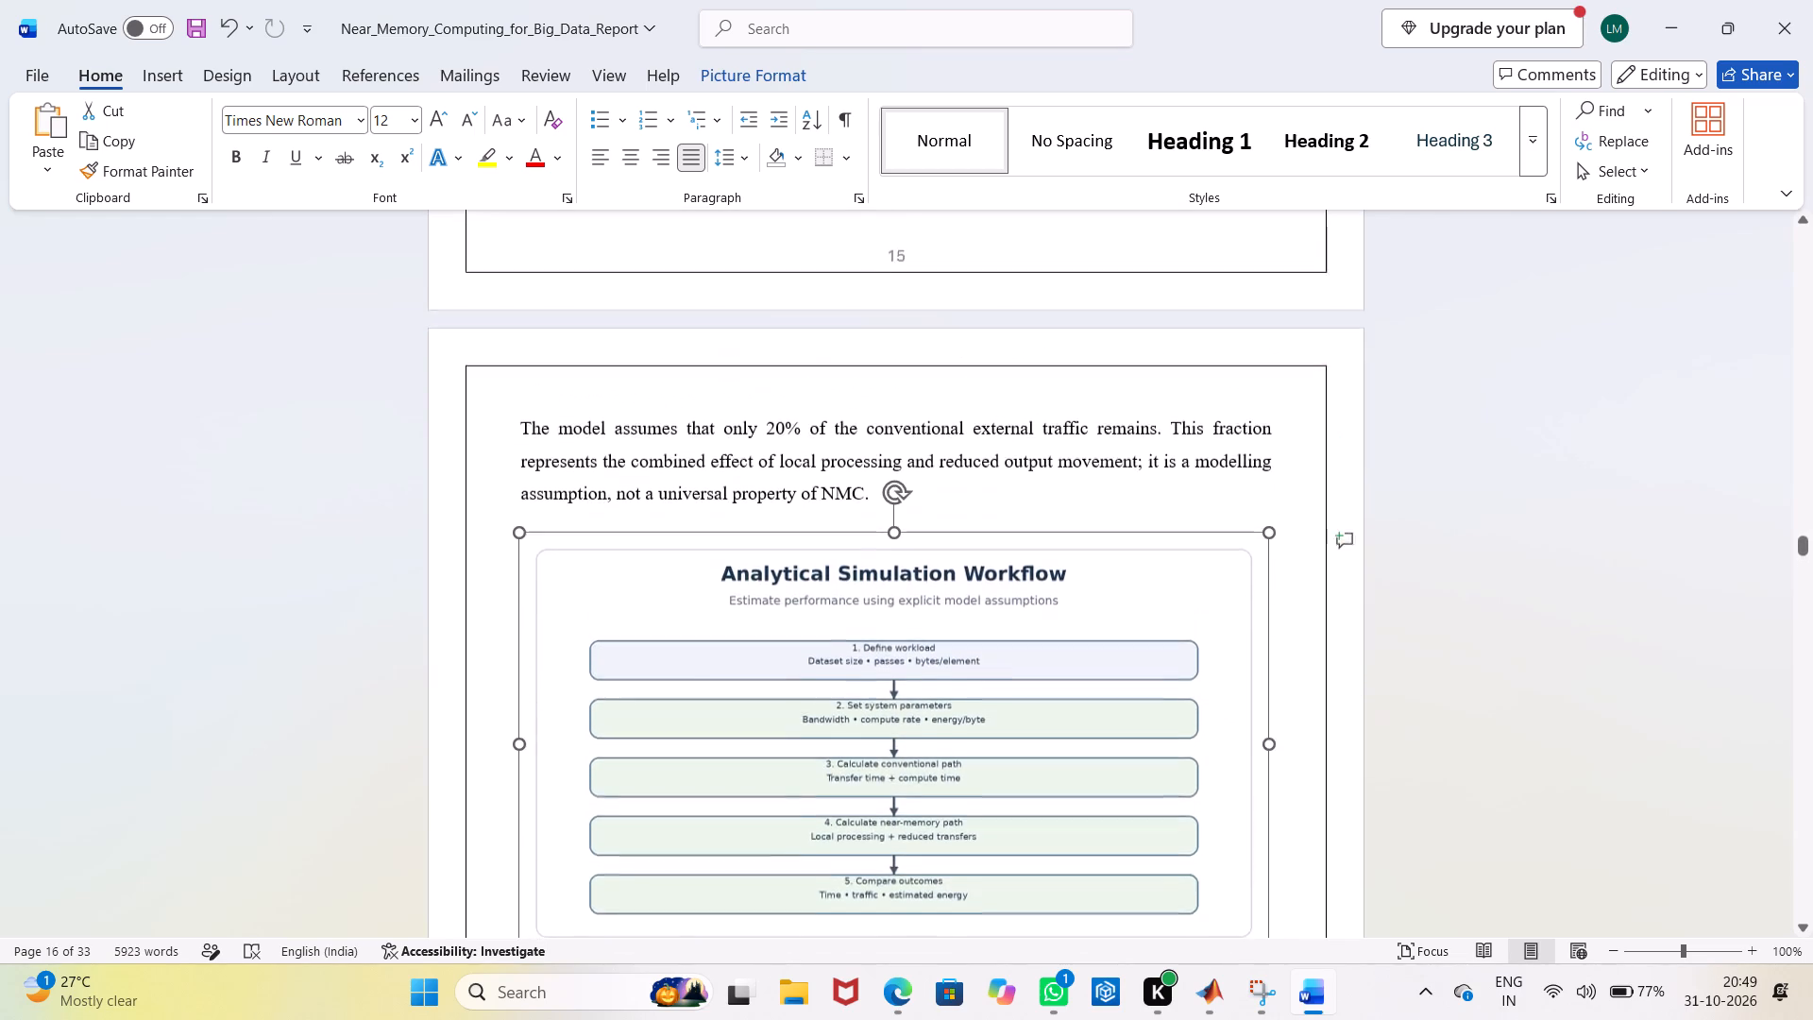
scroll(742, 514, down, 11)
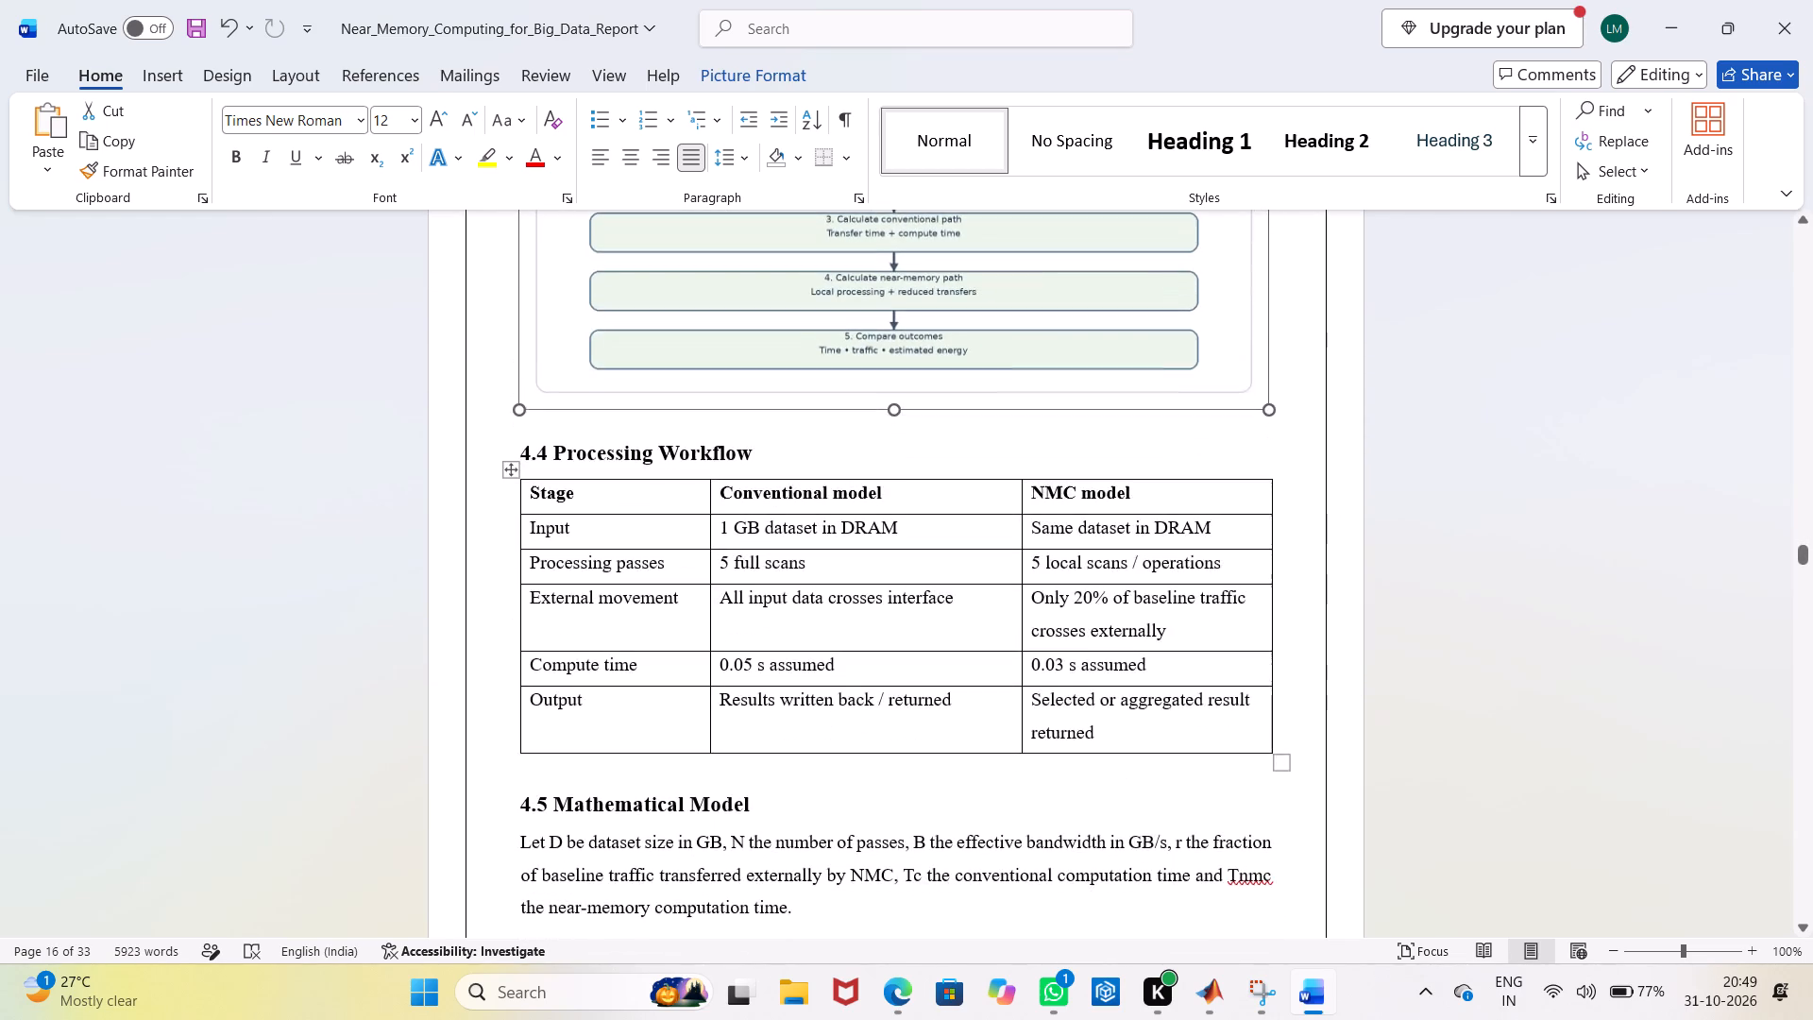
scroll(755, 573, down, 5)
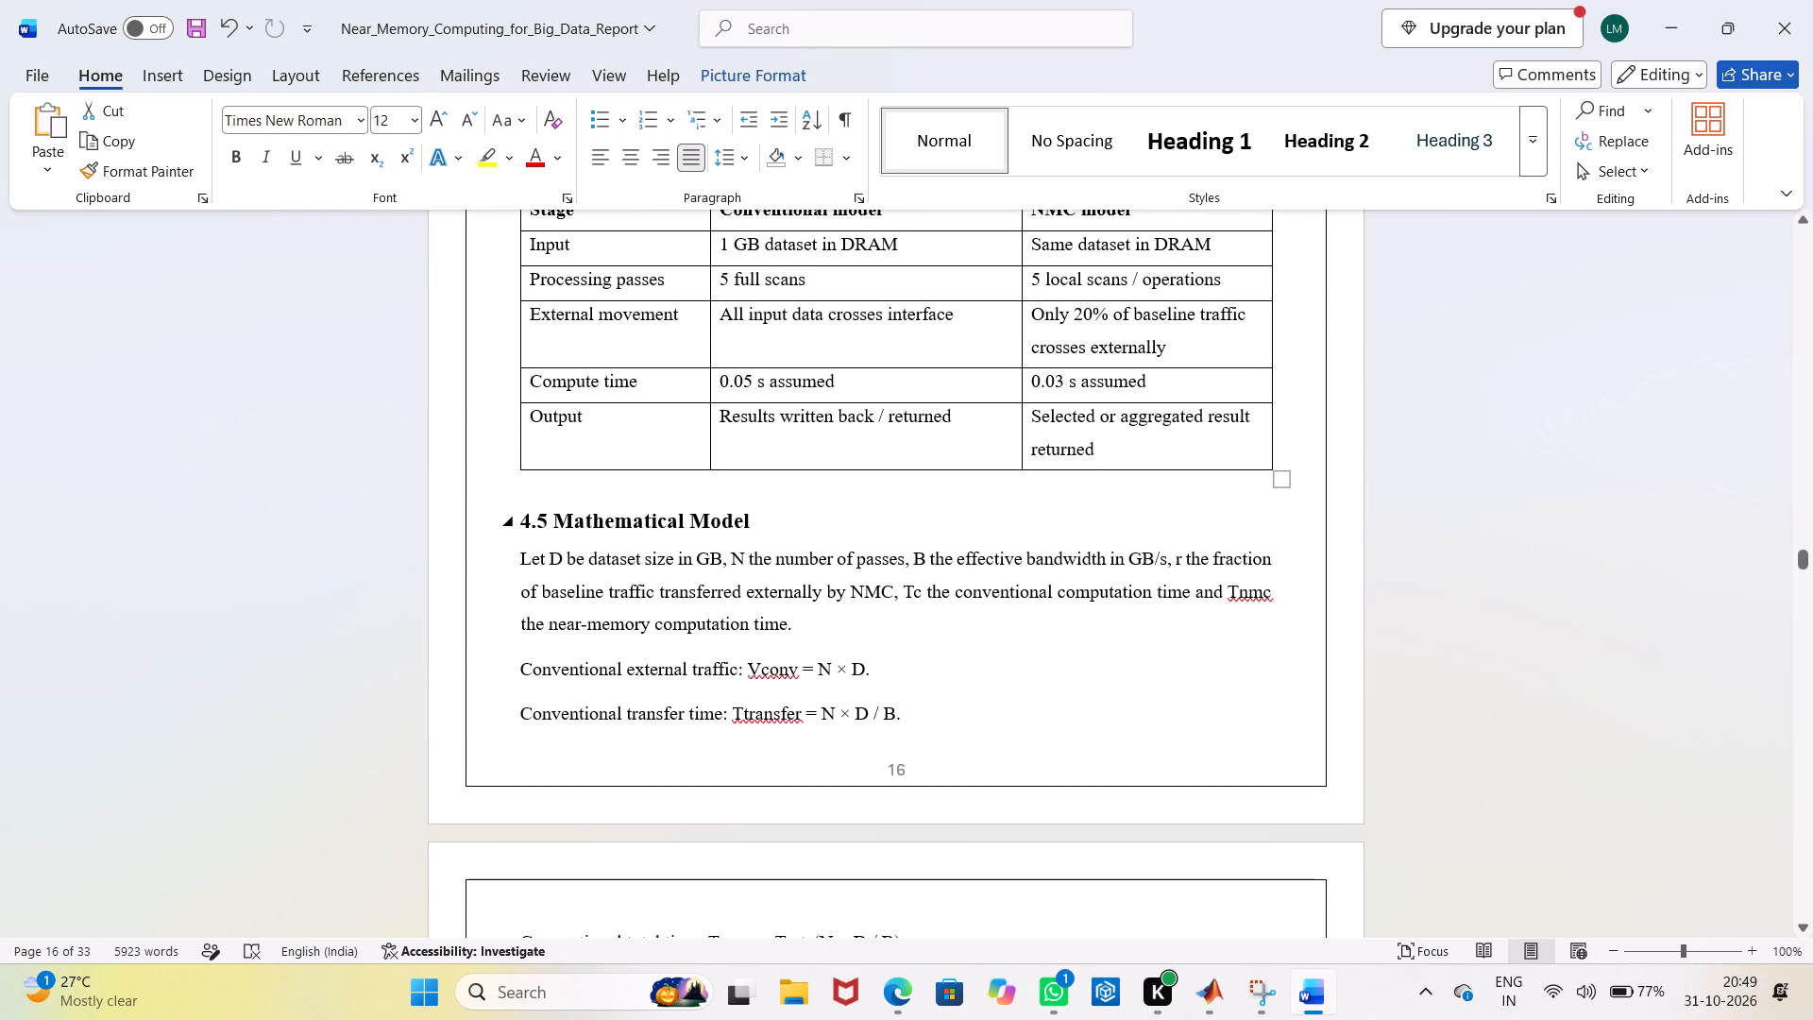
scroll(794, 606, up, 6)
click(1401, 503)
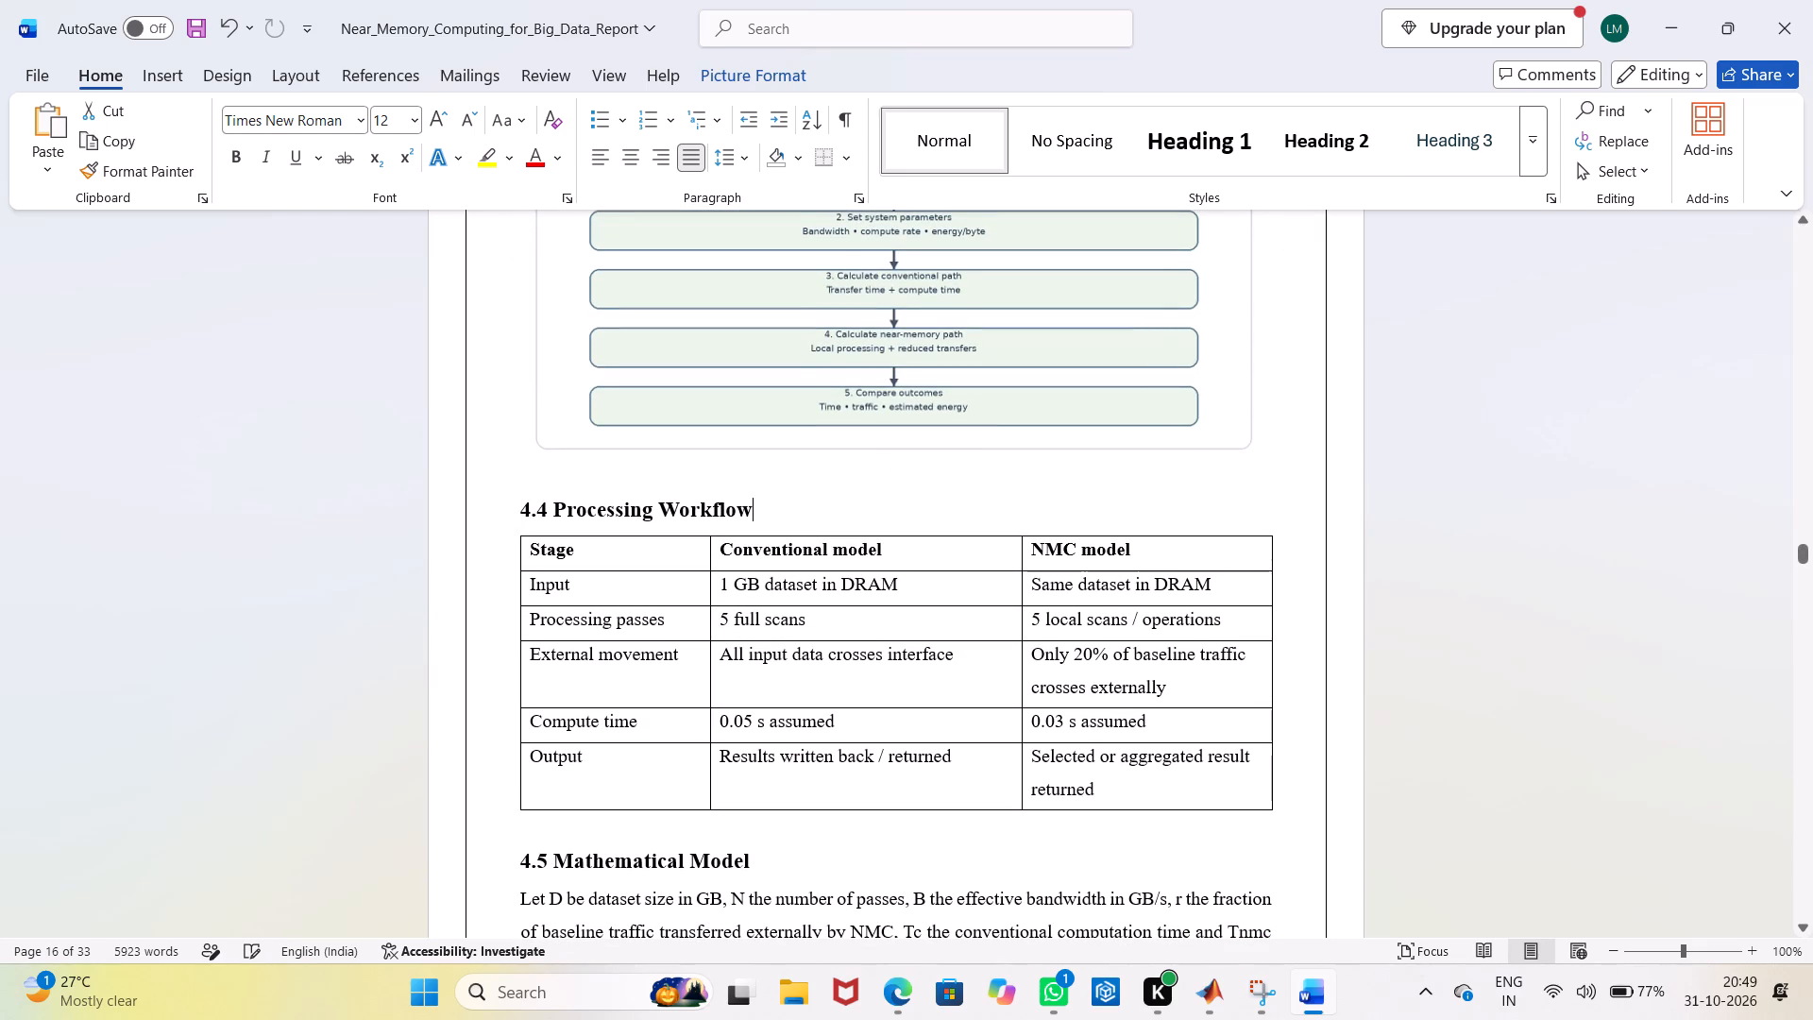
Review the figure placement and layout from section 4.4 back to the start of Chapter 4.
scroll(1195, 567, up, 4)
scroll(1190, 590, down, 2)
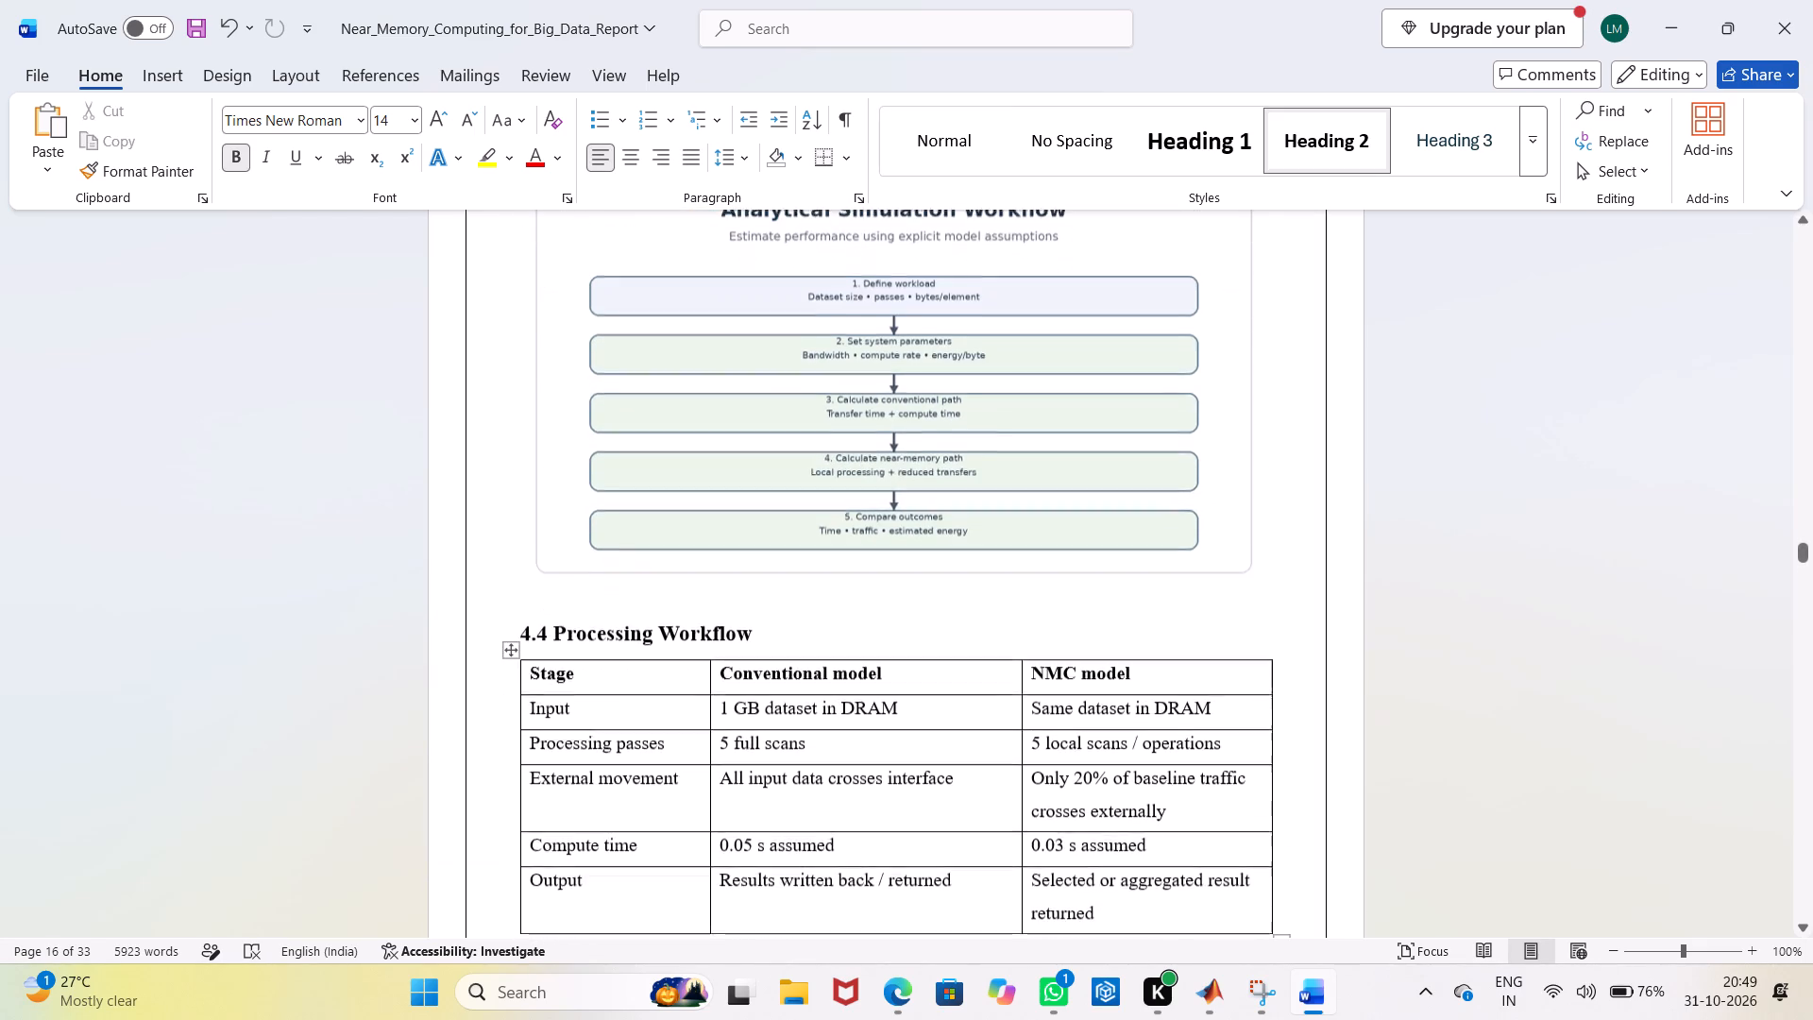
scroll(1232, 709, down, 2)
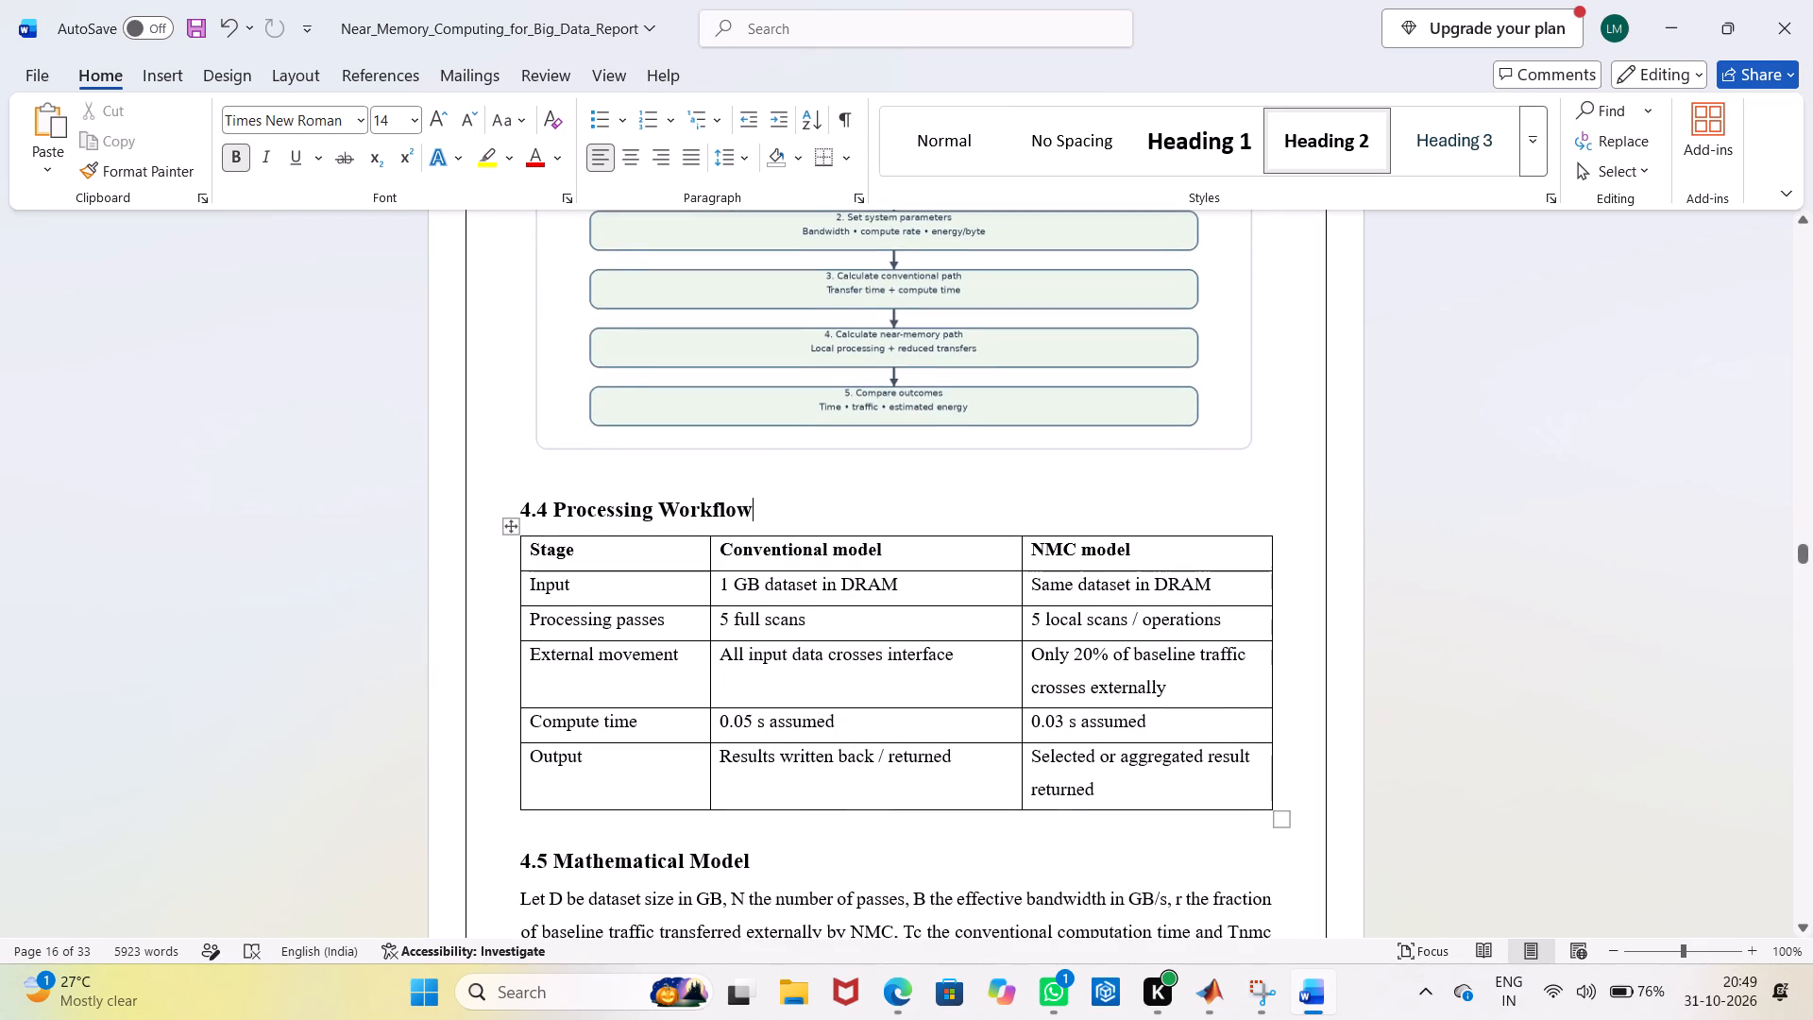
scroll(1232, 710, up, 16)
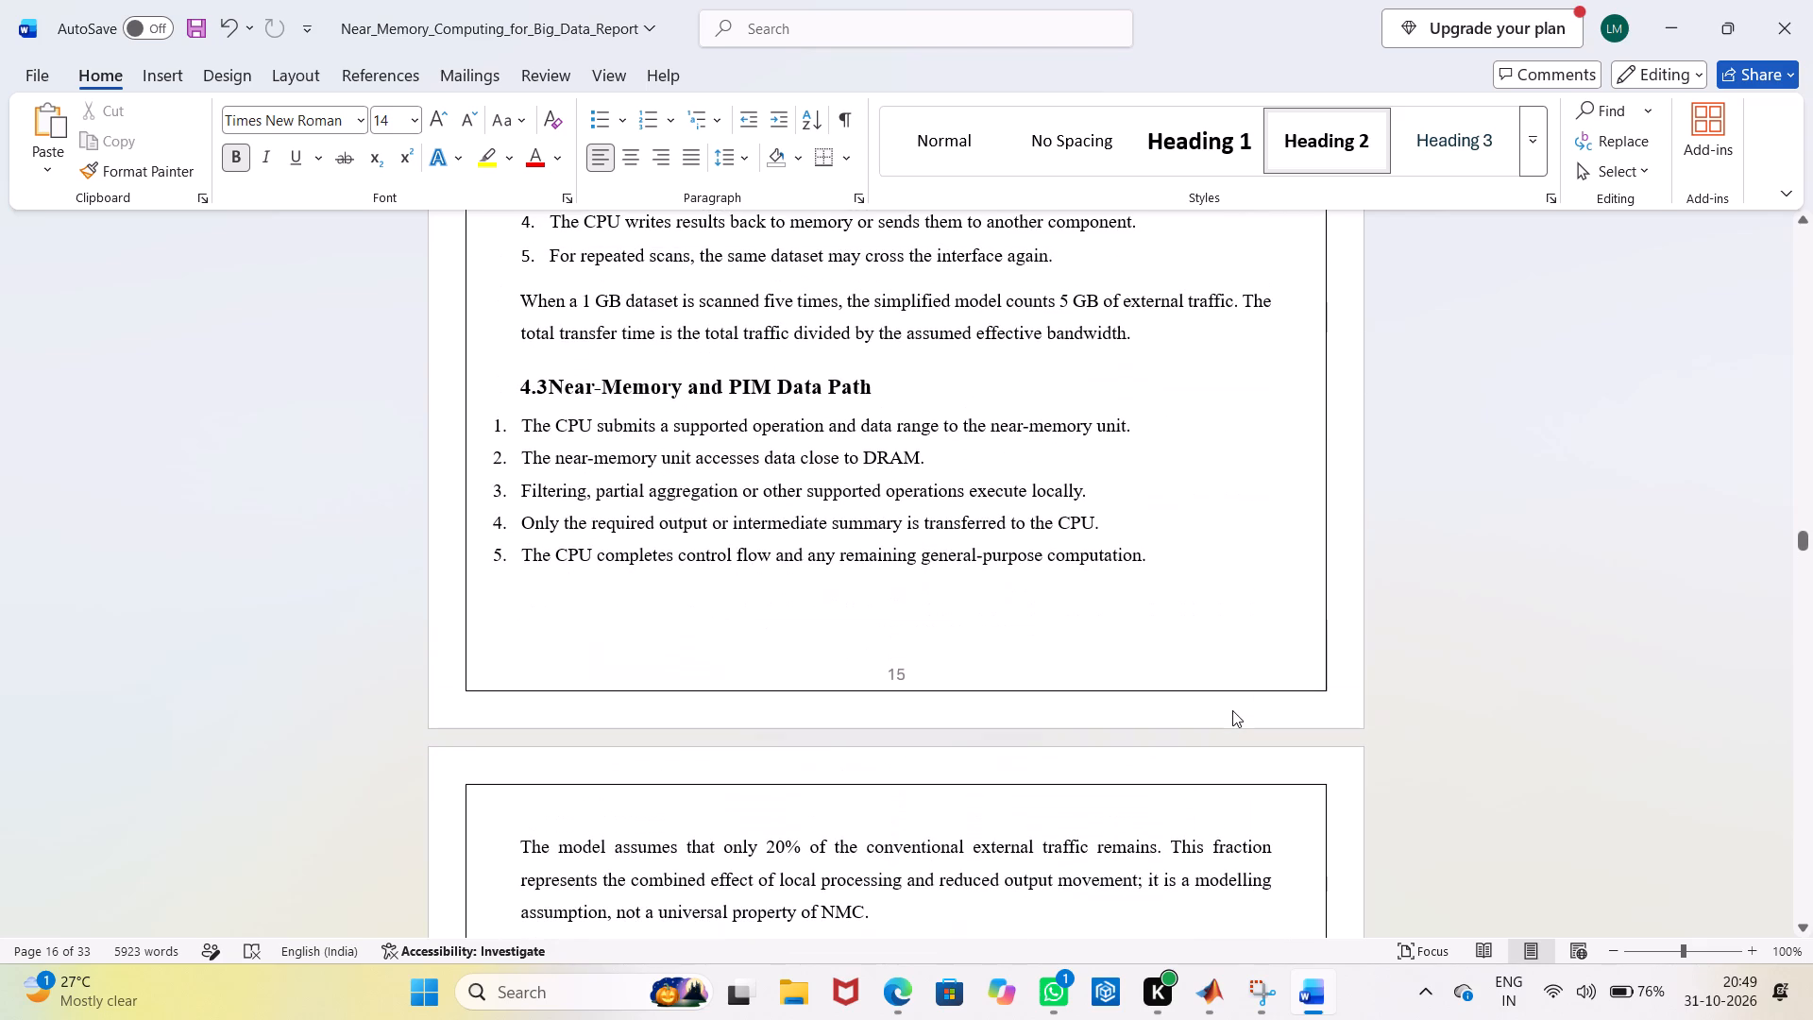
scroll(1232, 710, up, 11)
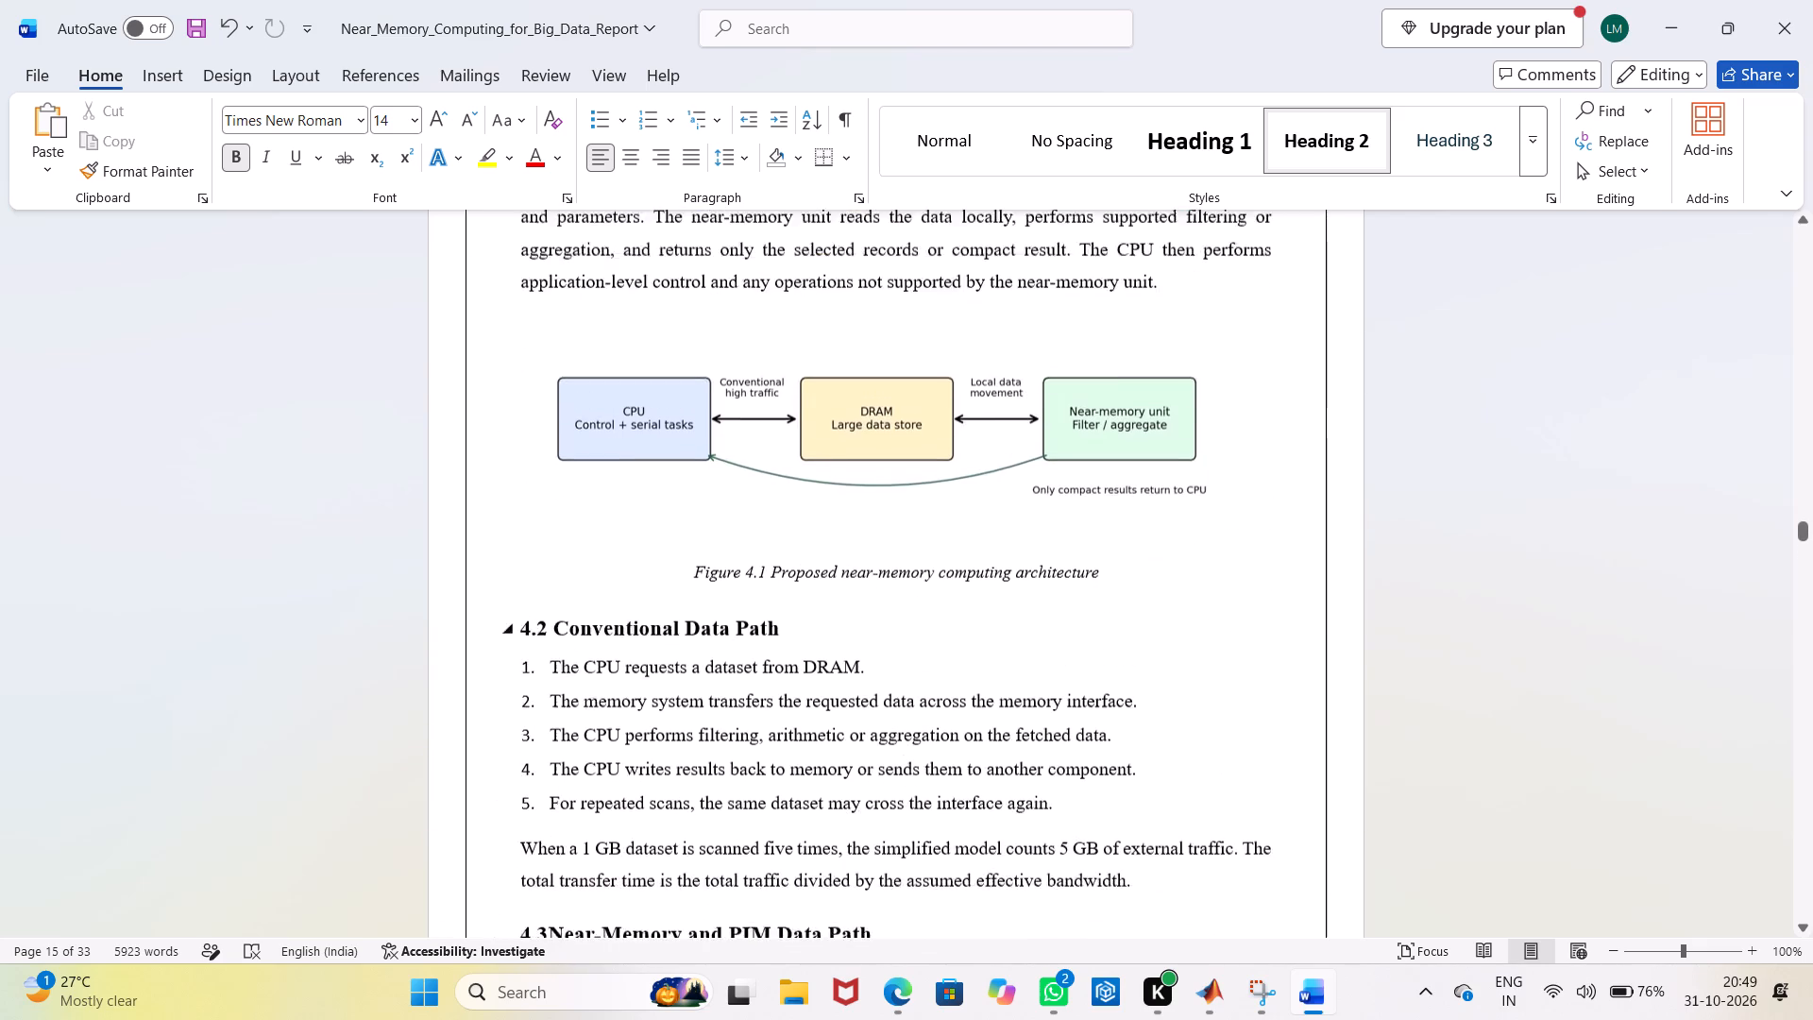
scroll(1232, 710, up, 6)
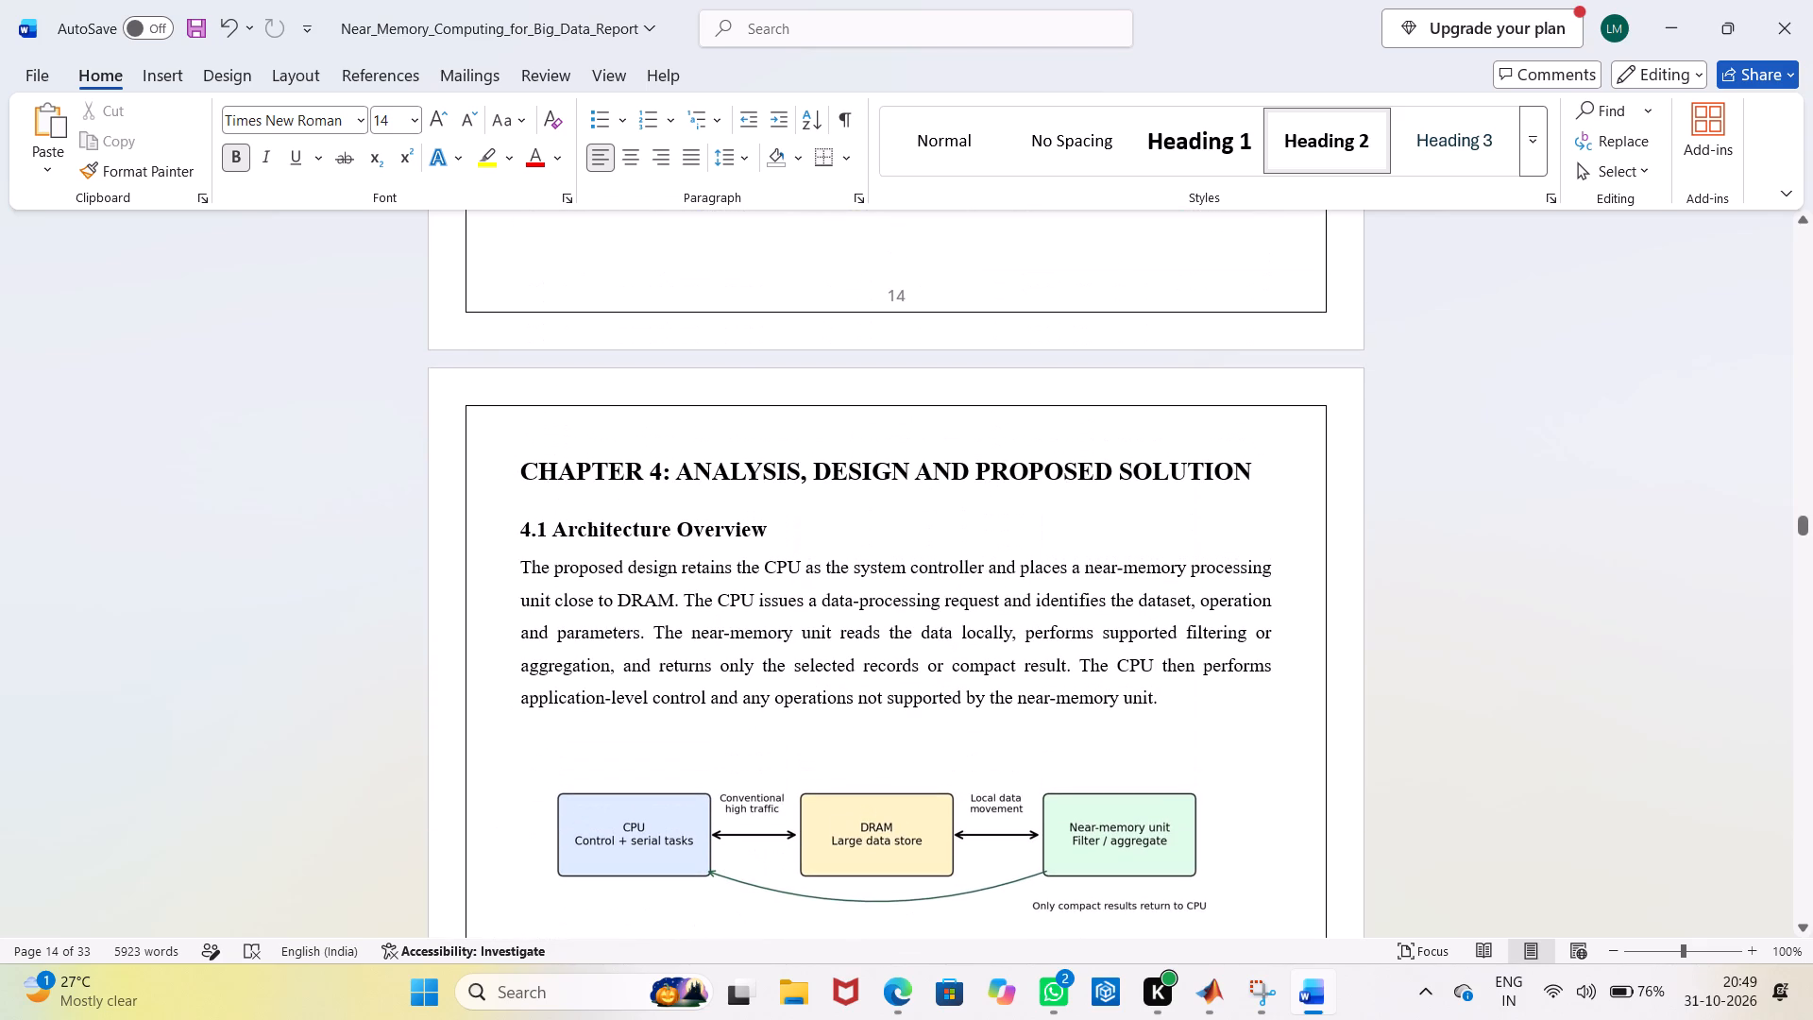
Review the report from section 4.1 Architecture Overview through Chapter 5 to section 5.3 Data Traffic and Transfer Energy.
scroll(1232, 712, down, 11)
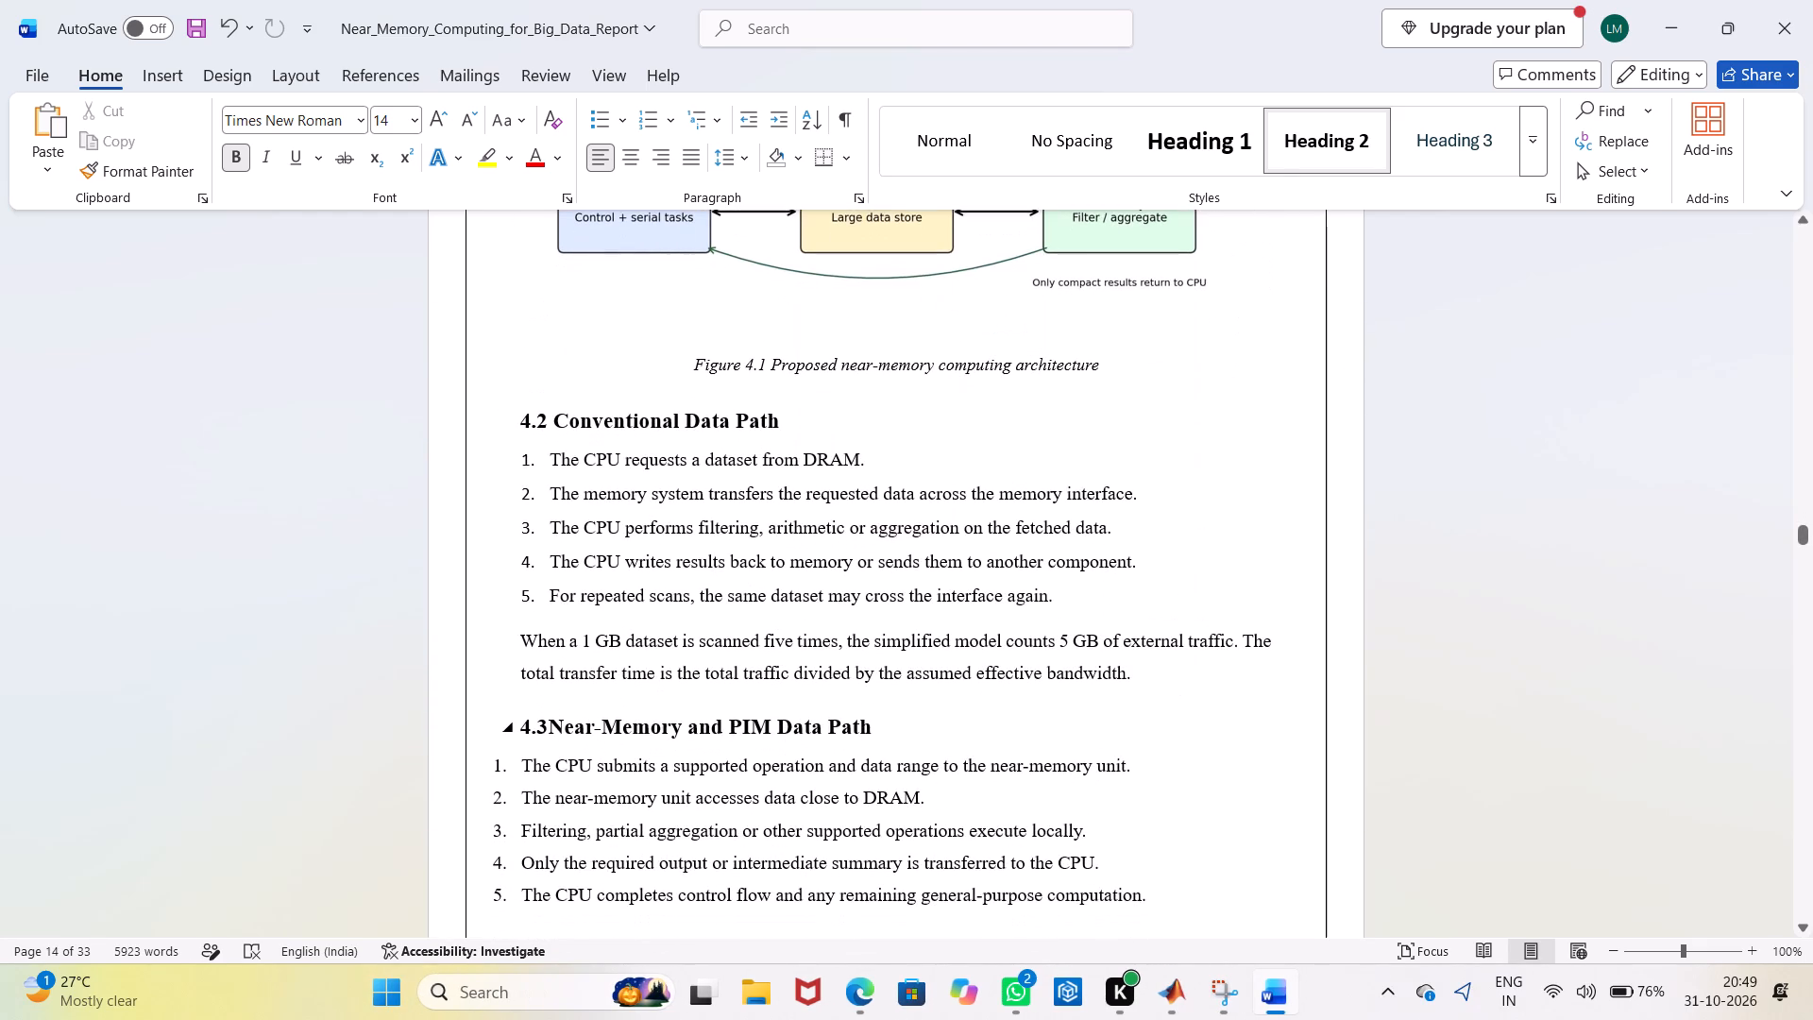
scroll(1229, 728, up, 4)
scroll(1010, 651, down, 6)
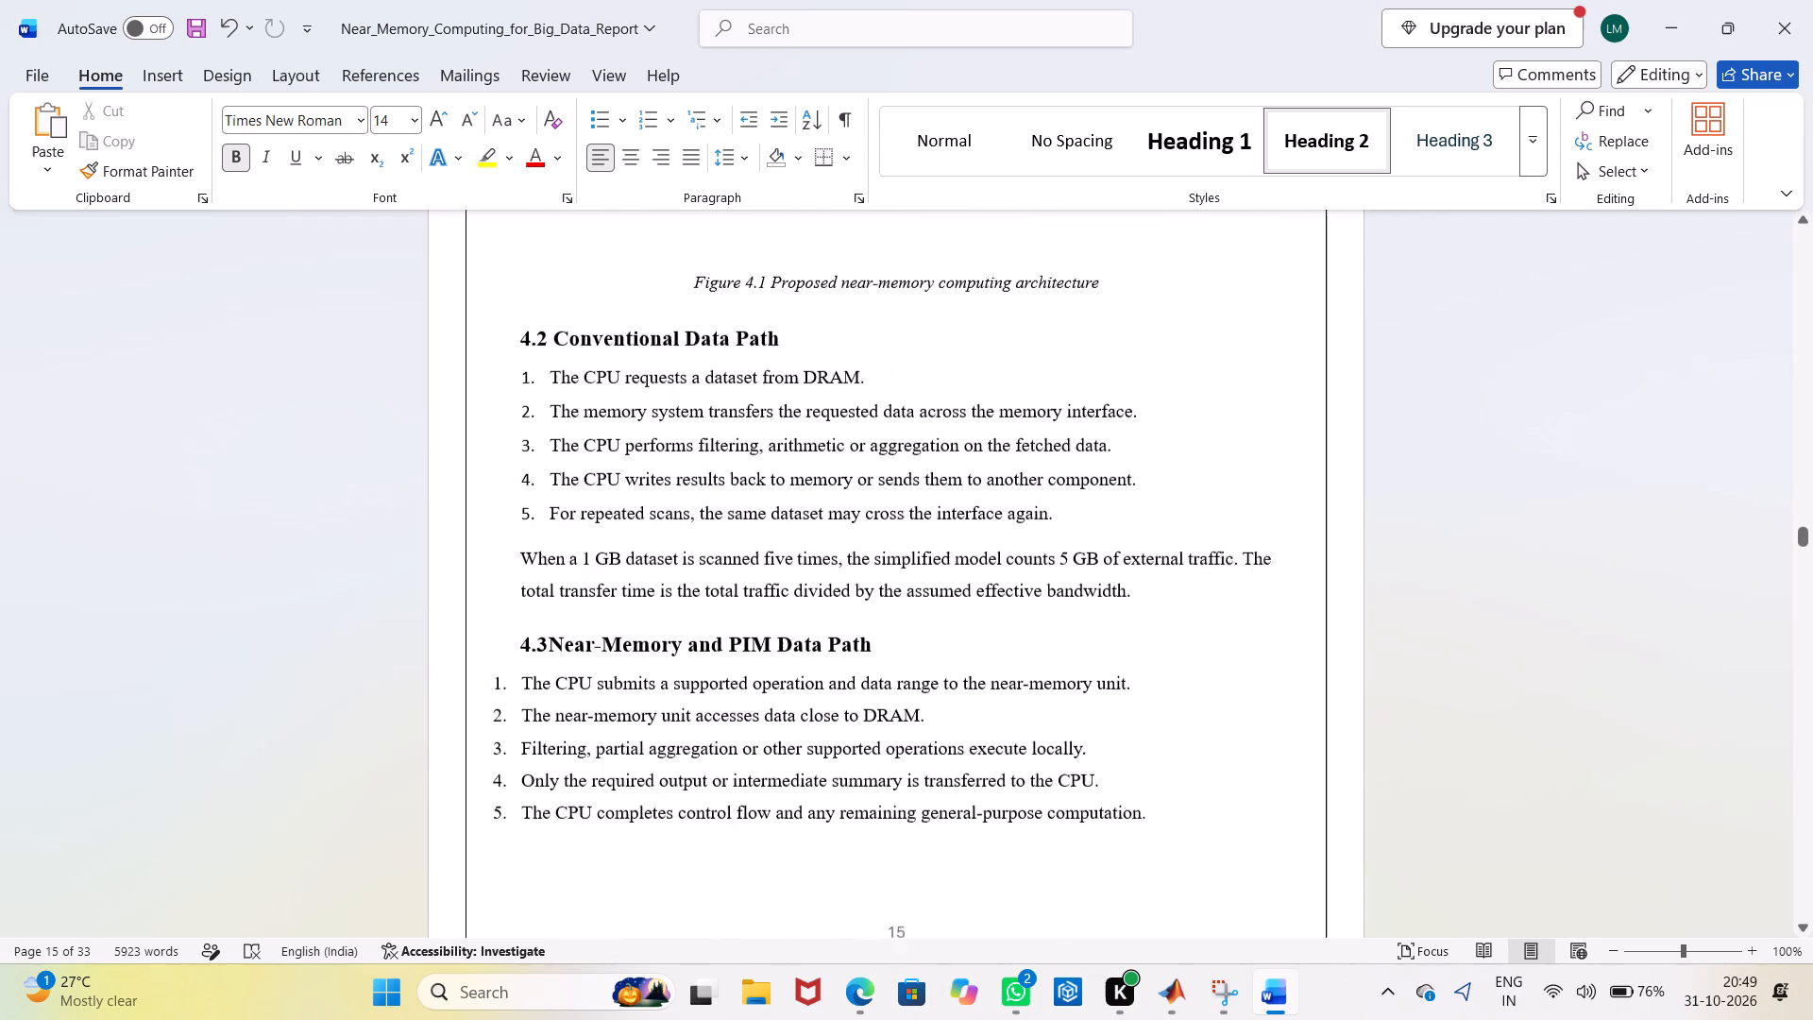
scroll(1016, 684, down, 6)
scroll(1025, 947, down, 6)
scroll(1028, 779, down, 18)
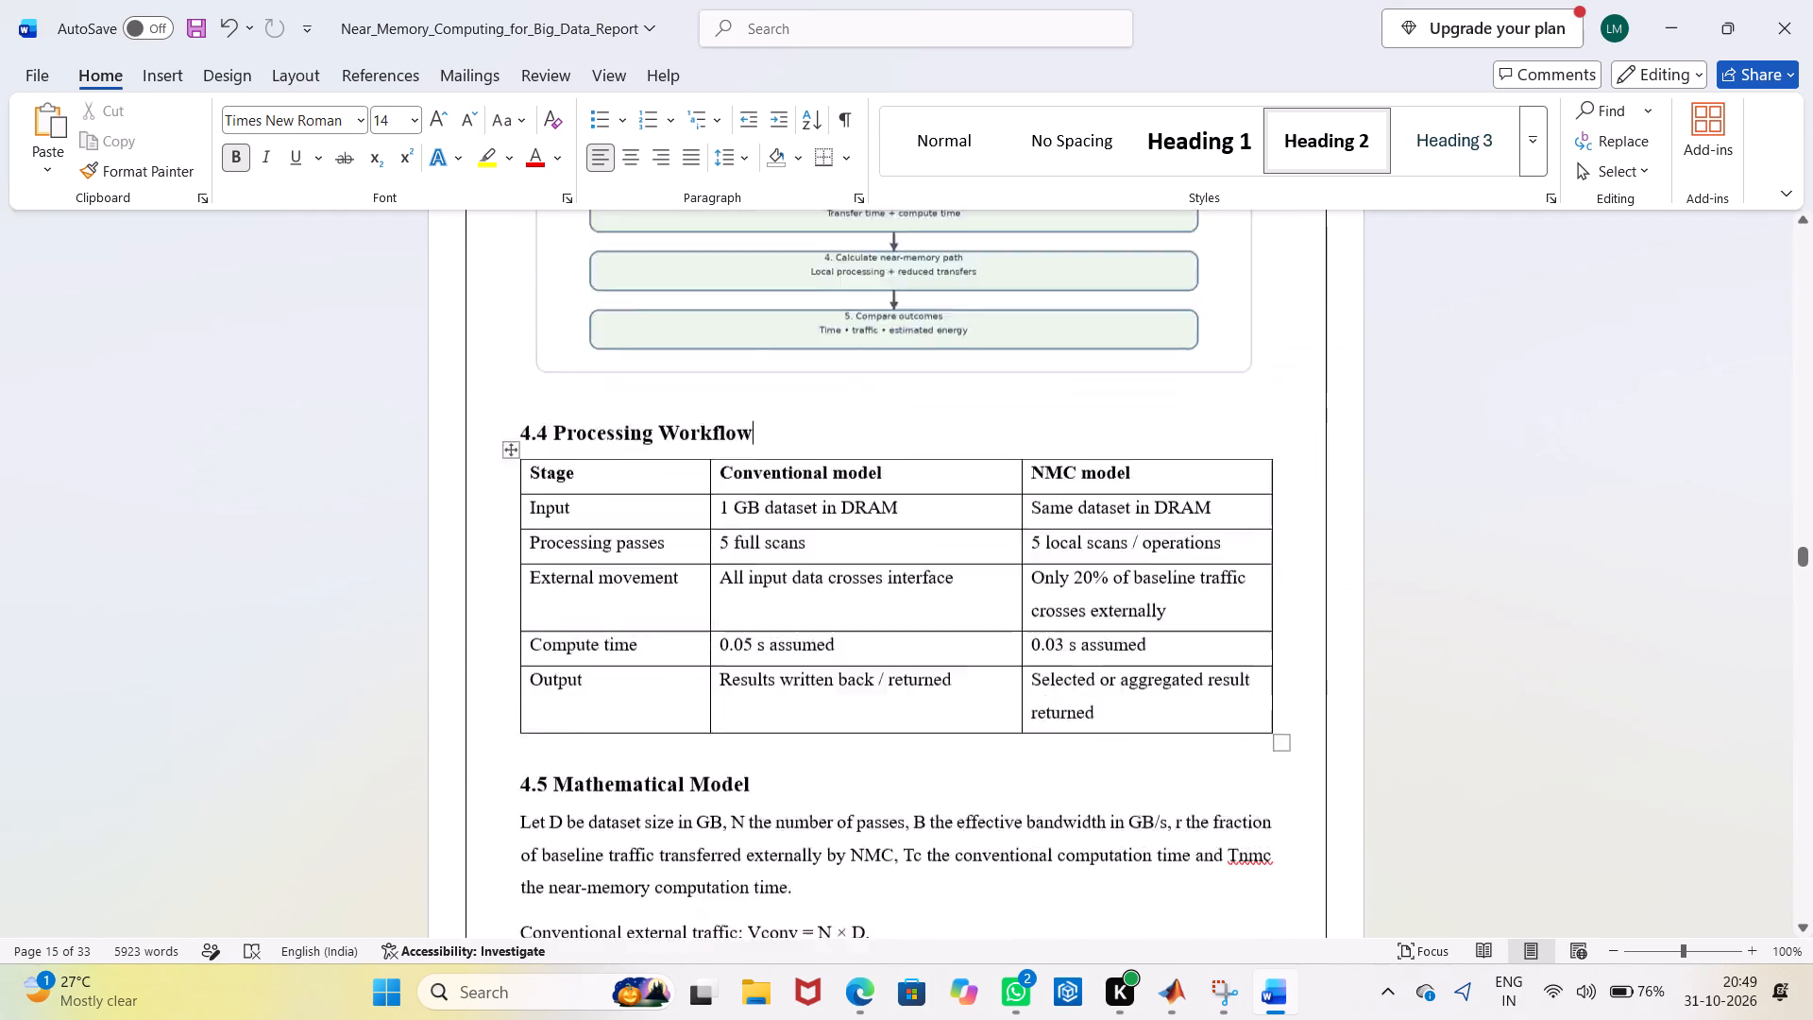
scroll(1025, 765, down, 20)
scroll(1032, 769, down, 3)
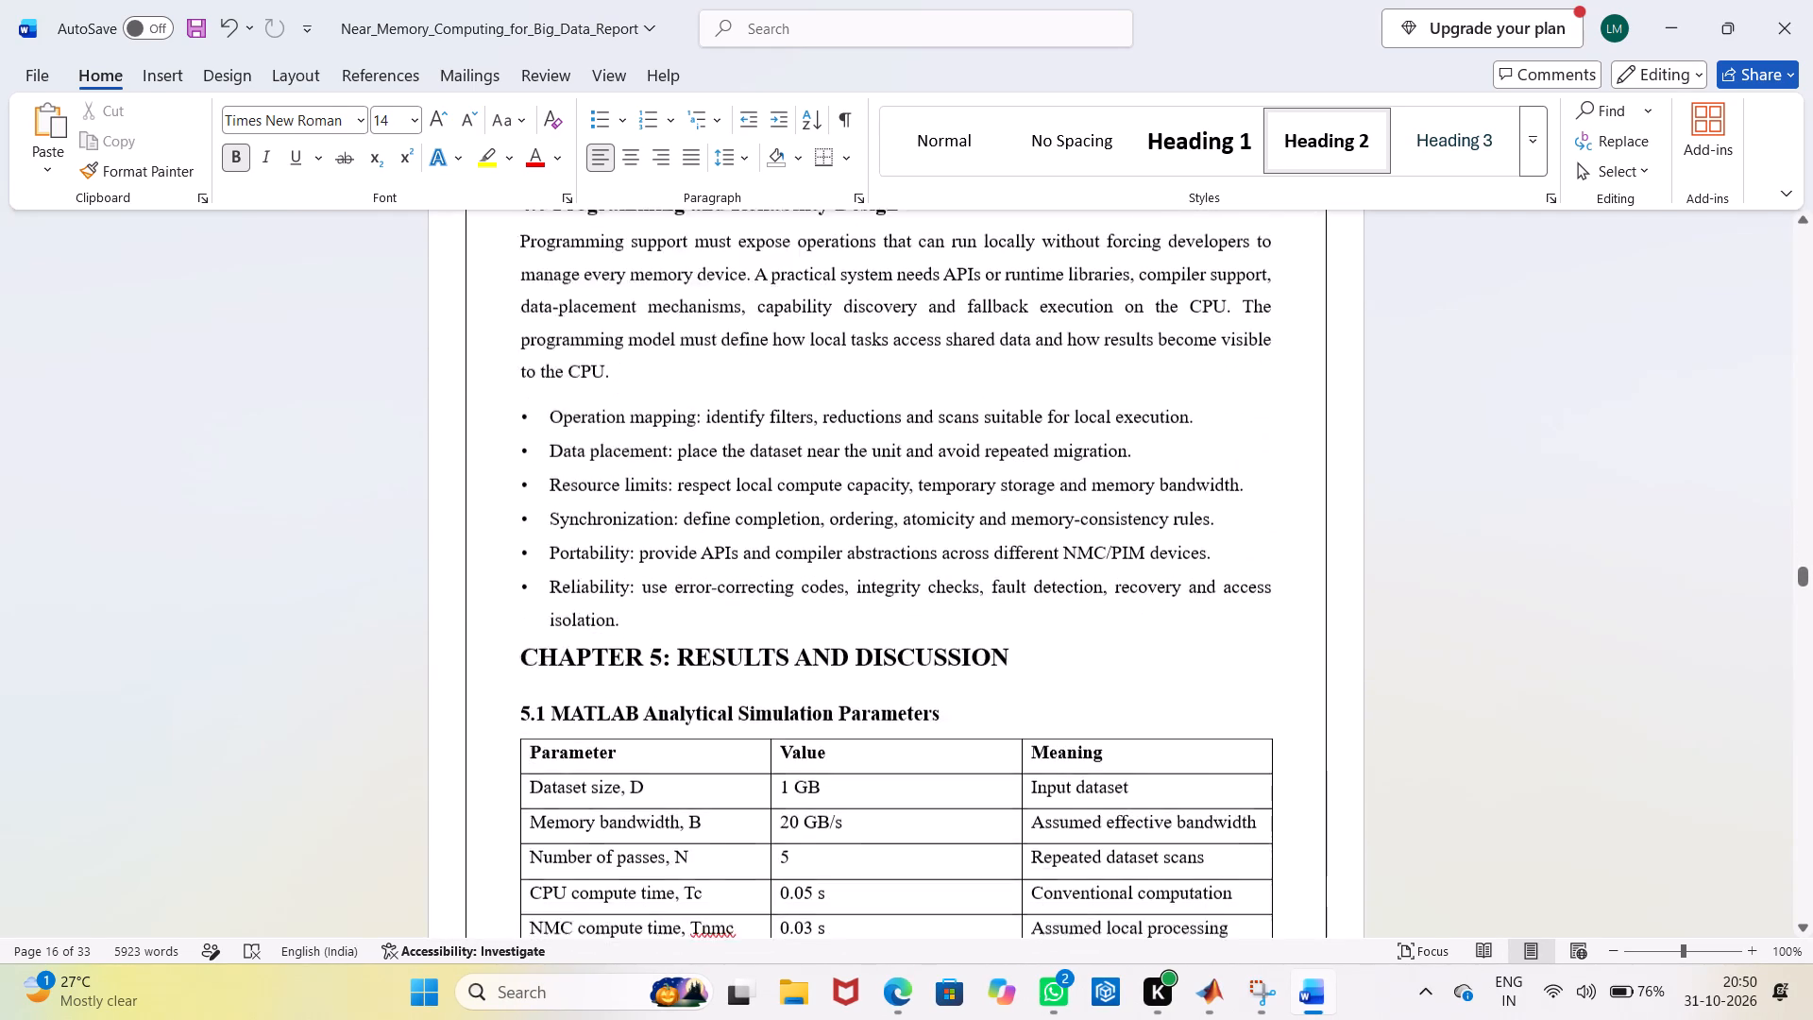
scroll(1032, 769, down, 15)
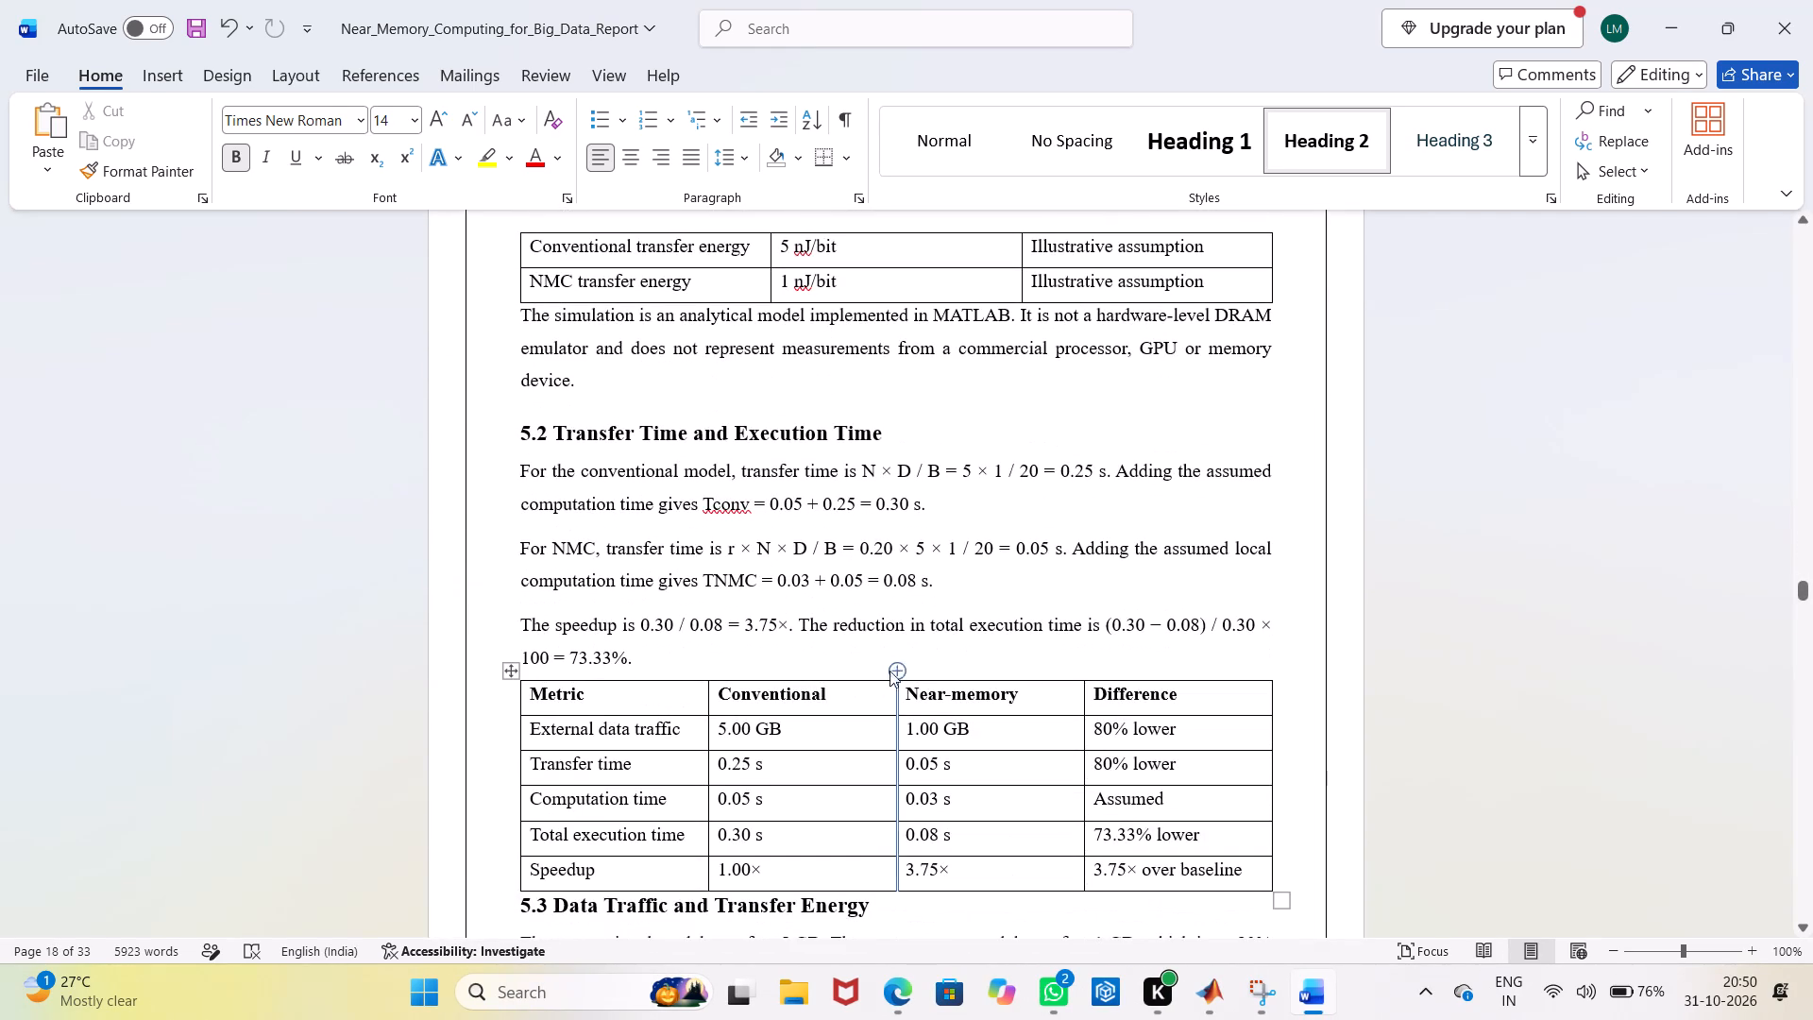
scroll(832, 663, down, 5)
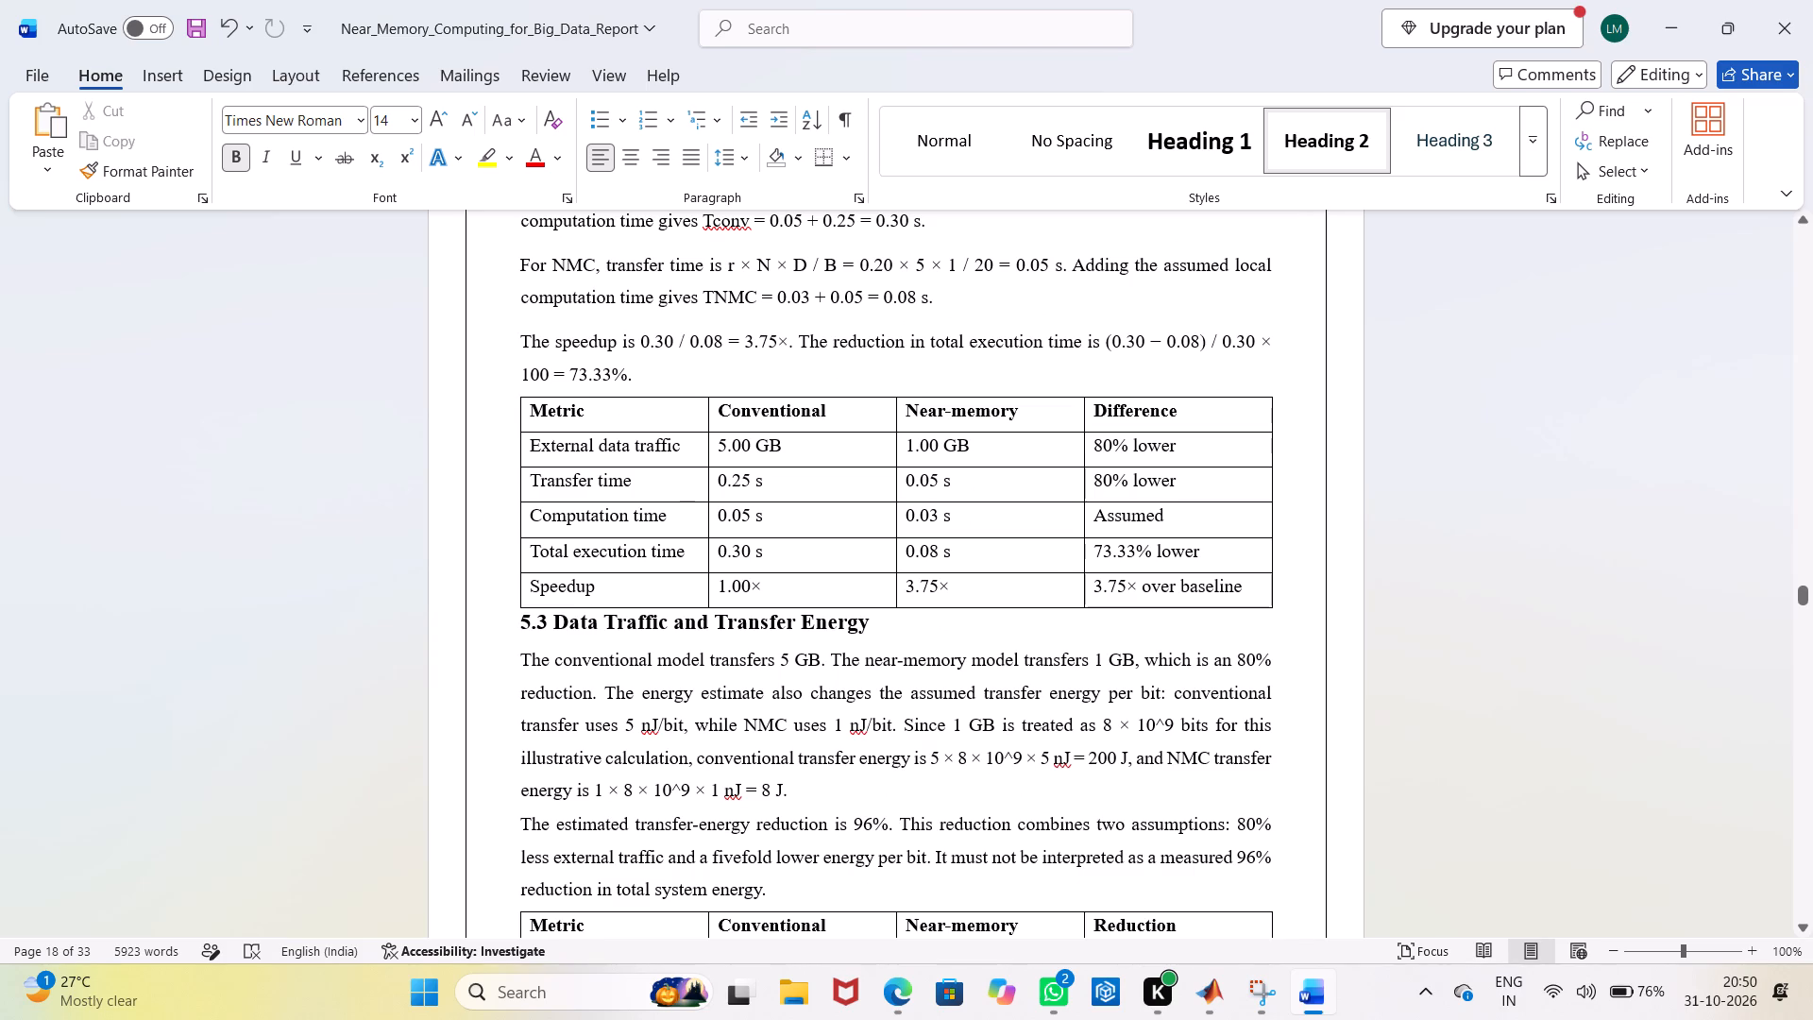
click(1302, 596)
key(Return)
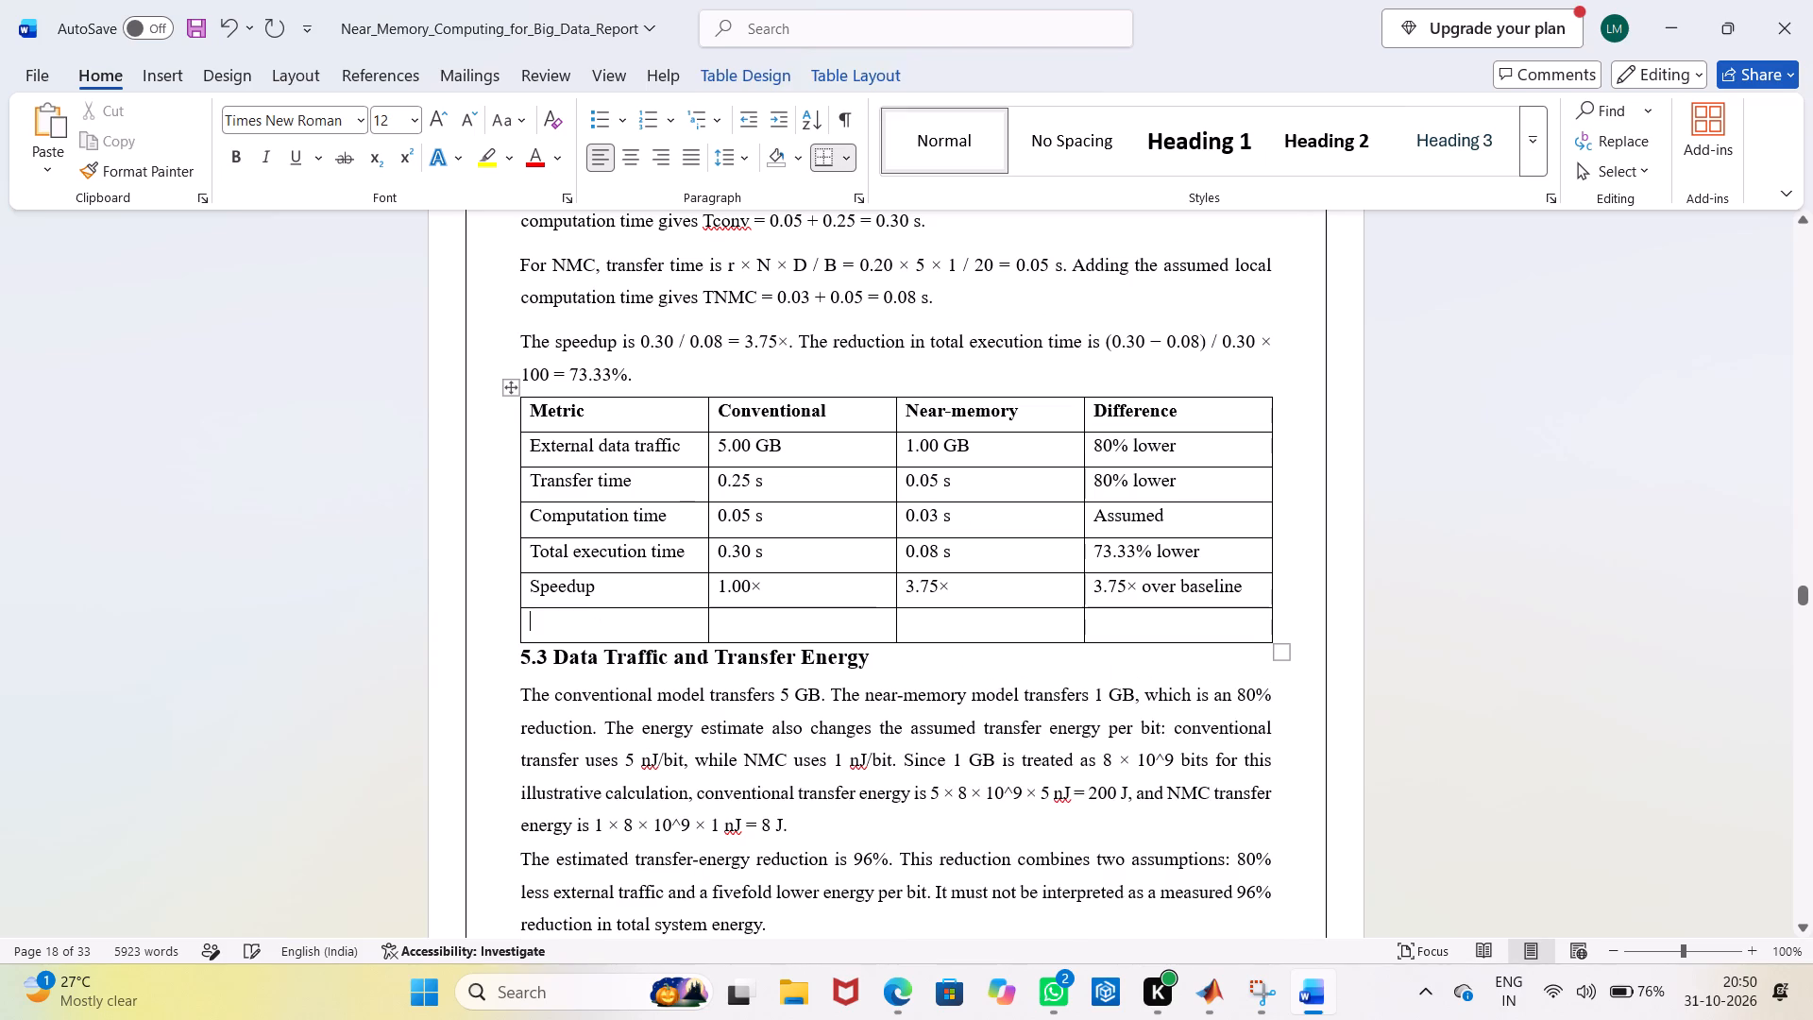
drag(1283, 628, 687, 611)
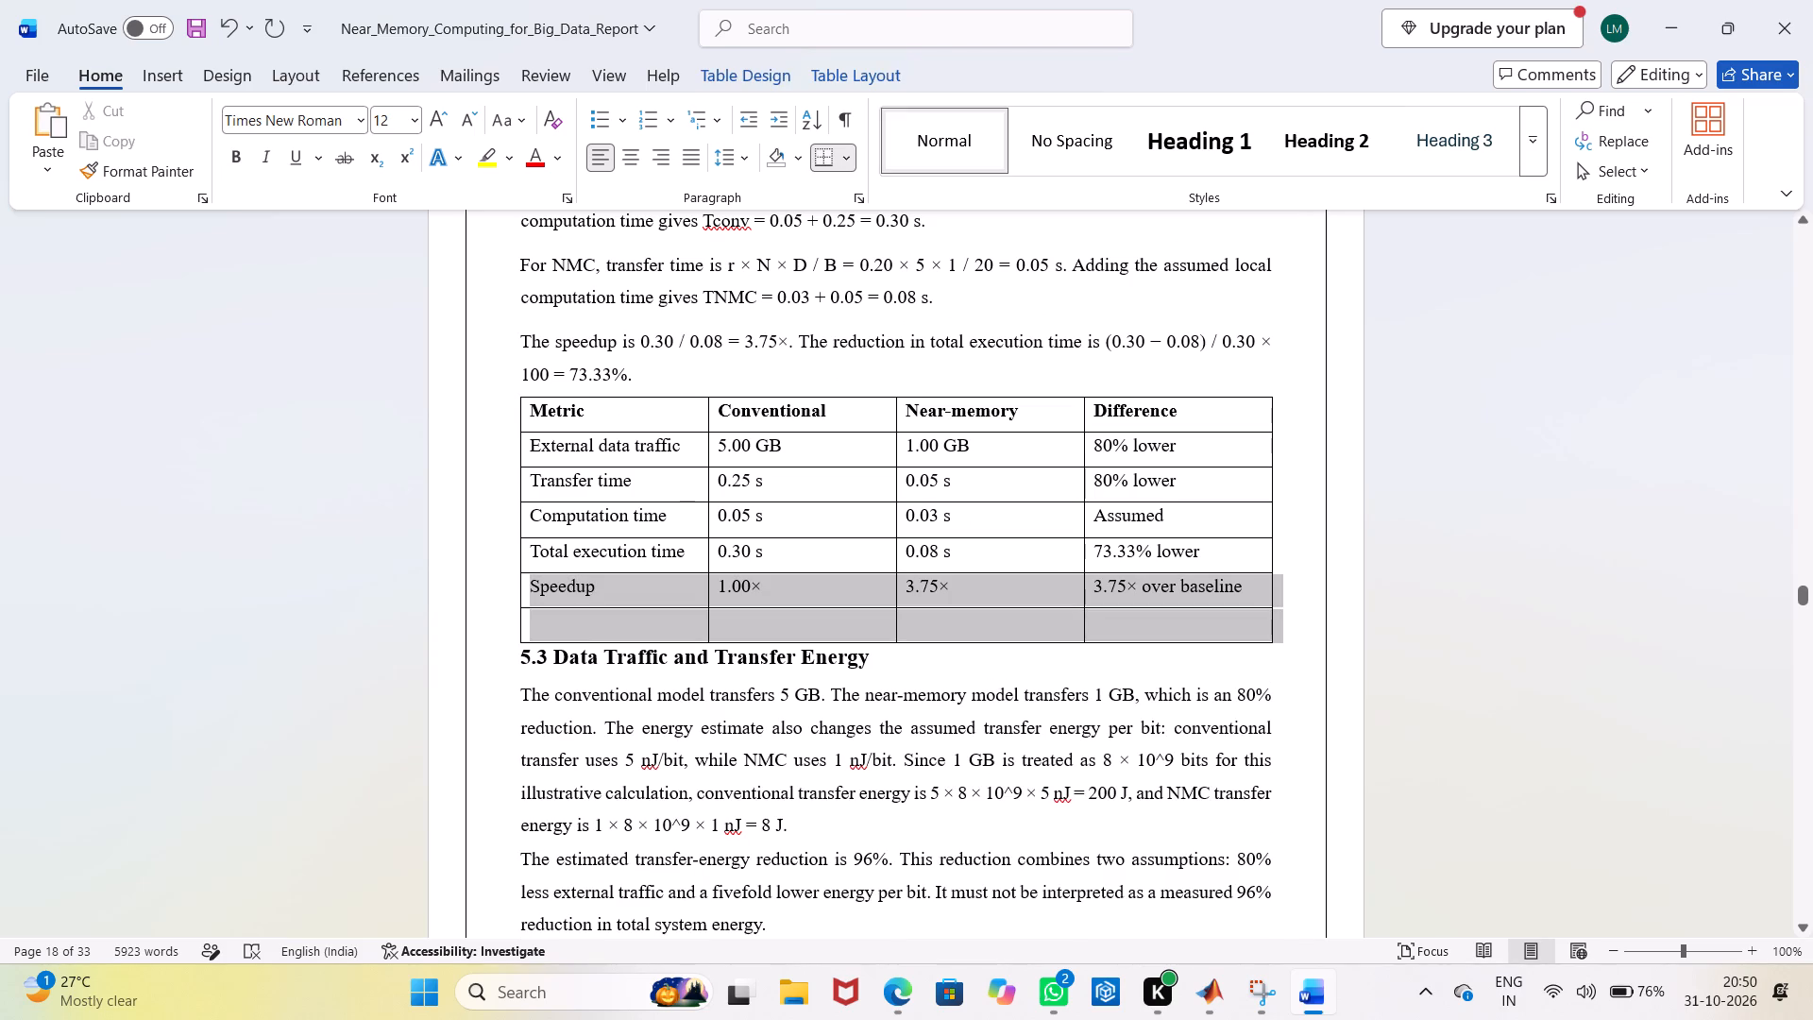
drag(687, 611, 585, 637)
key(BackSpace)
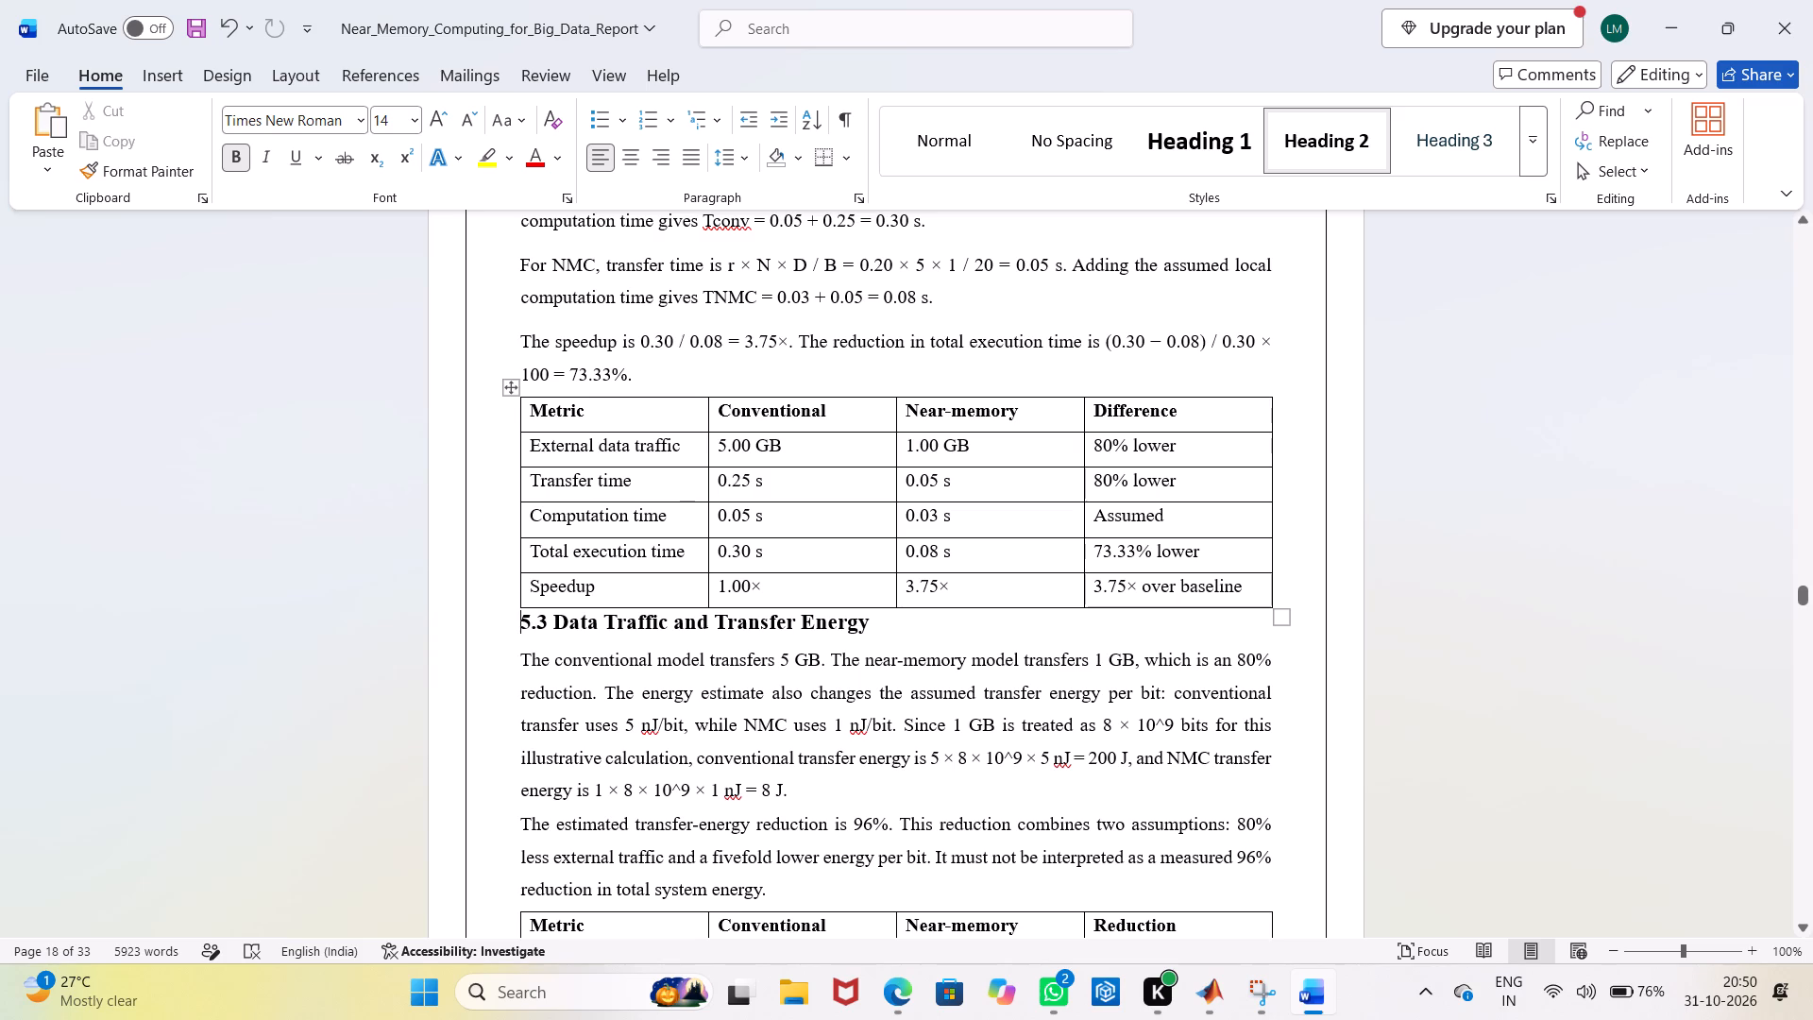
Add an empty line between the section 5.2 metrics table and heading 5.3, and place the cursor on it.
key(Return)
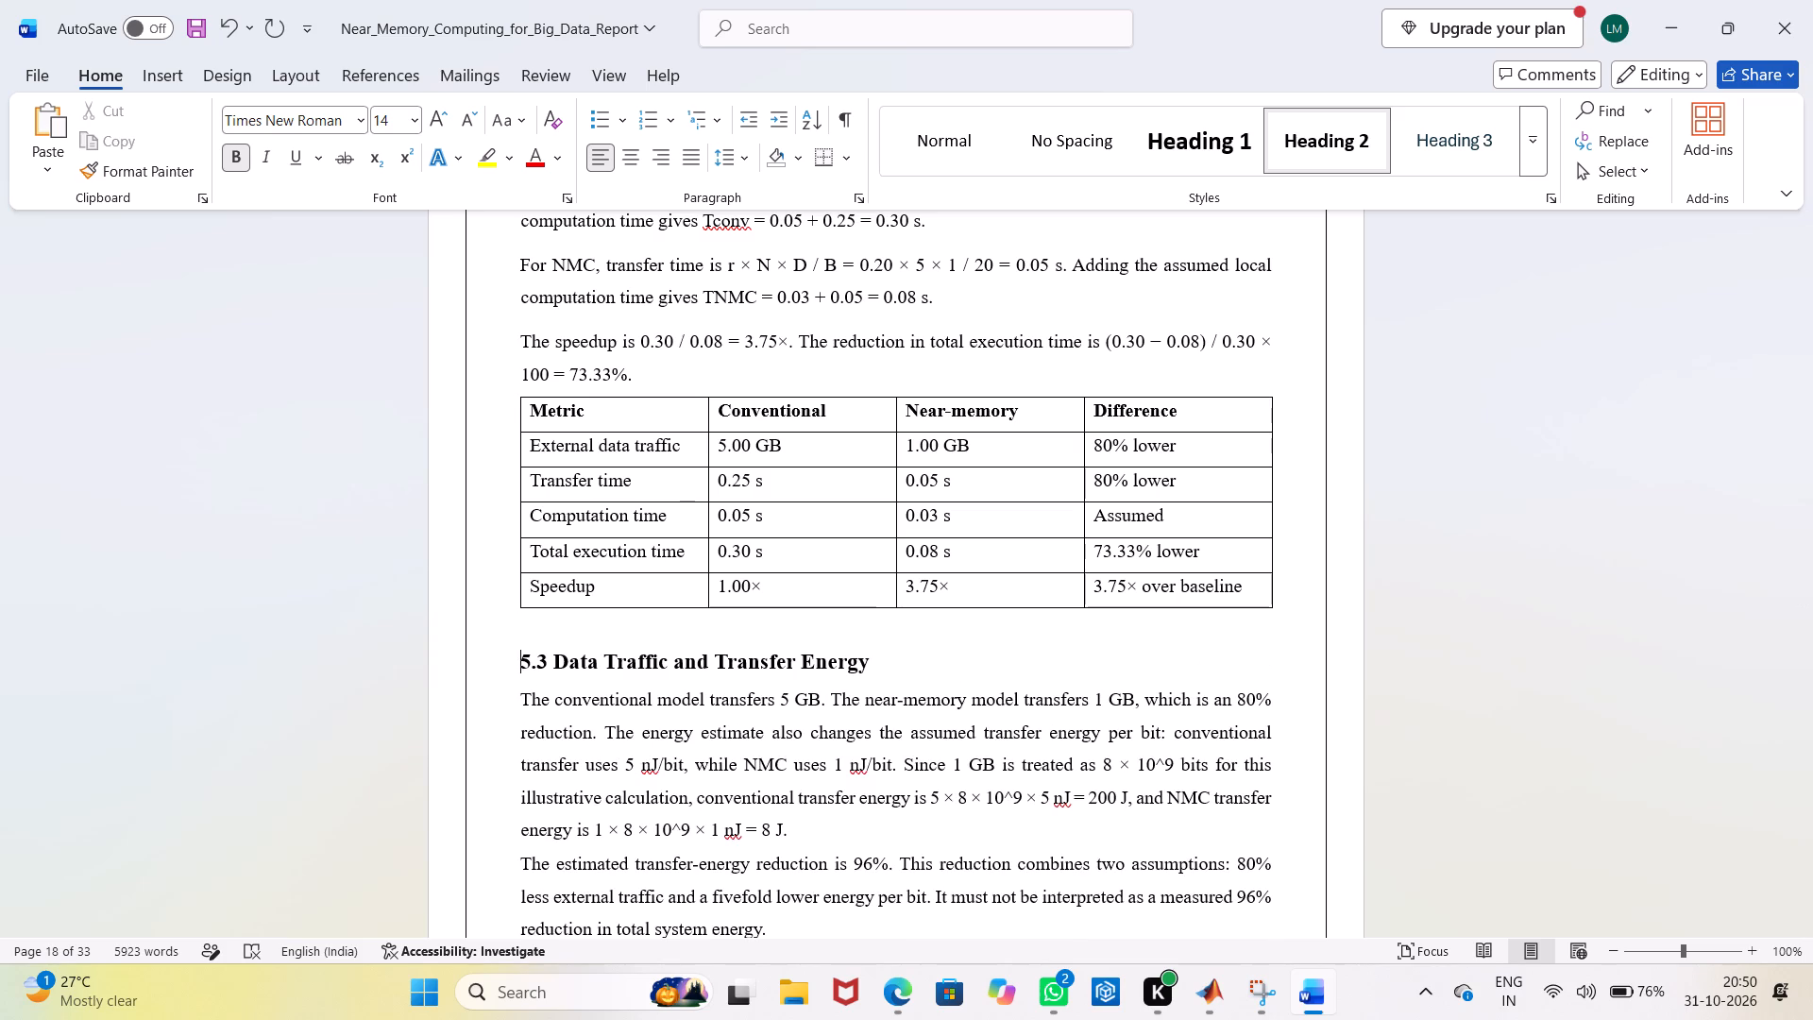
key(Up)
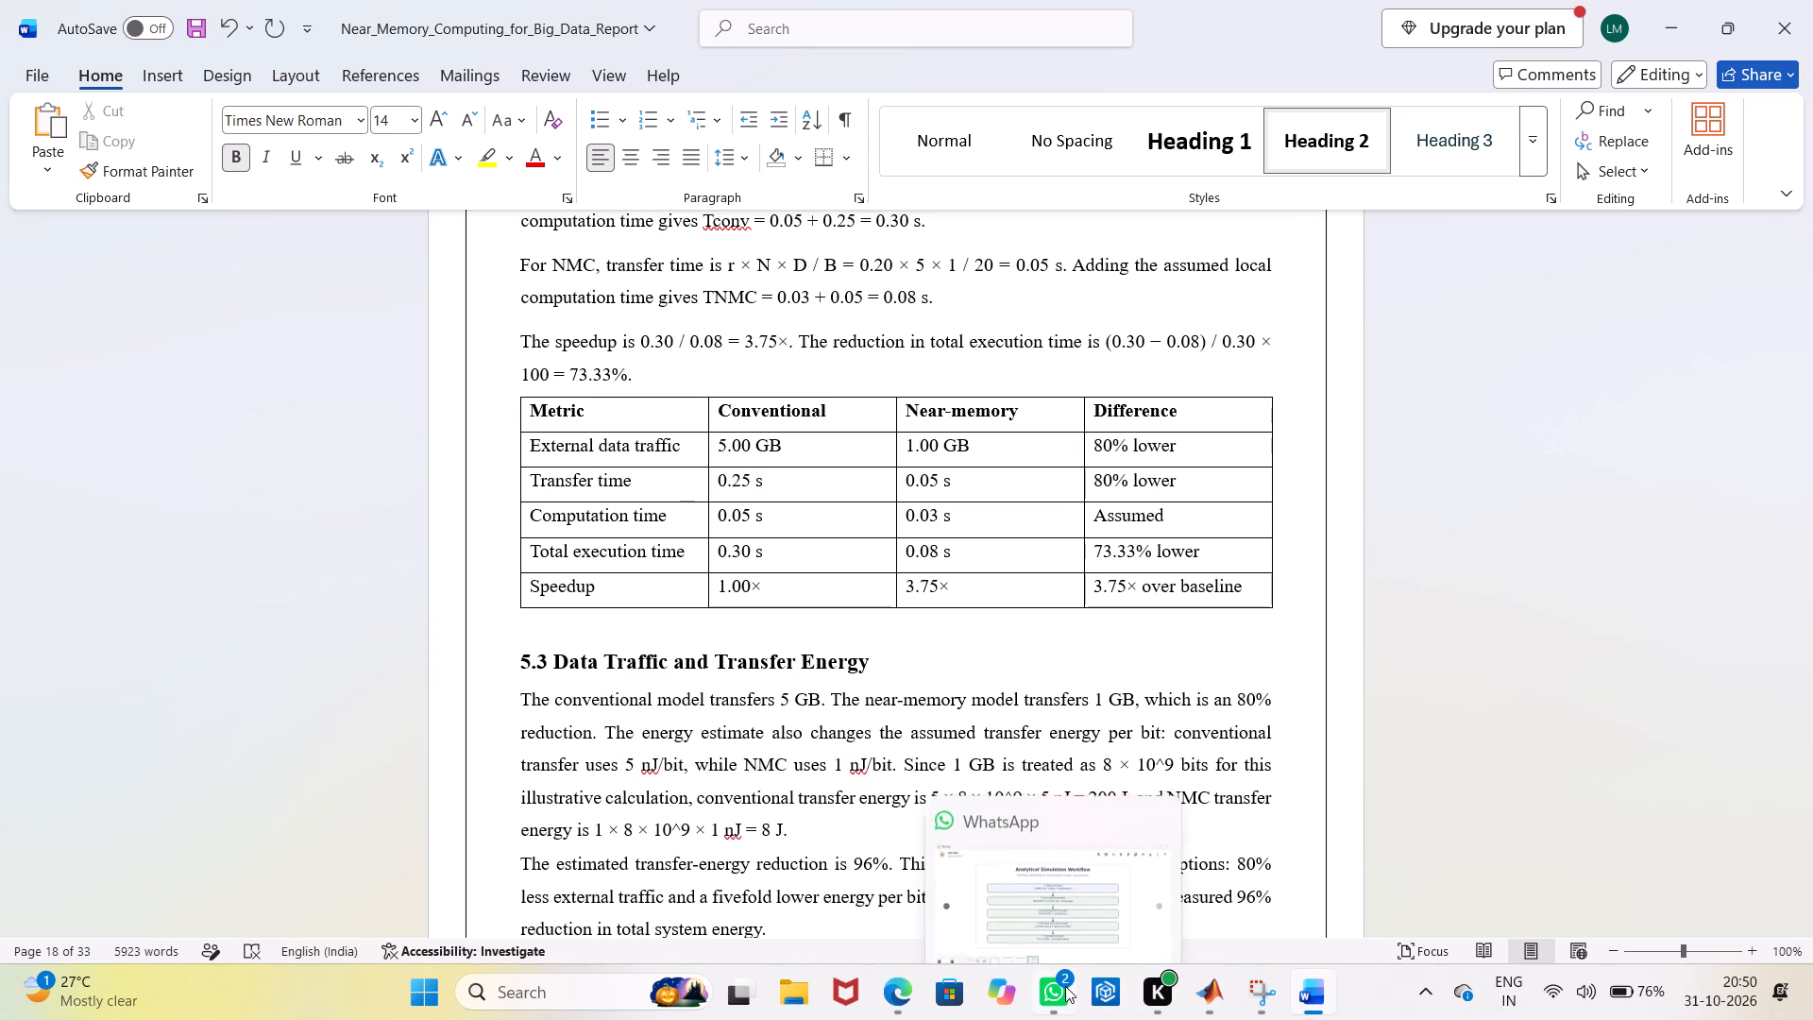
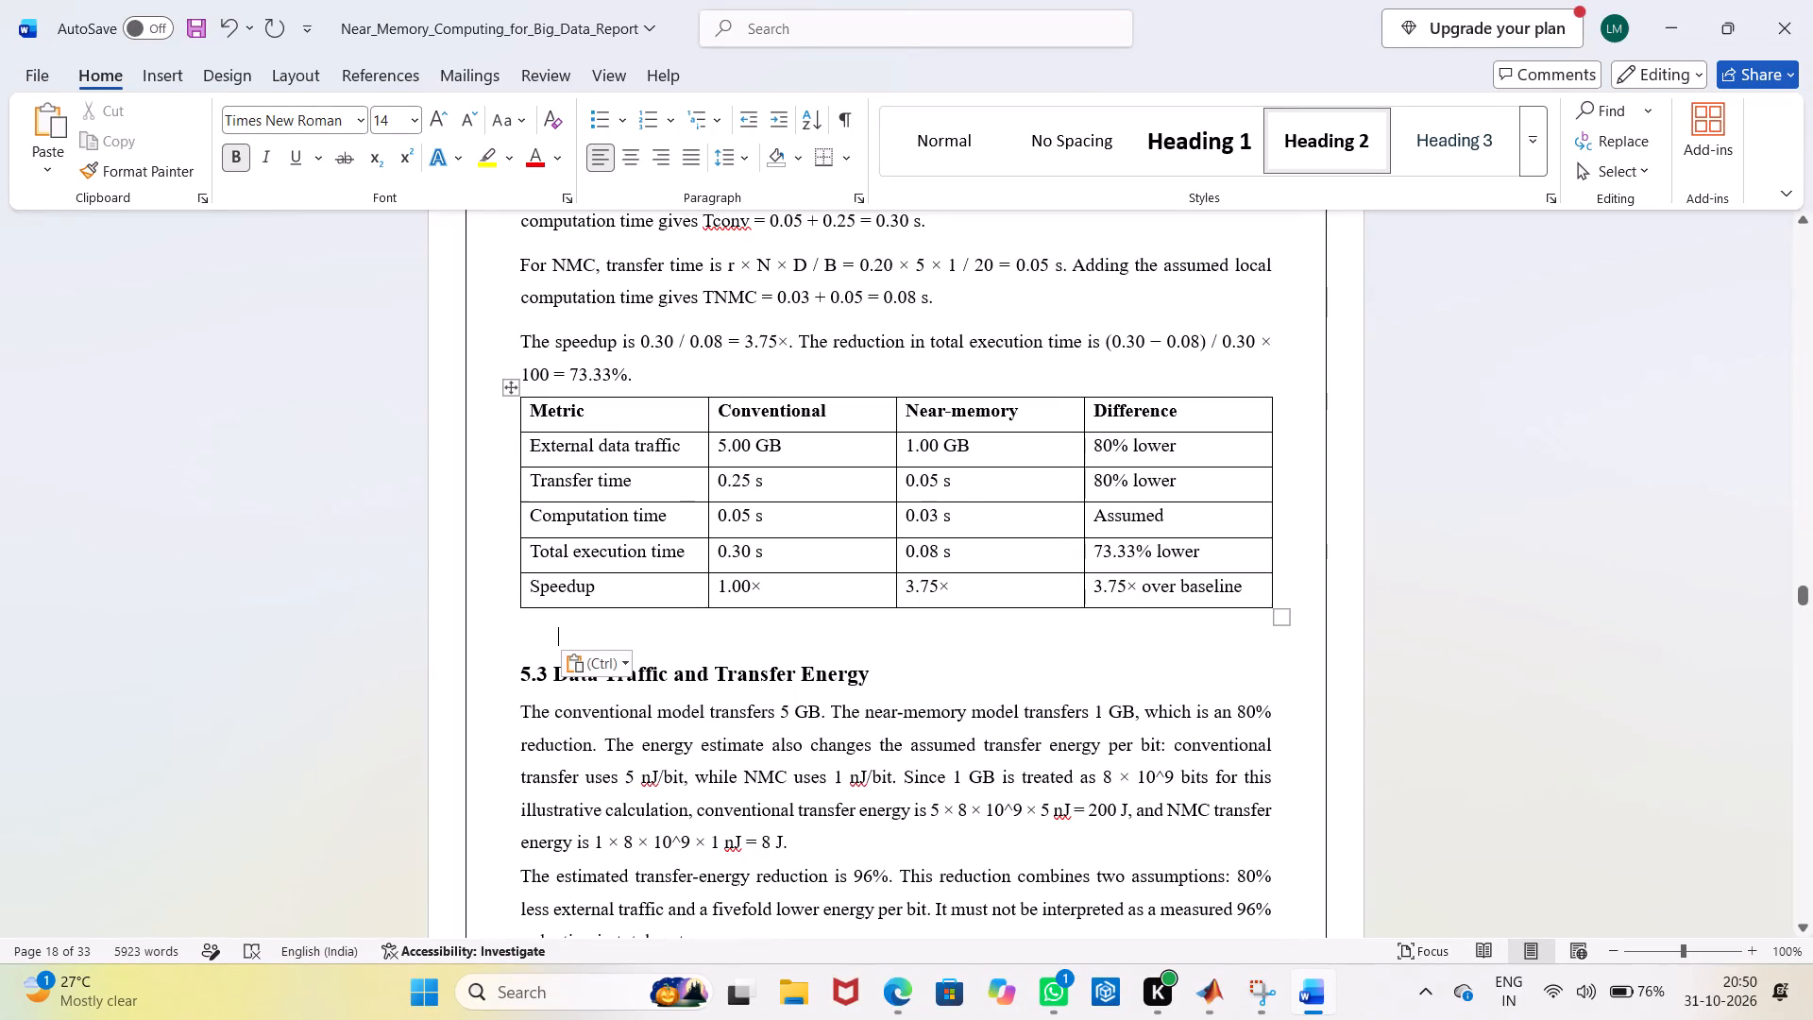
Insert the copied External Data bar chart as a picture below the metrics table, just before section 5.3 Data Traffic and Transfer Energy.
click(611, 662)
click(654, 727)
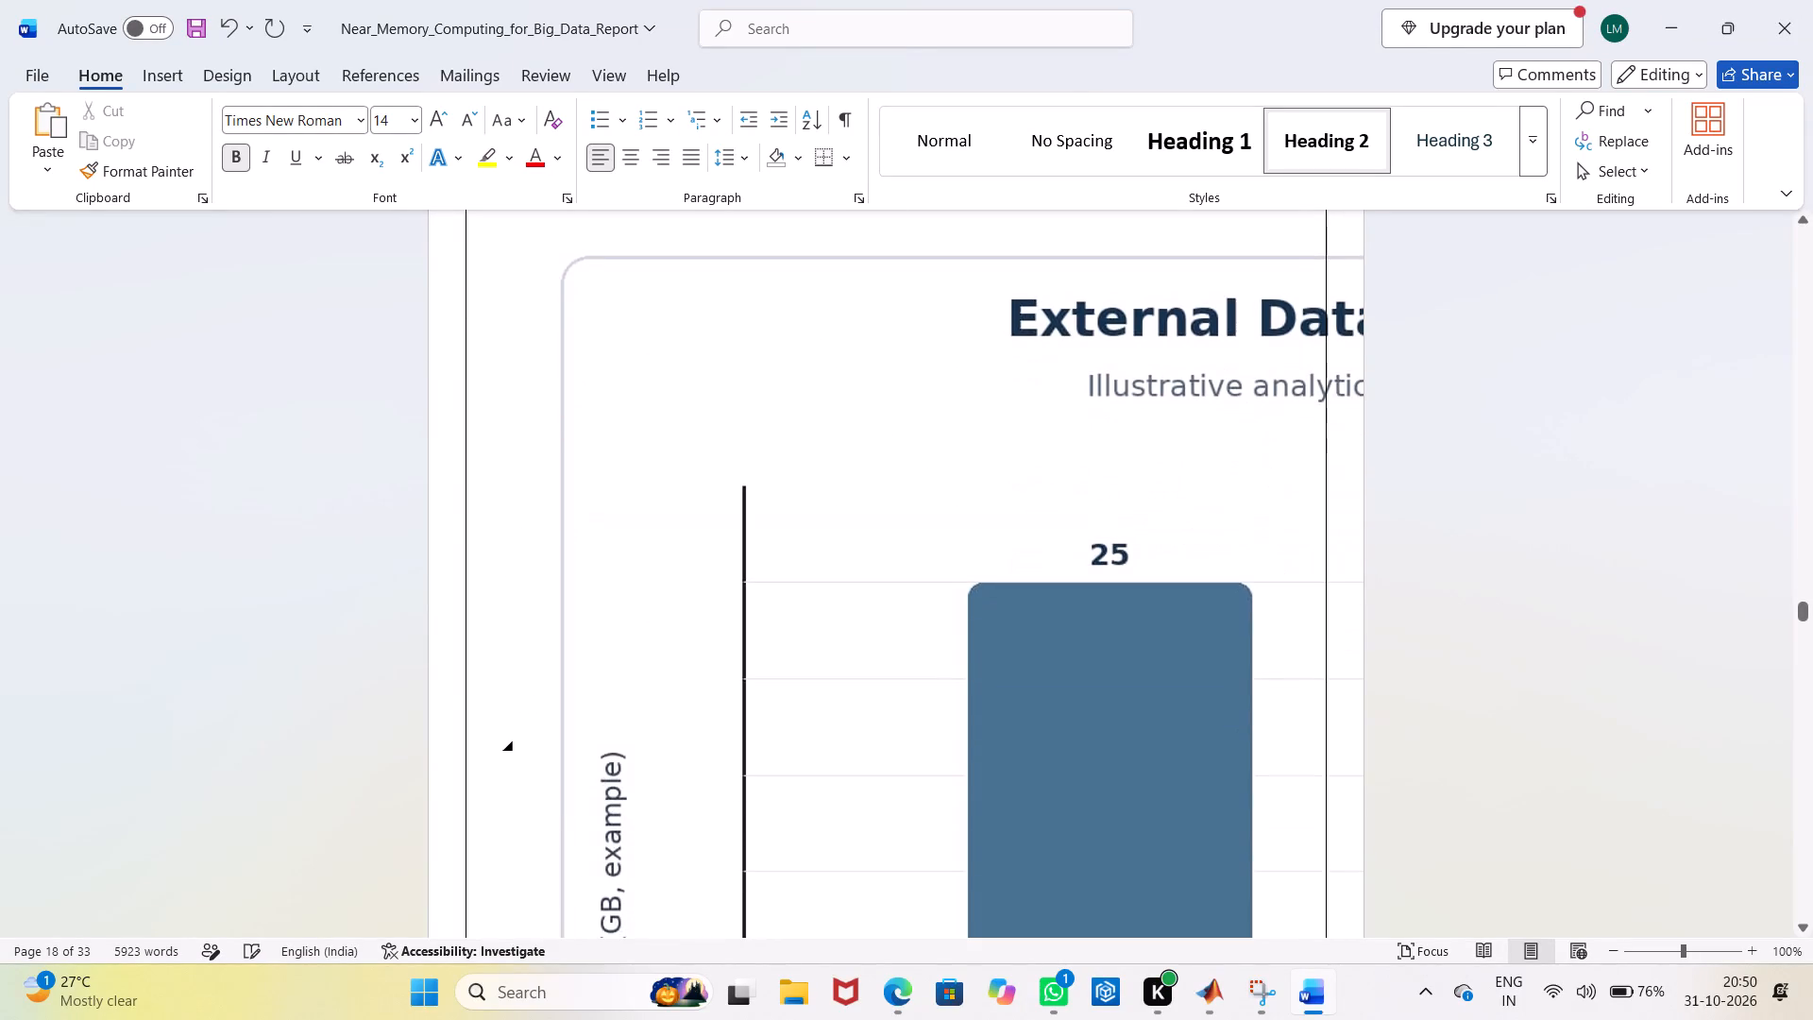
Scale down the External Data-Traffic Comparison chart above section 5.3 proportionally so it fits inside the page border.
click(690, 408)
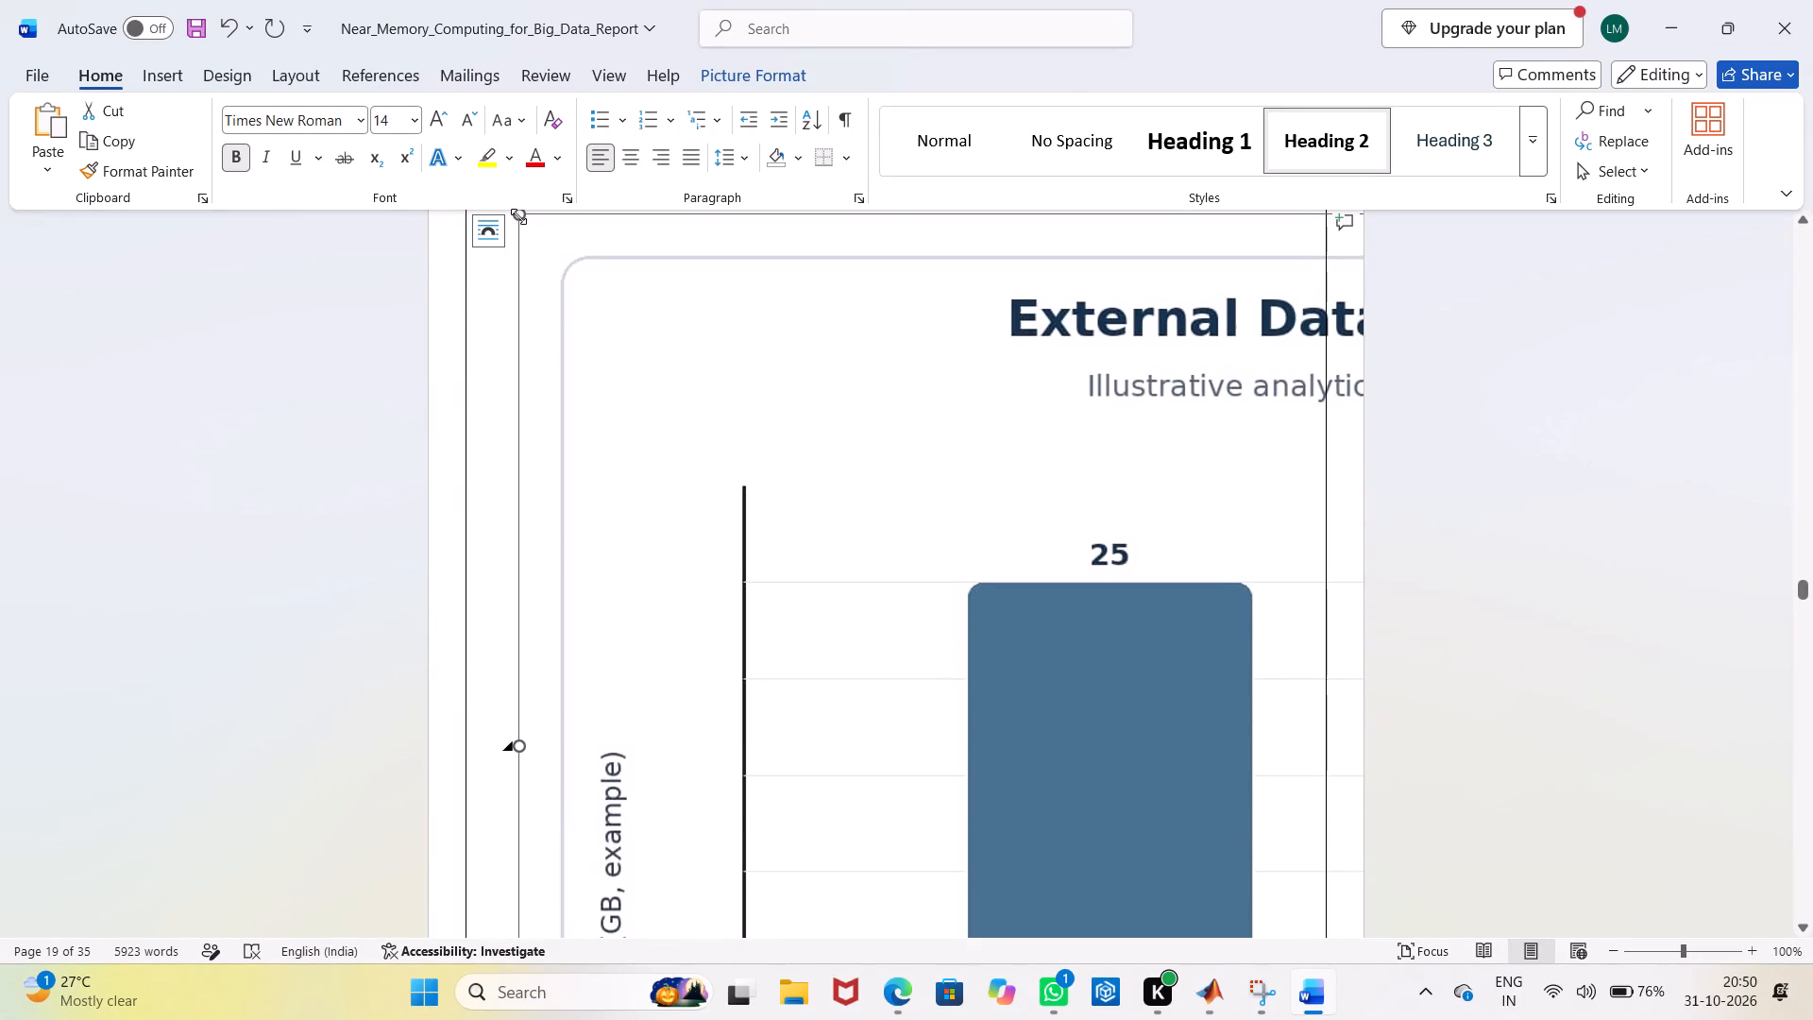
drag(518, 216, 1507, 836)
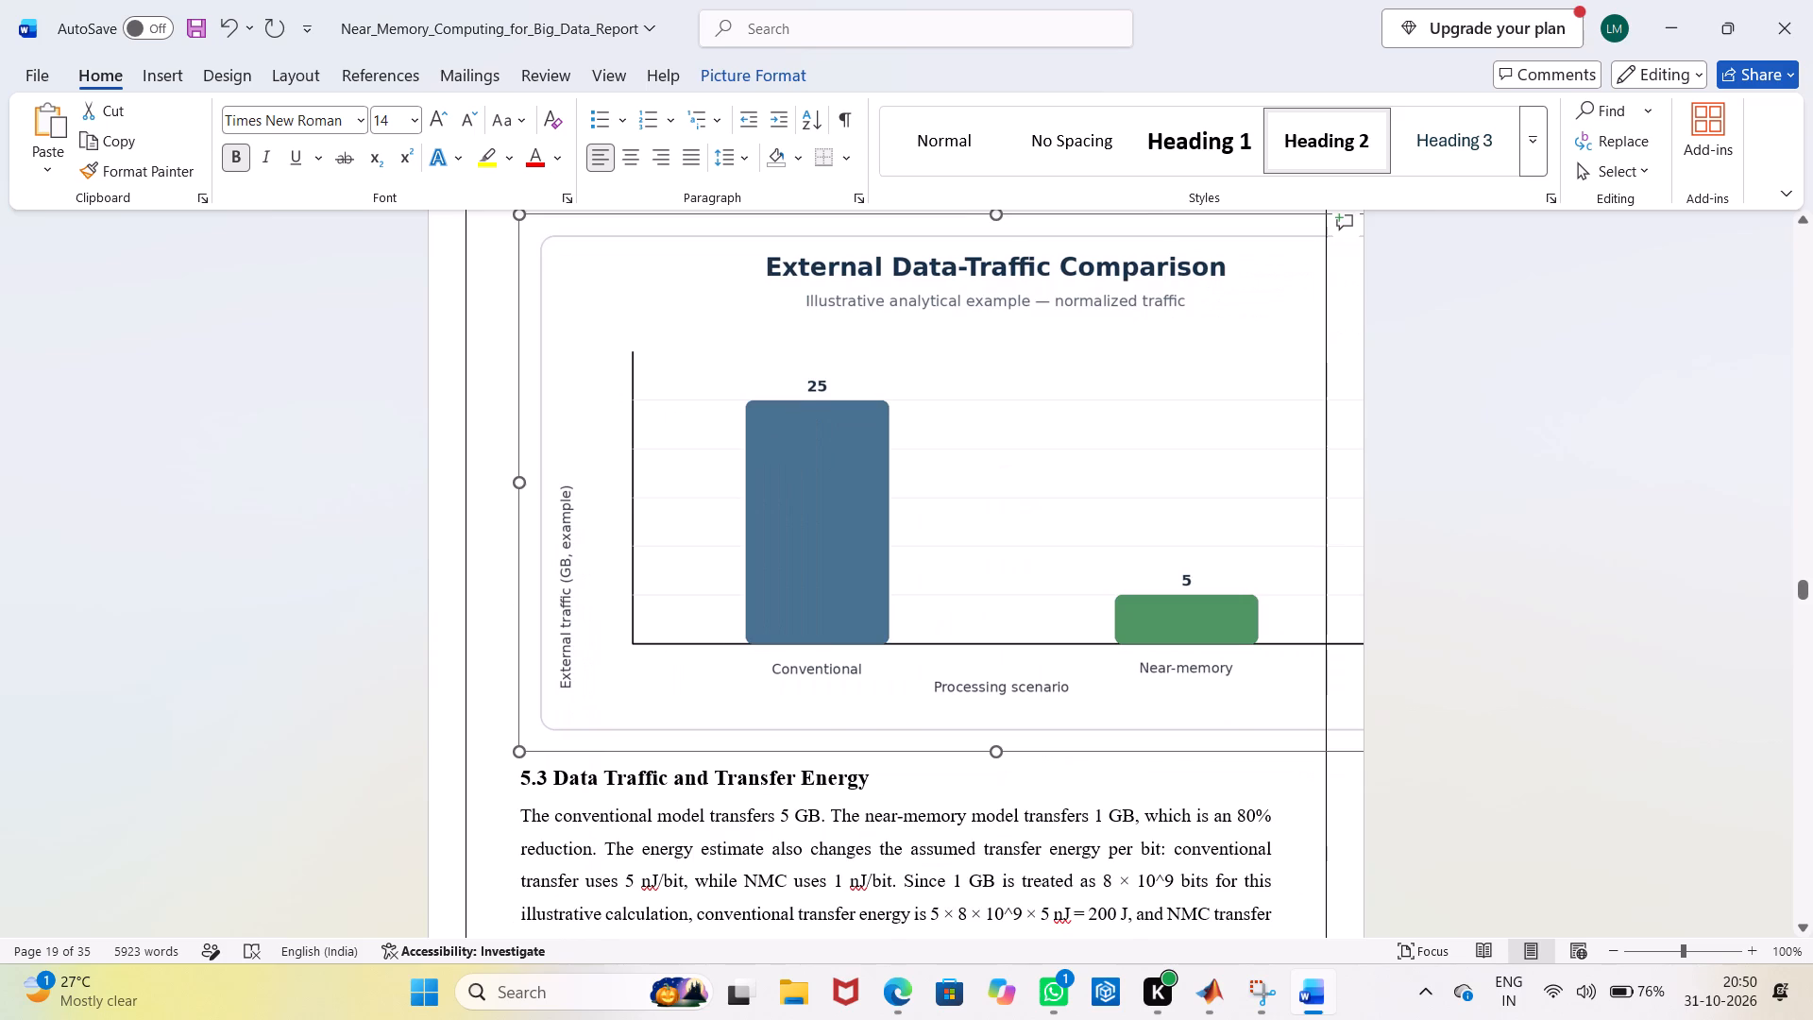
drag(1507, 836, 1544, 778)
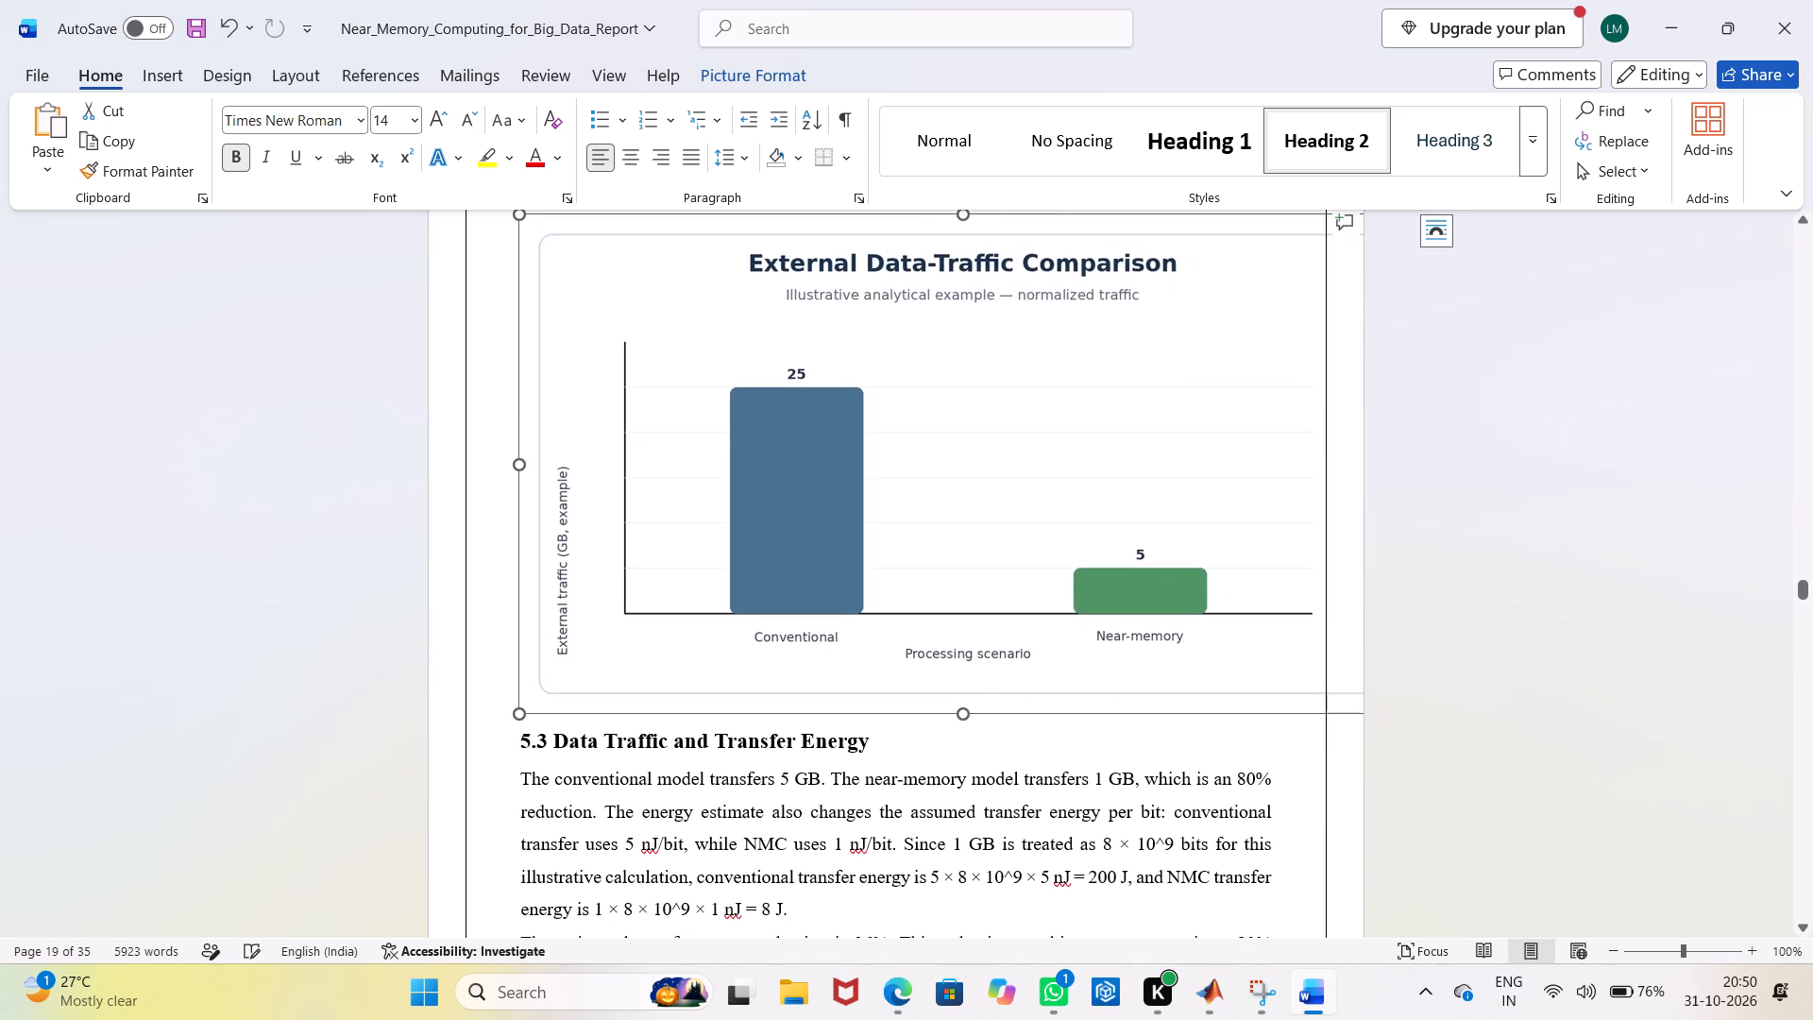
drag(520, 708, 641, 513)
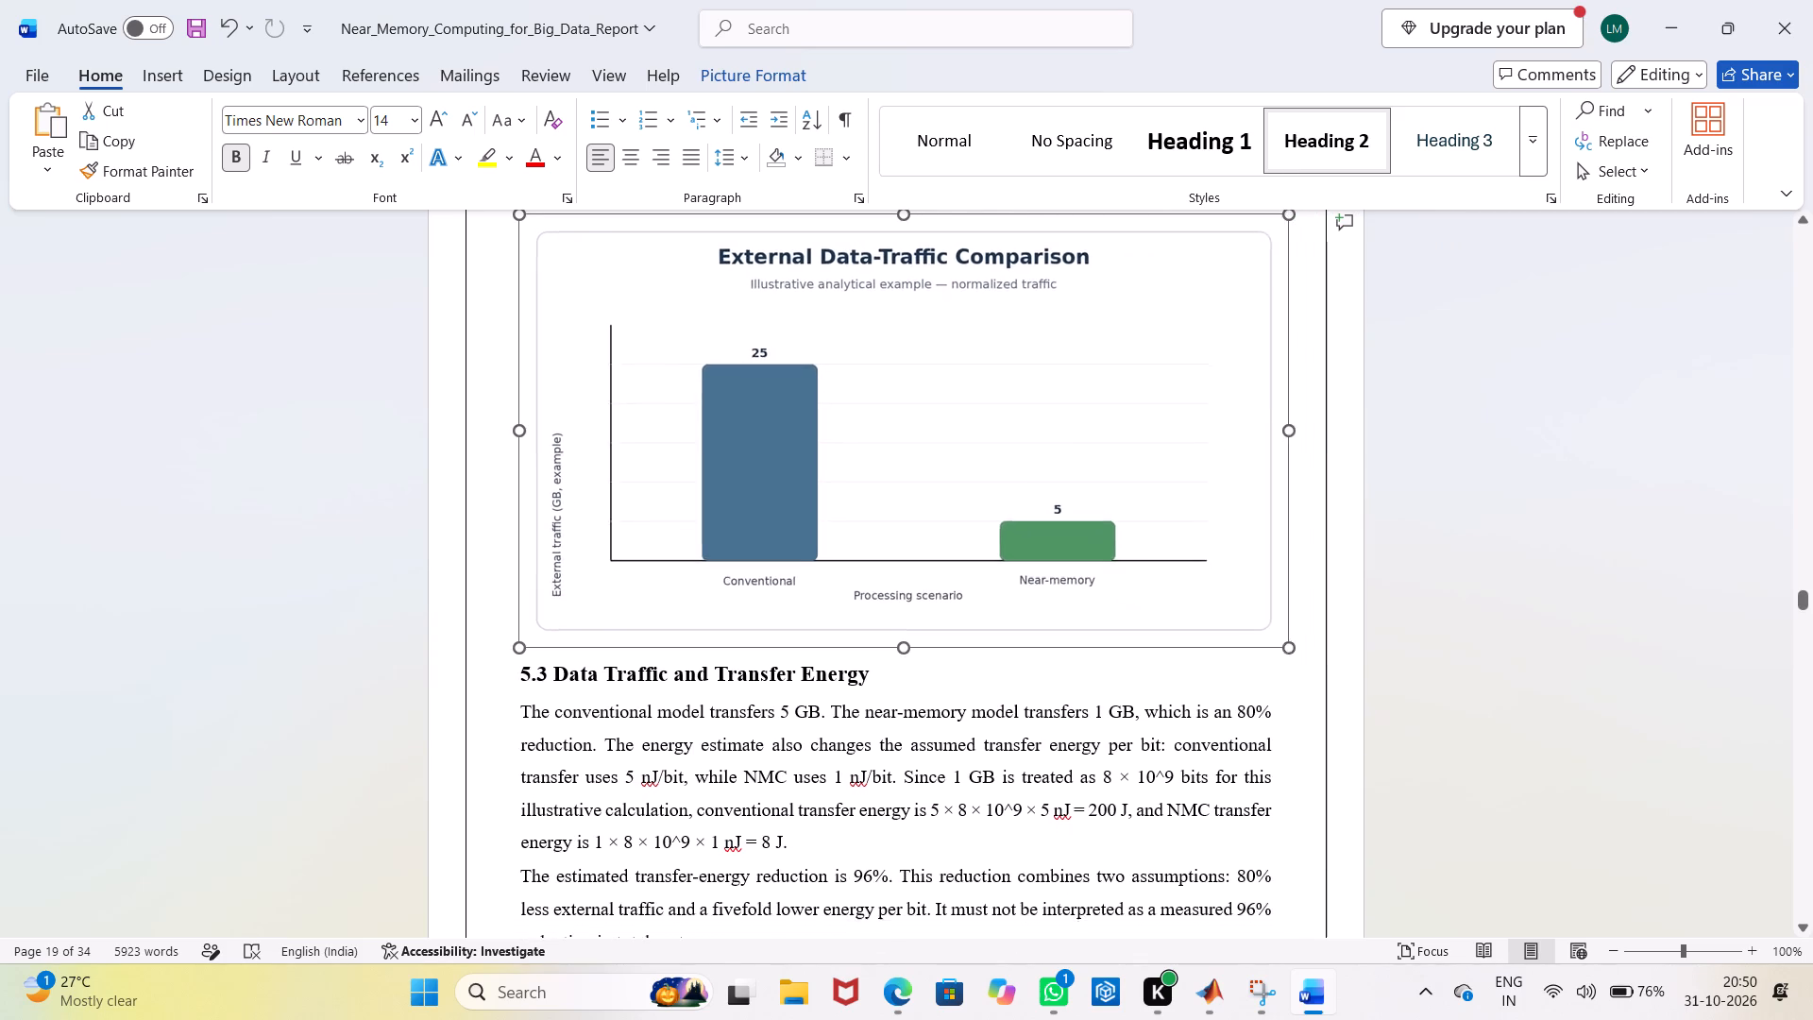
drag(641, 513, 682, 426)
Reduce the External Data-Traffic Comparison chart further so it fits directly below the metrics table on page 18, and deselect it.
scroll(954, 557, up, 4)
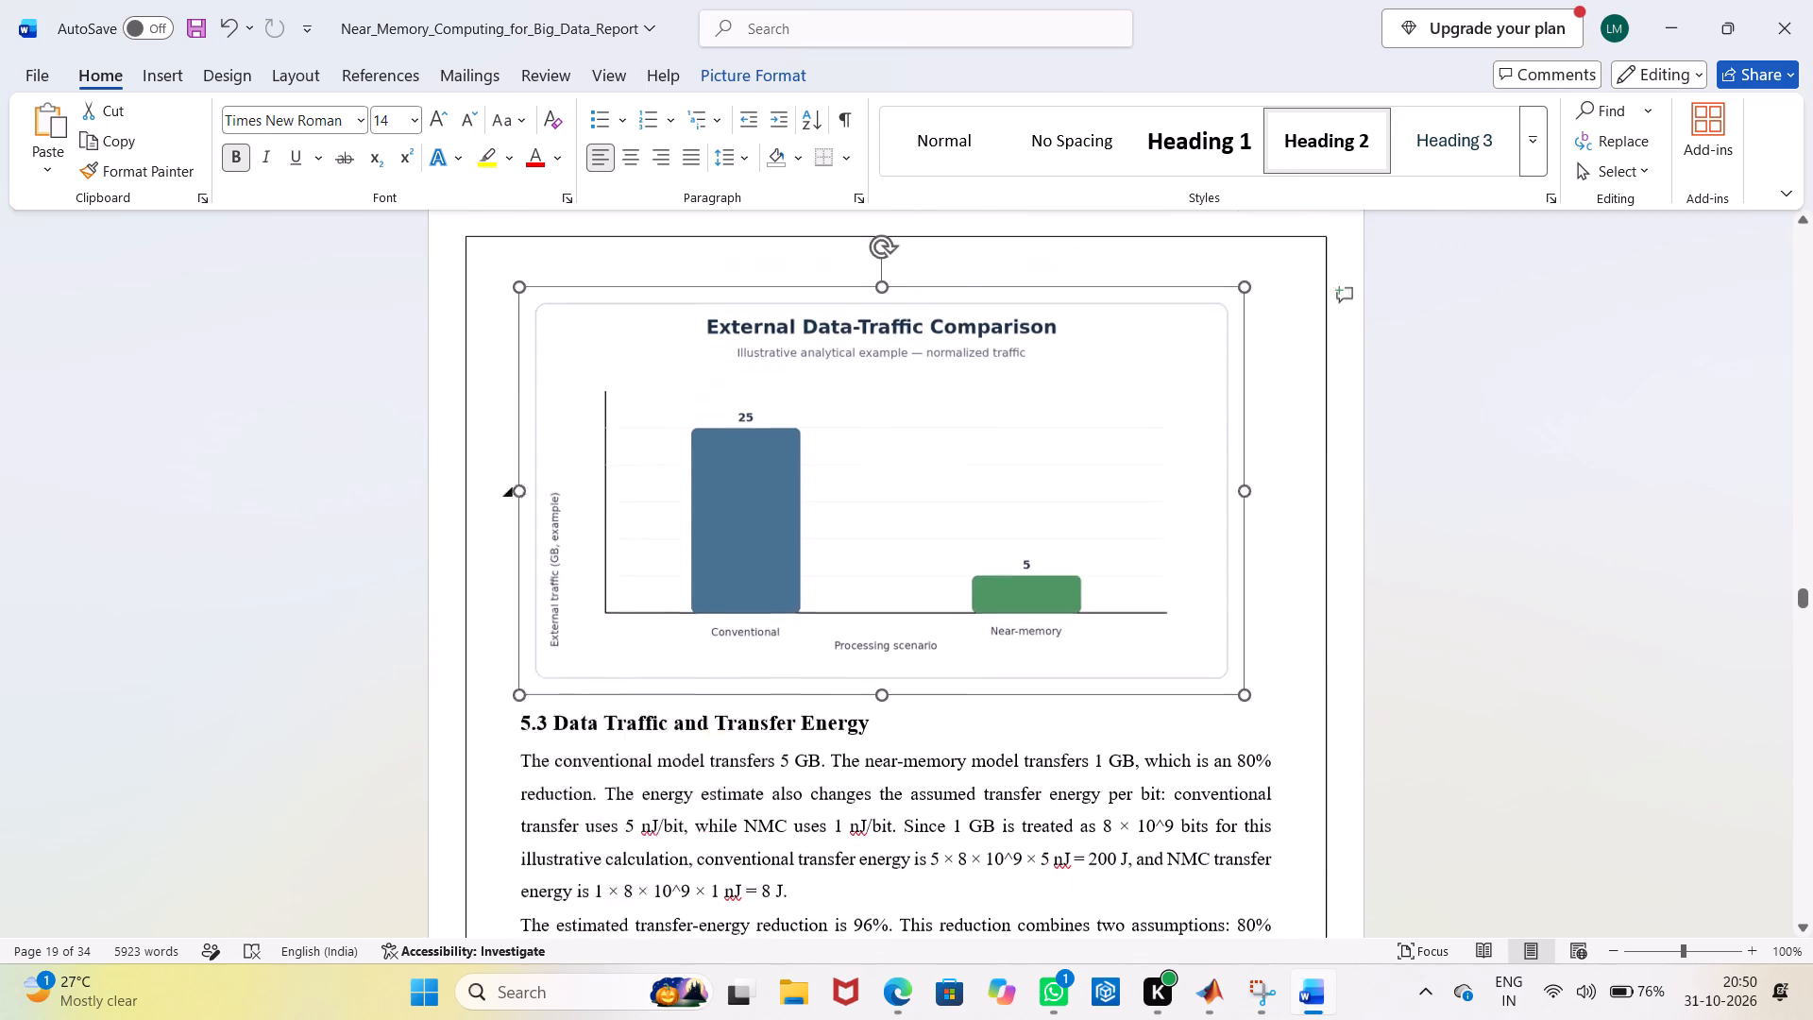
scroll(994, 611, up, 14)
scroll(997, 632, down, 8)
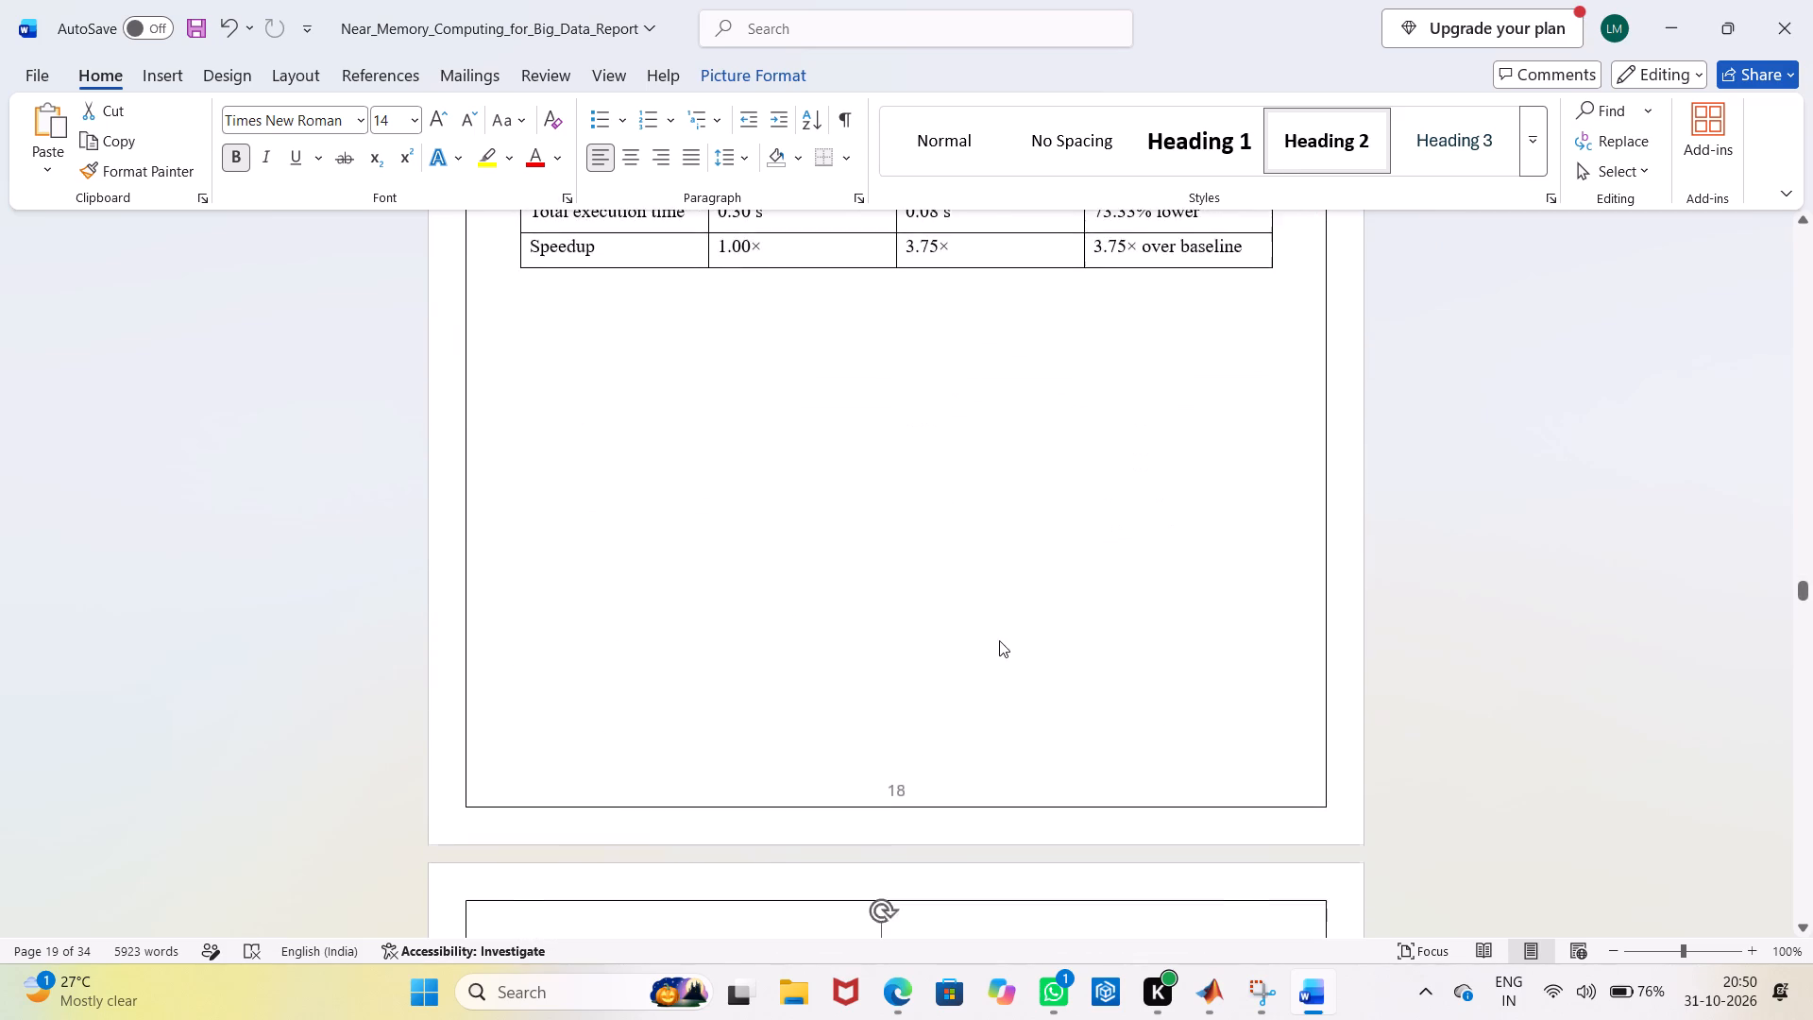
scroll(1168, 801, down, 4)
scroll(1220, 888, down, 2)
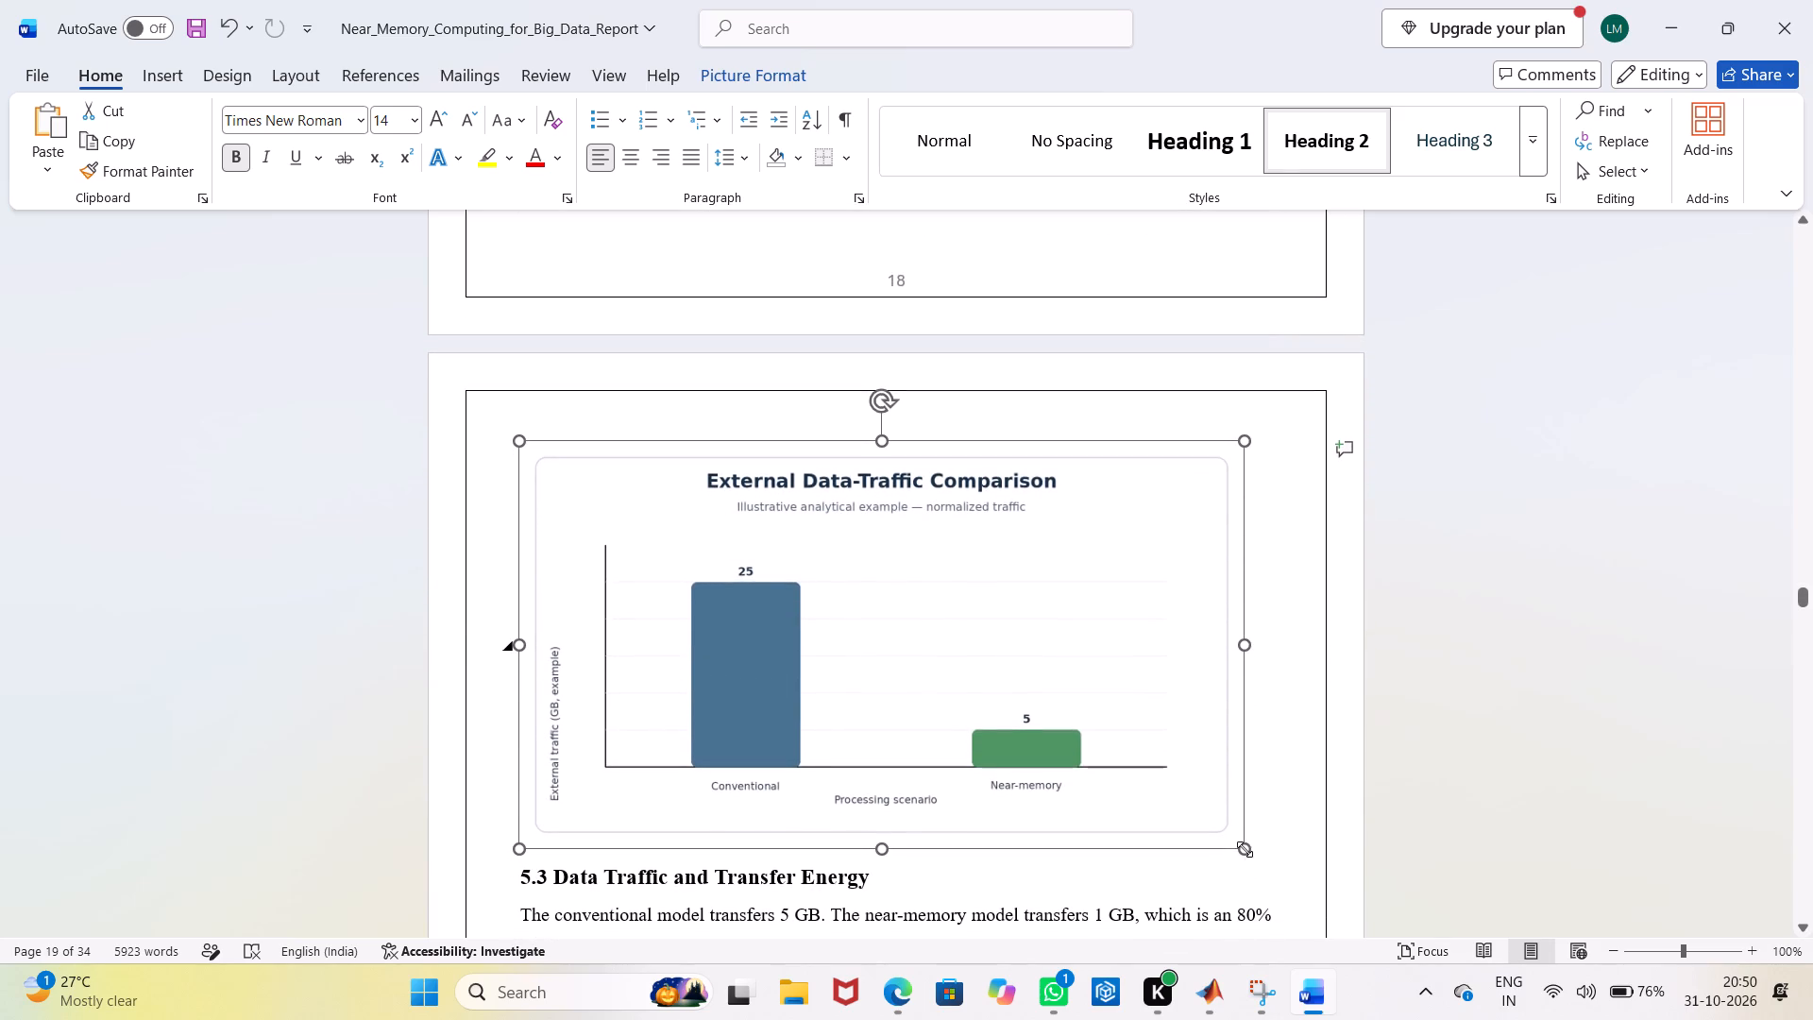
drag(1245, 849, 1151, 730)
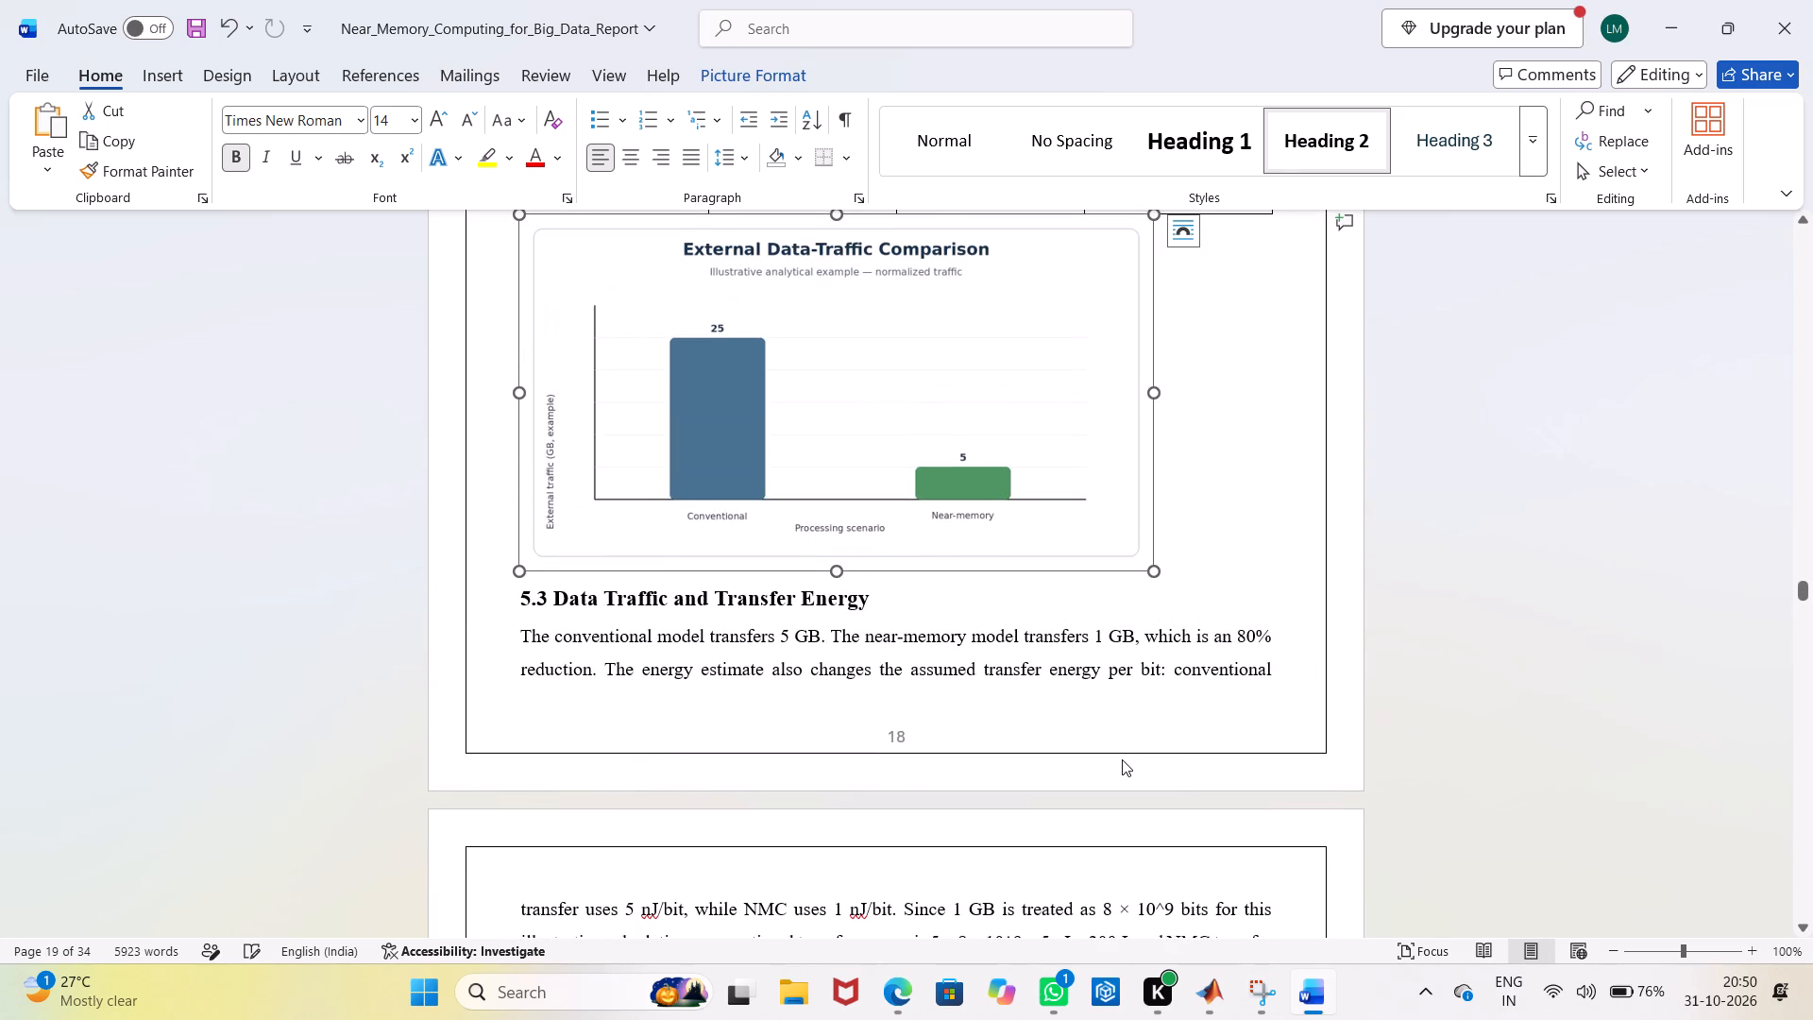
scroll(1122, 759, up, 2)
drag(1152, 680, 1180, 734)
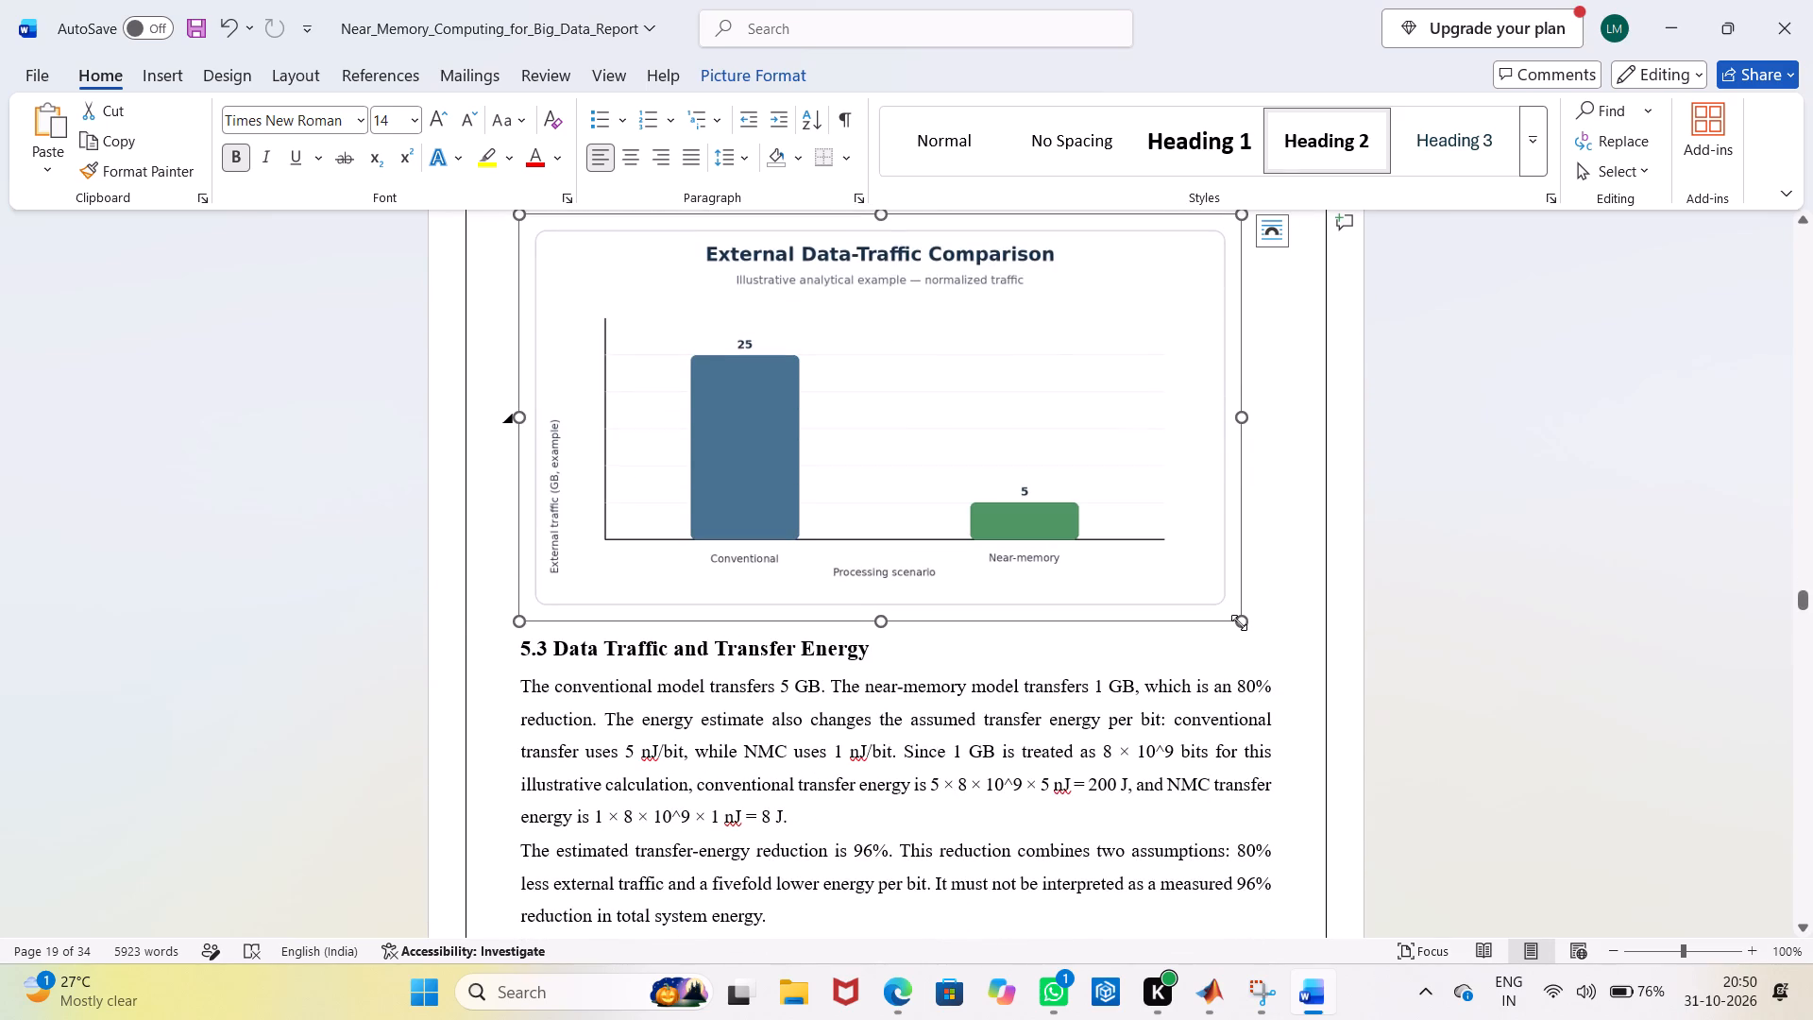
drag(1240, 622, 1220, 605)
drag(1220, 606, 1201, 585)
drag(1203, 603, 1187, 571)
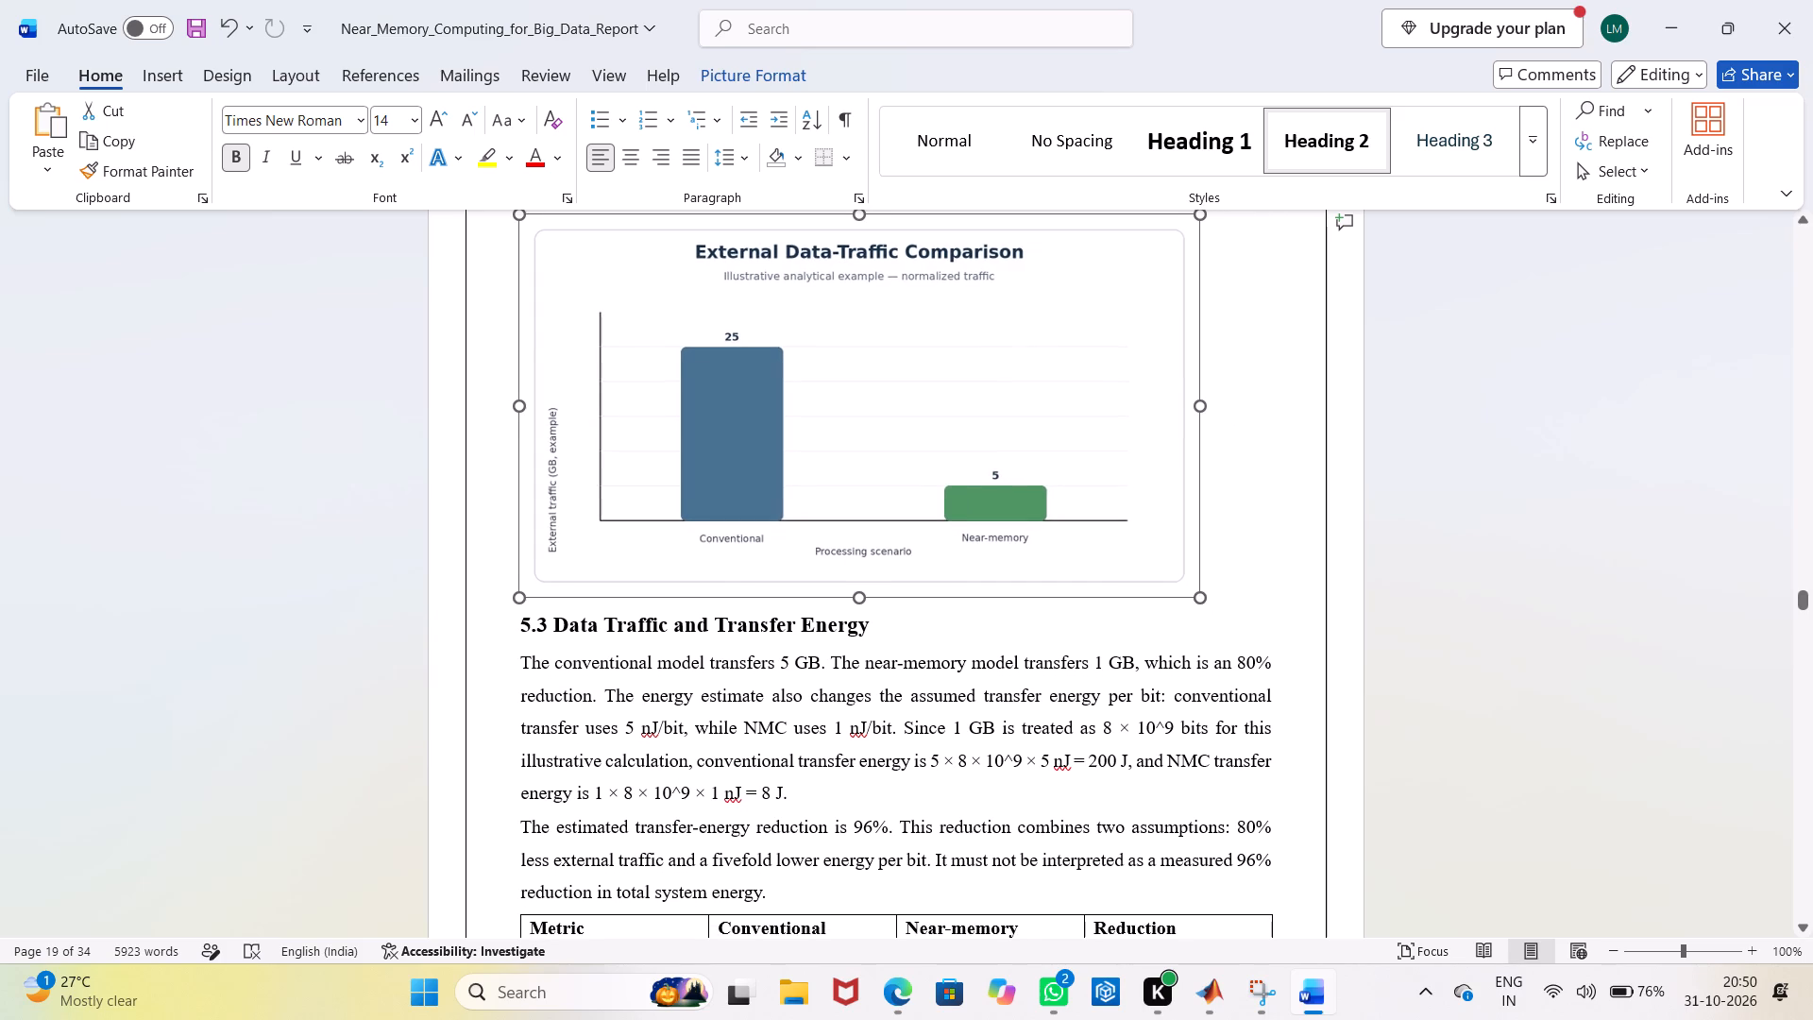
drag(1187, 571, 1184, 564)
scroll(1076, 726, up, 2)
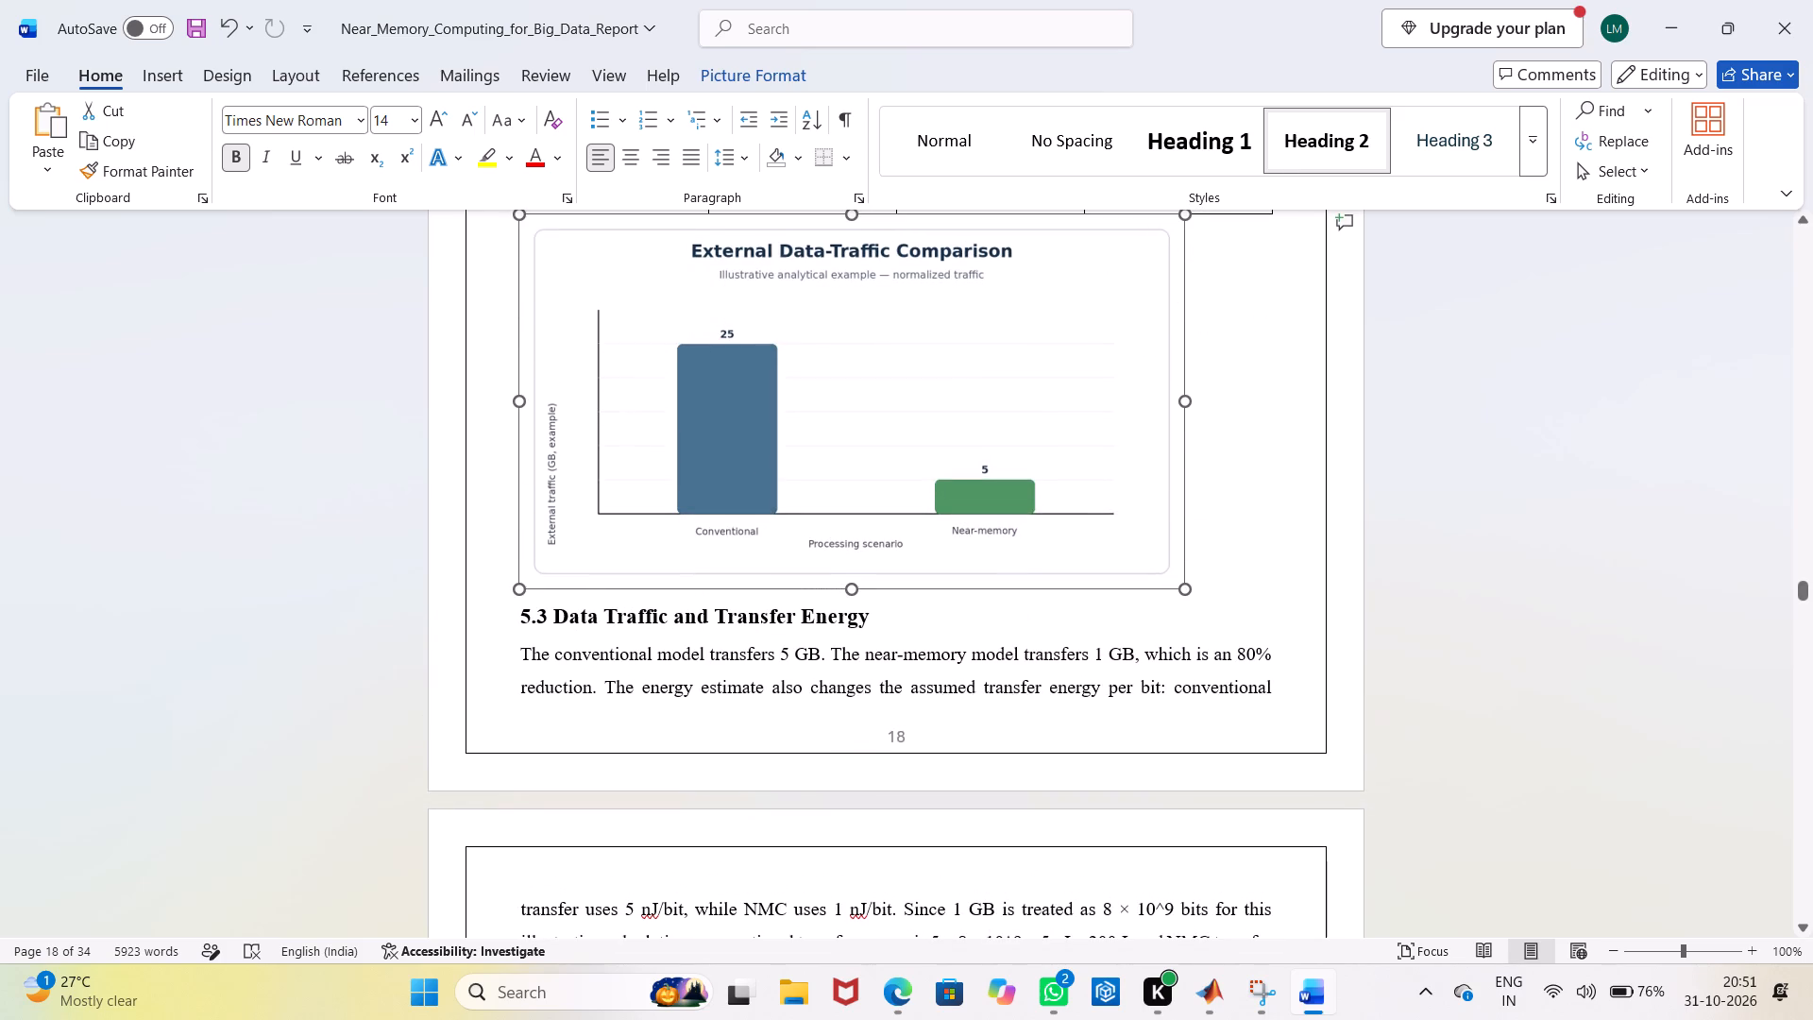
scroll(1076, 726, up, 2)
click(1582, 595)
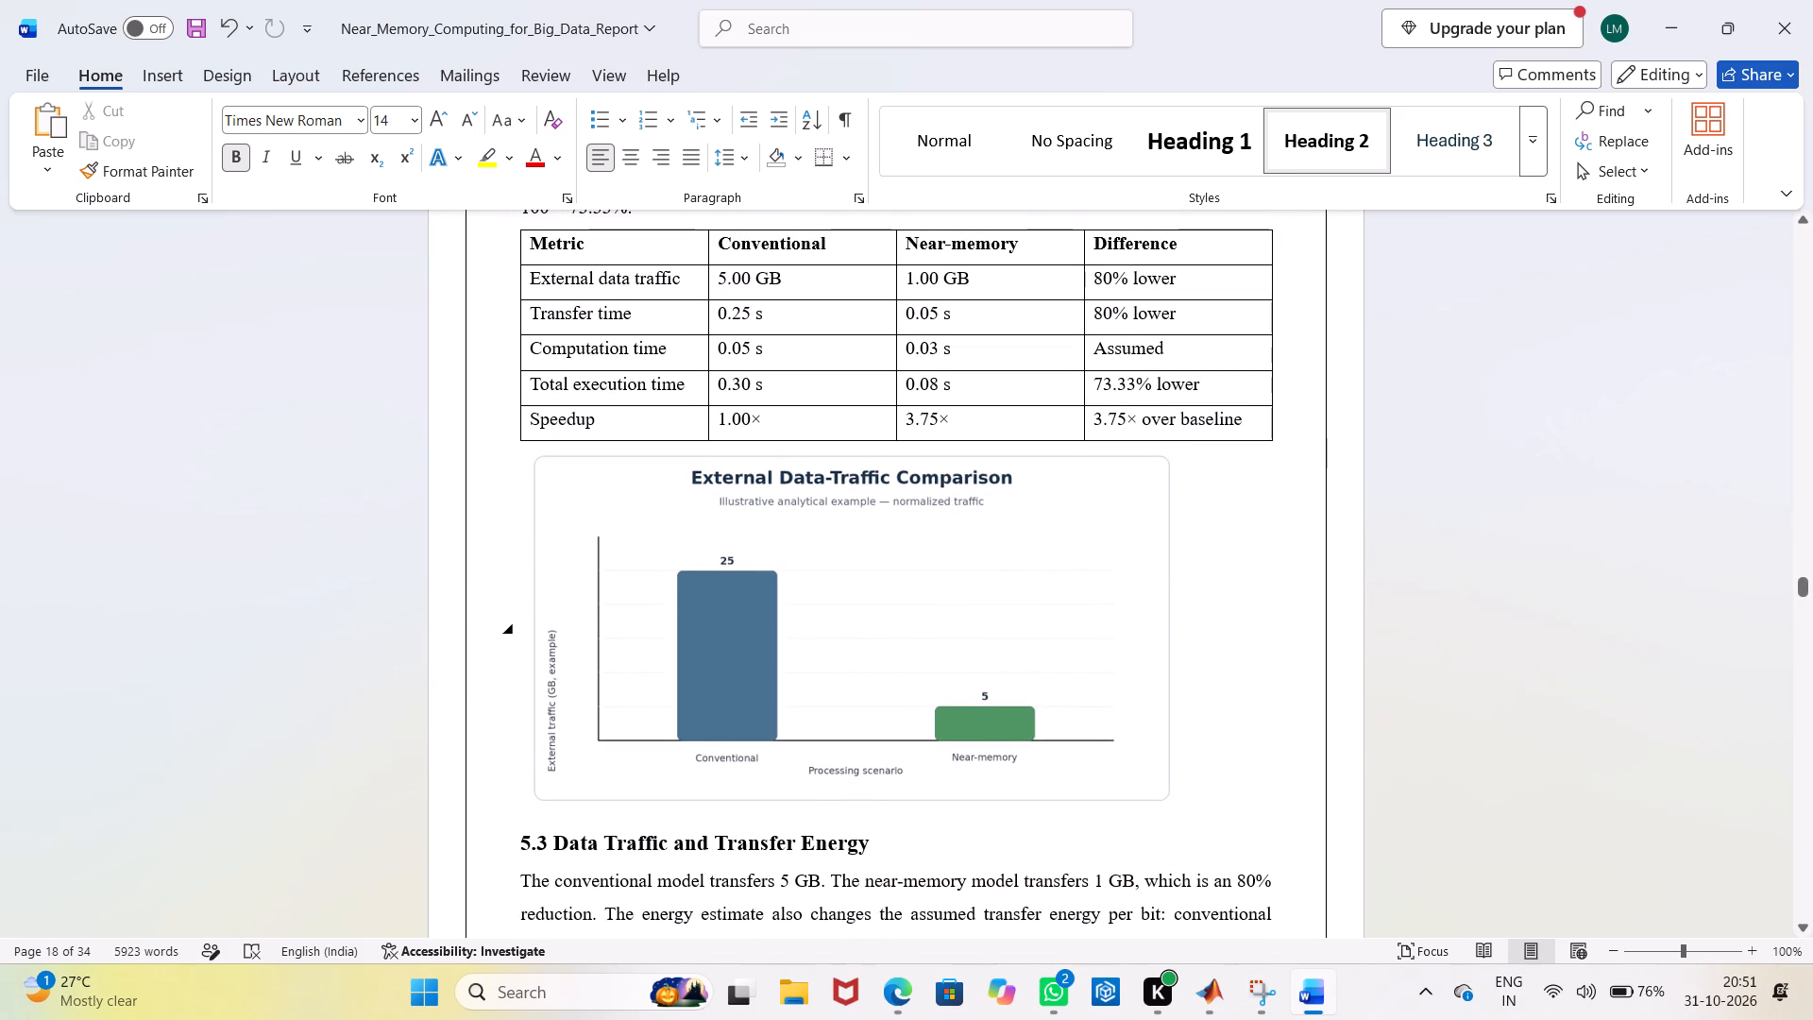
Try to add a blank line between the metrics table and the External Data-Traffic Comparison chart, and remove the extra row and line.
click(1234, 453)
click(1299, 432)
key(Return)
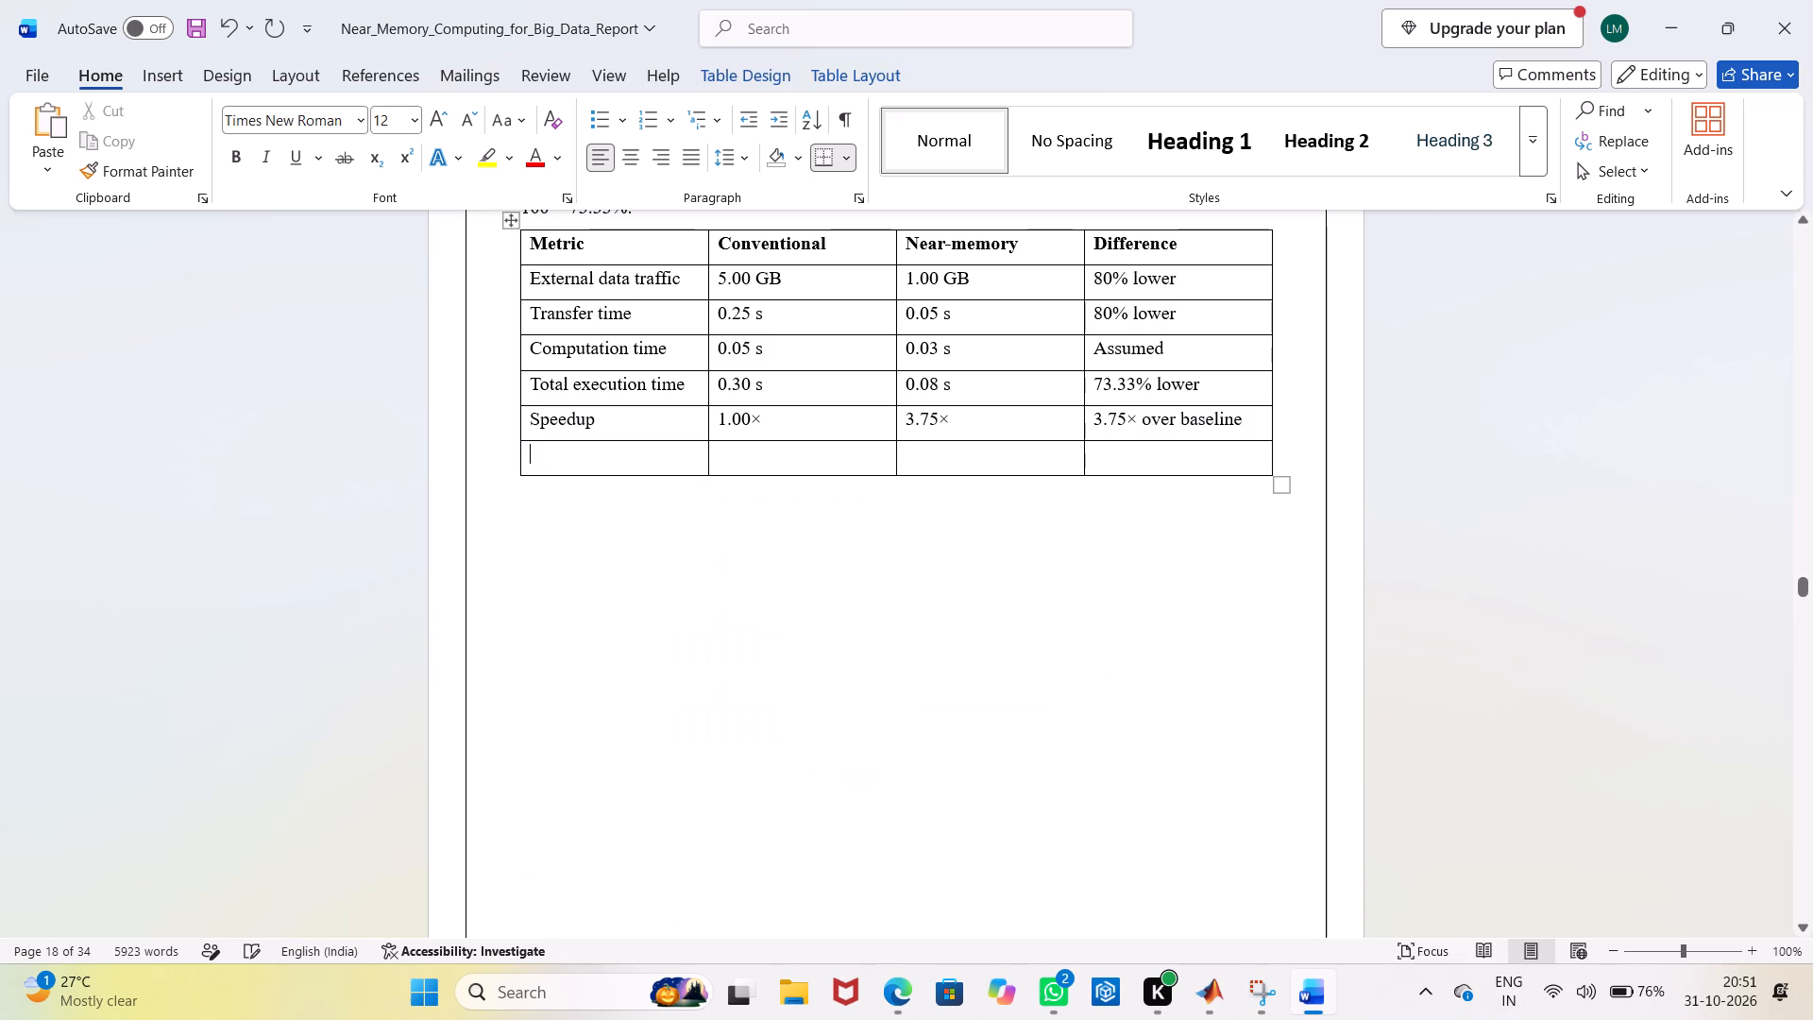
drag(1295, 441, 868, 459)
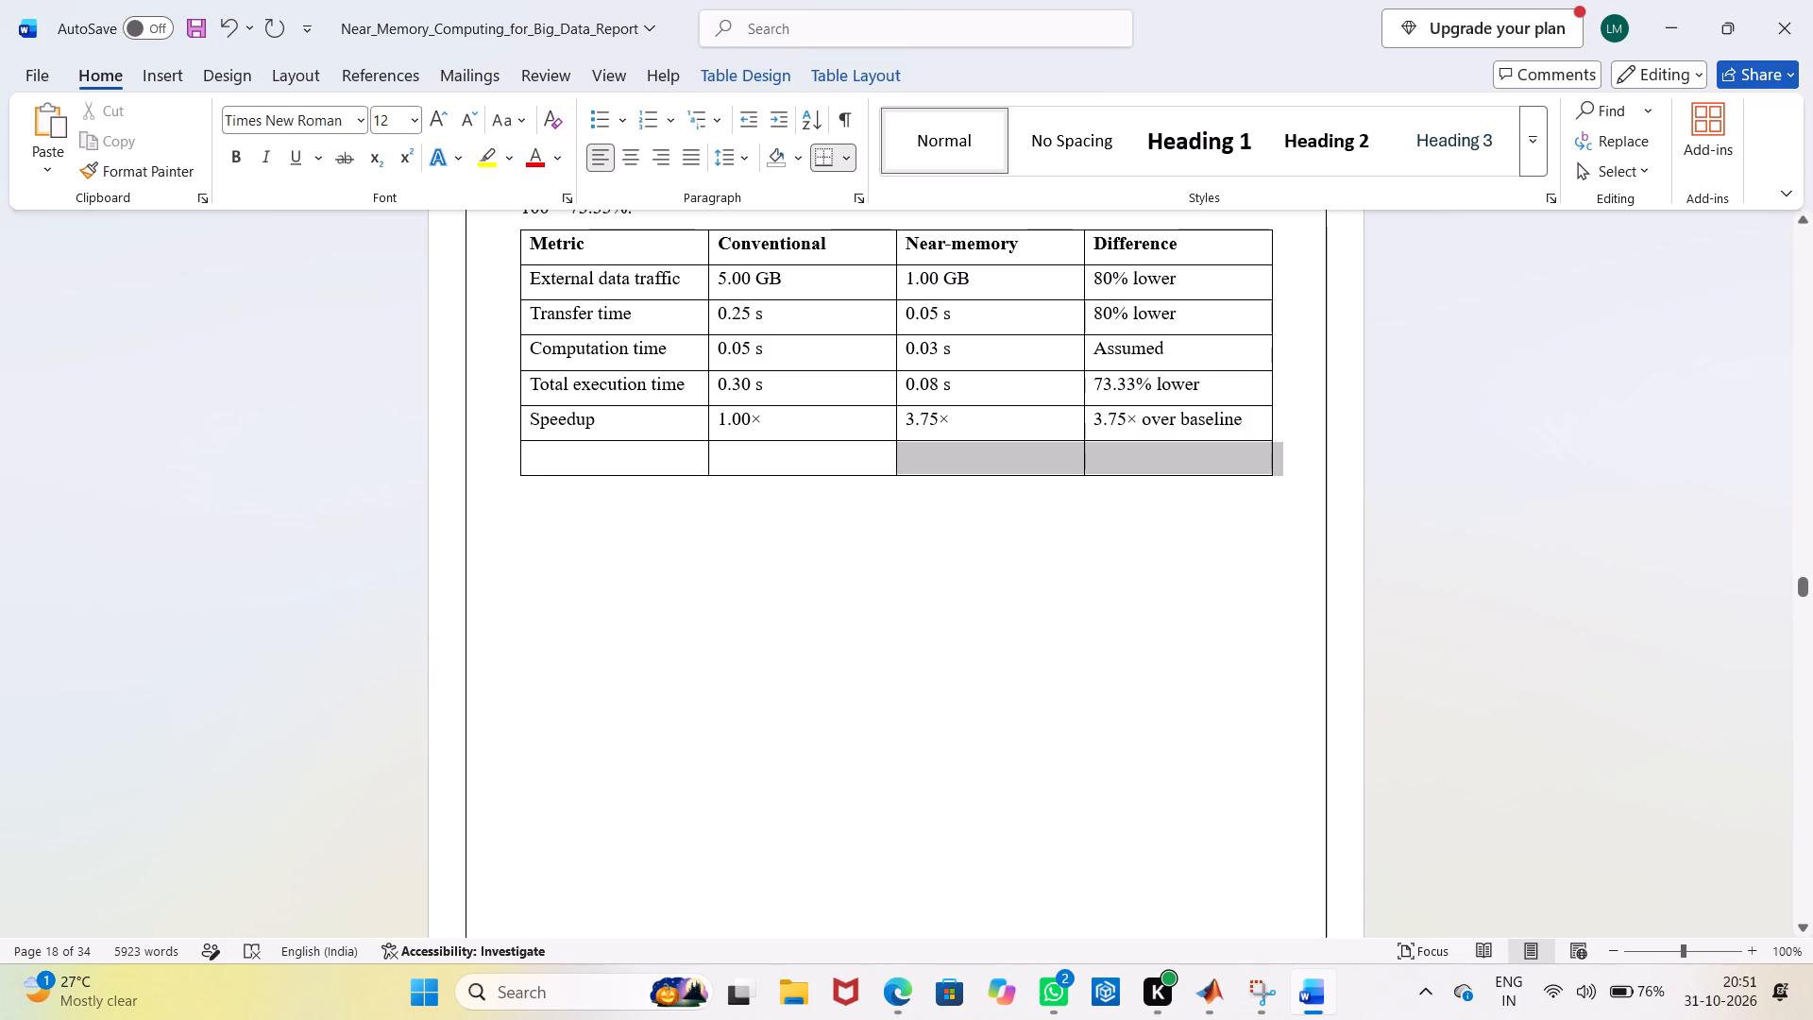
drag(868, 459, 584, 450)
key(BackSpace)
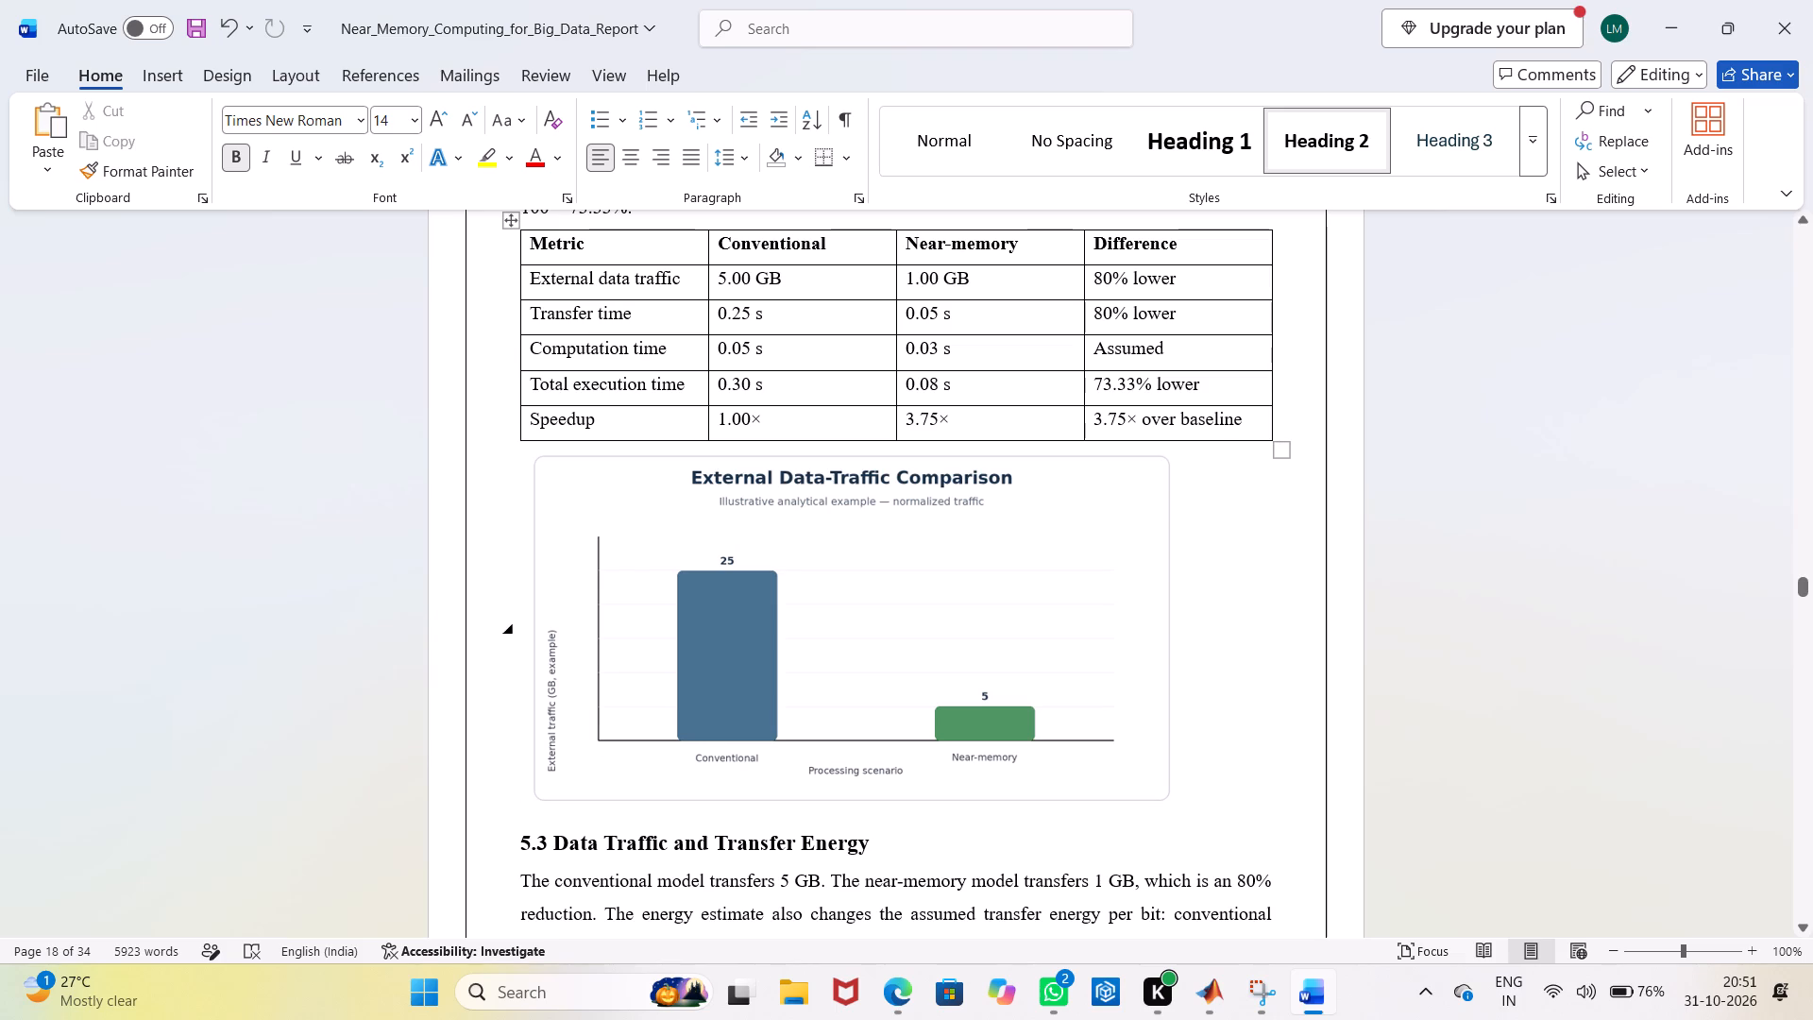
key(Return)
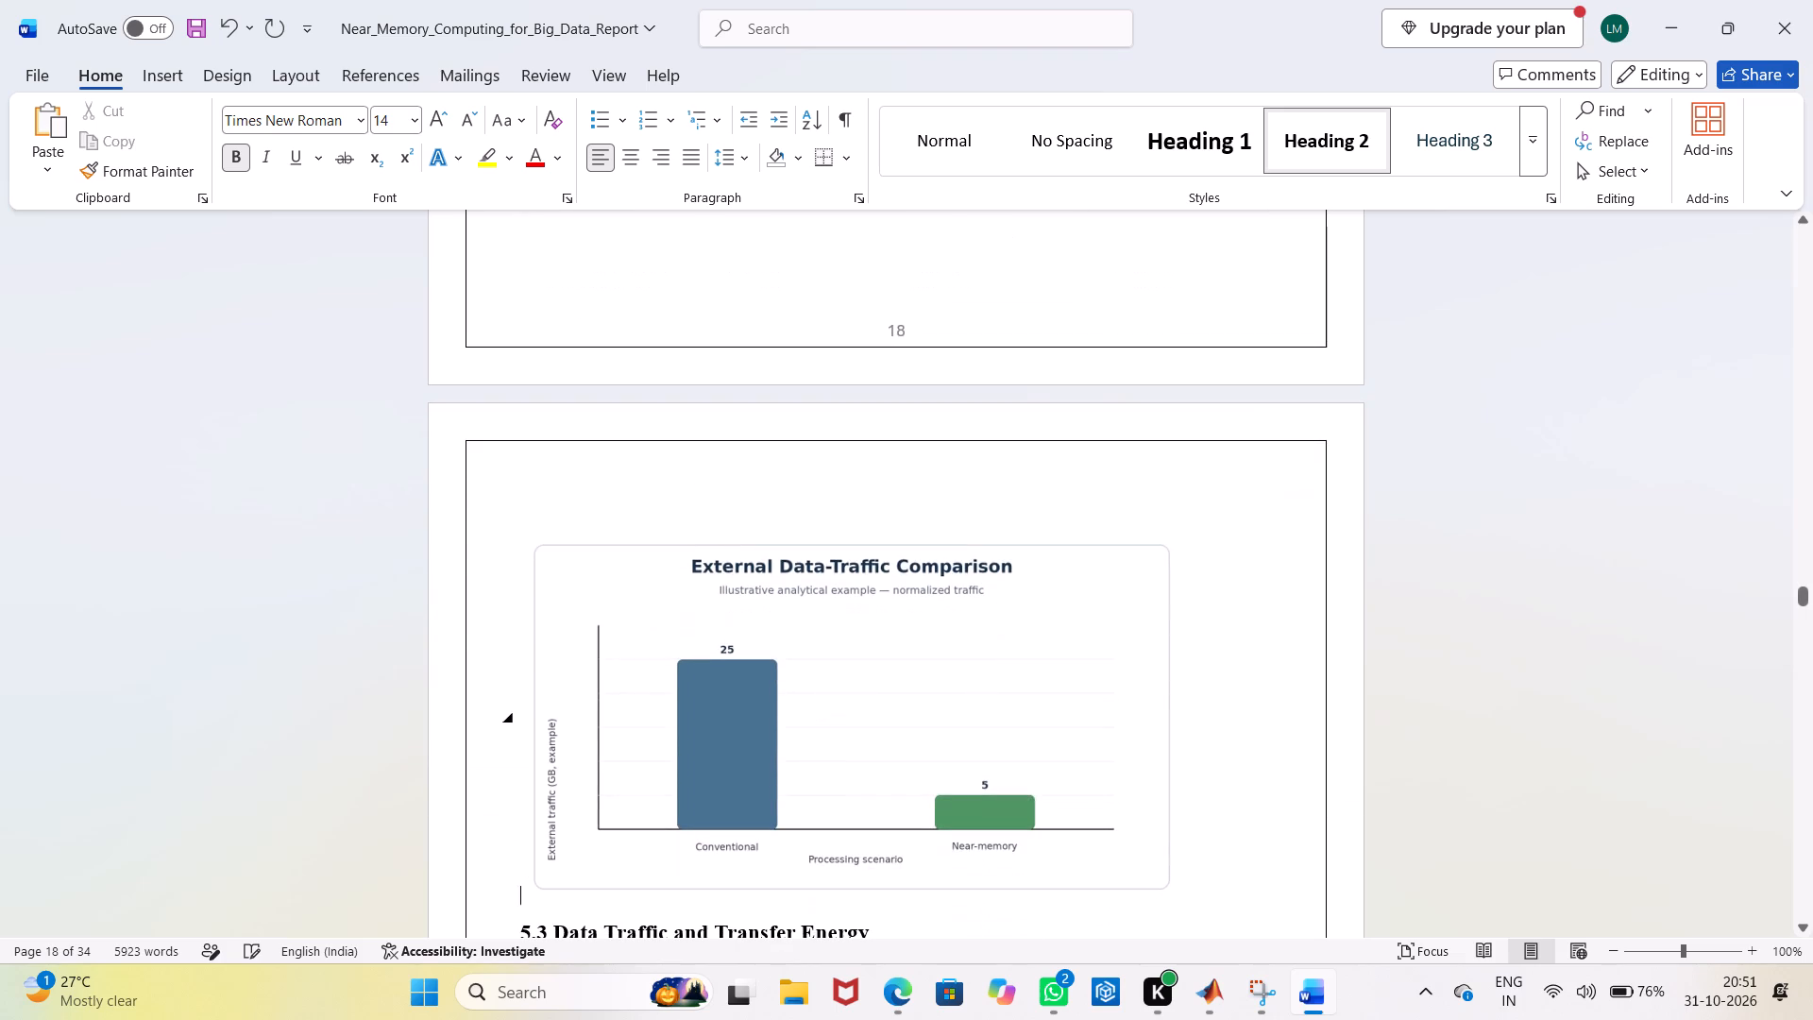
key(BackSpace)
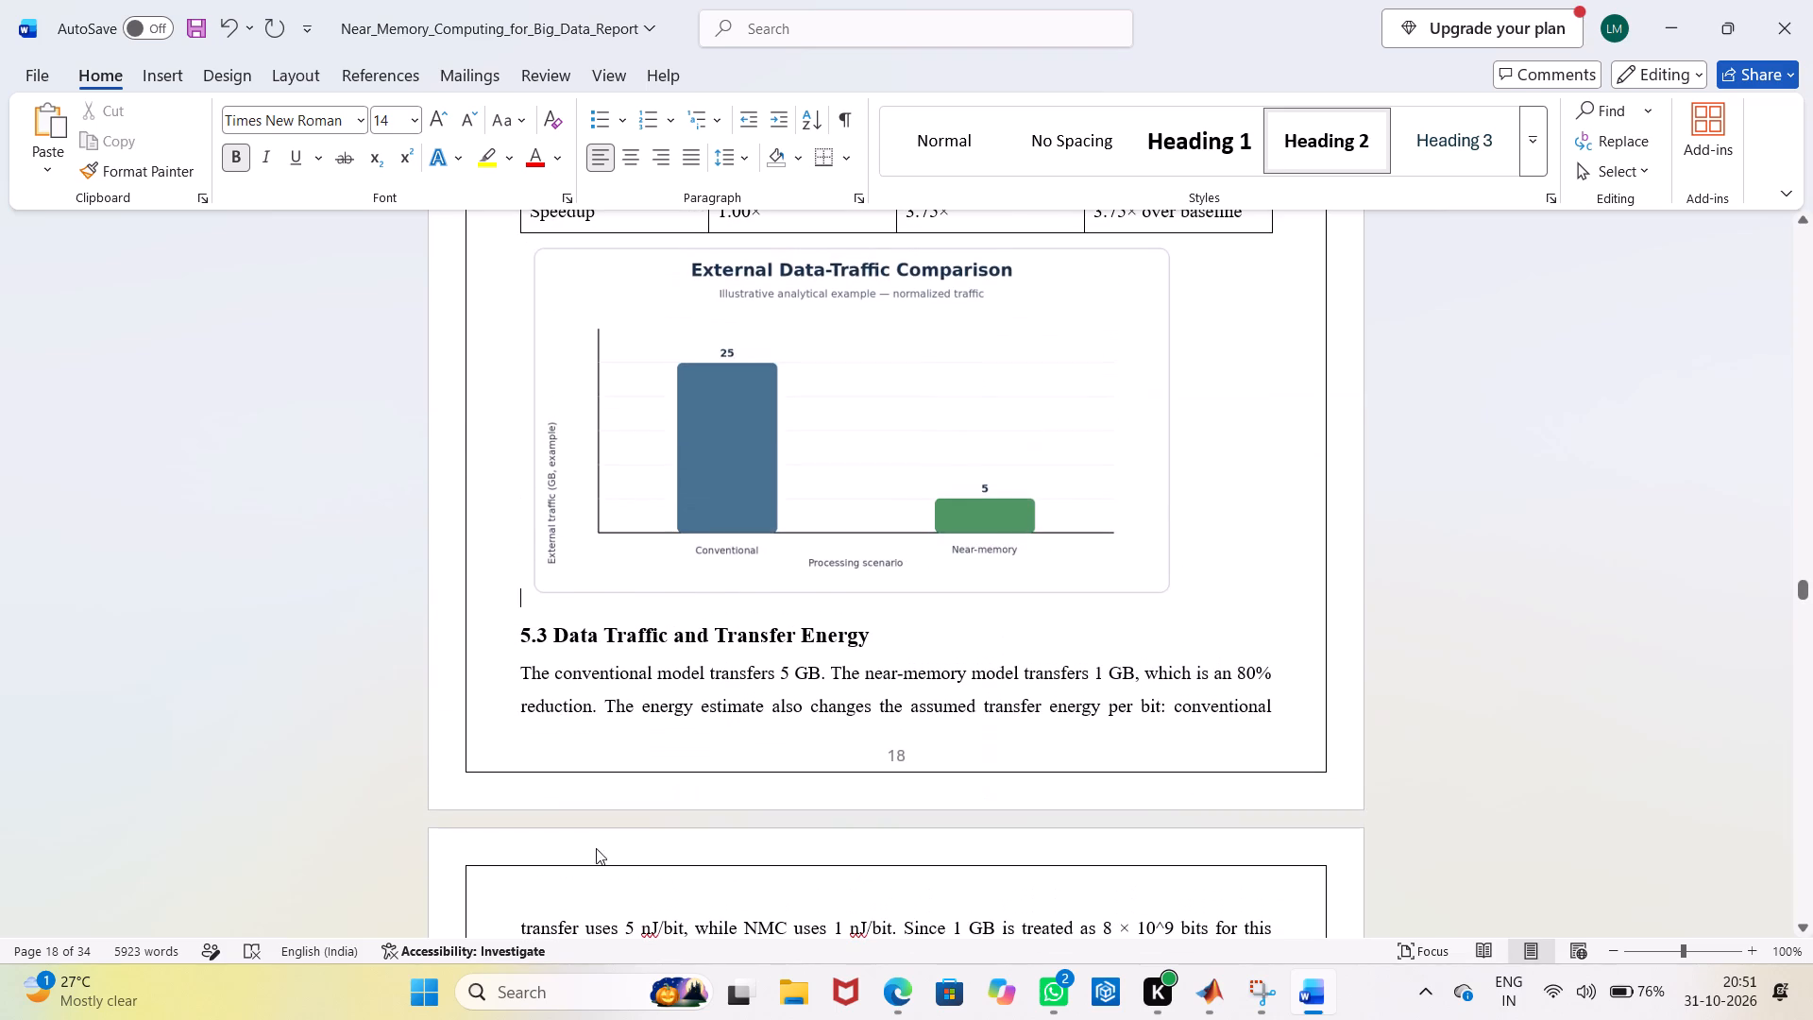
Add a blank line after the closing paragraph of section 4.2 Conventional Data Path, before heading 4.3.
scroll(797, 1010, down, 5)
scroll(800, 833, down, 4)
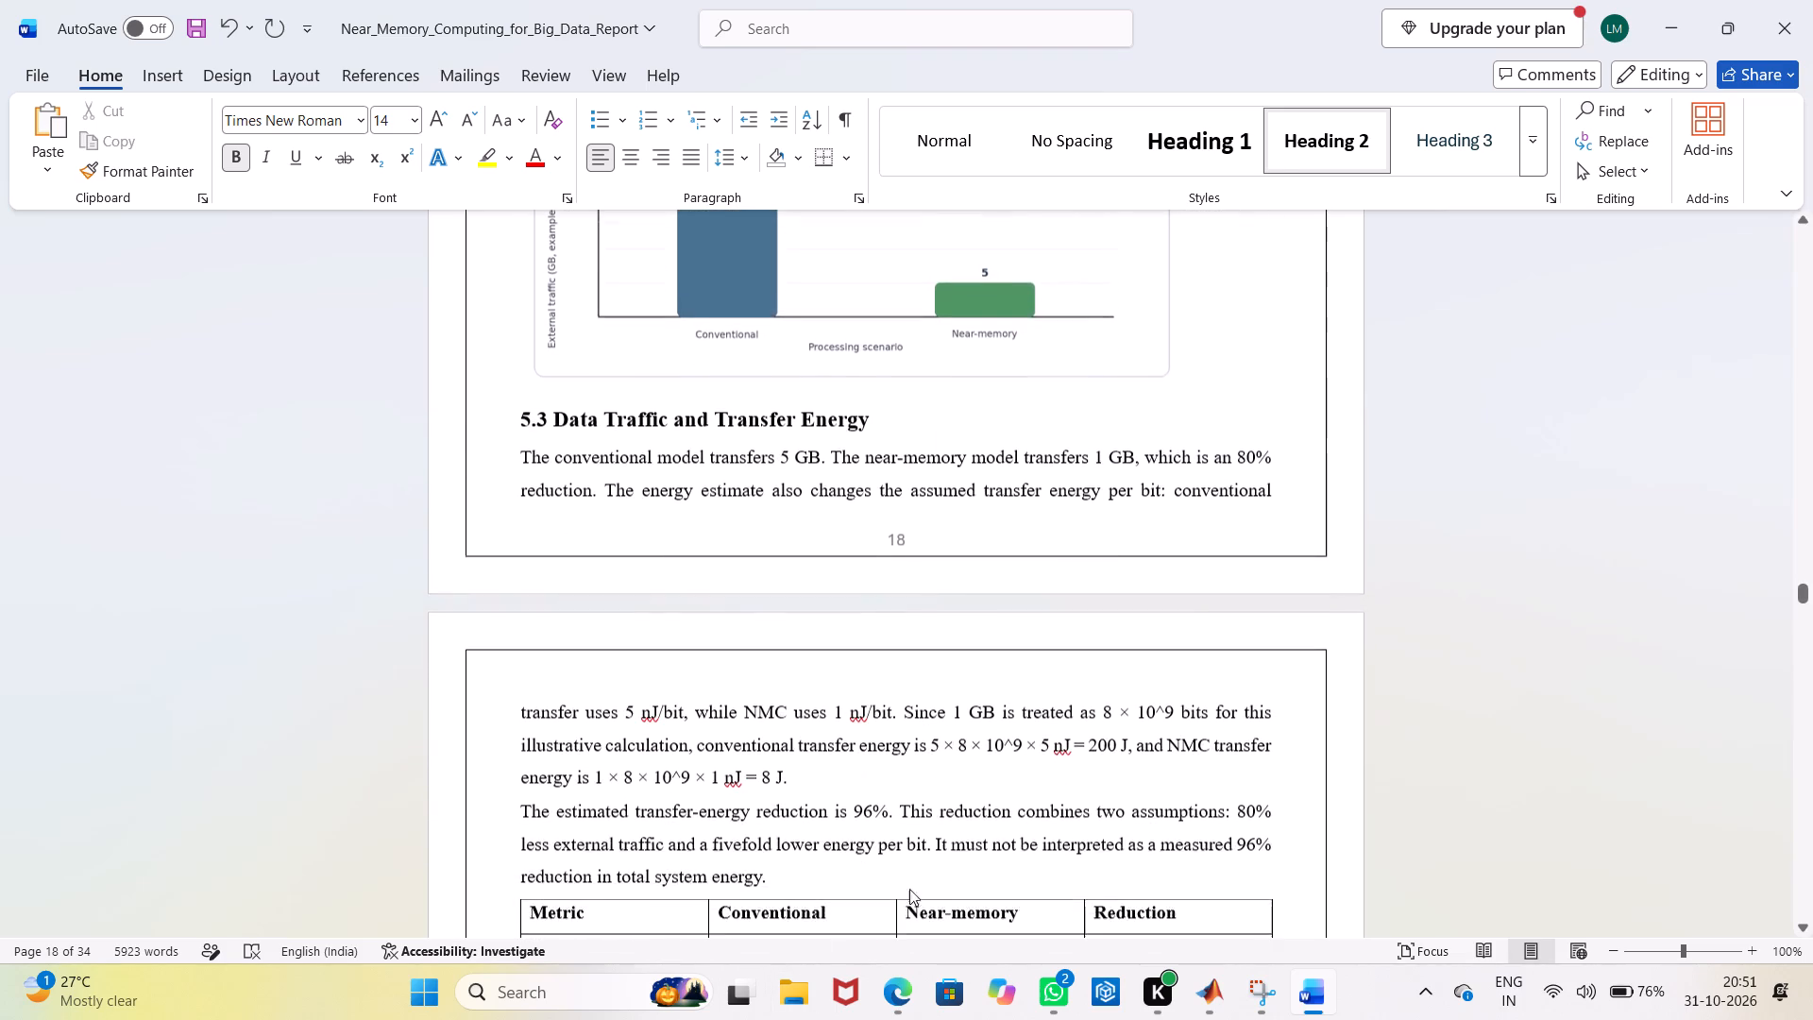
scroll(936, 893, down, 3)
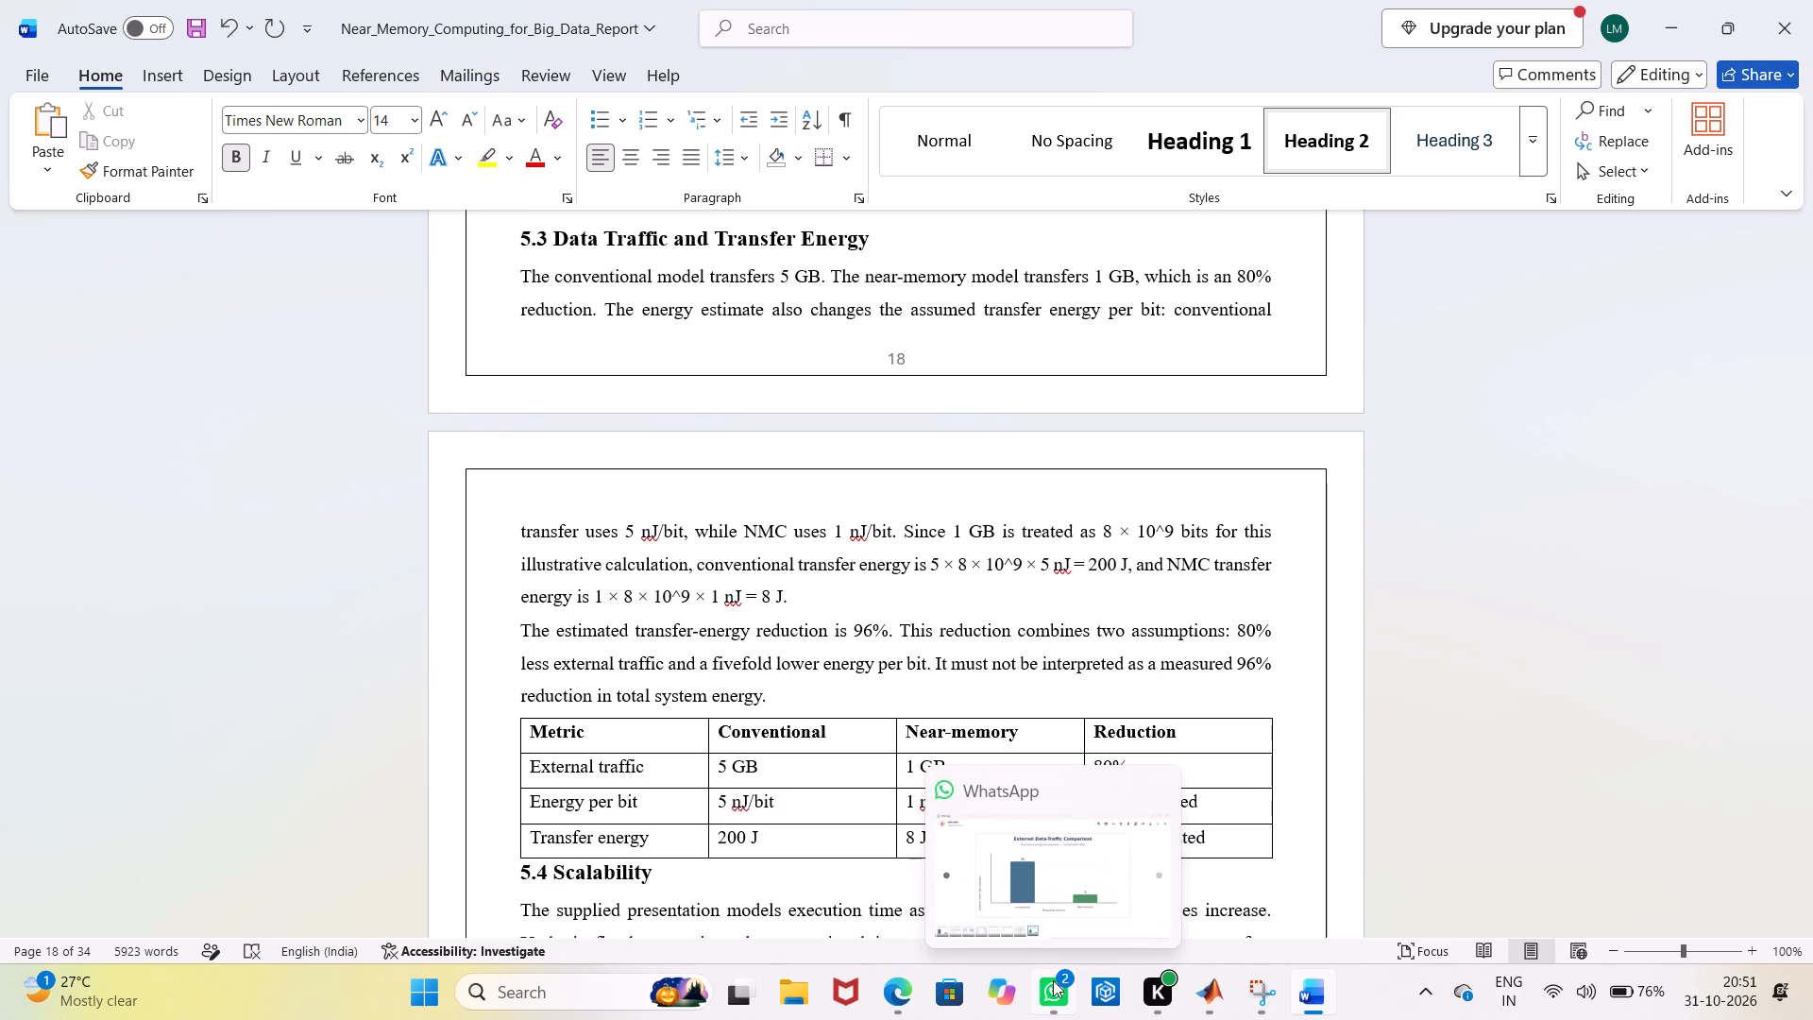
scroll(954, 630, up, 12)
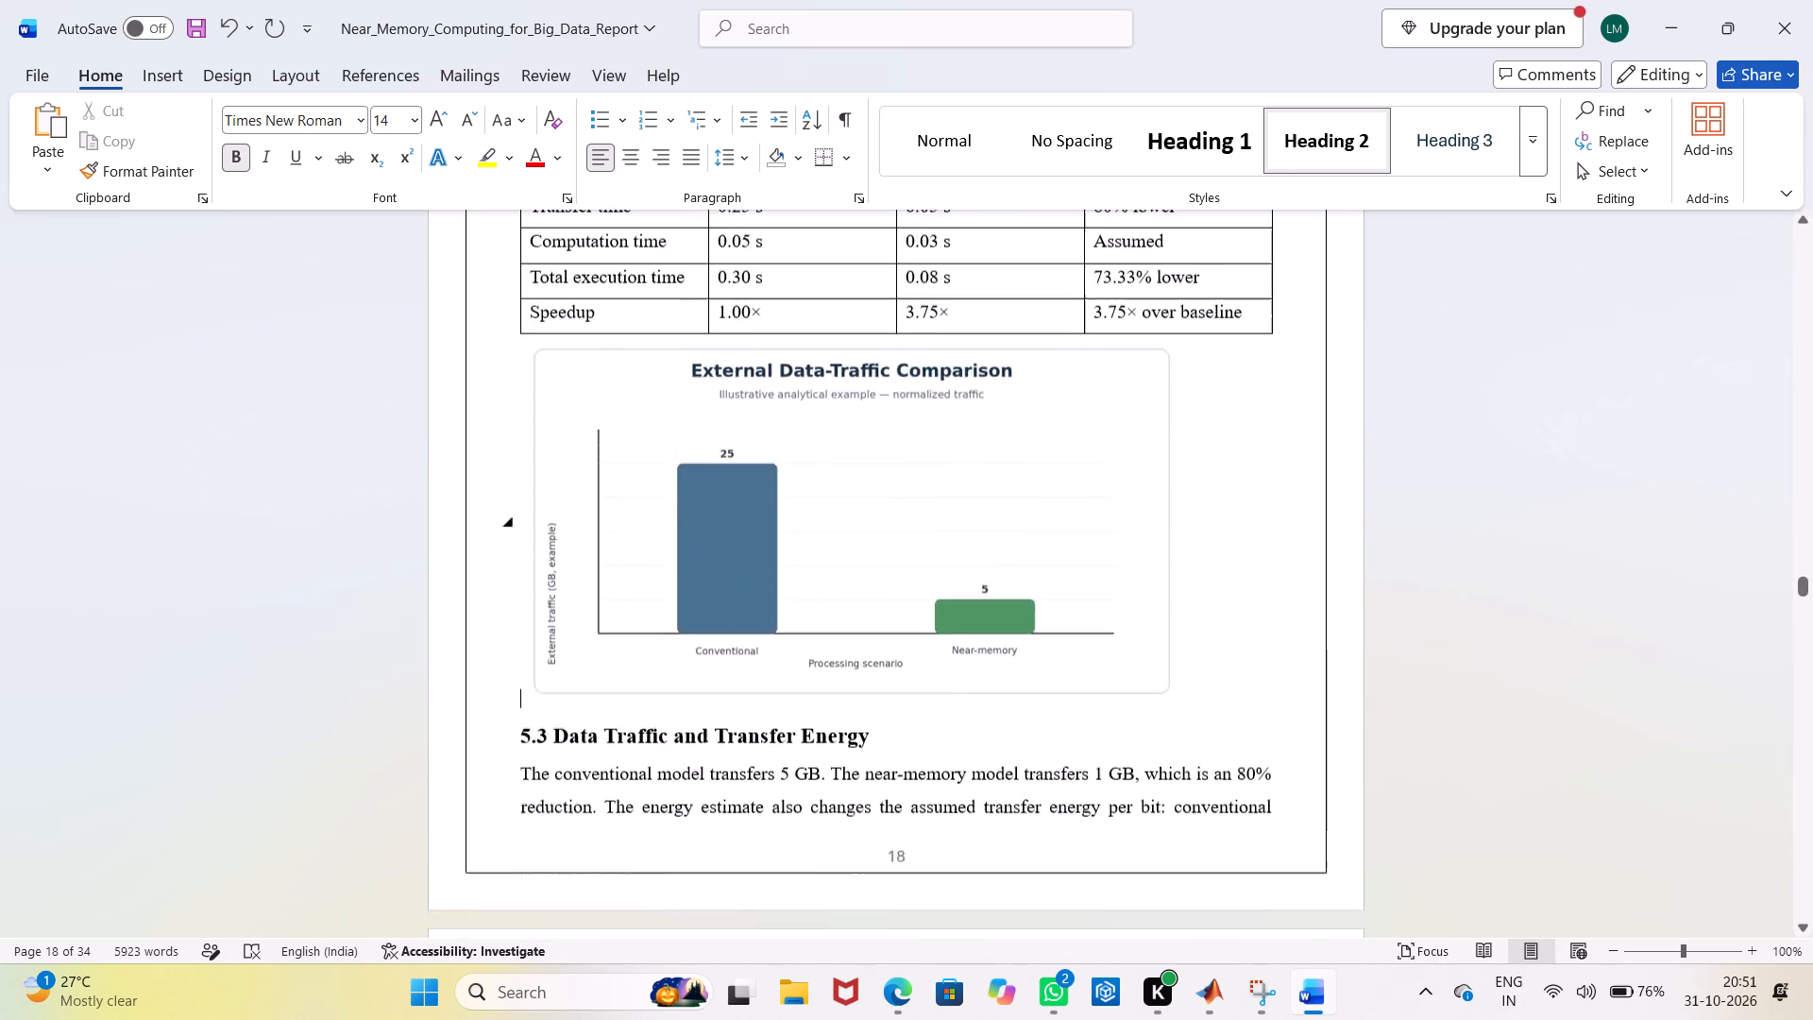
scroll(954, 630, up, 20)
scroll(954, 630, up, 19)
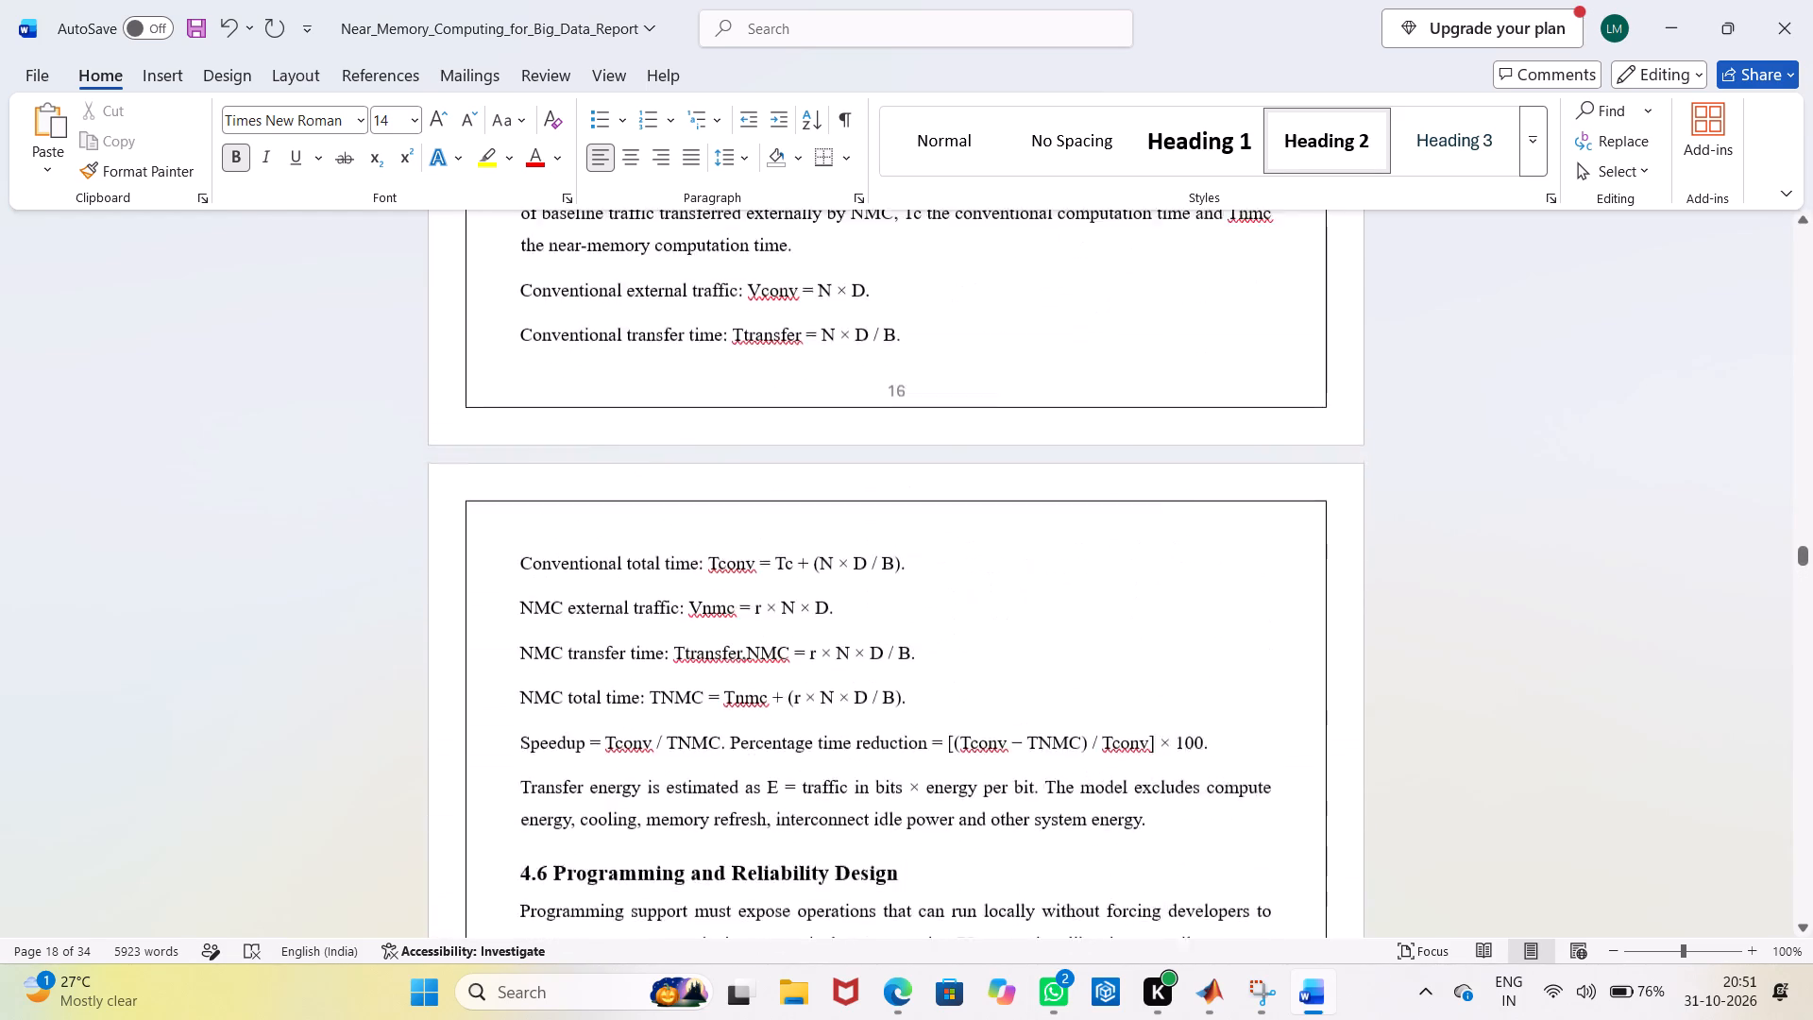
scroll(954, 630, up, 7)
scroll(954, 630, up, 20)
scroll(954, 630, up, 3)
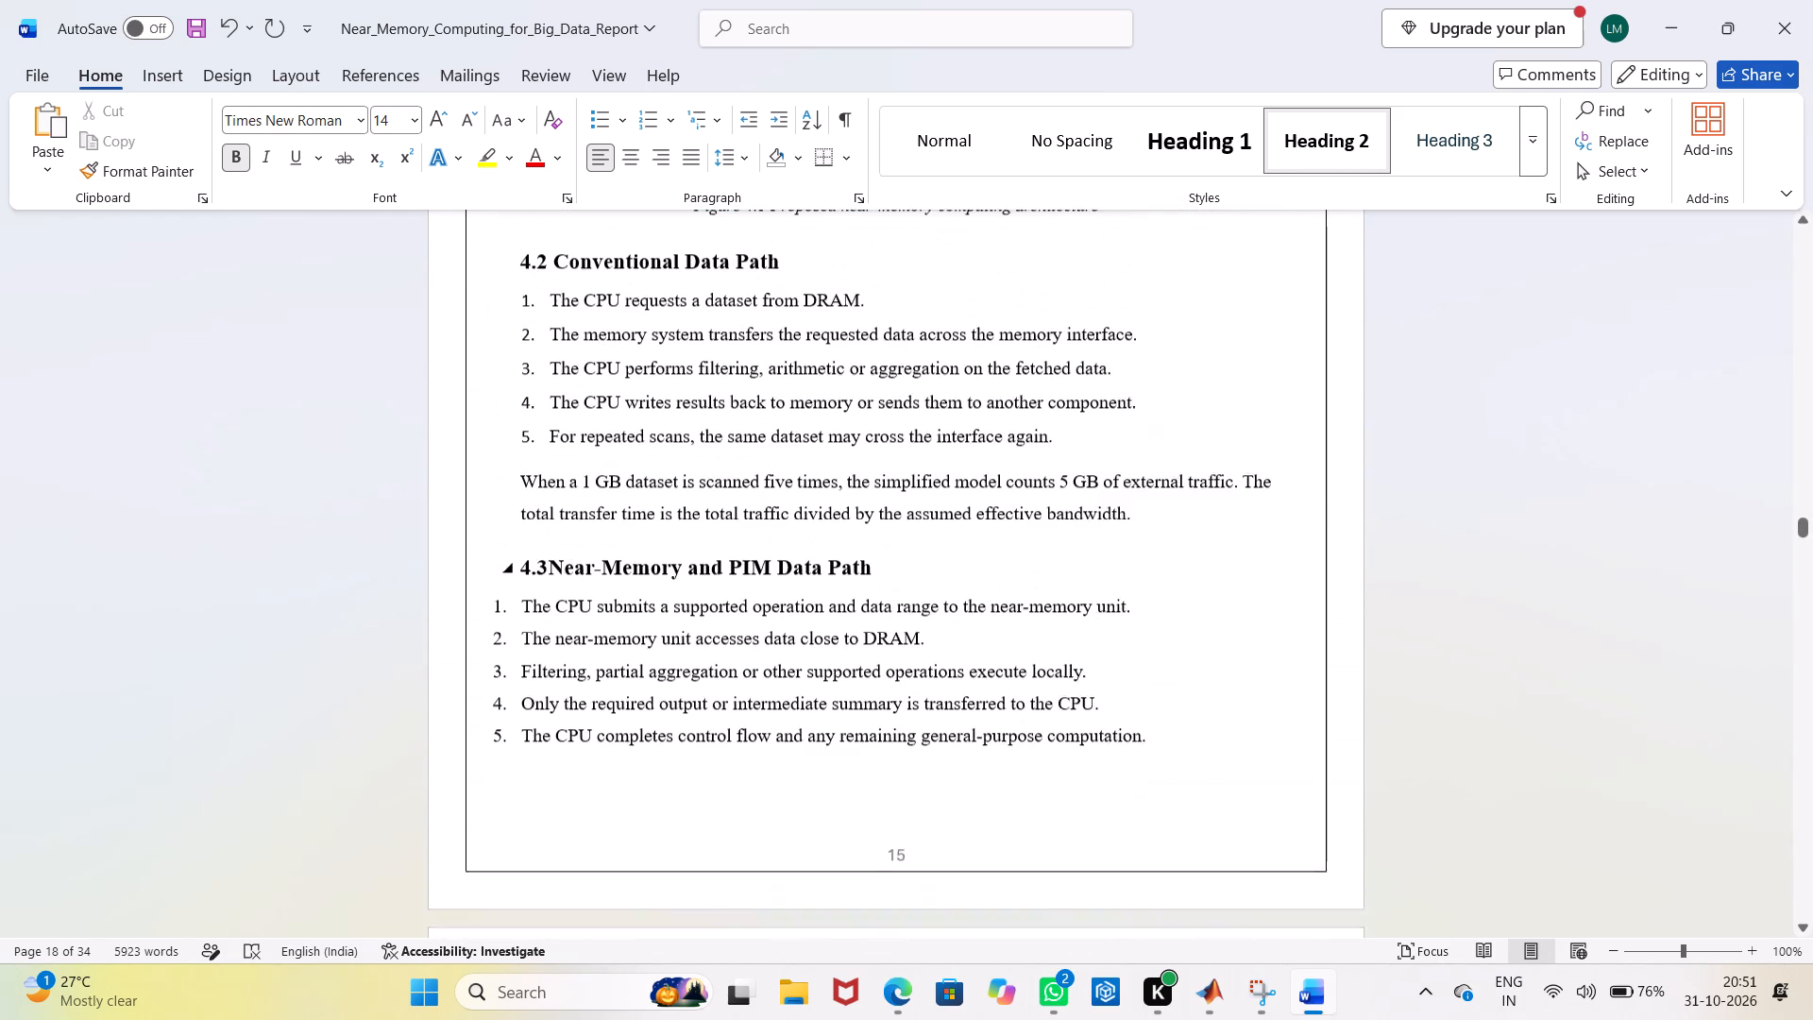
click(1177, 594)
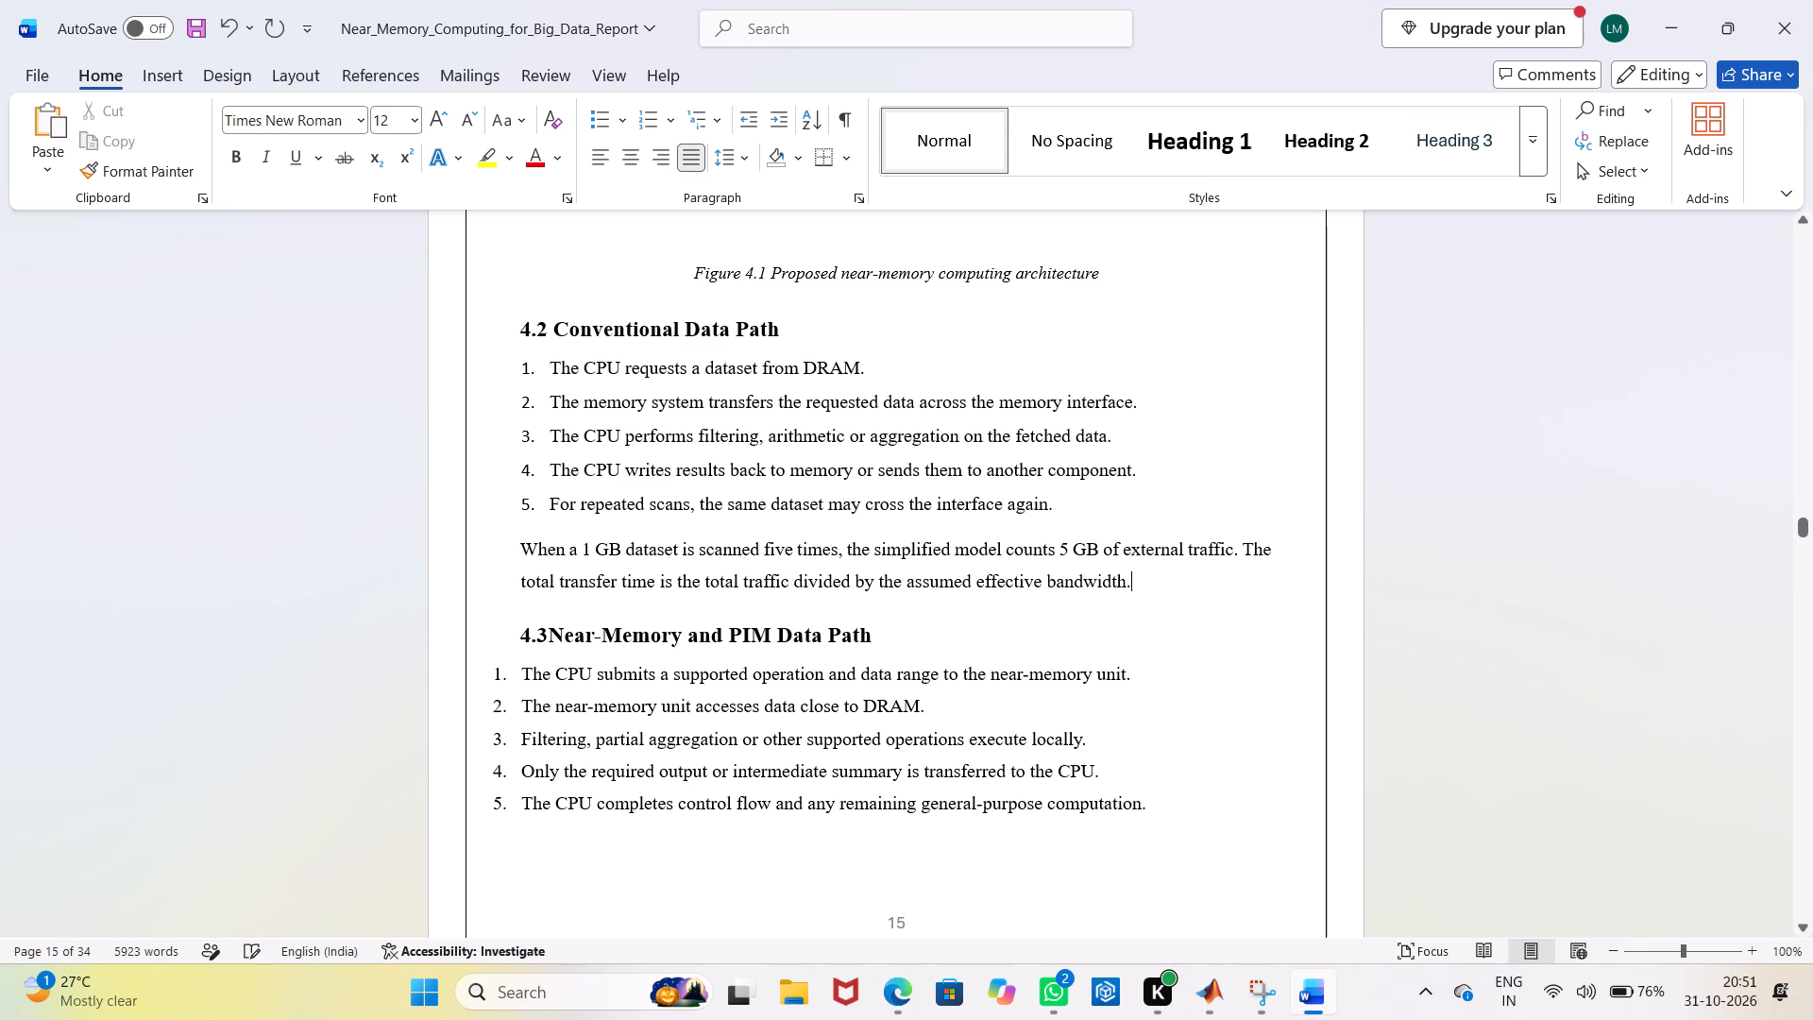
key(Return)
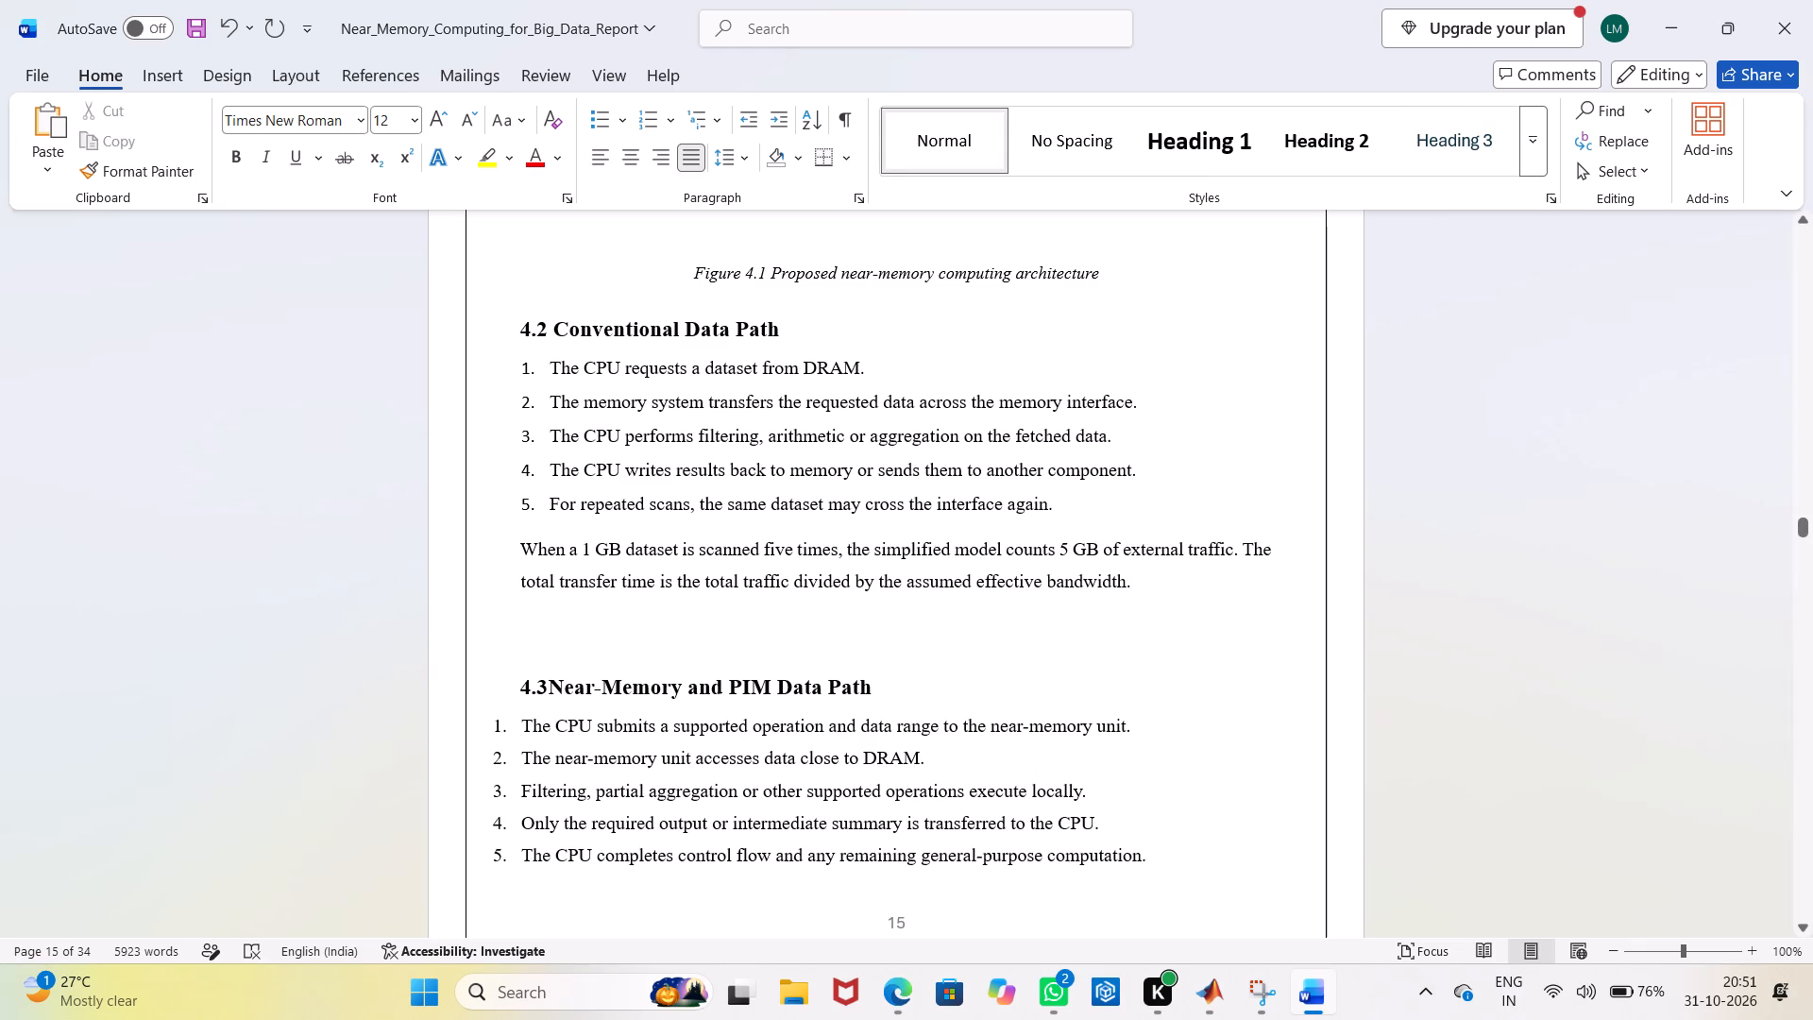
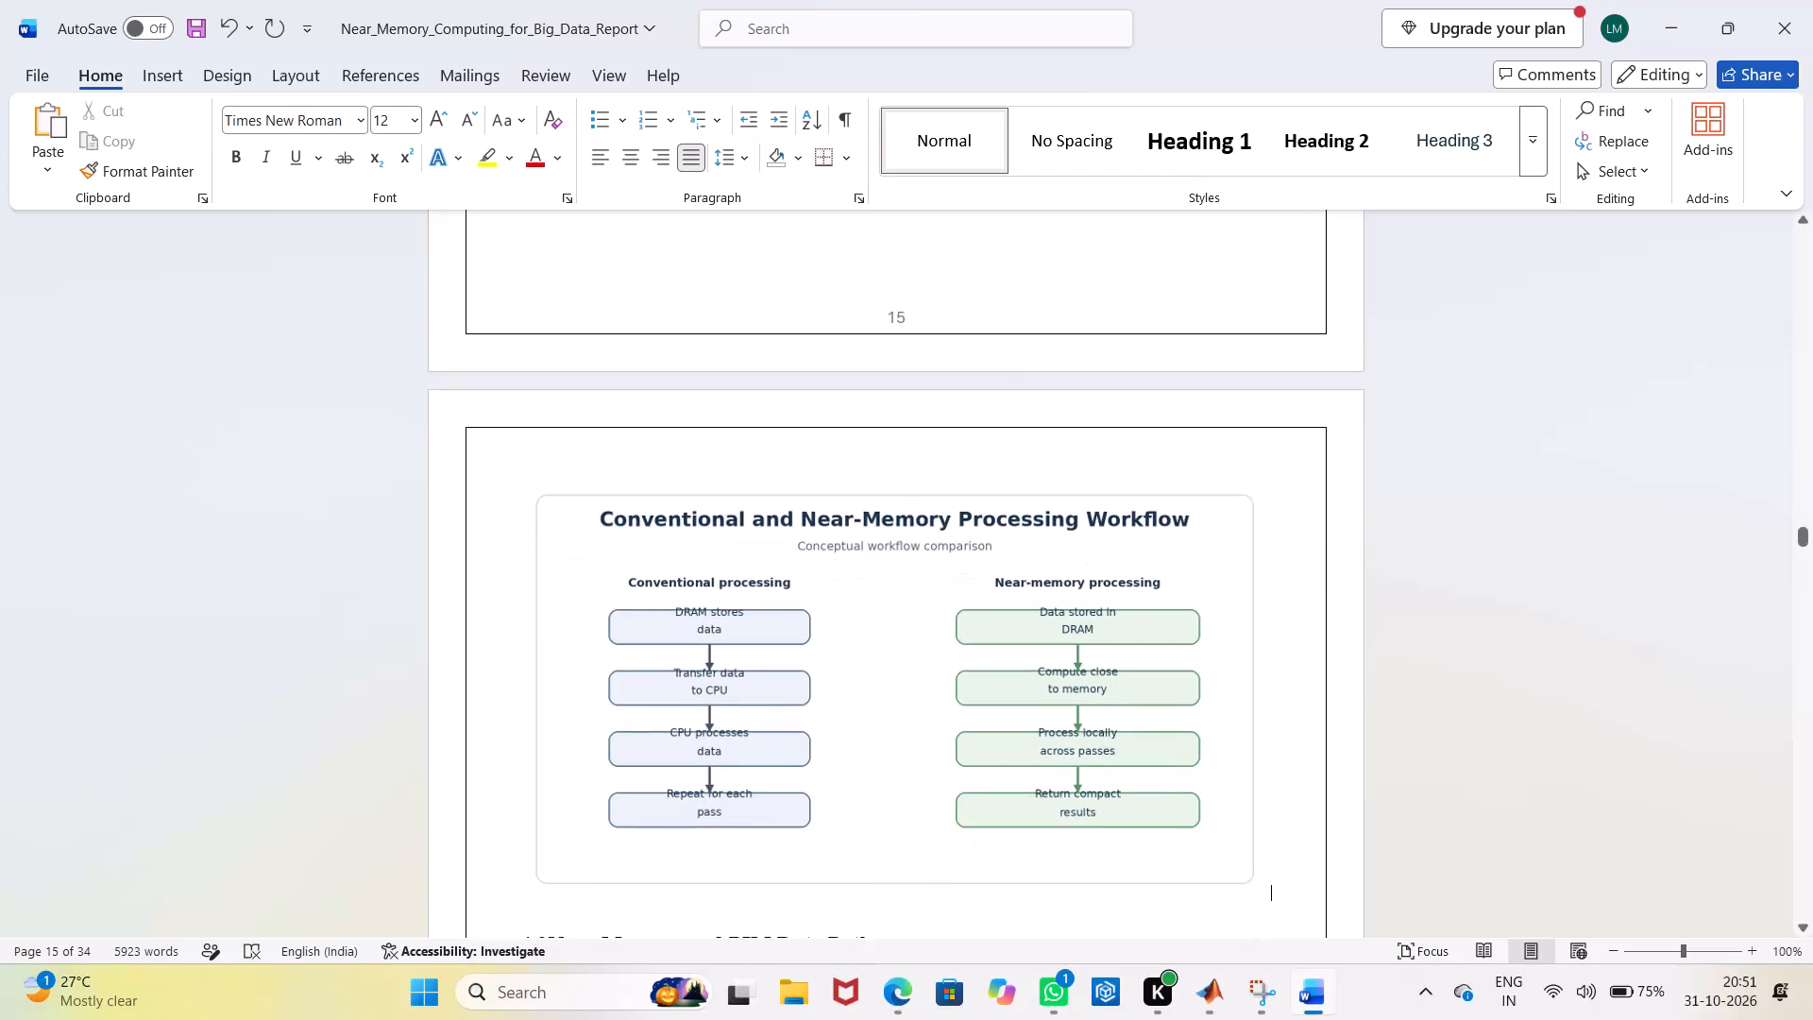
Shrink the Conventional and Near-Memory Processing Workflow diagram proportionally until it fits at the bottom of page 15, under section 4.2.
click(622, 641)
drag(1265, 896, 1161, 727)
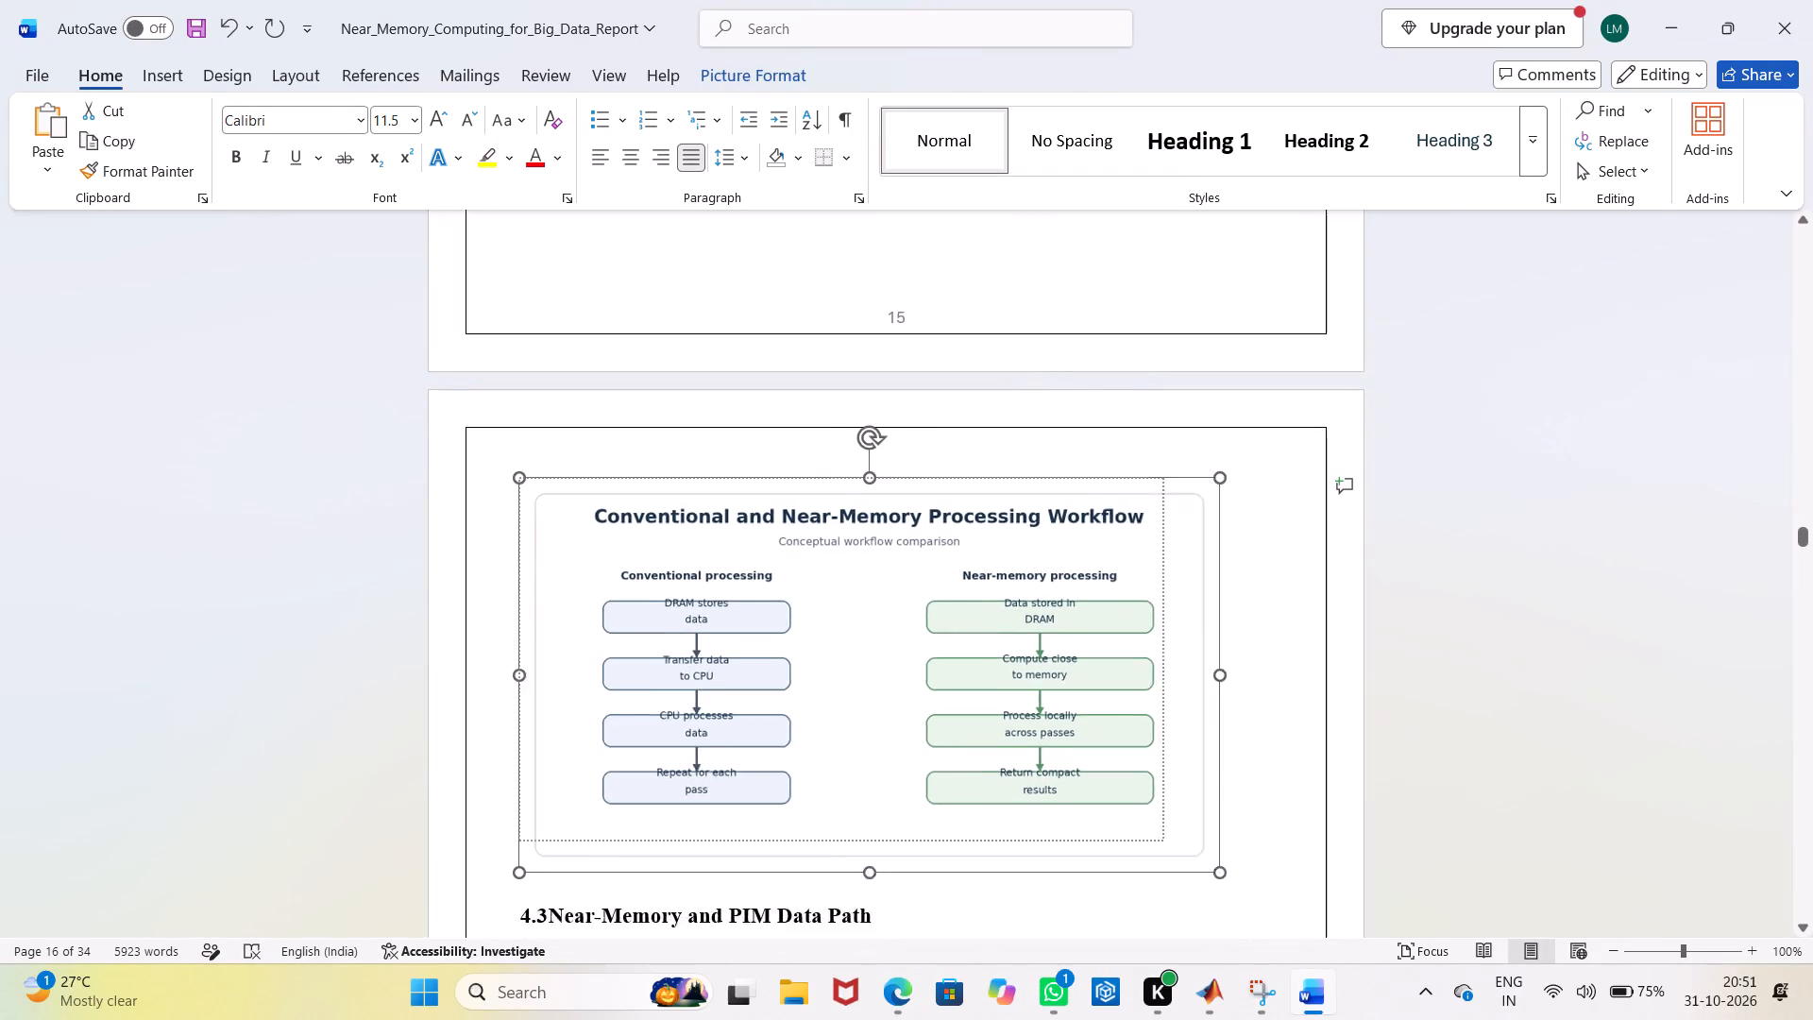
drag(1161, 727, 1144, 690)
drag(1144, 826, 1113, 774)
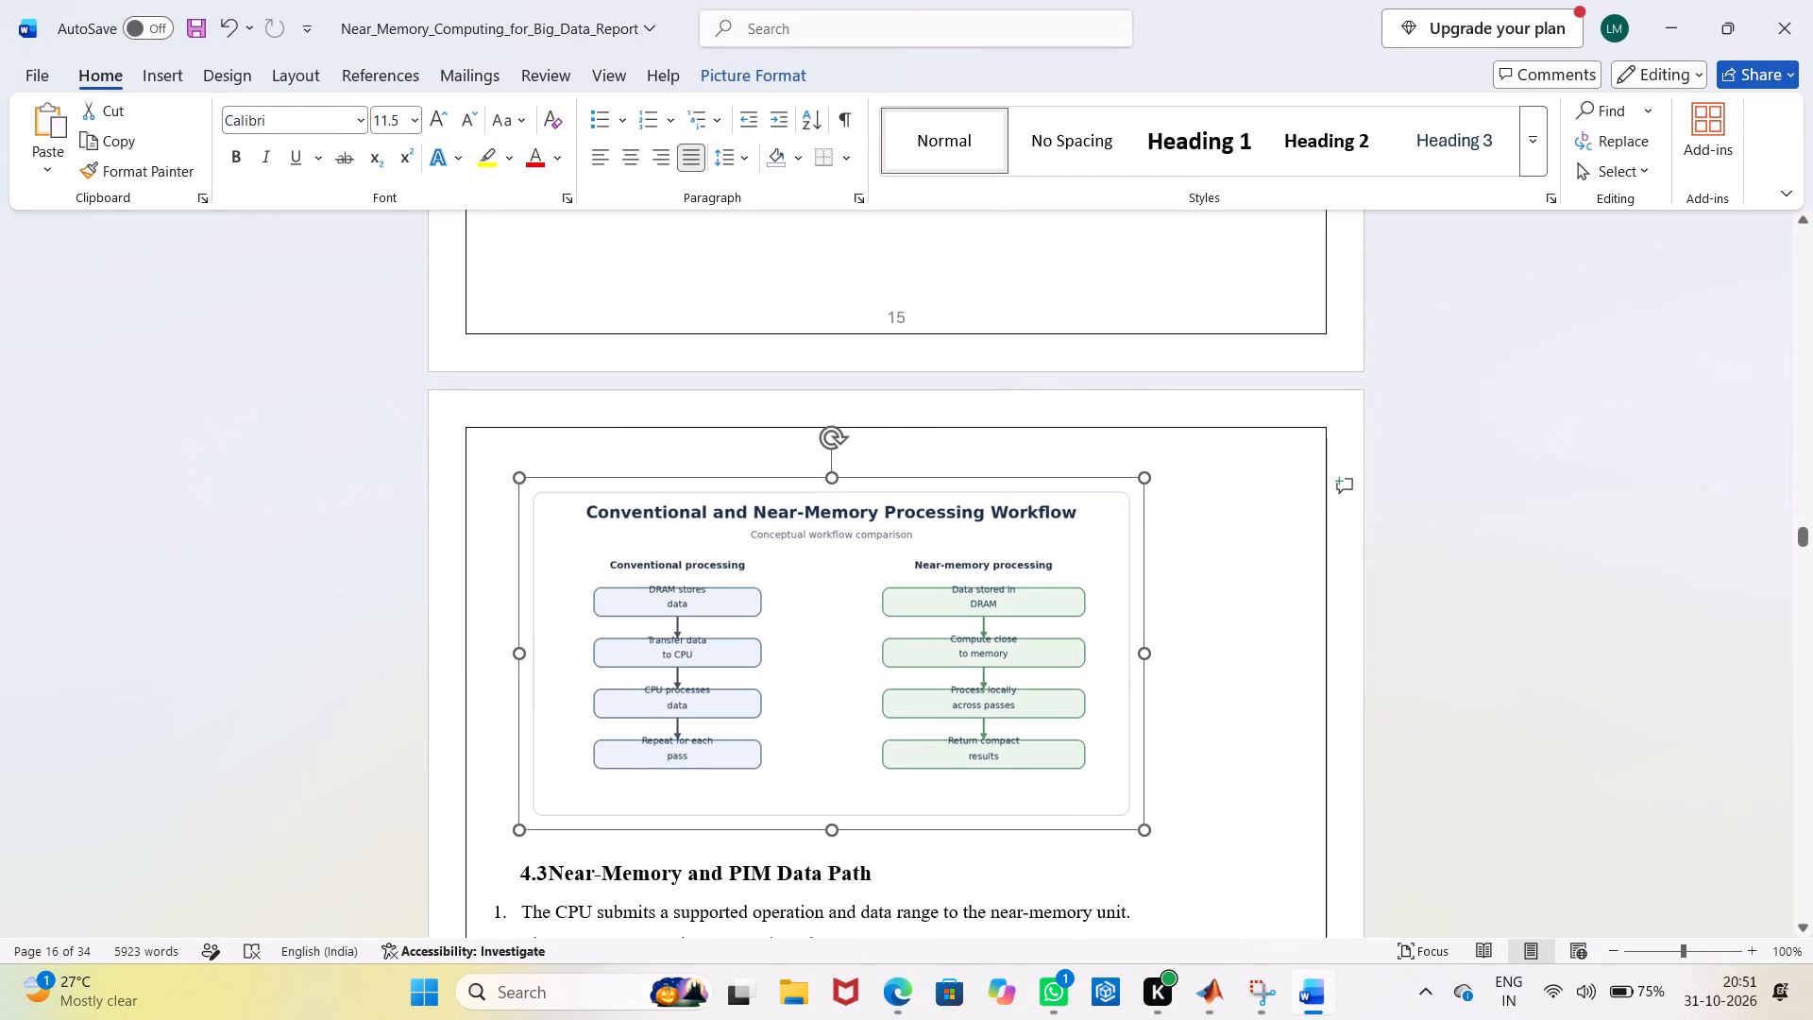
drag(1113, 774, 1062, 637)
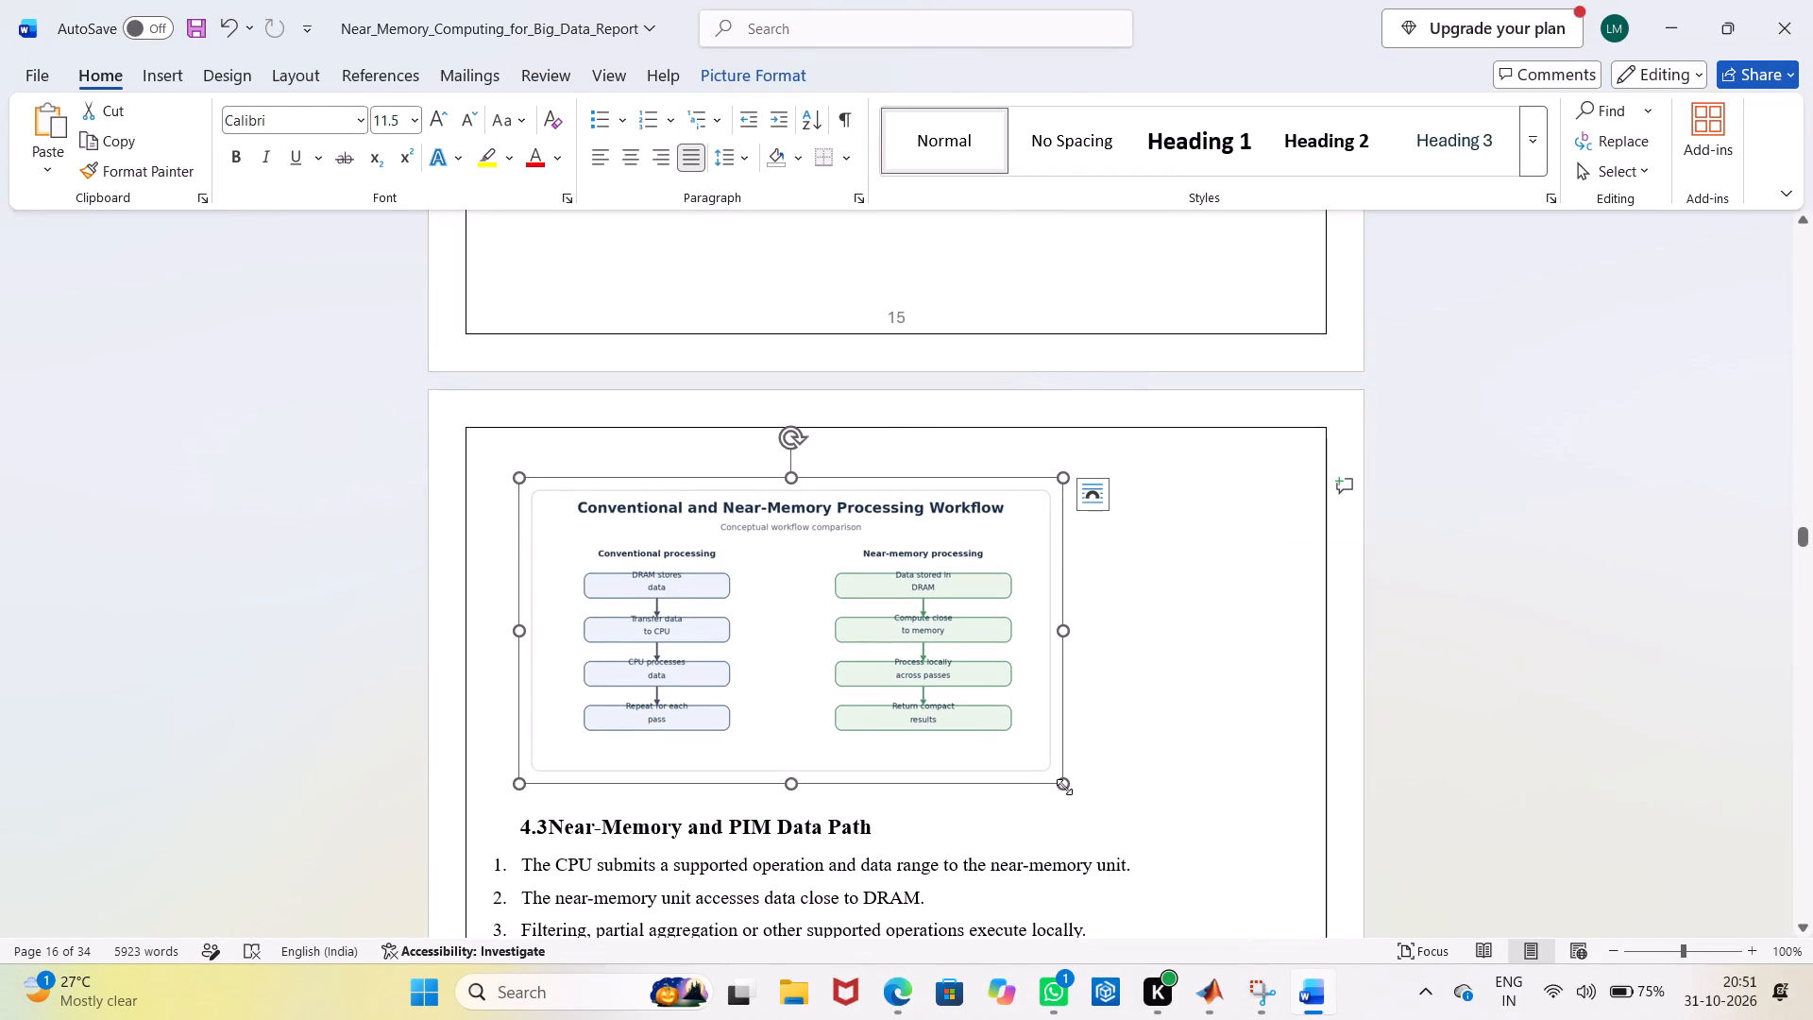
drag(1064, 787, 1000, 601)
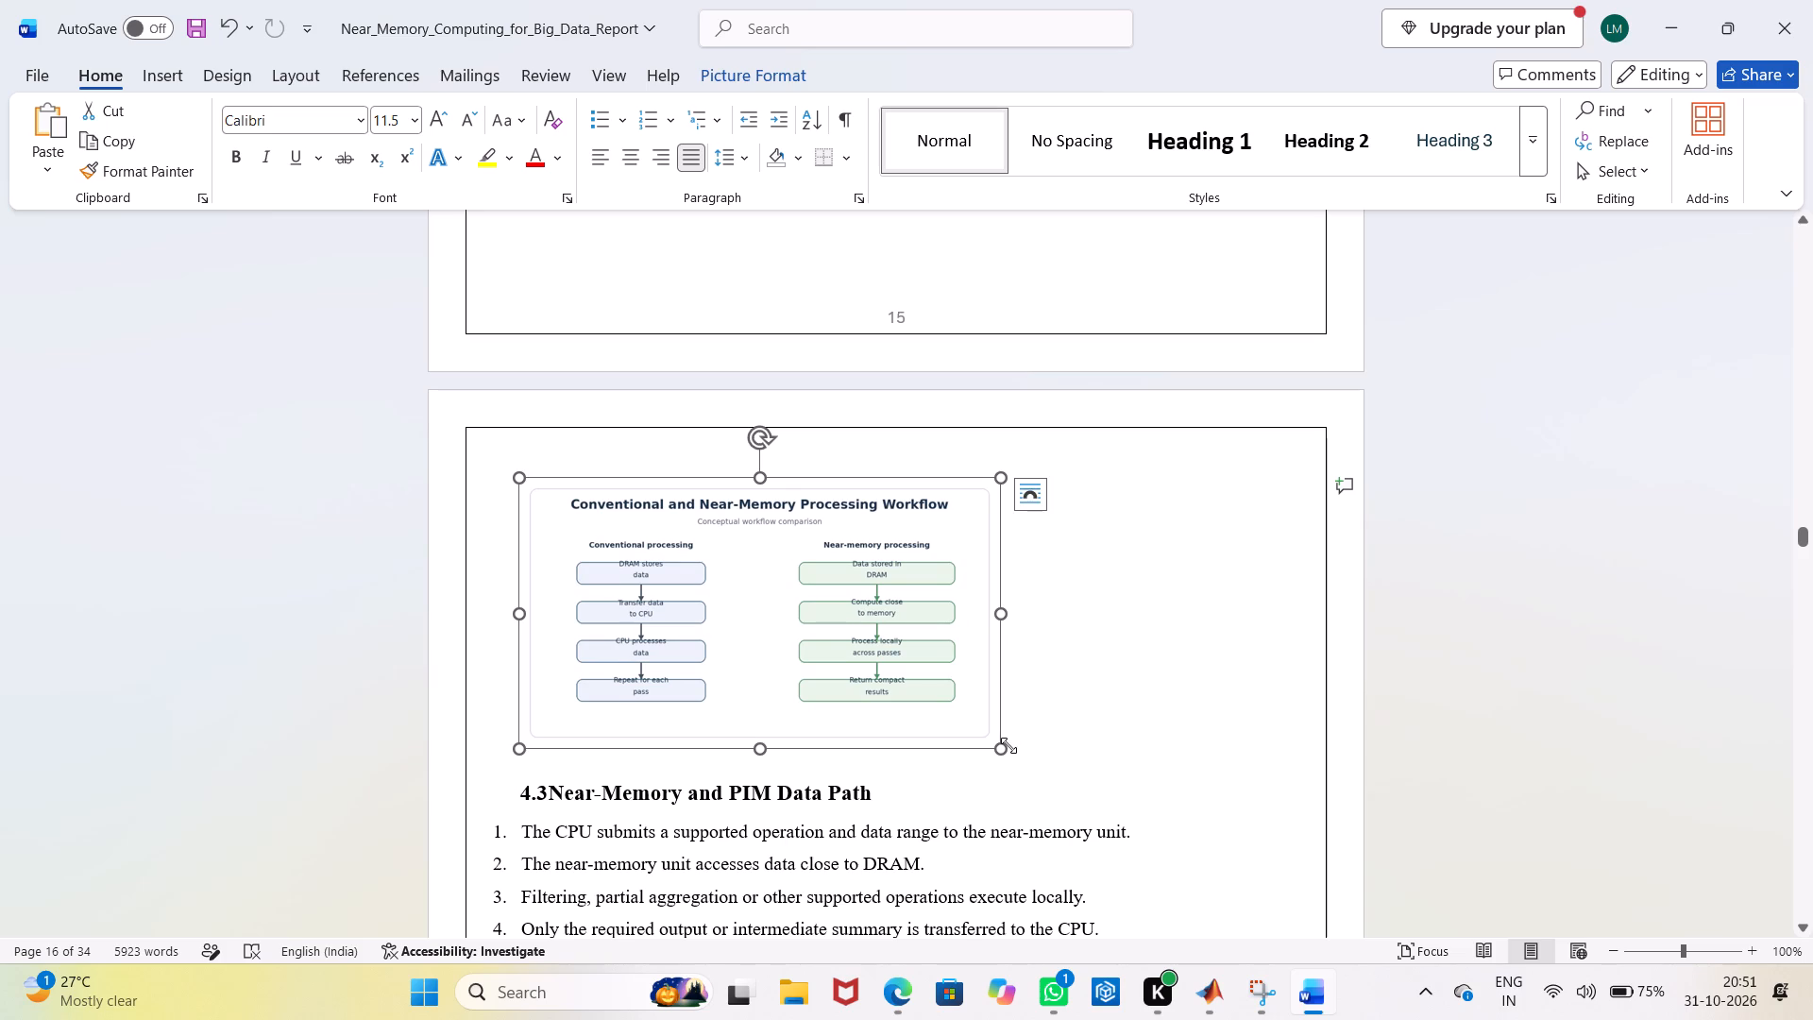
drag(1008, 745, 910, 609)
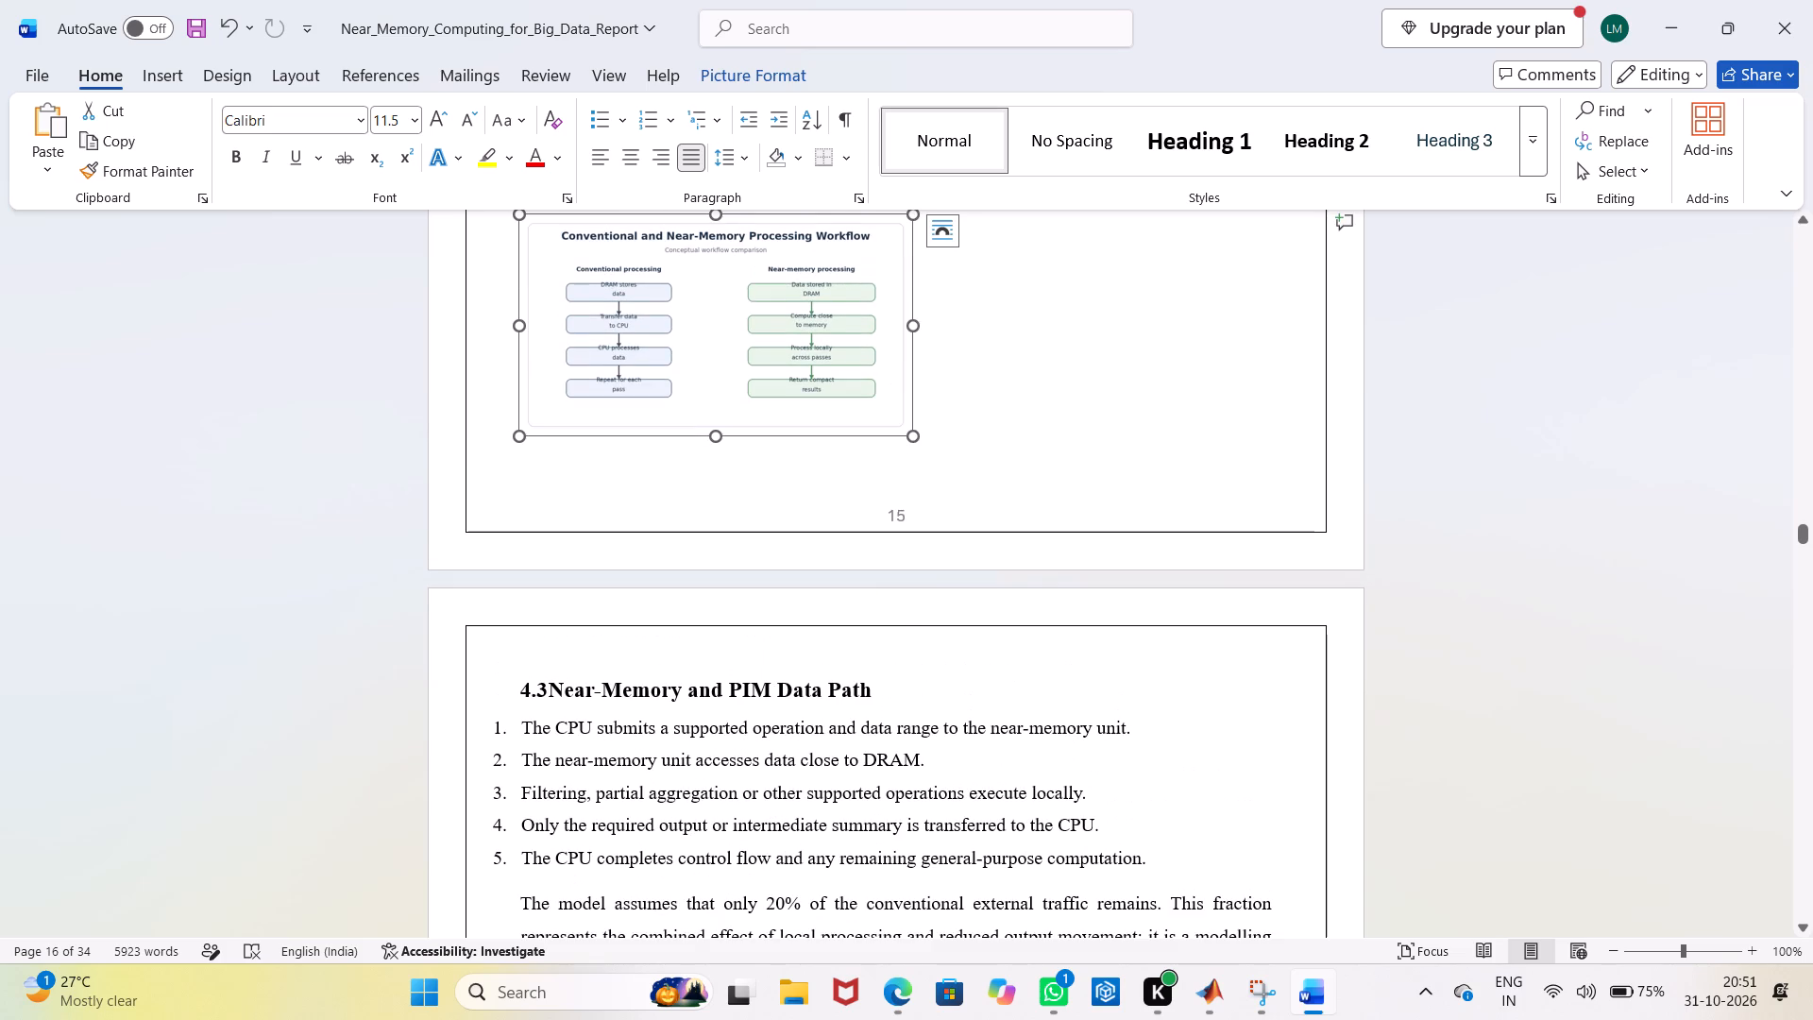
Size the Conventional and Near-Memory Processing Workflow diagram larger, slightly narrower than the text width, at the top of page 16 above heading 4.3.
scroll(952, 489, up, 3)
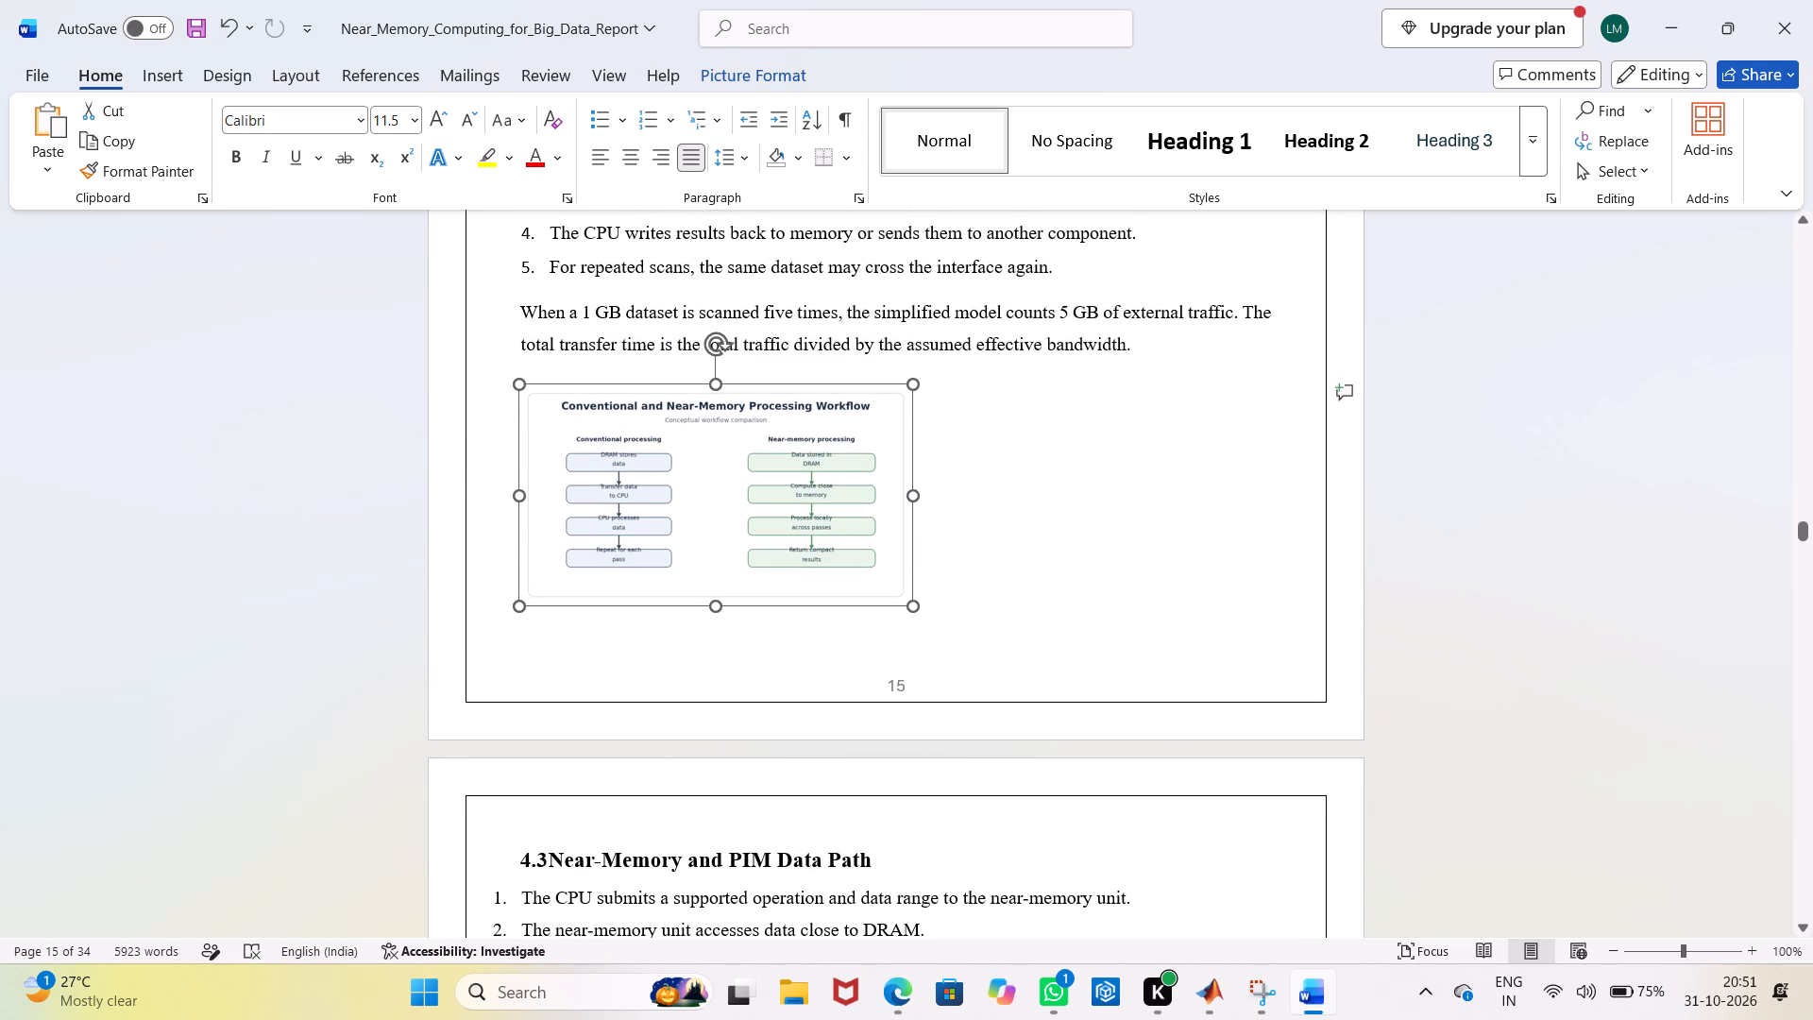
drag(910, 602, 1020, 782)
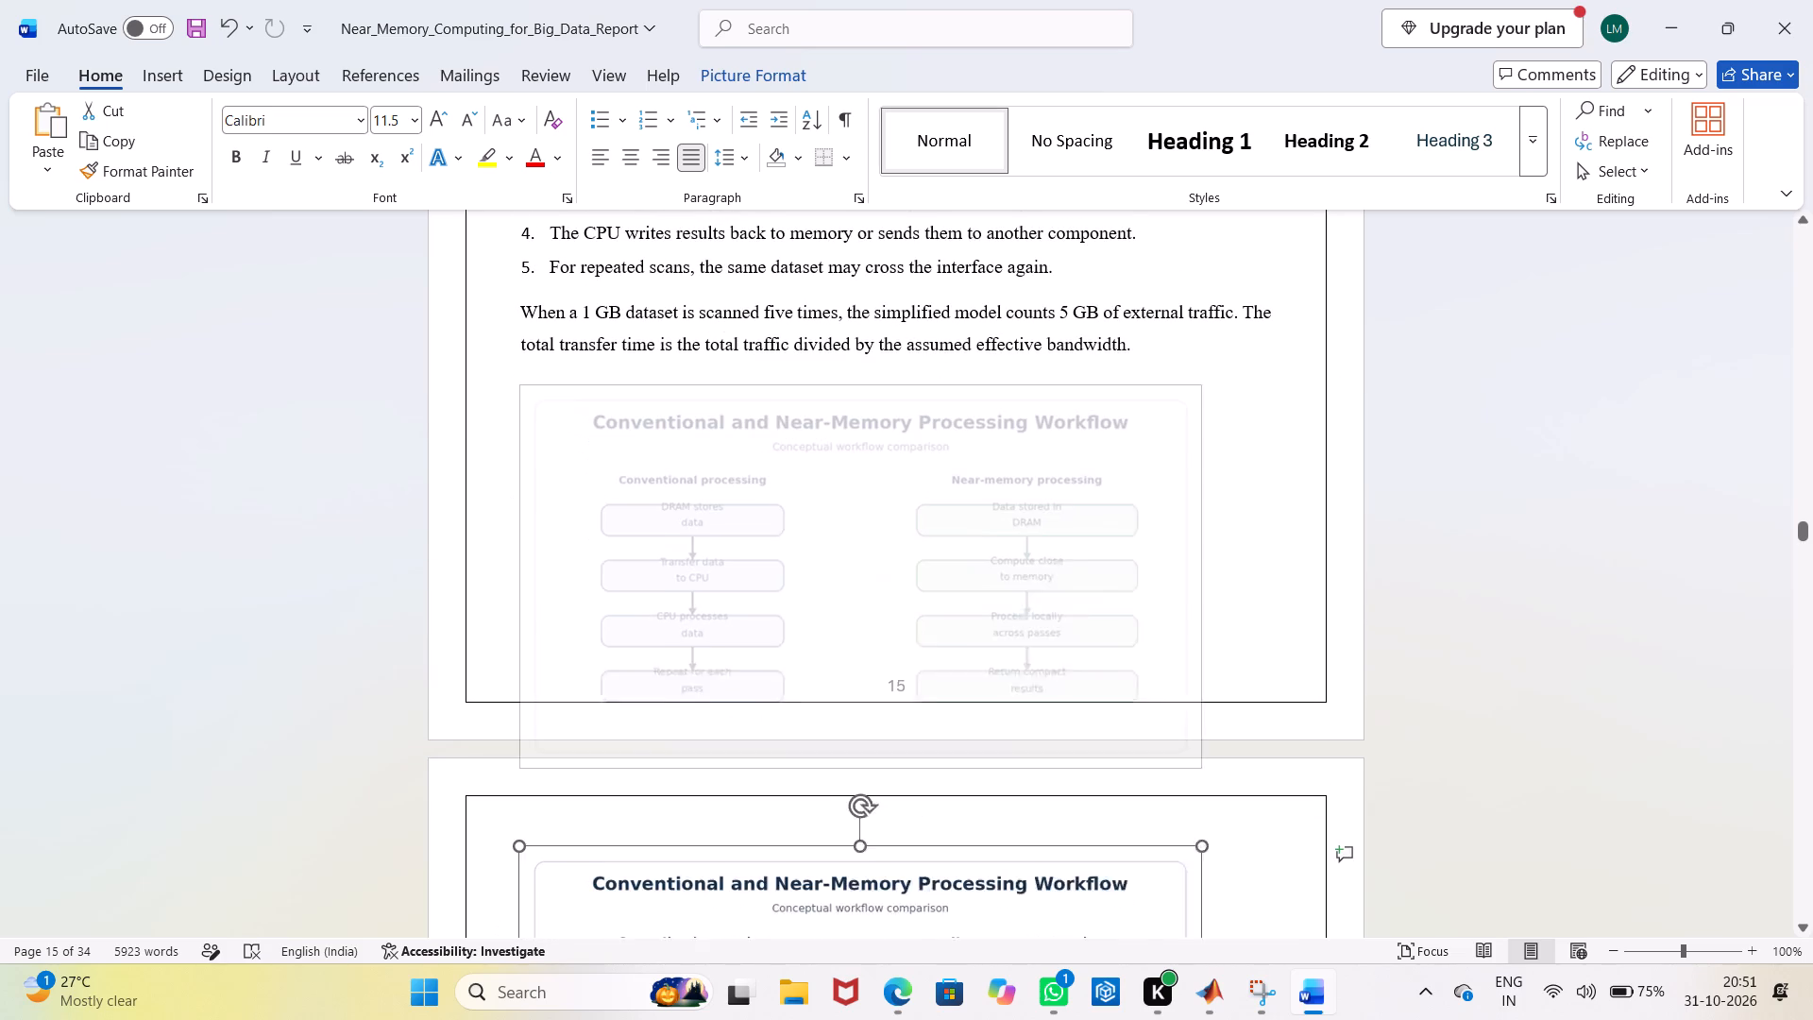
drag(1020, 782, 1027, 790)
scroll(1117, 656, up, 4)
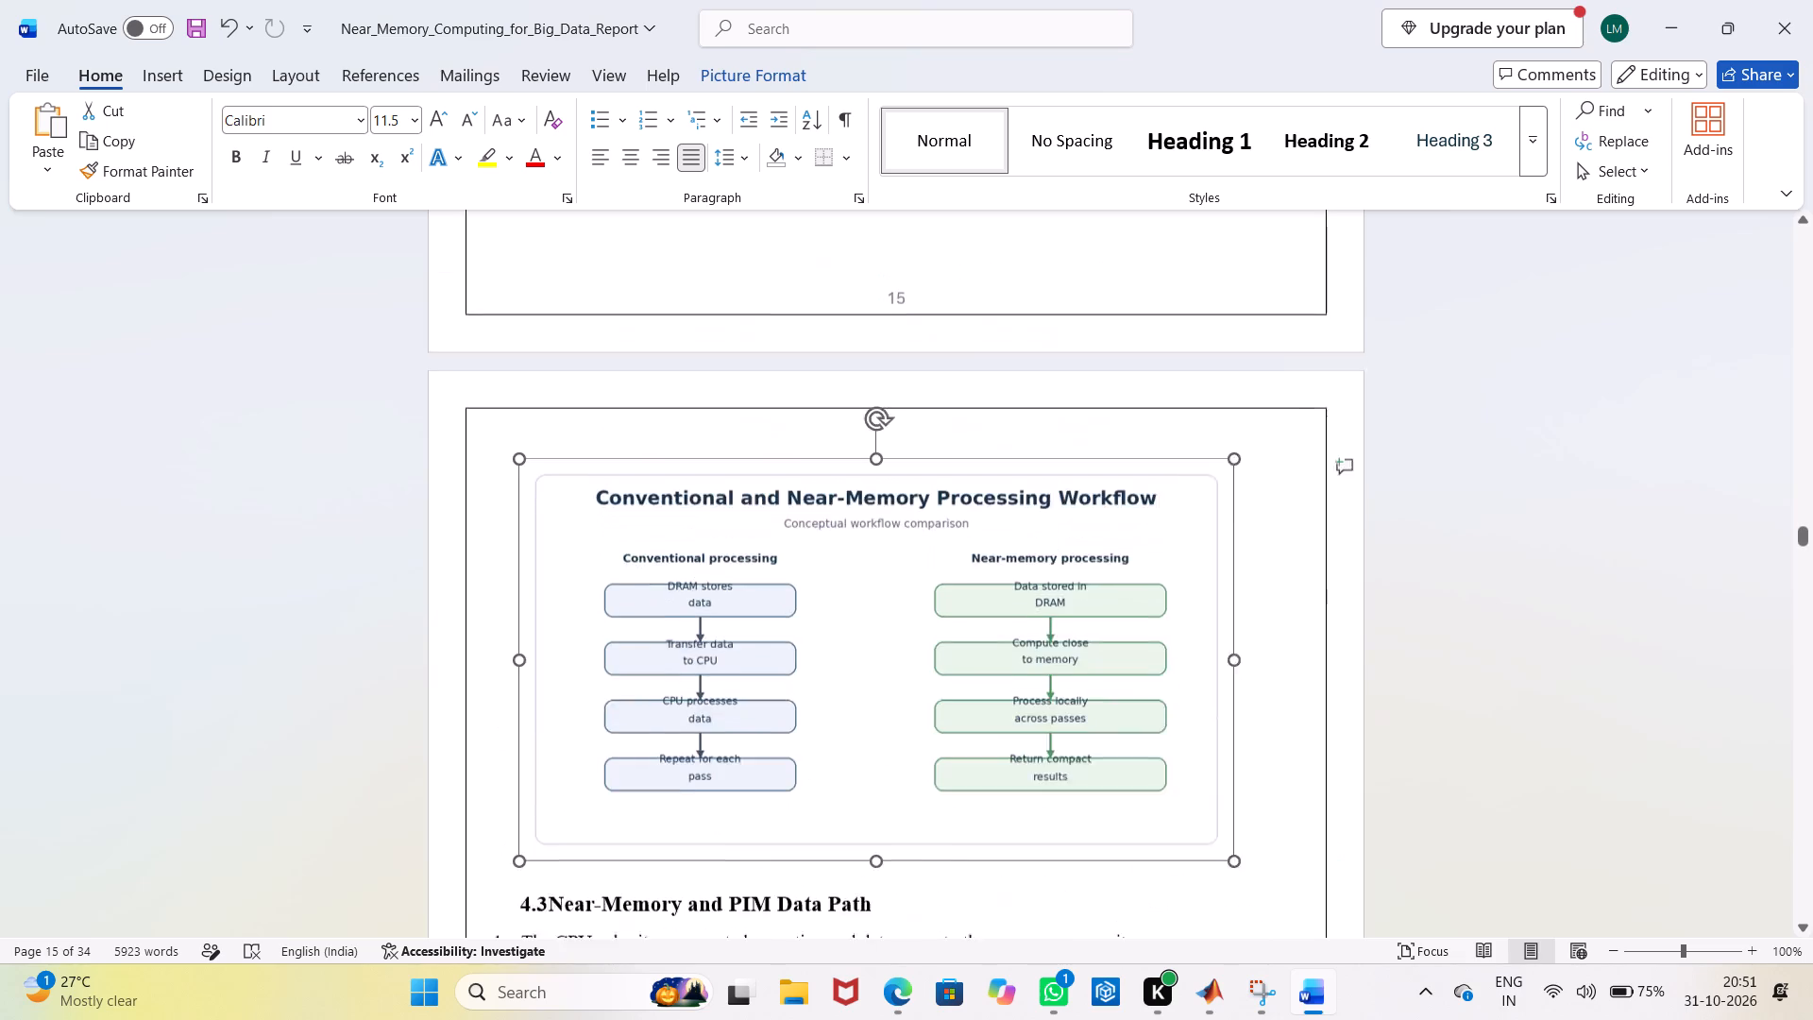
scroll(1119, 661, up, 11)
scroll(1119, 664, down, 12)
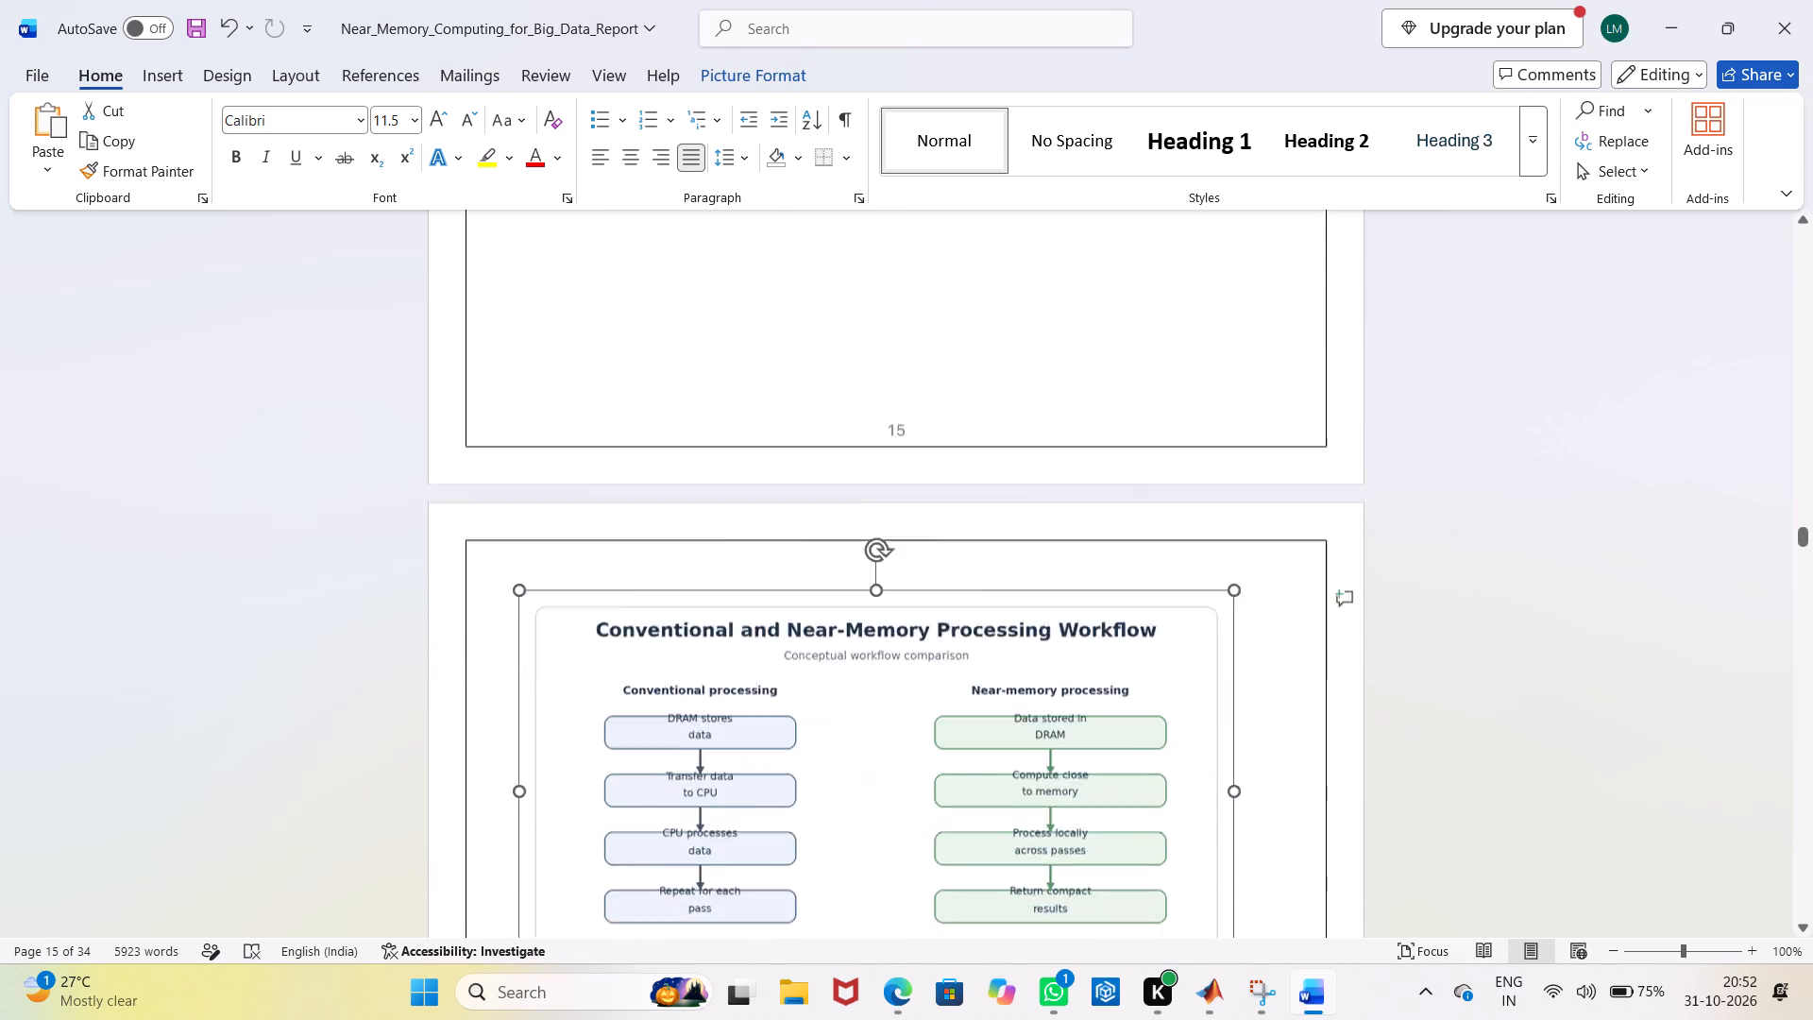
scroll(1134, 786, down, 18)
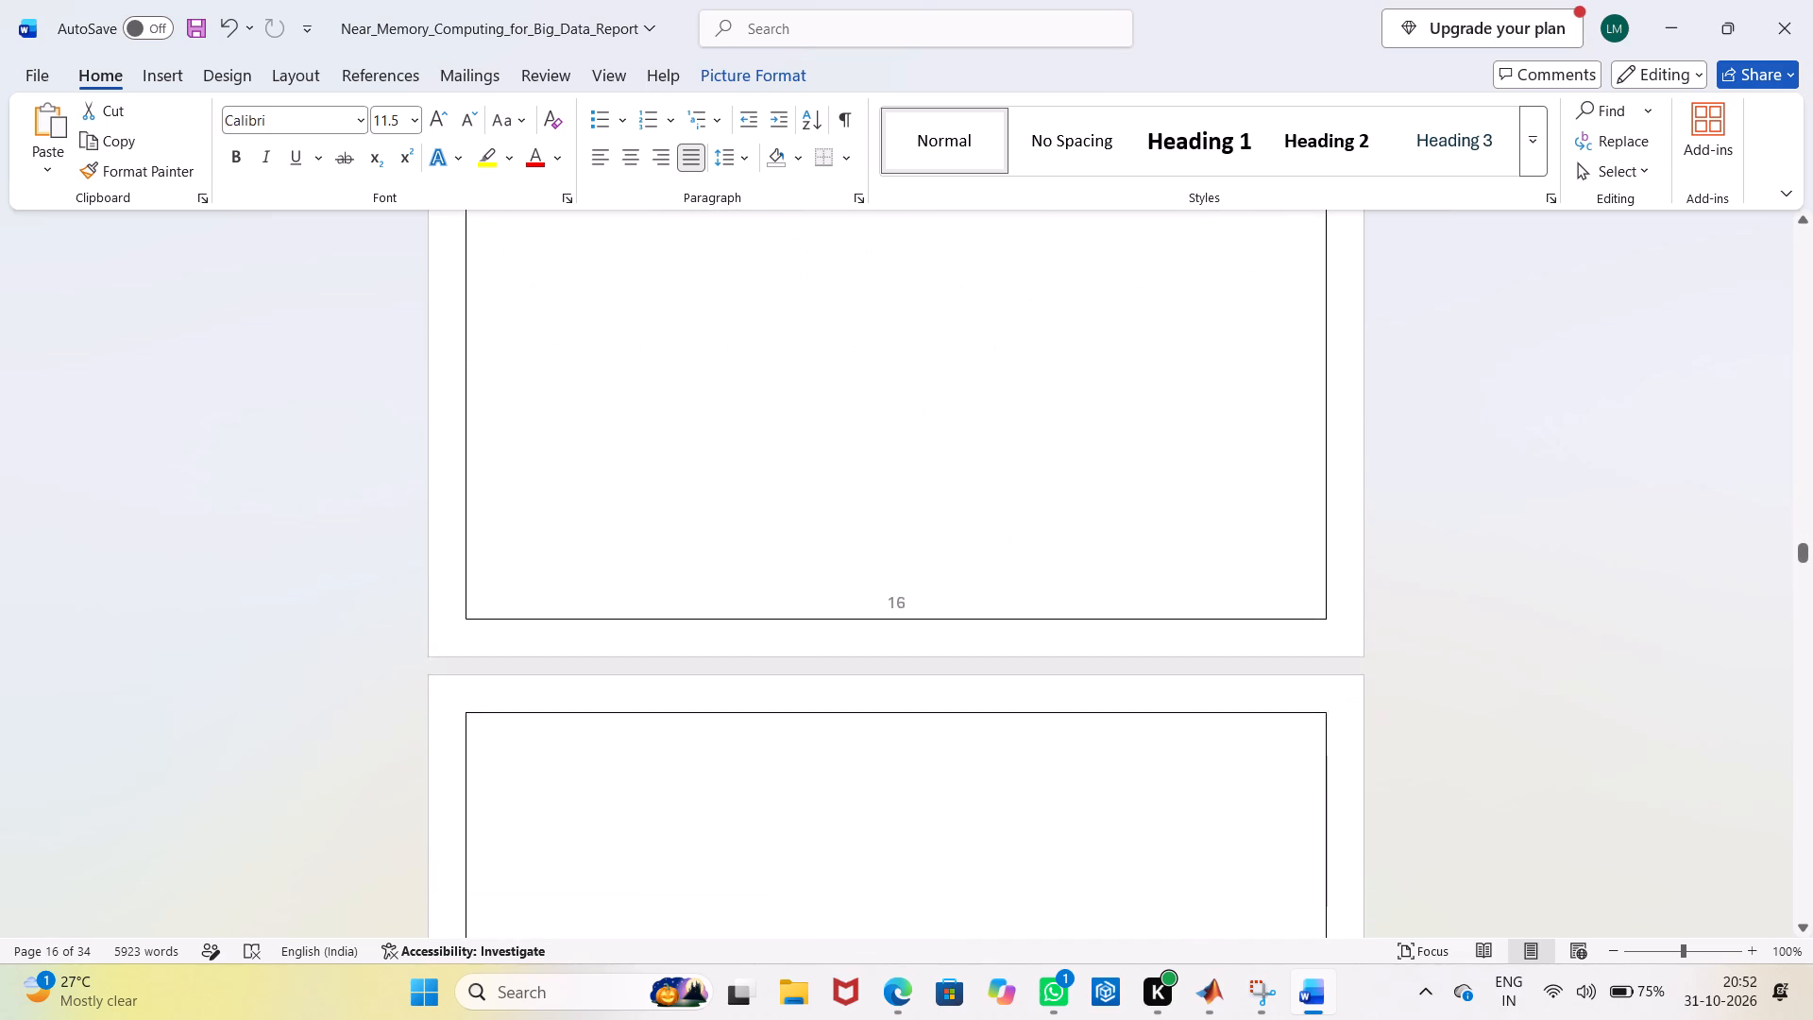
scroll(1137, 785, down, 6)
scroll(1137, 785, up, 12)
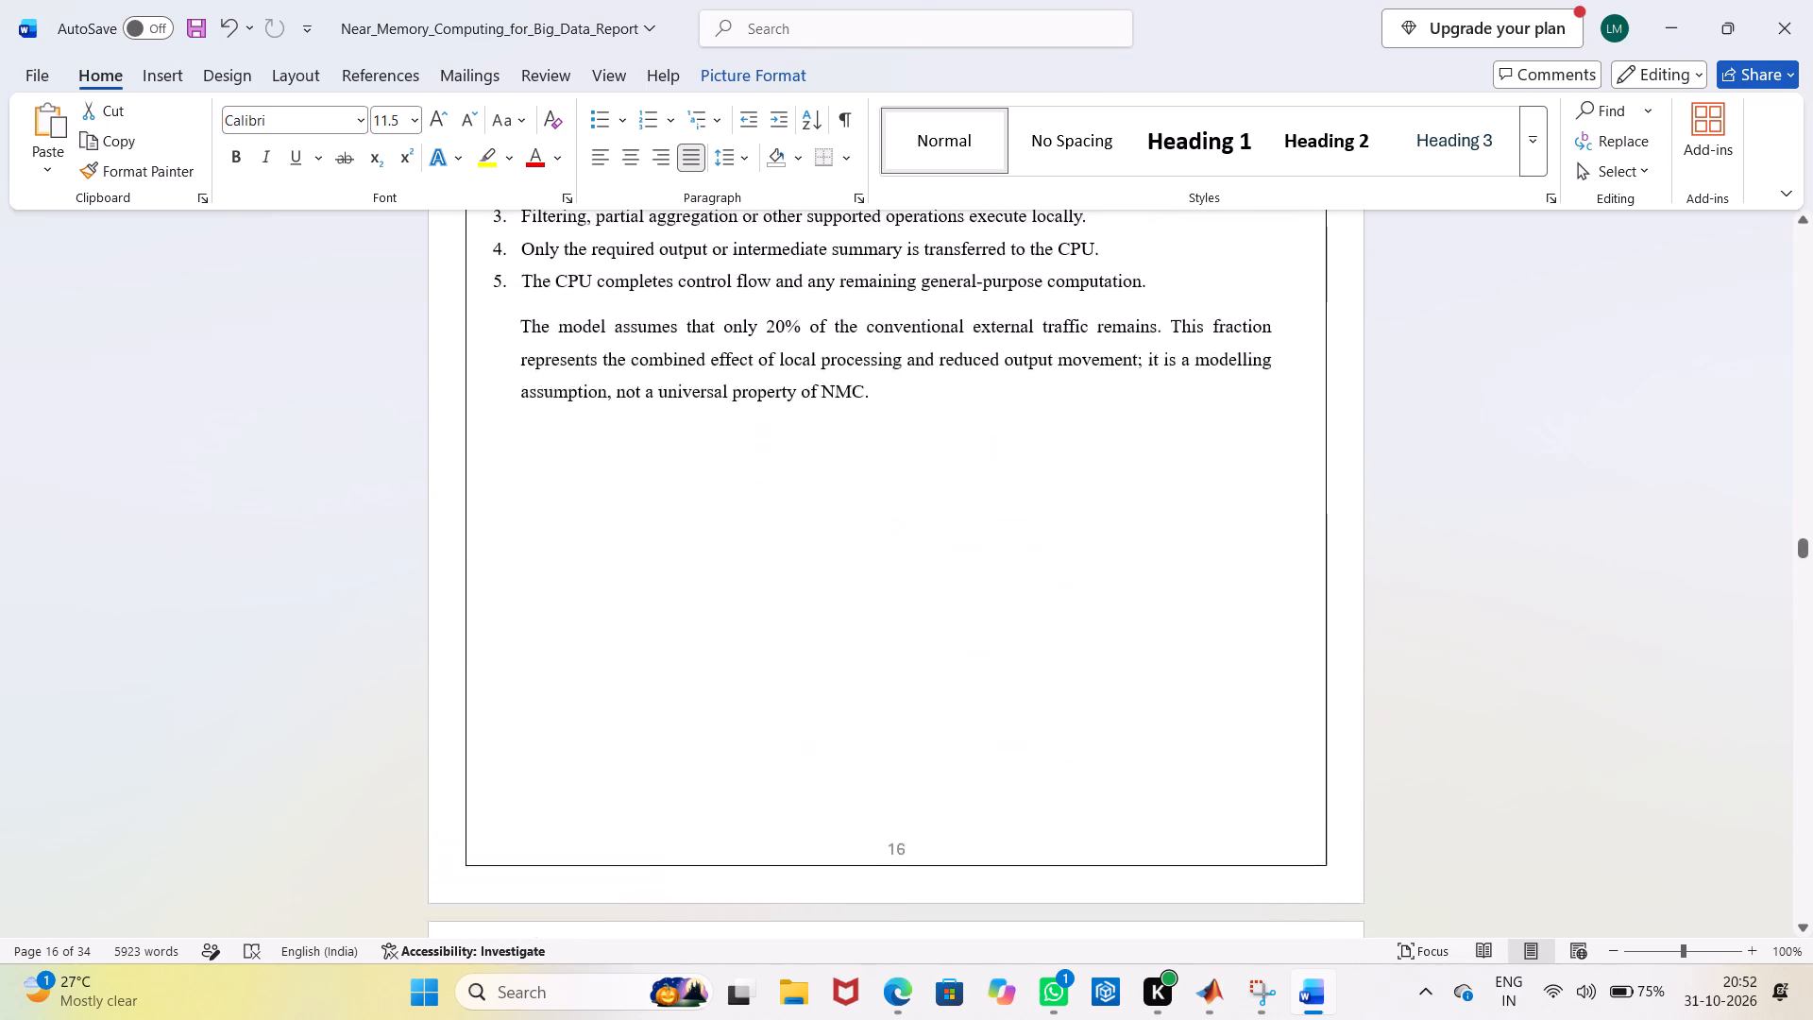
scroll(1137, 785, up, 11)
click(1142, 628)
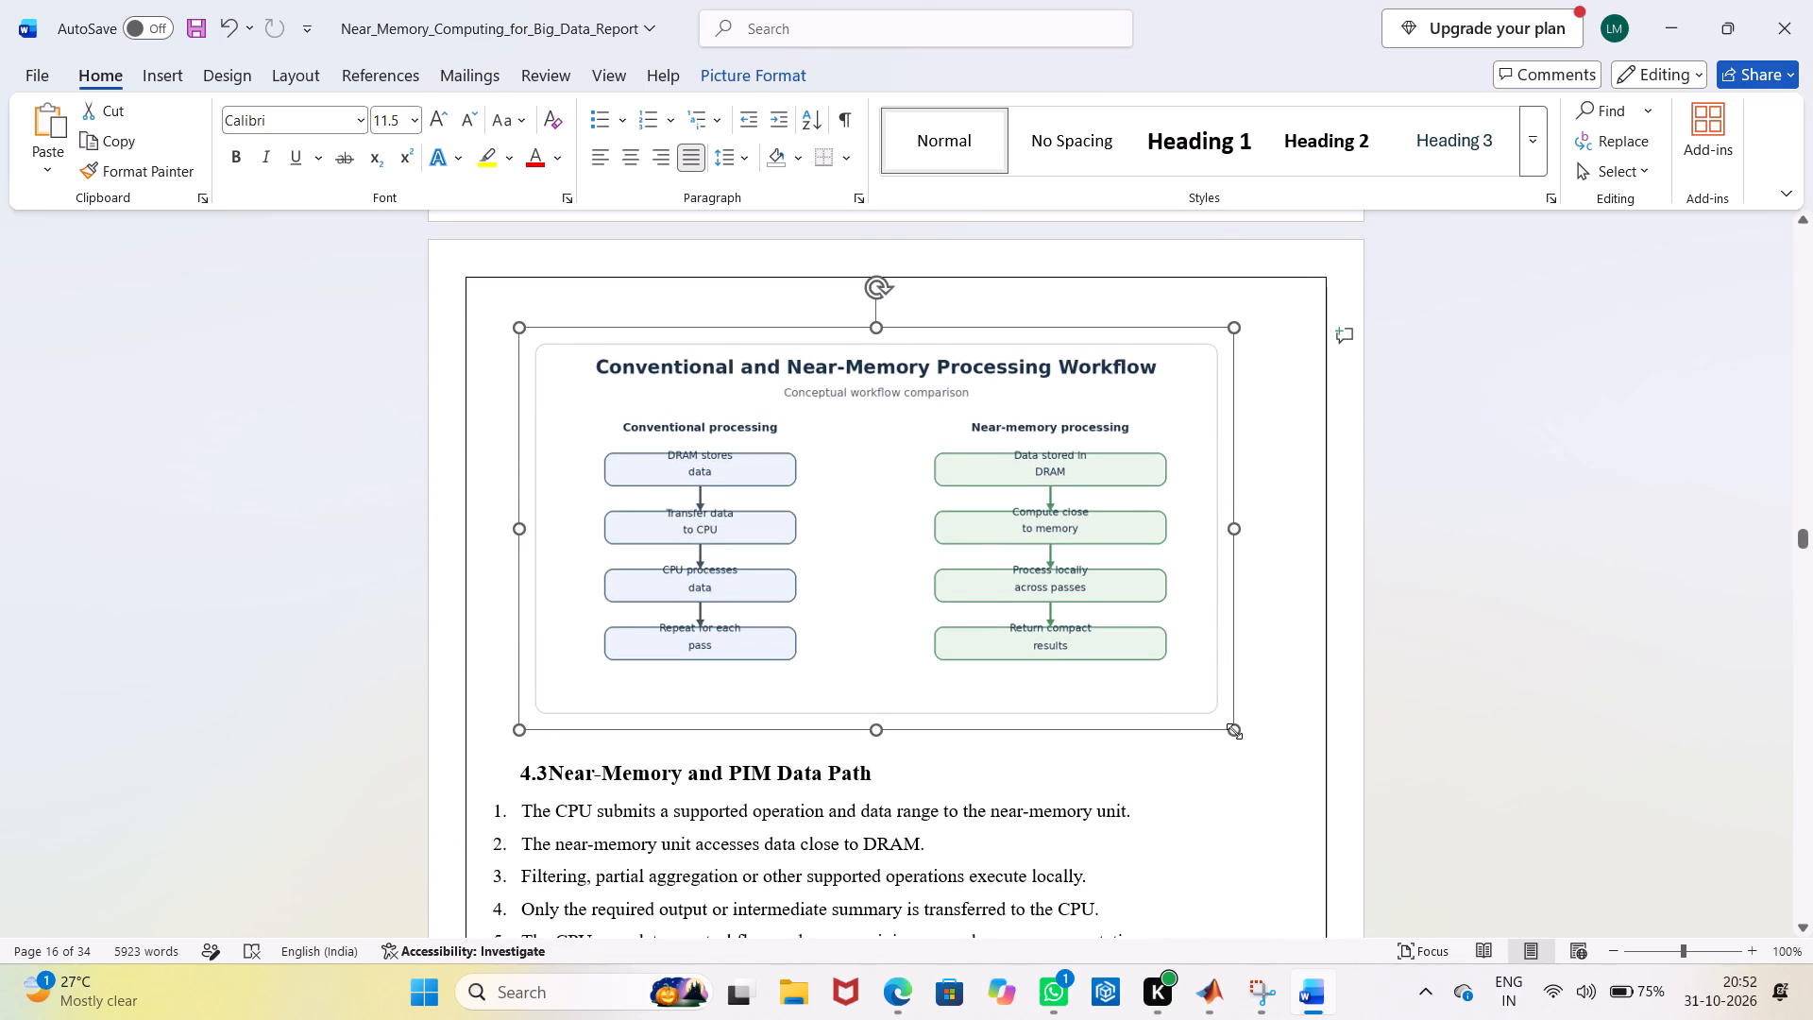
drag(1234, 731, 1171, 653)
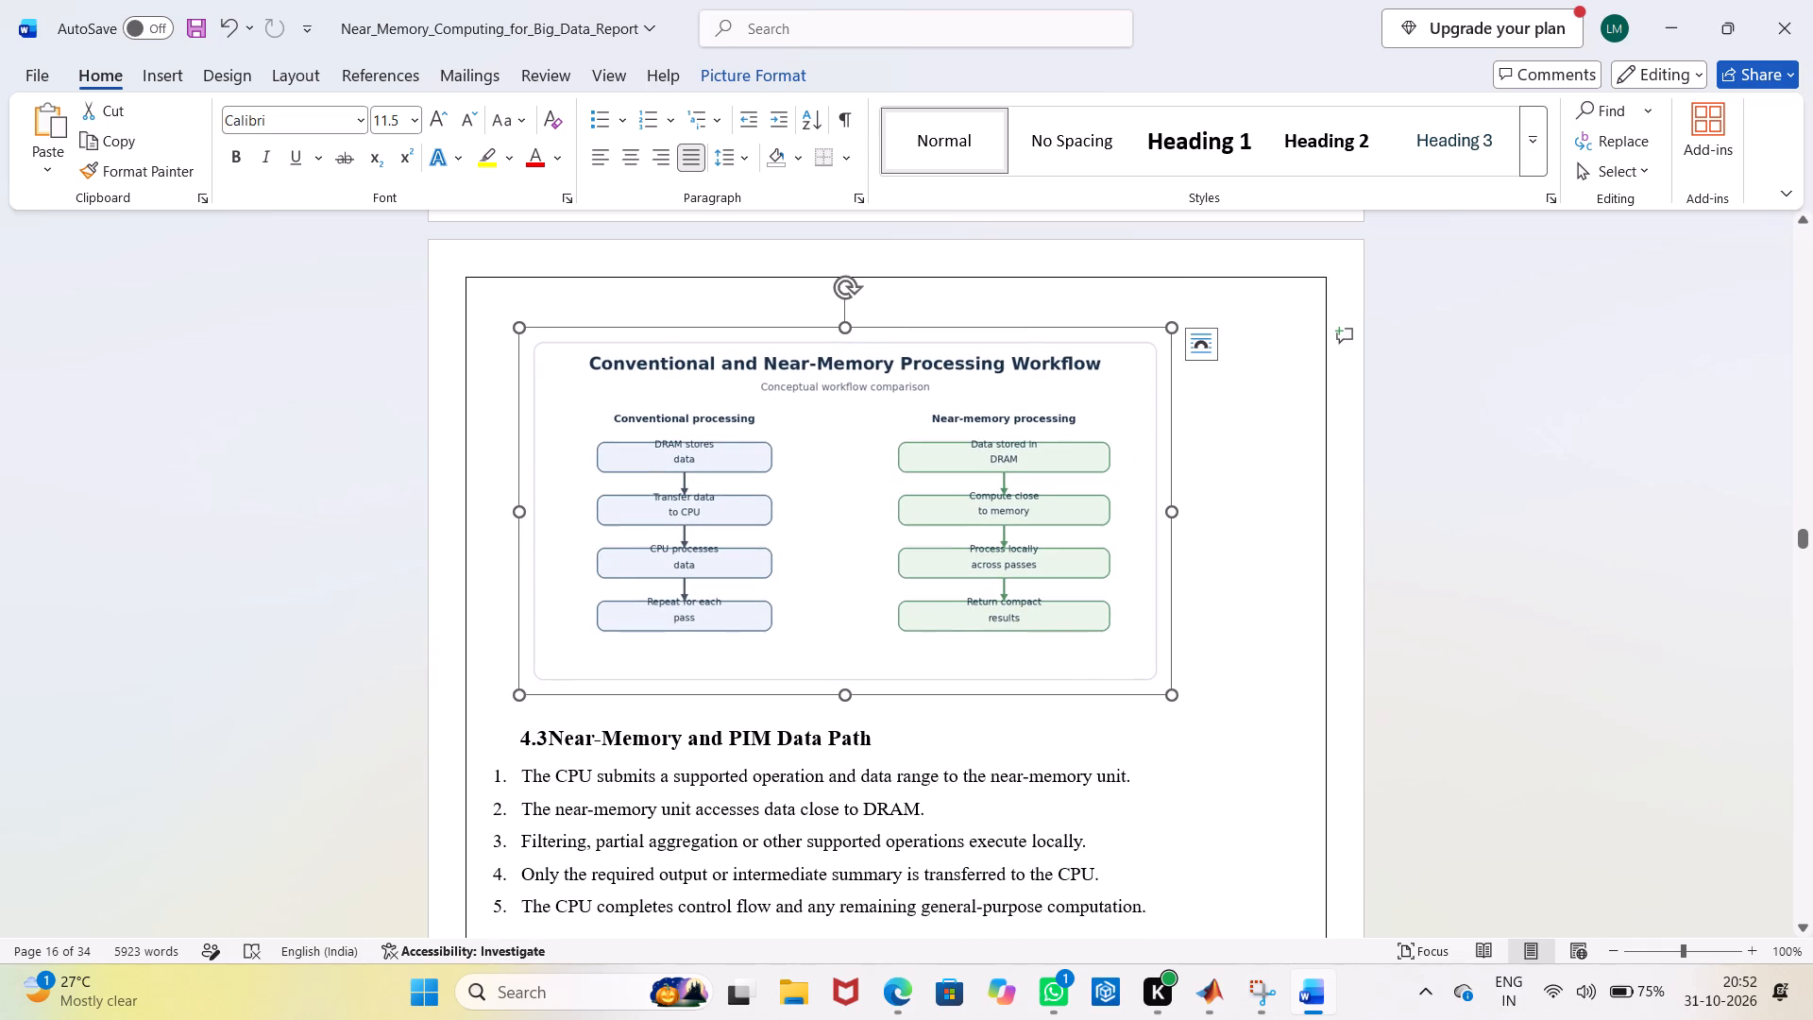
Scale down the Analytical Simulation Workflow figure proportionally so it fits on page 16 below section 4.3's closing paragraph.
scroll(1165, 664, down, 4)
scroll(1145, 865, down, 18)
click(1141, 720)
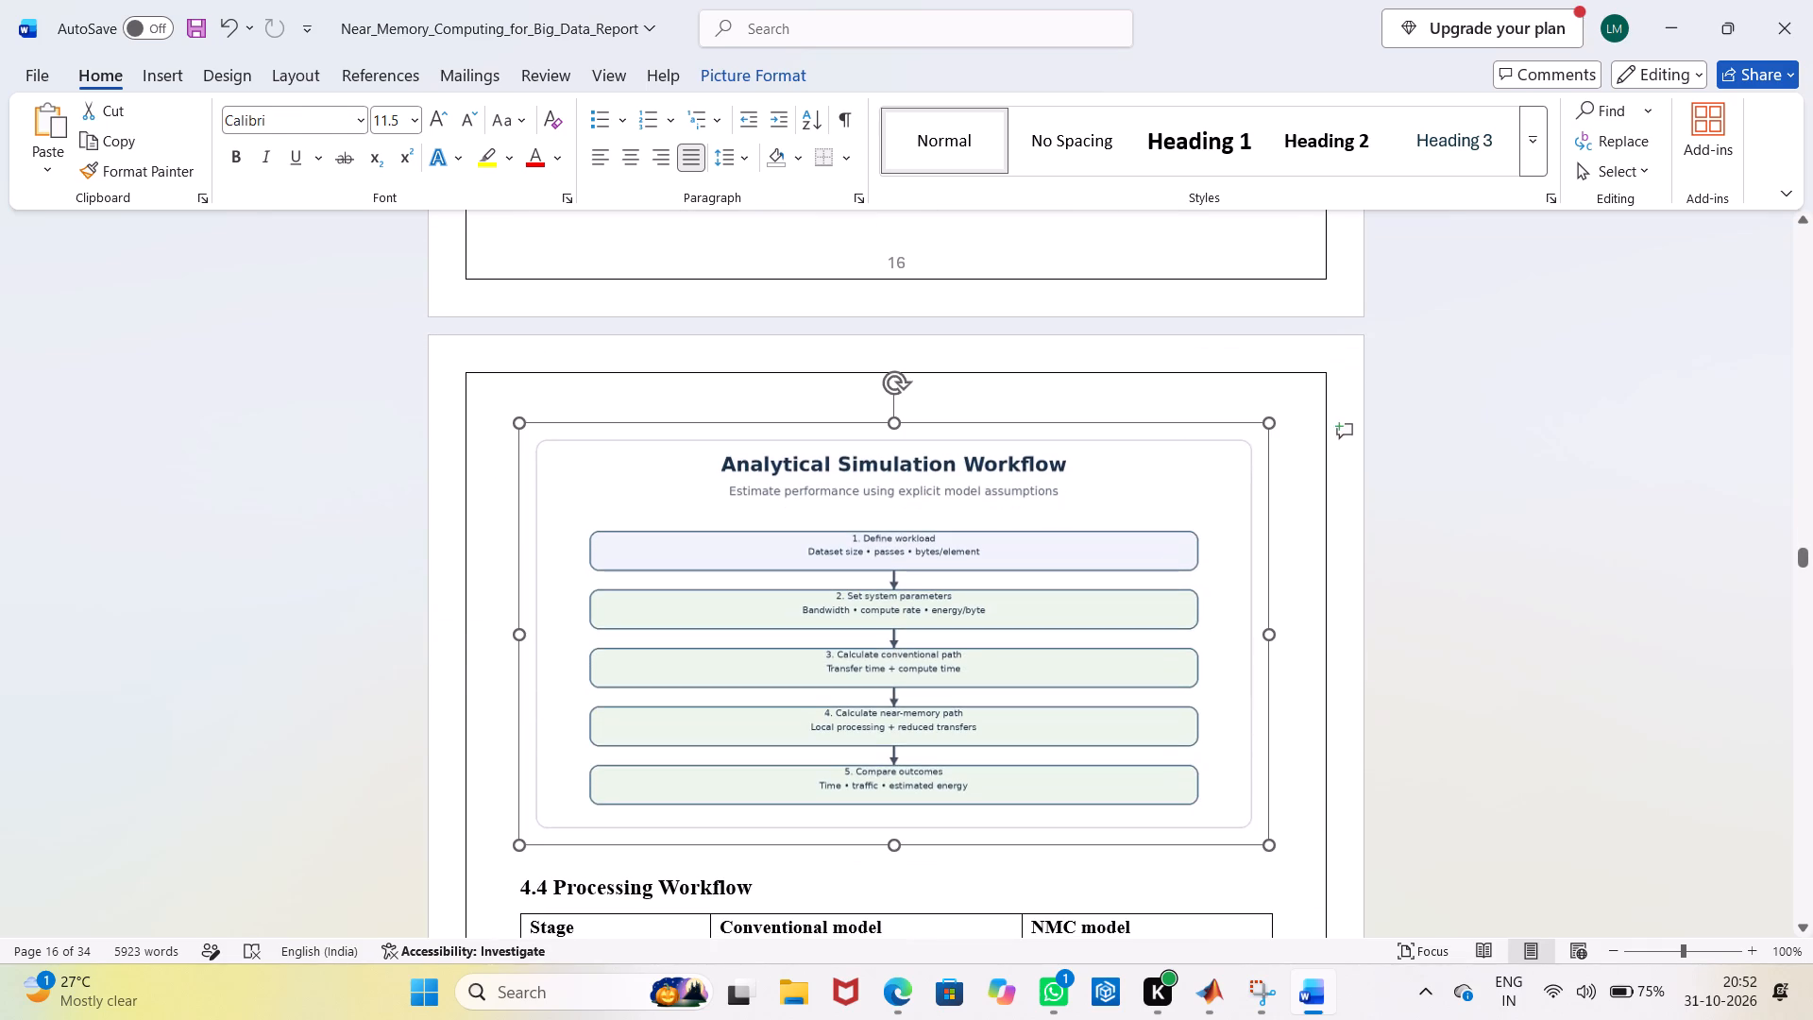
drag(1268, 846, 1228, 803)
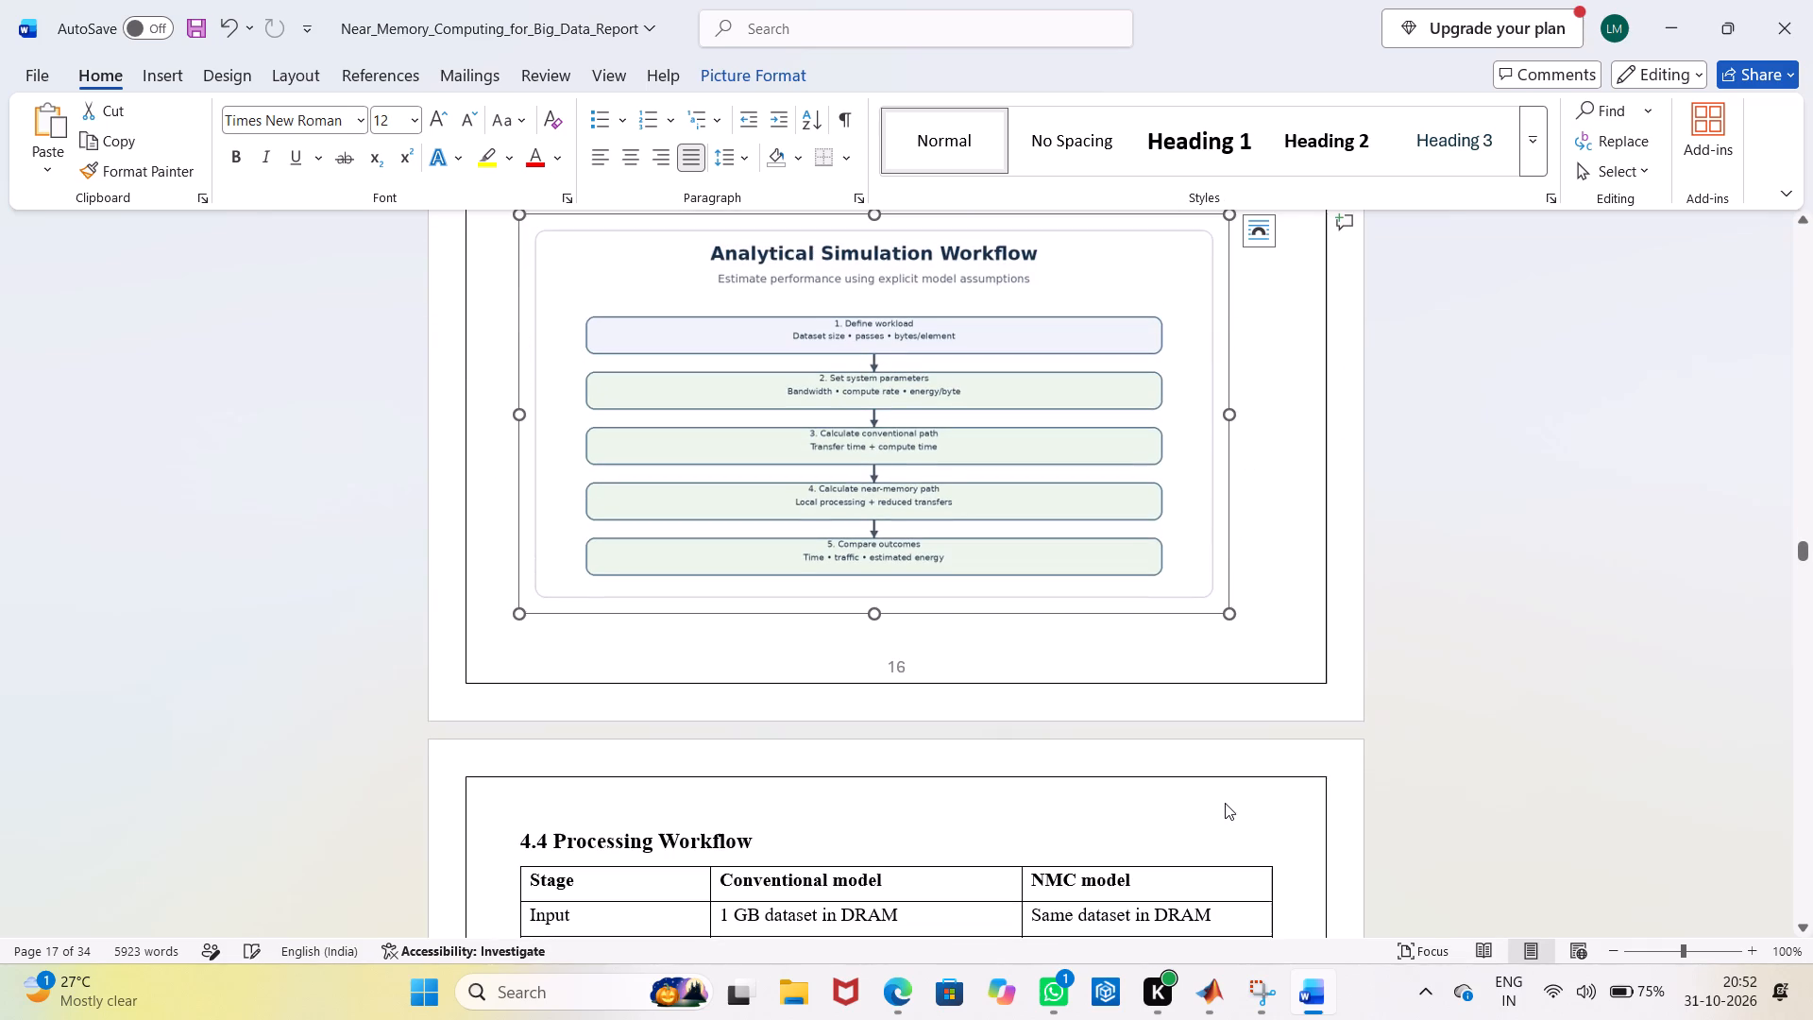
Centre the Conventional and Near-Memory Processing Workflow and Analytical Simulation Workflow figures horizontally on page 16.
scroll(1224, 803, up, 10)
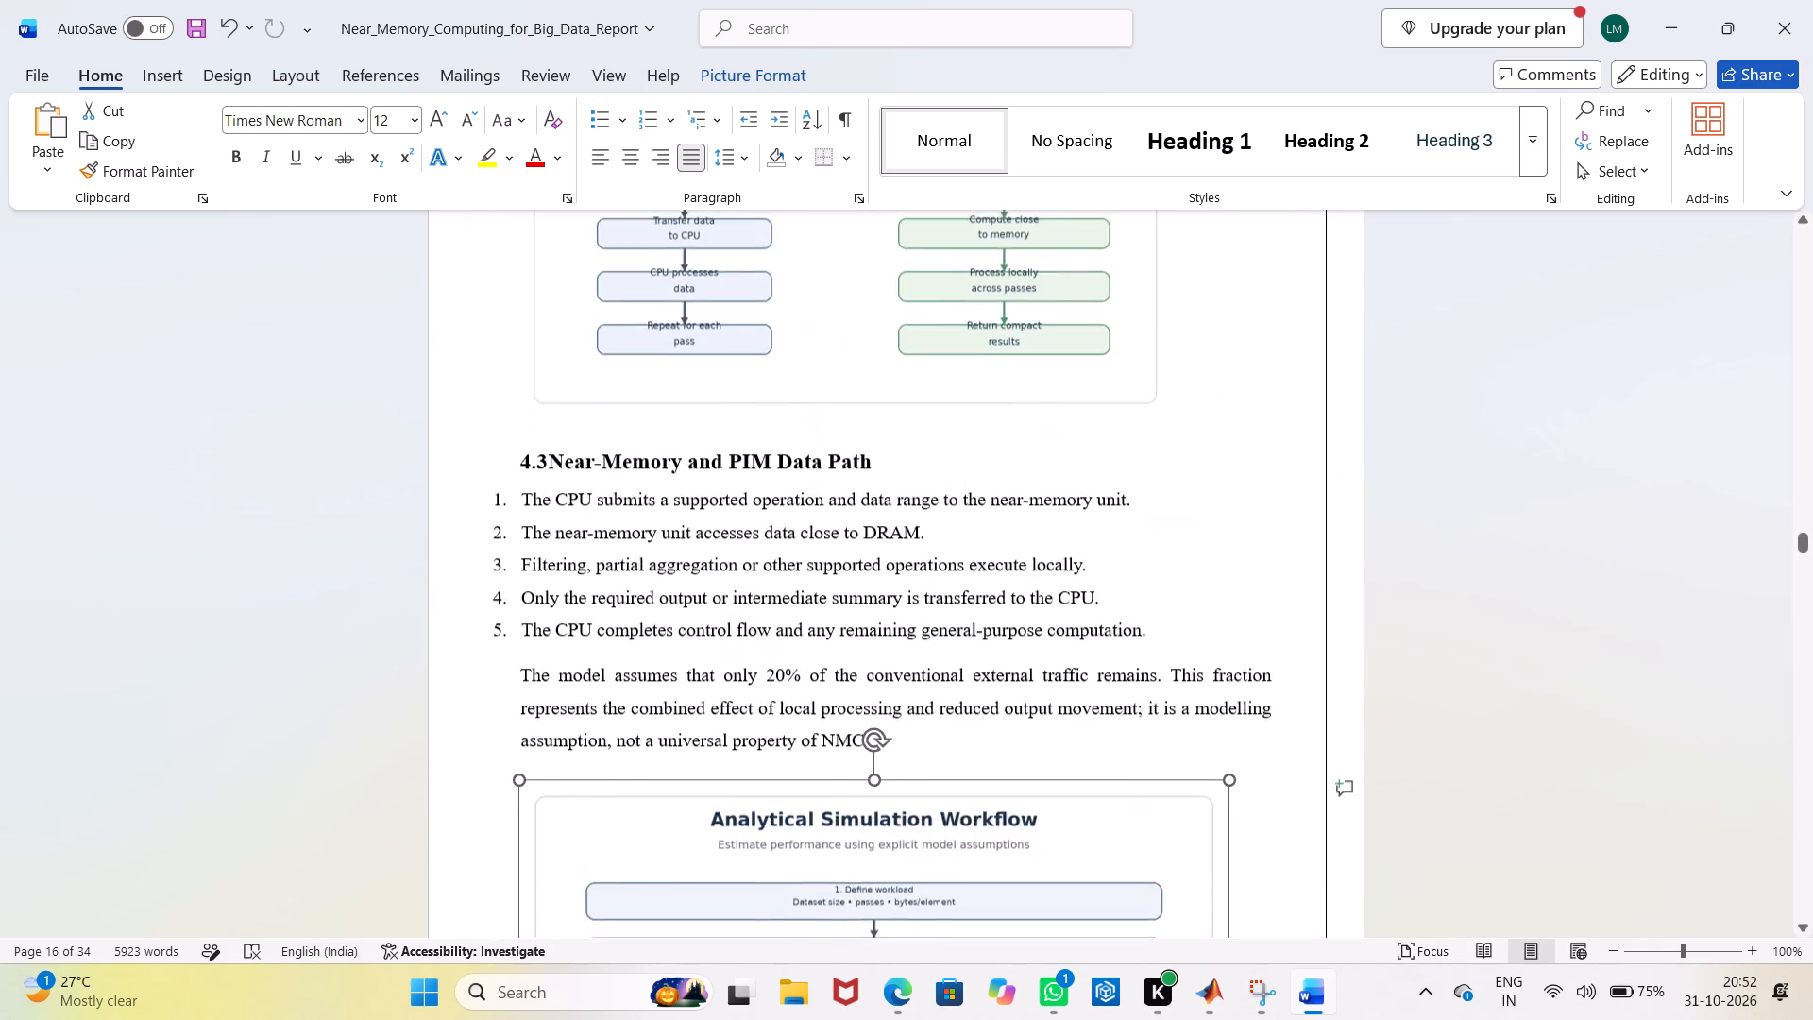
scroll(1224, 803, up, 5)
click(887, 546)
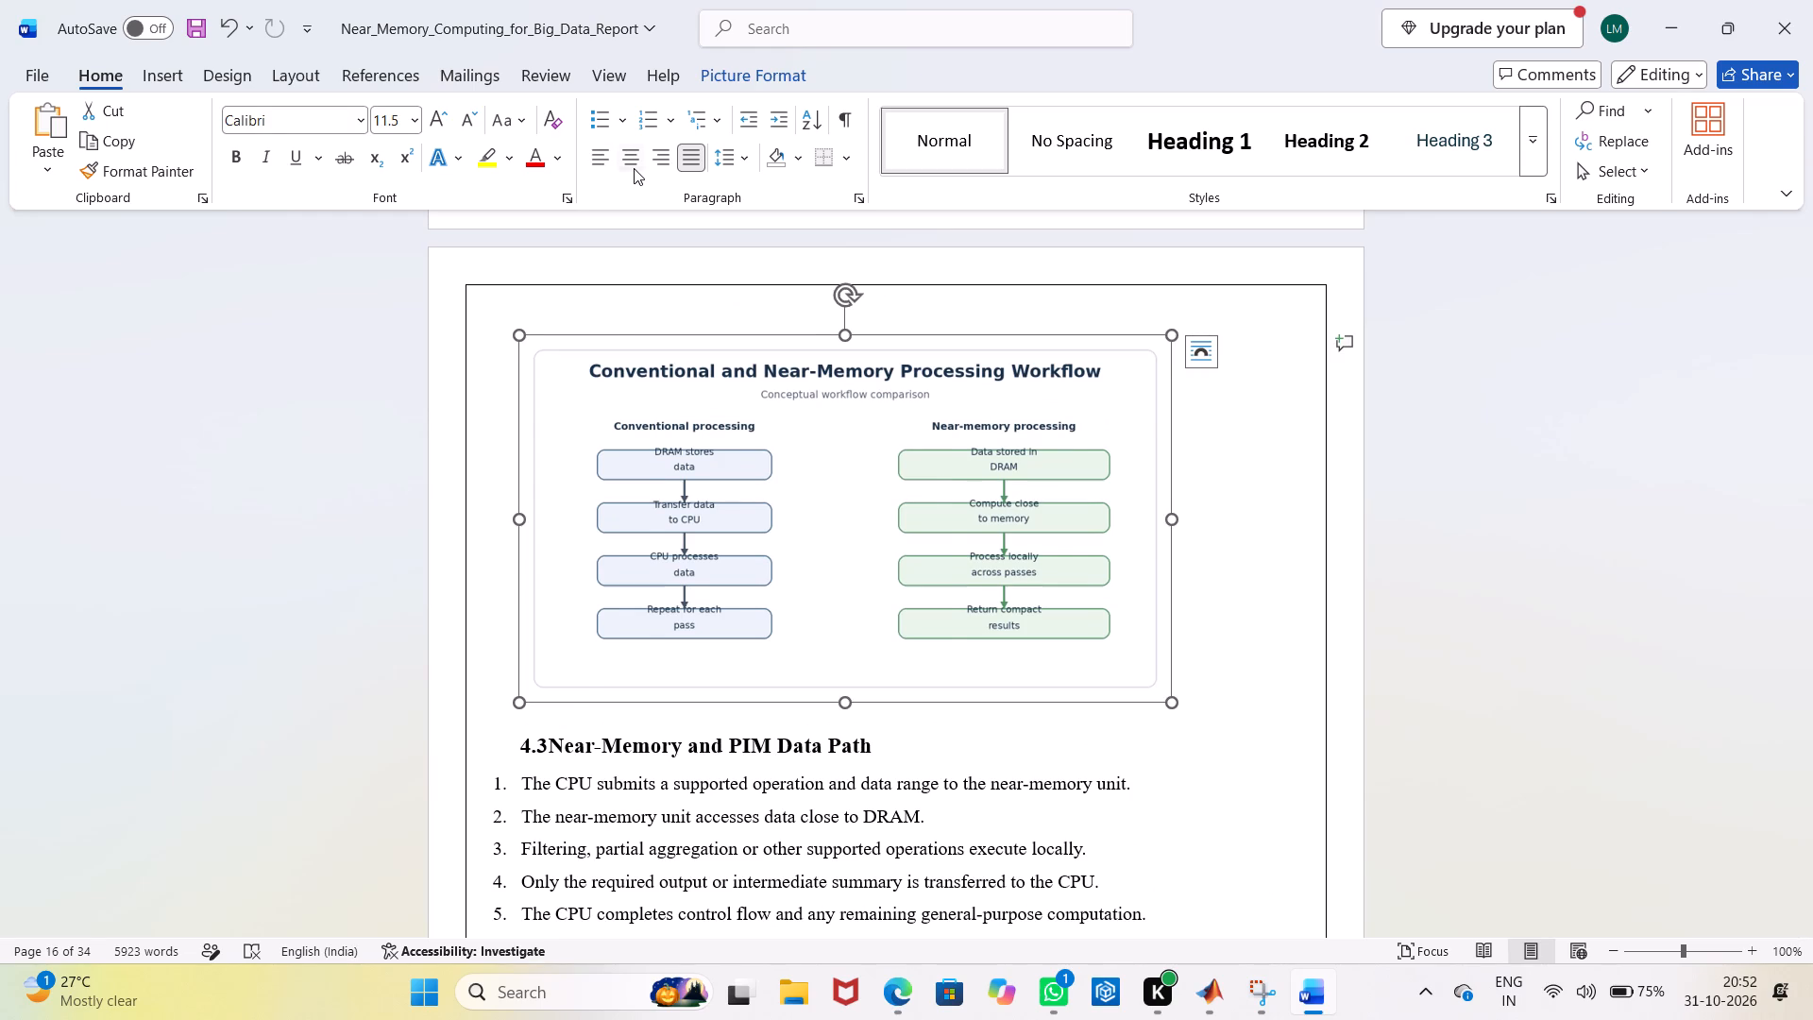
click(634, 168)
scroll(805, 541, down, 10)
click(893, 707)
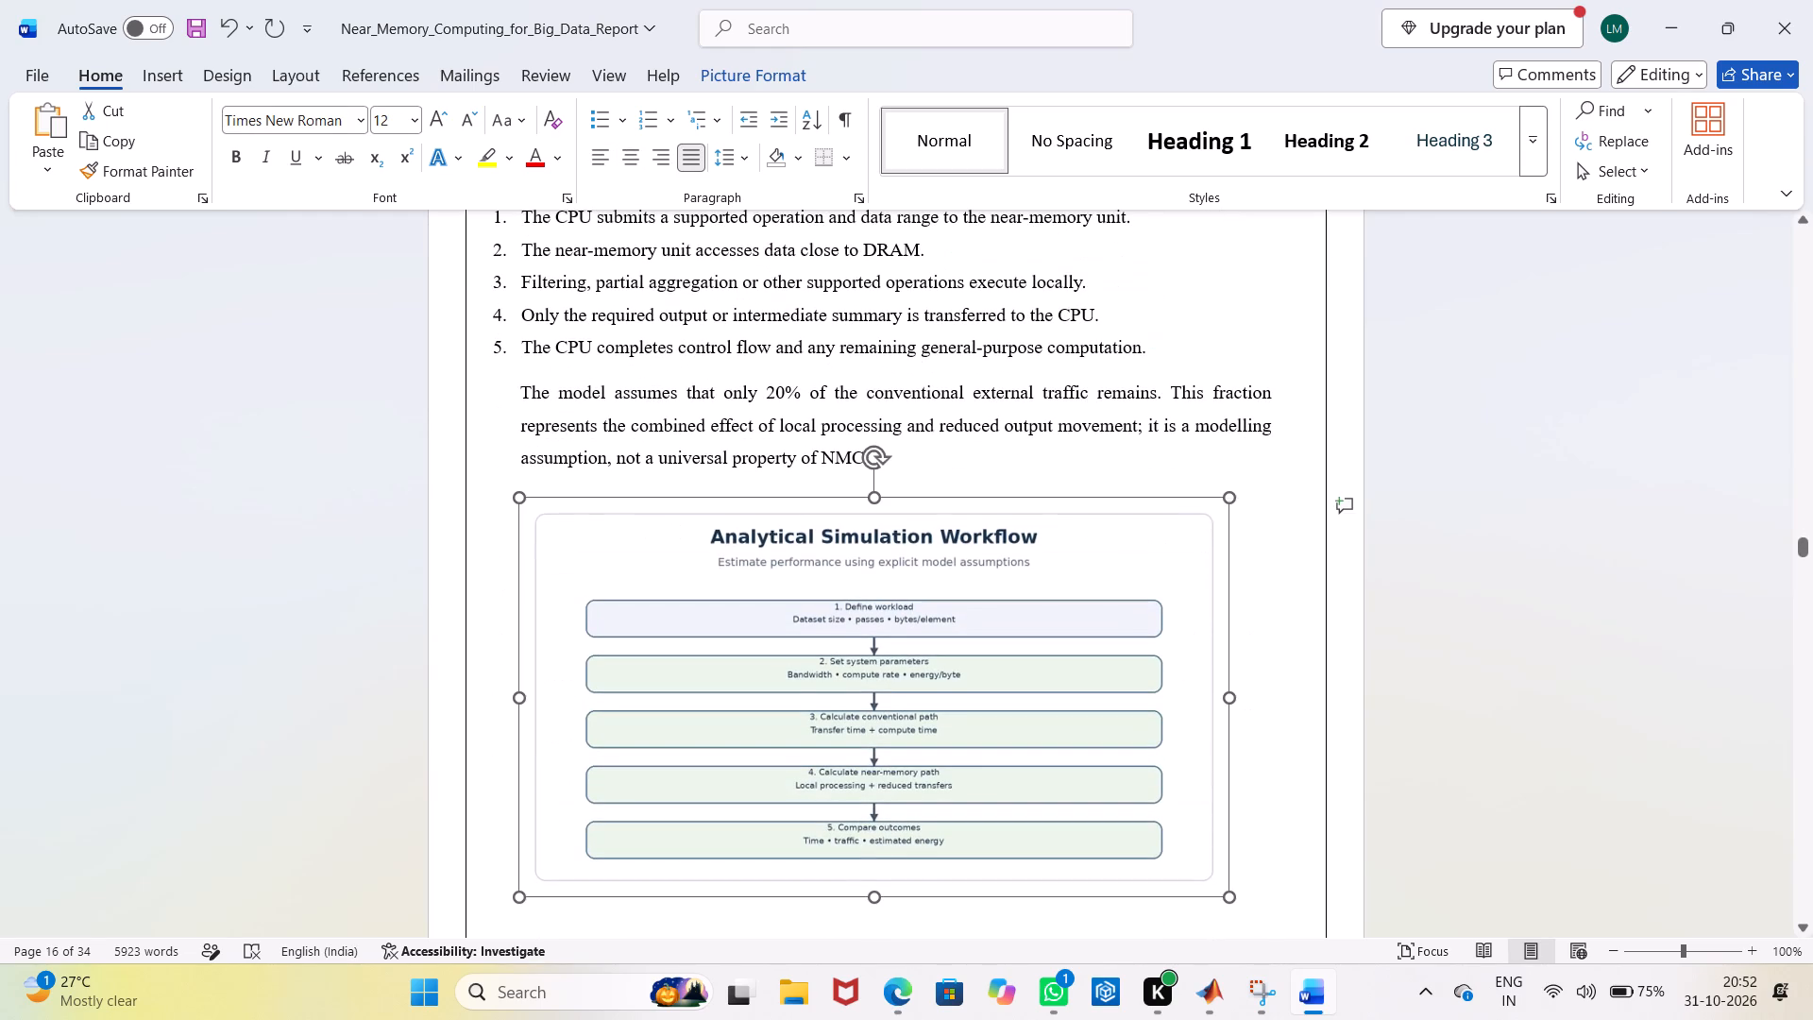
click(633, 160)
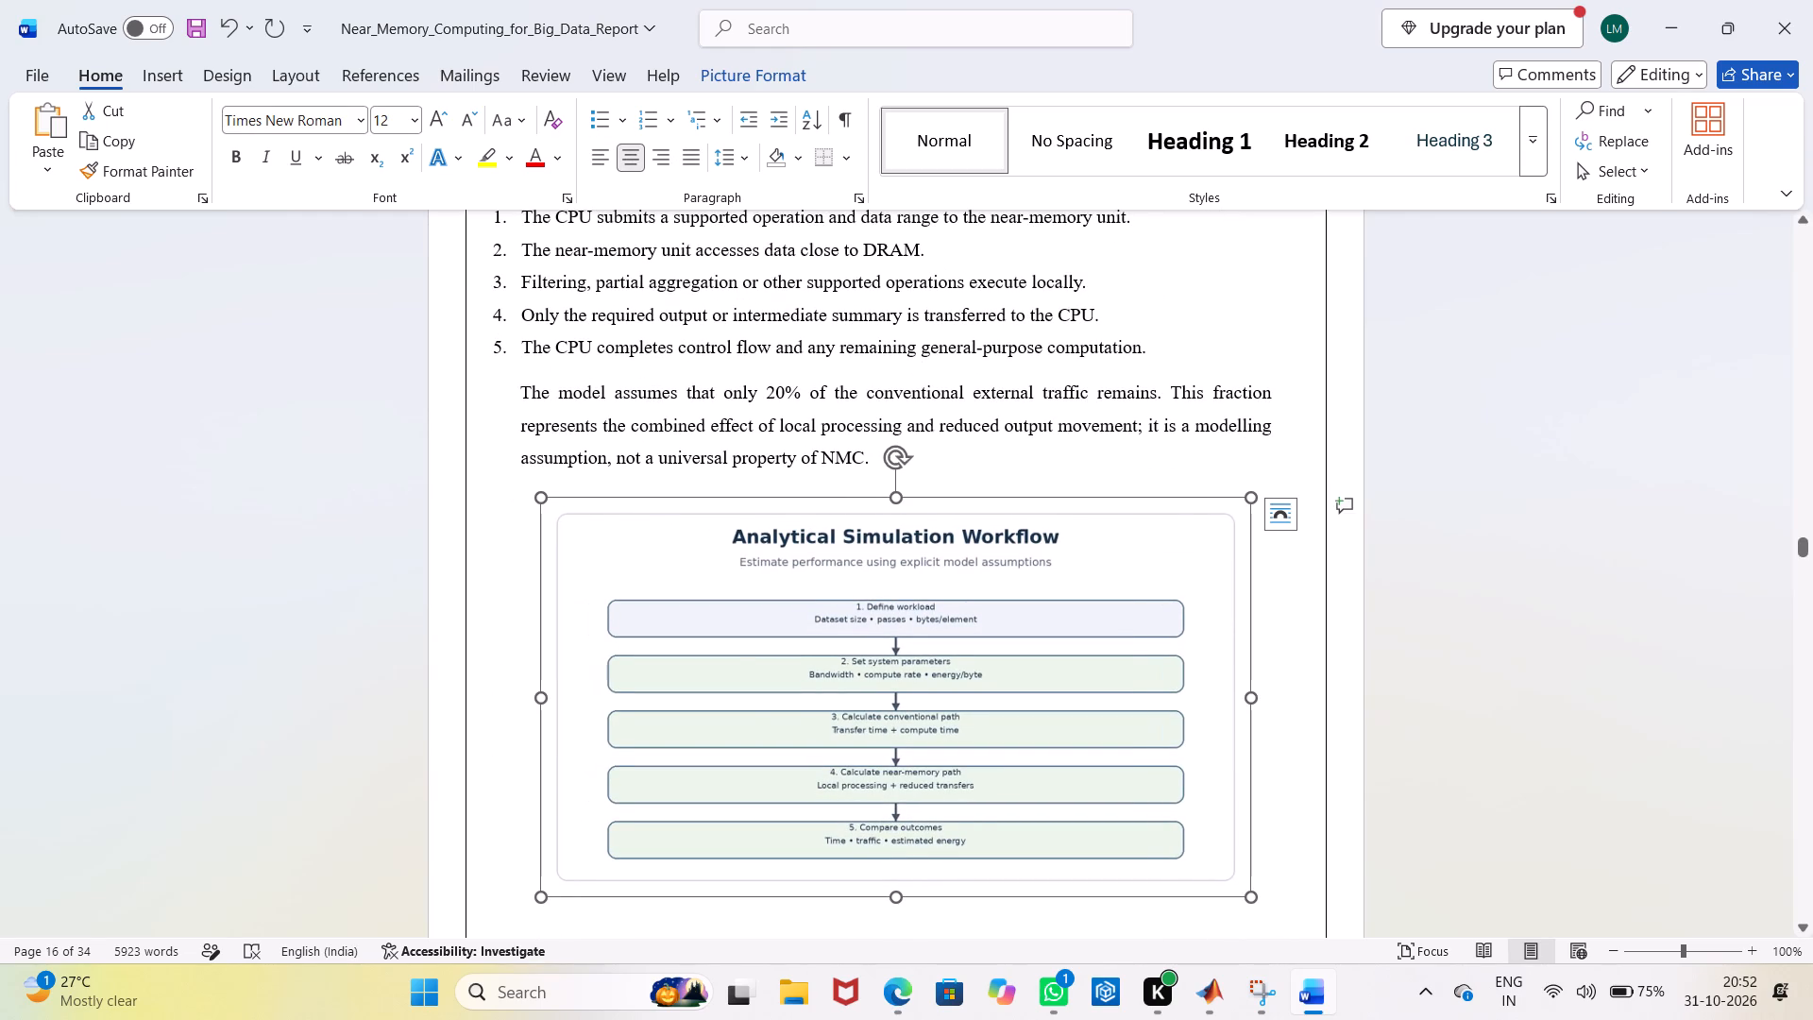
Review the layout of the tables, charts and text from section 4.4 through the section 5.5 trade-offs table.
scroll(892, 628, down, 3)
scroll(1030, 677, down, 20)
scroll(1032, 676, down, 8)
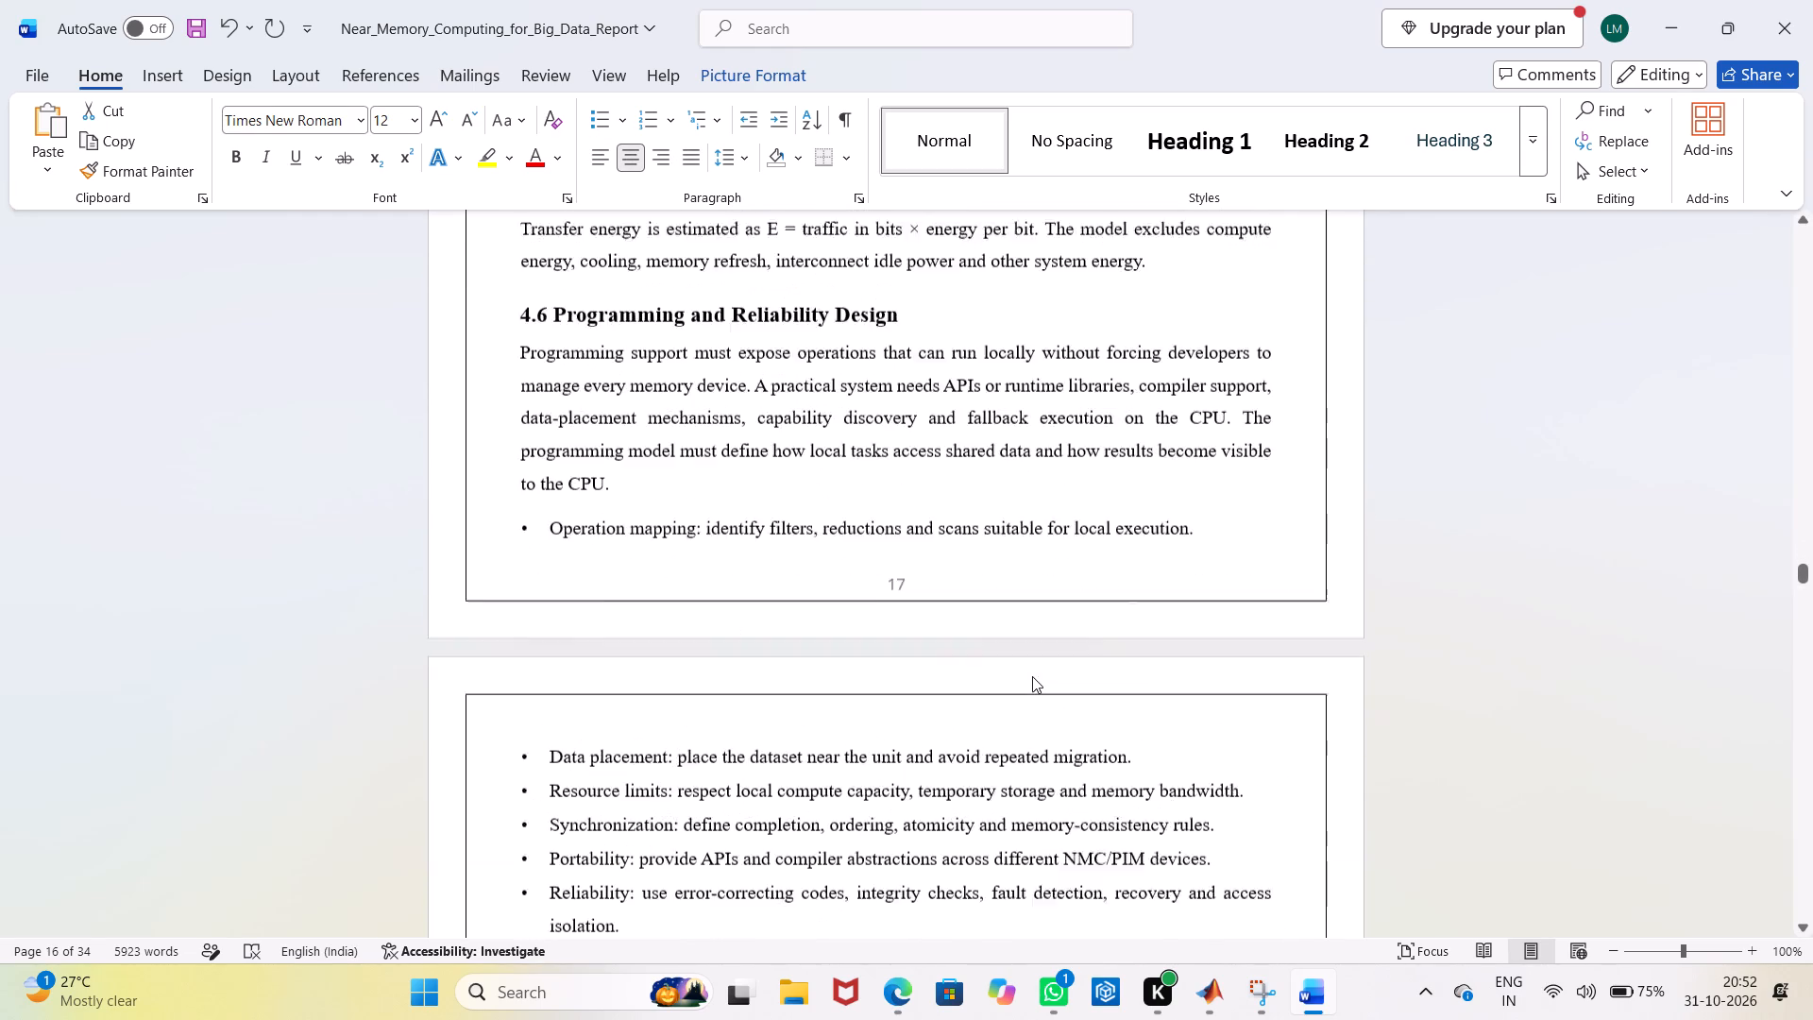
scroll(1032, 676, down, 16)
scroll(1032, 676, down, 16)
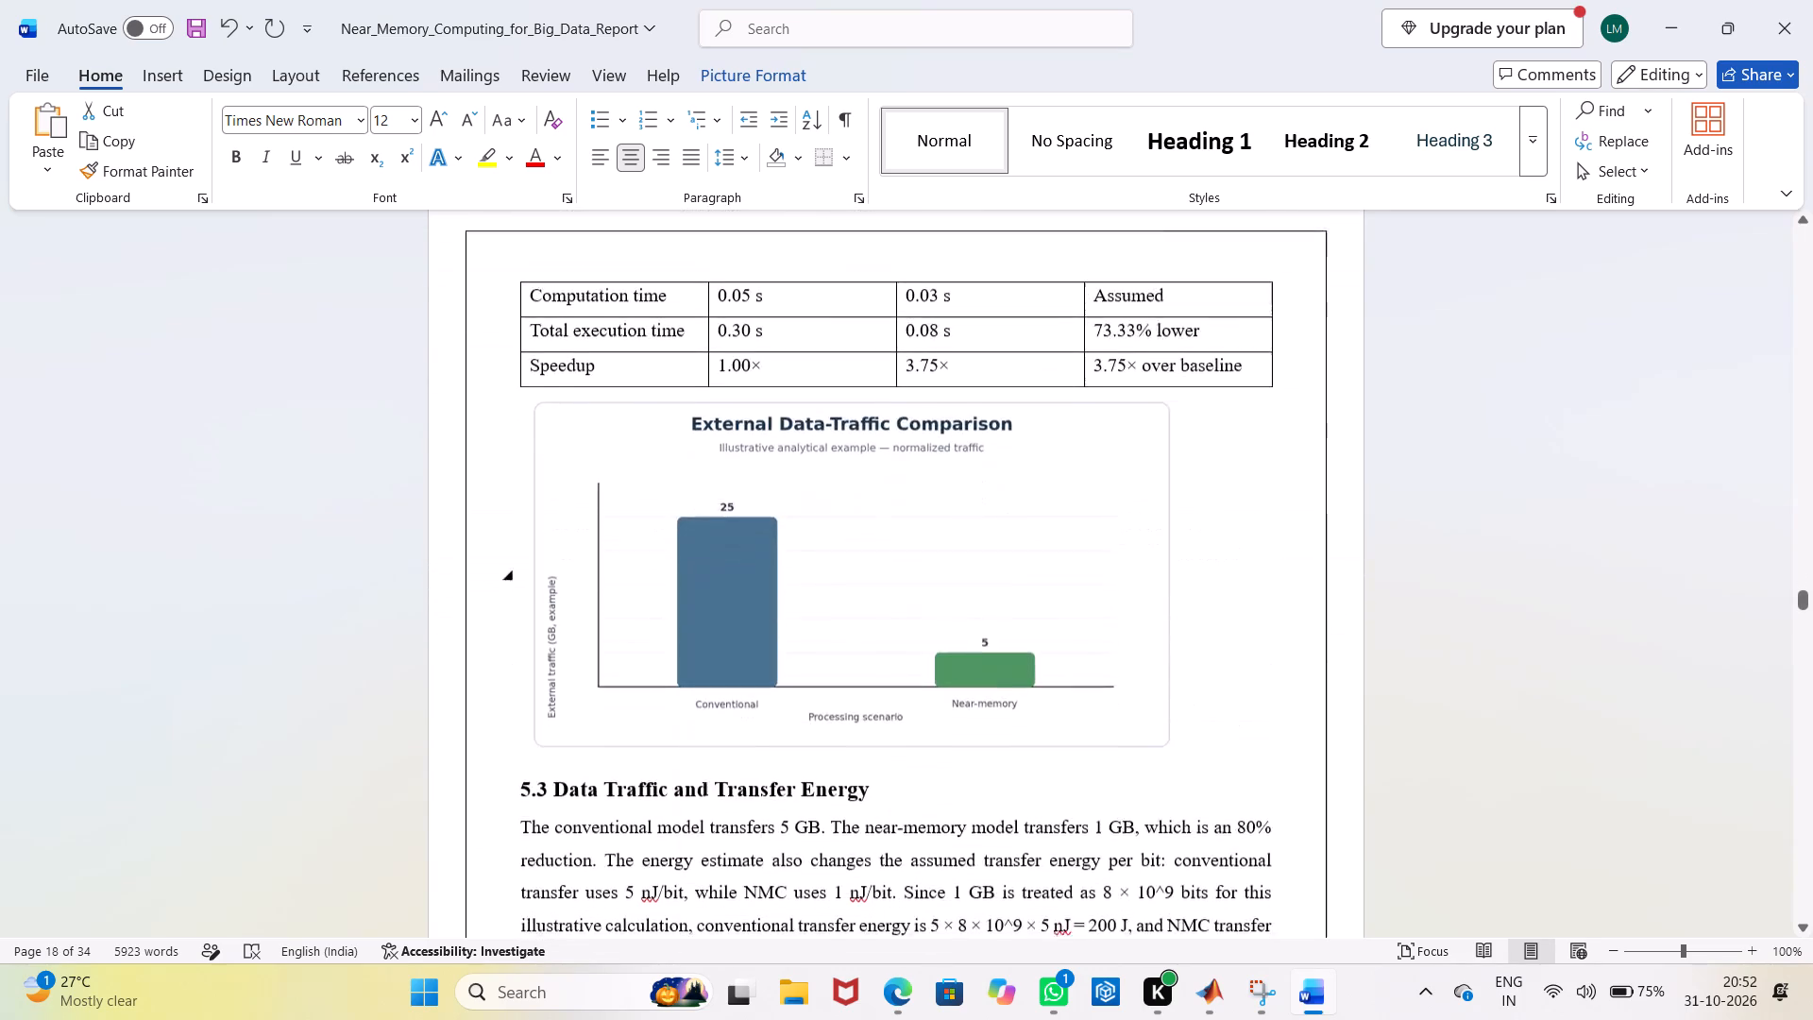
scroll(1032, 676, down, 16)
scroll(1032, 676, down, 16)
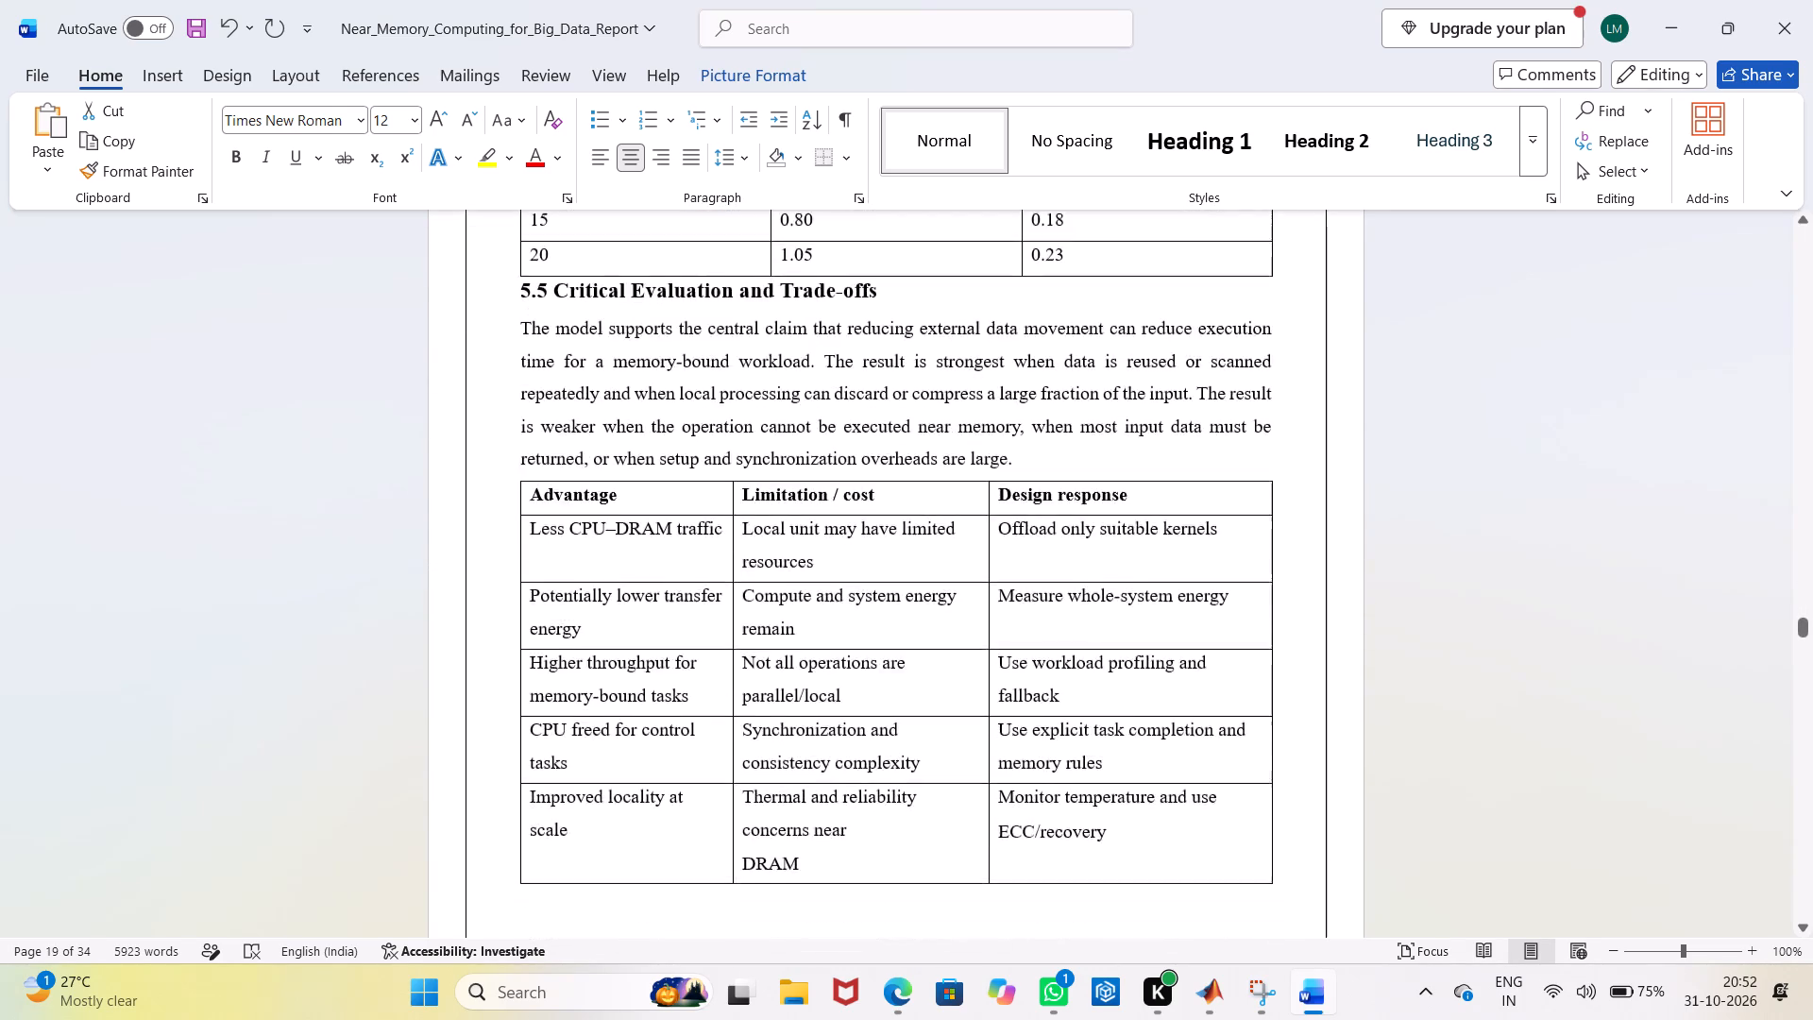
Add a blank line after the section 5.4 Scalability paragraph, before the dataset size table.
scroll(1032, 676, up, 19)
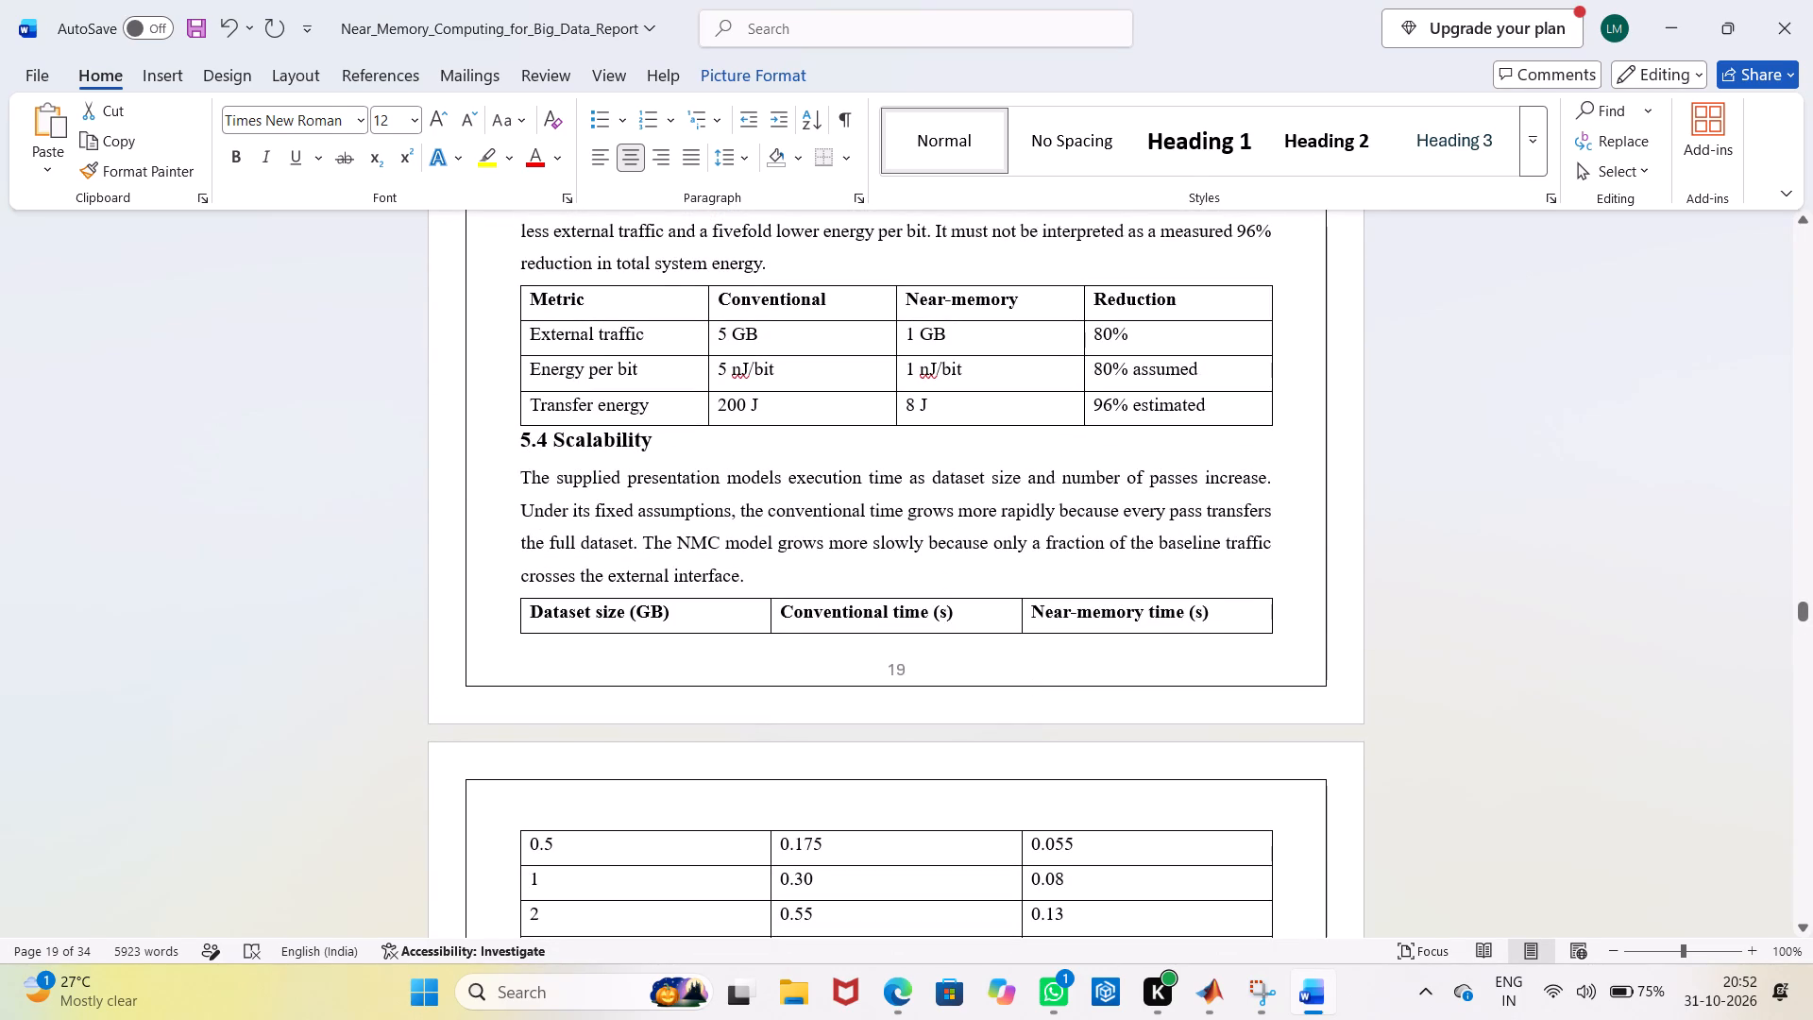
click(775, 576)
key(Return)
Reduce the height of the 10 GB row in the section 5.4 table to match the other rows.
scroll(781, 596, down, 8)
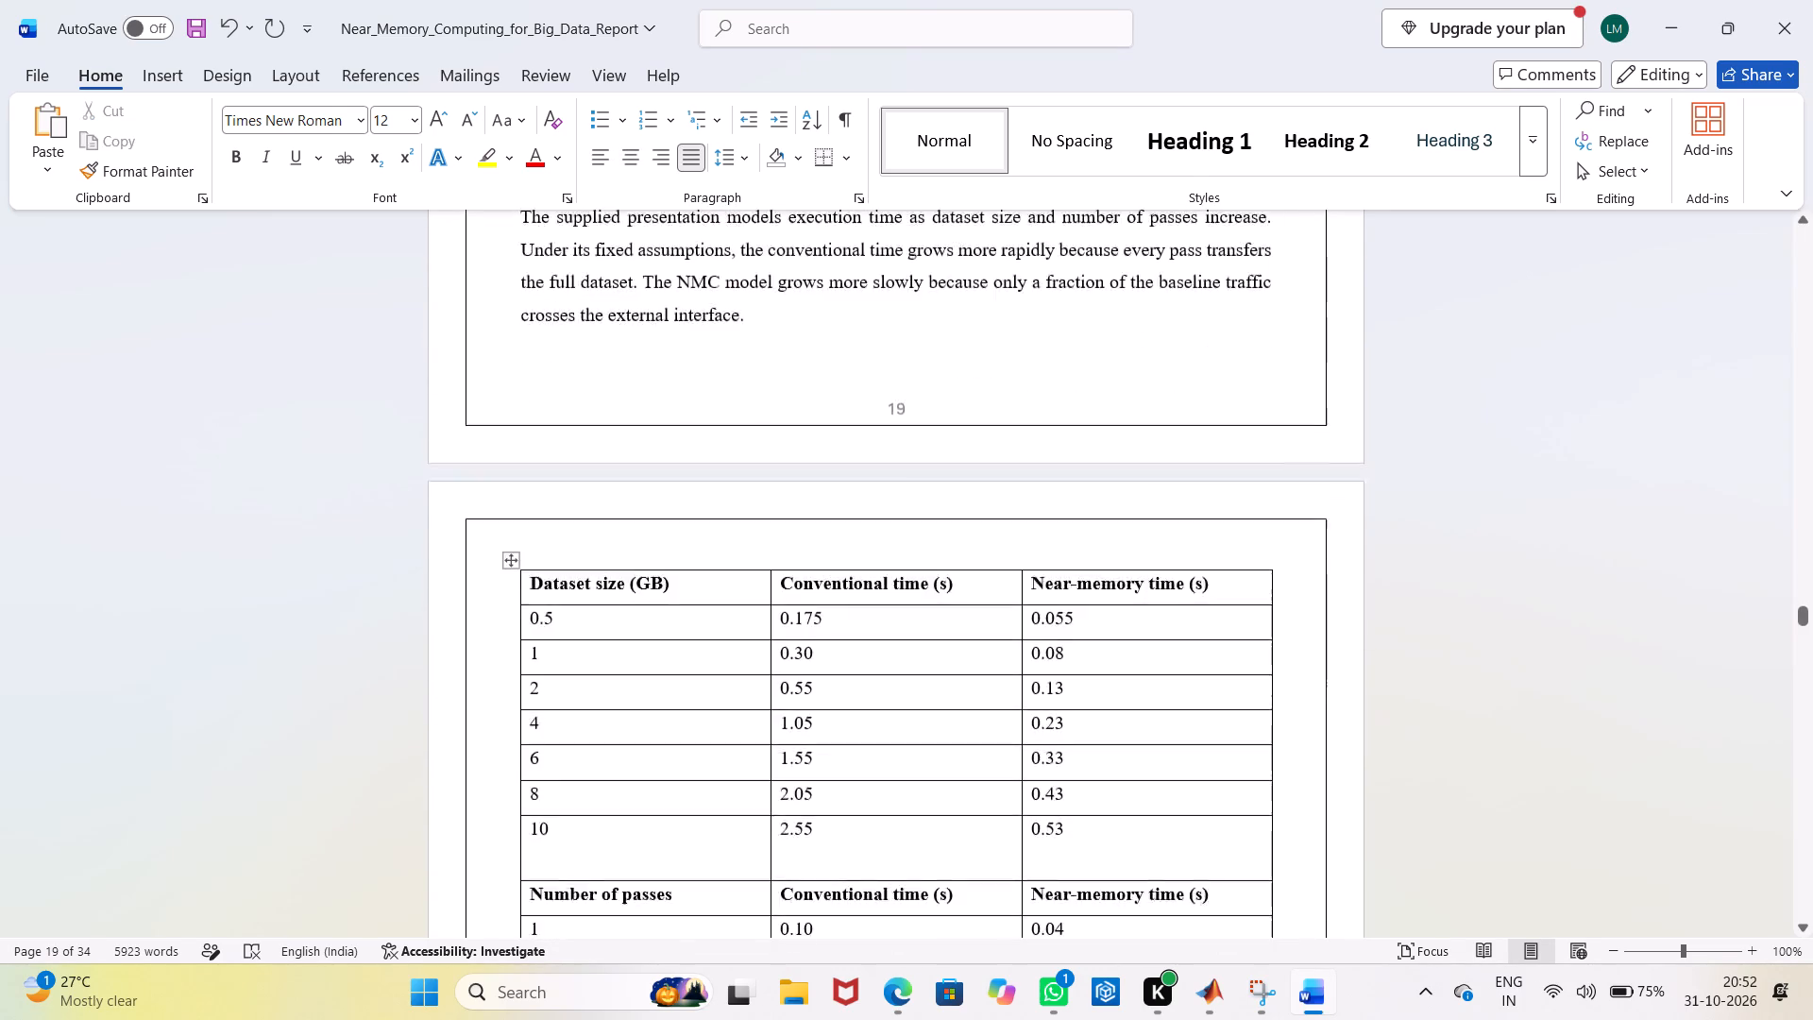
scroll(788, 599, down, 5)
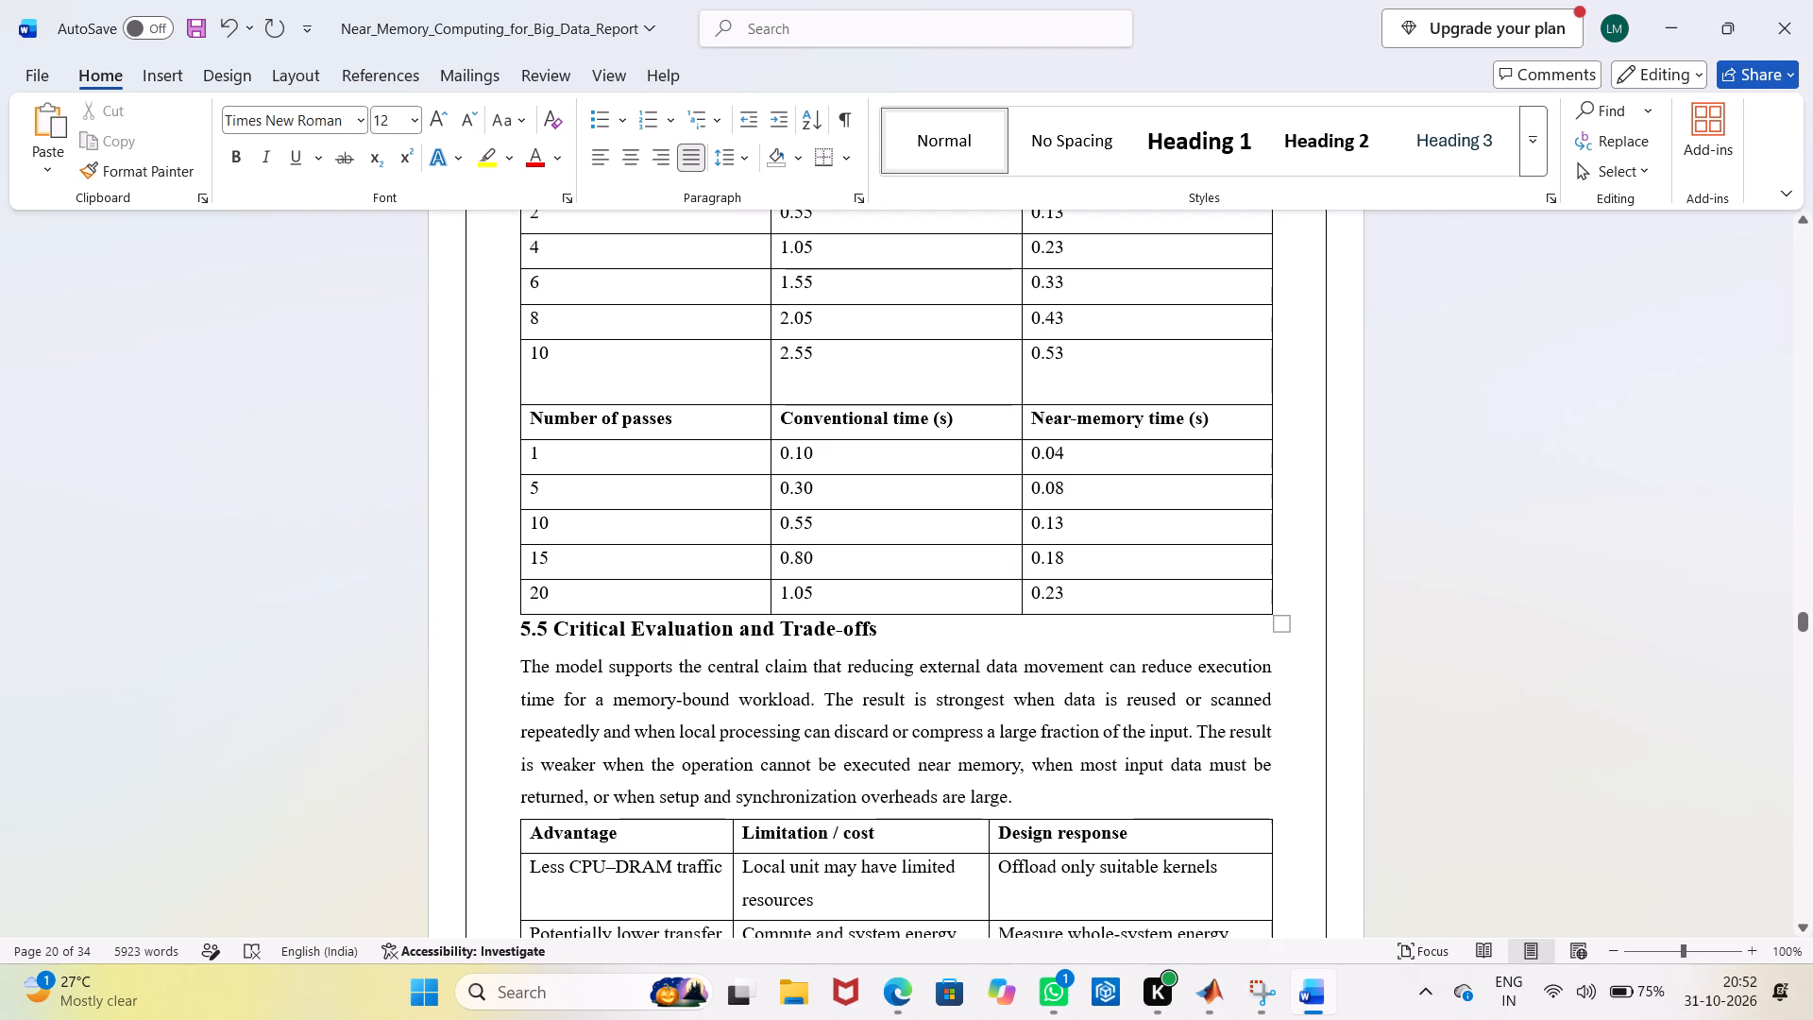
drag(962, 405, 957, 371)
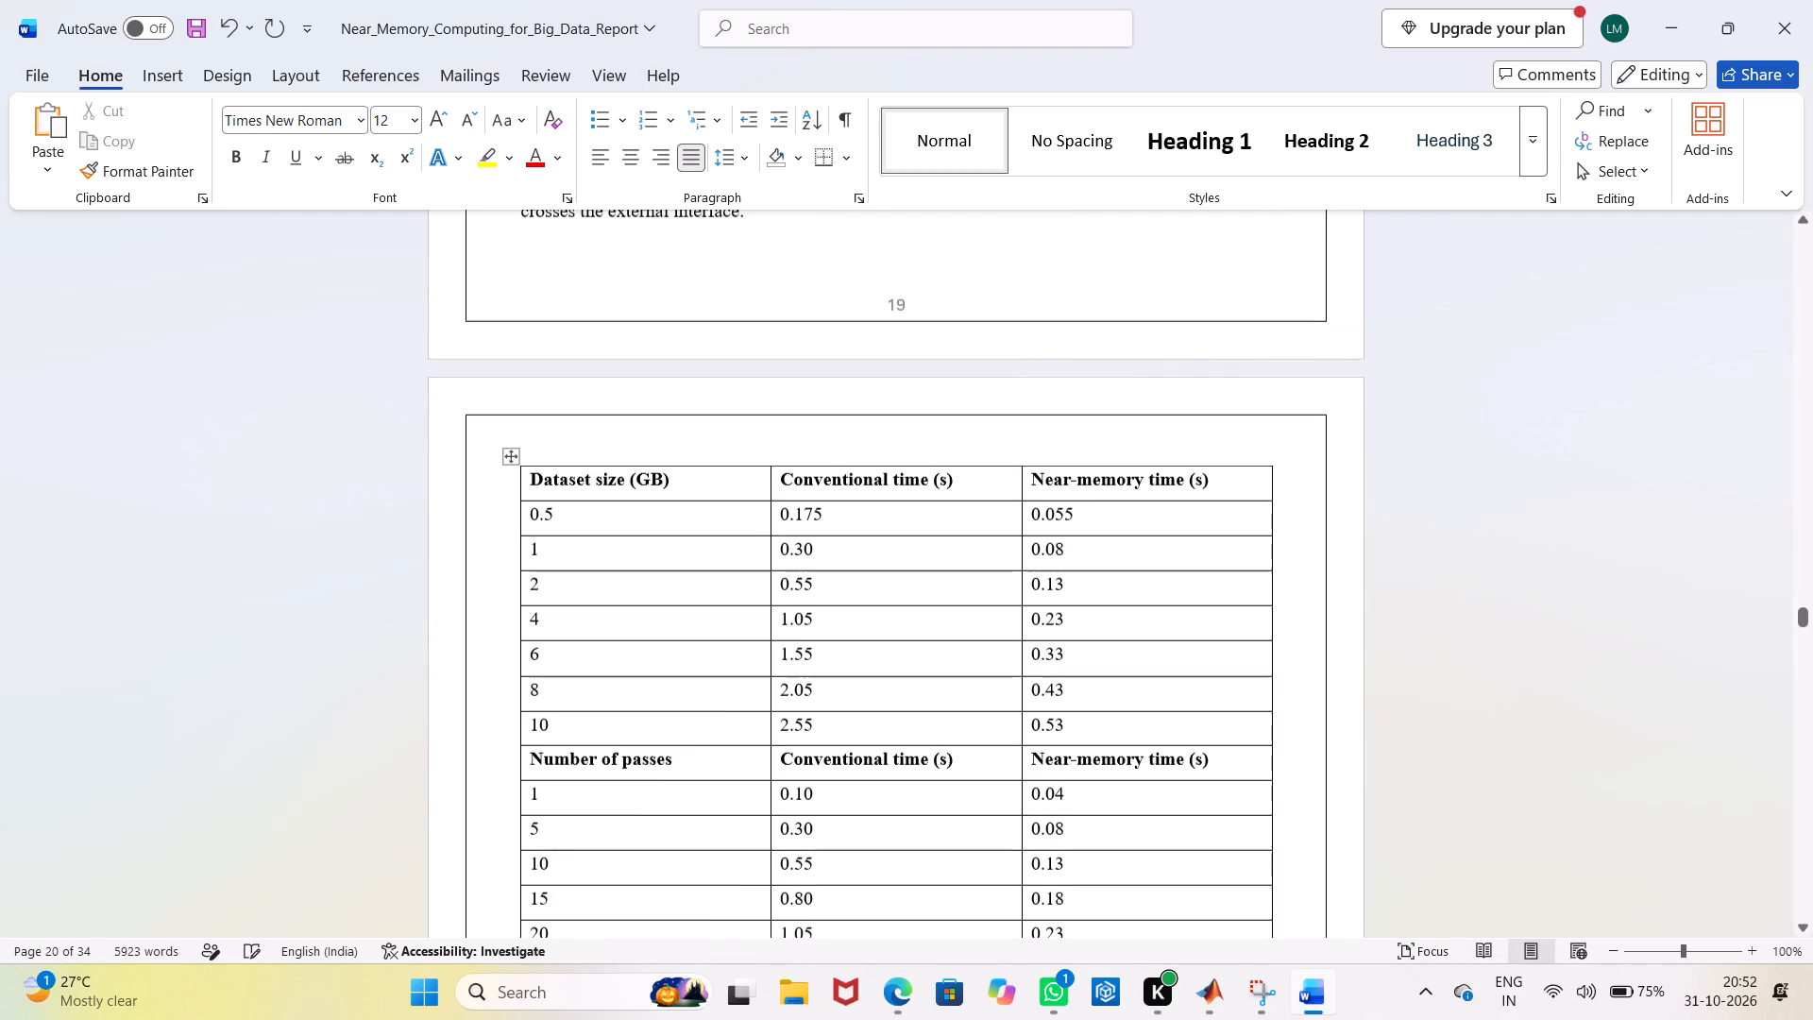
Delete the "Reduced data movement" row of the section 5.5 trade-offs table that spills onto page 21.
scroll(1090, 652, down, 18)
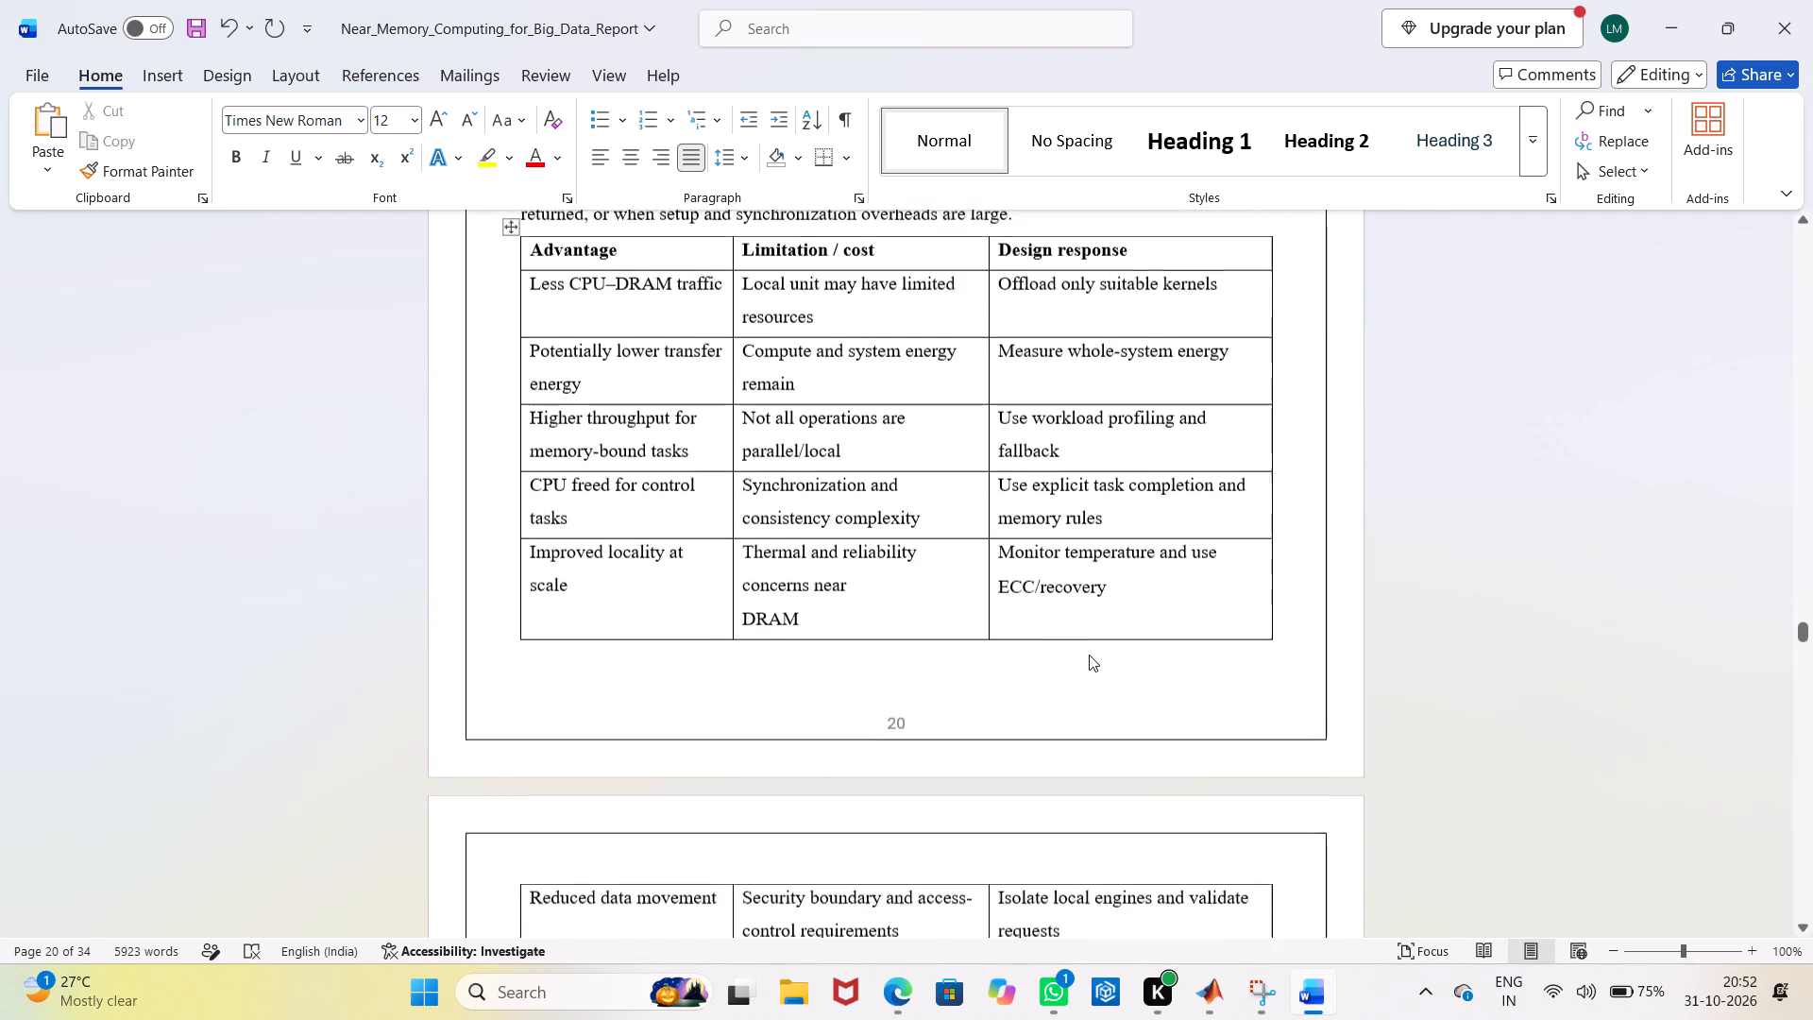
scroll(1089, 654, down, 6)
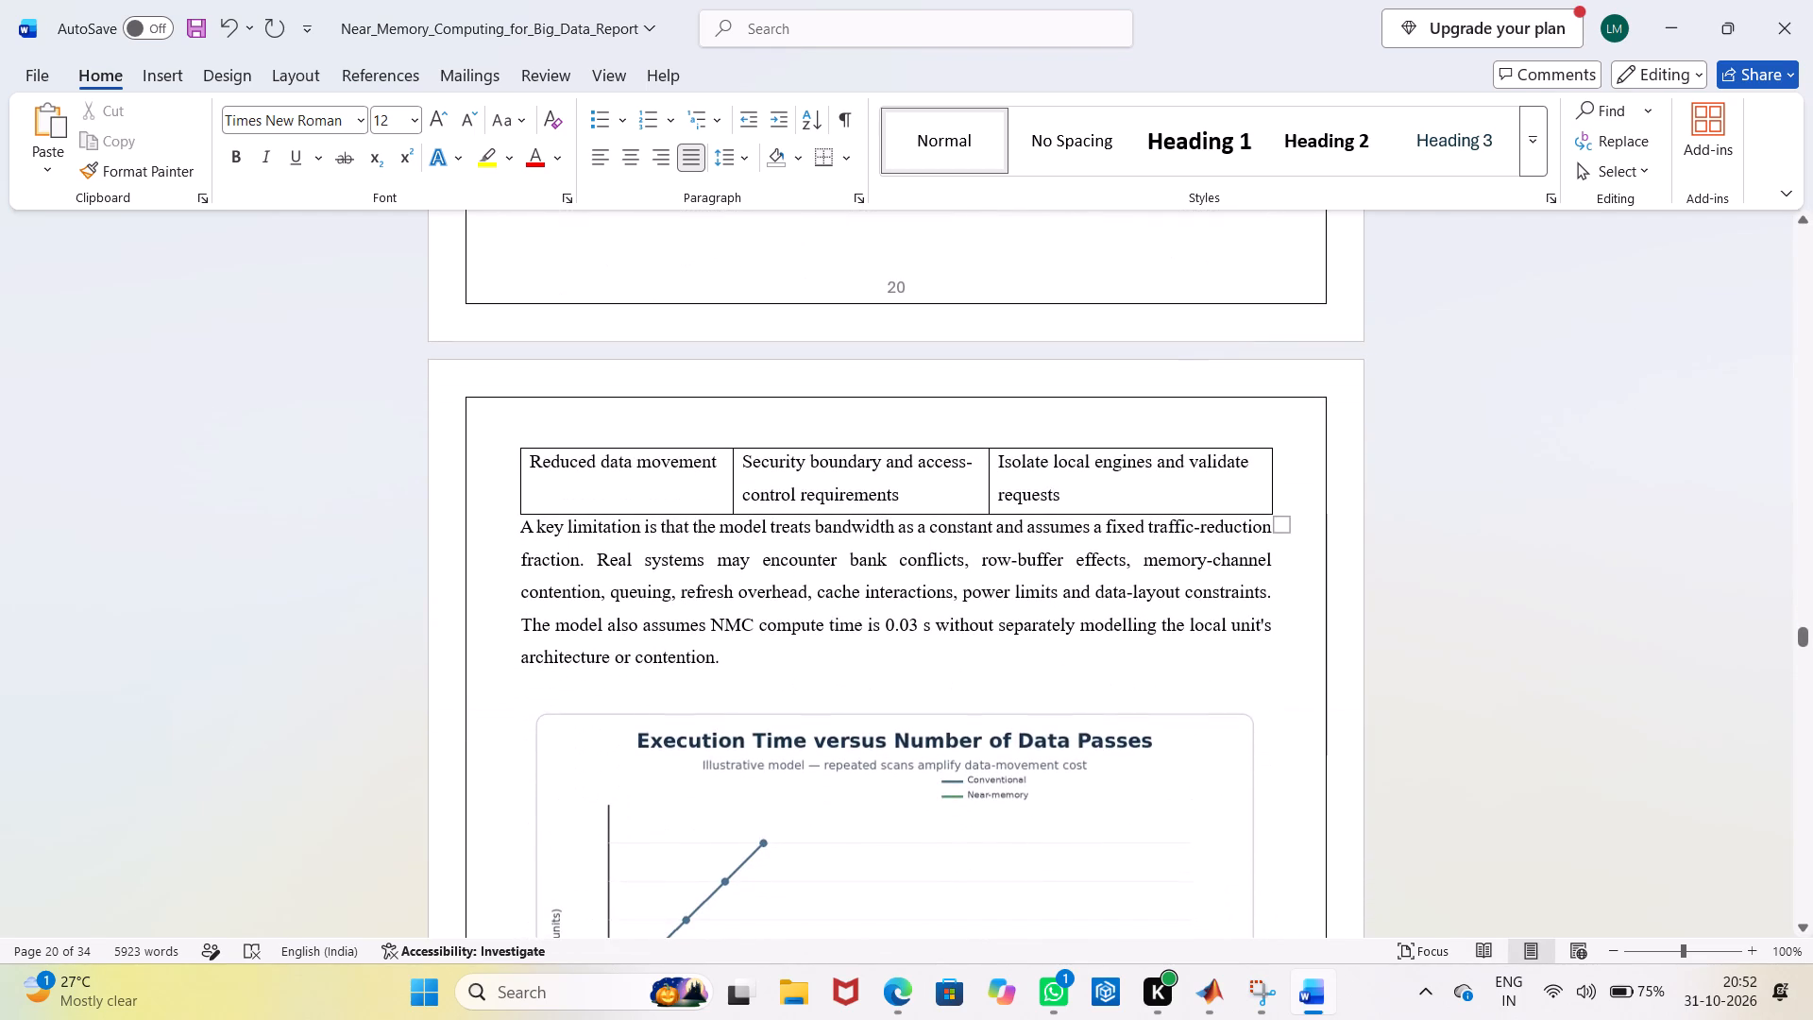
scroll(1239, 507, up, 3)
scroll(1214, 668, down, 3)
drag(1214, 508, 508, 417)
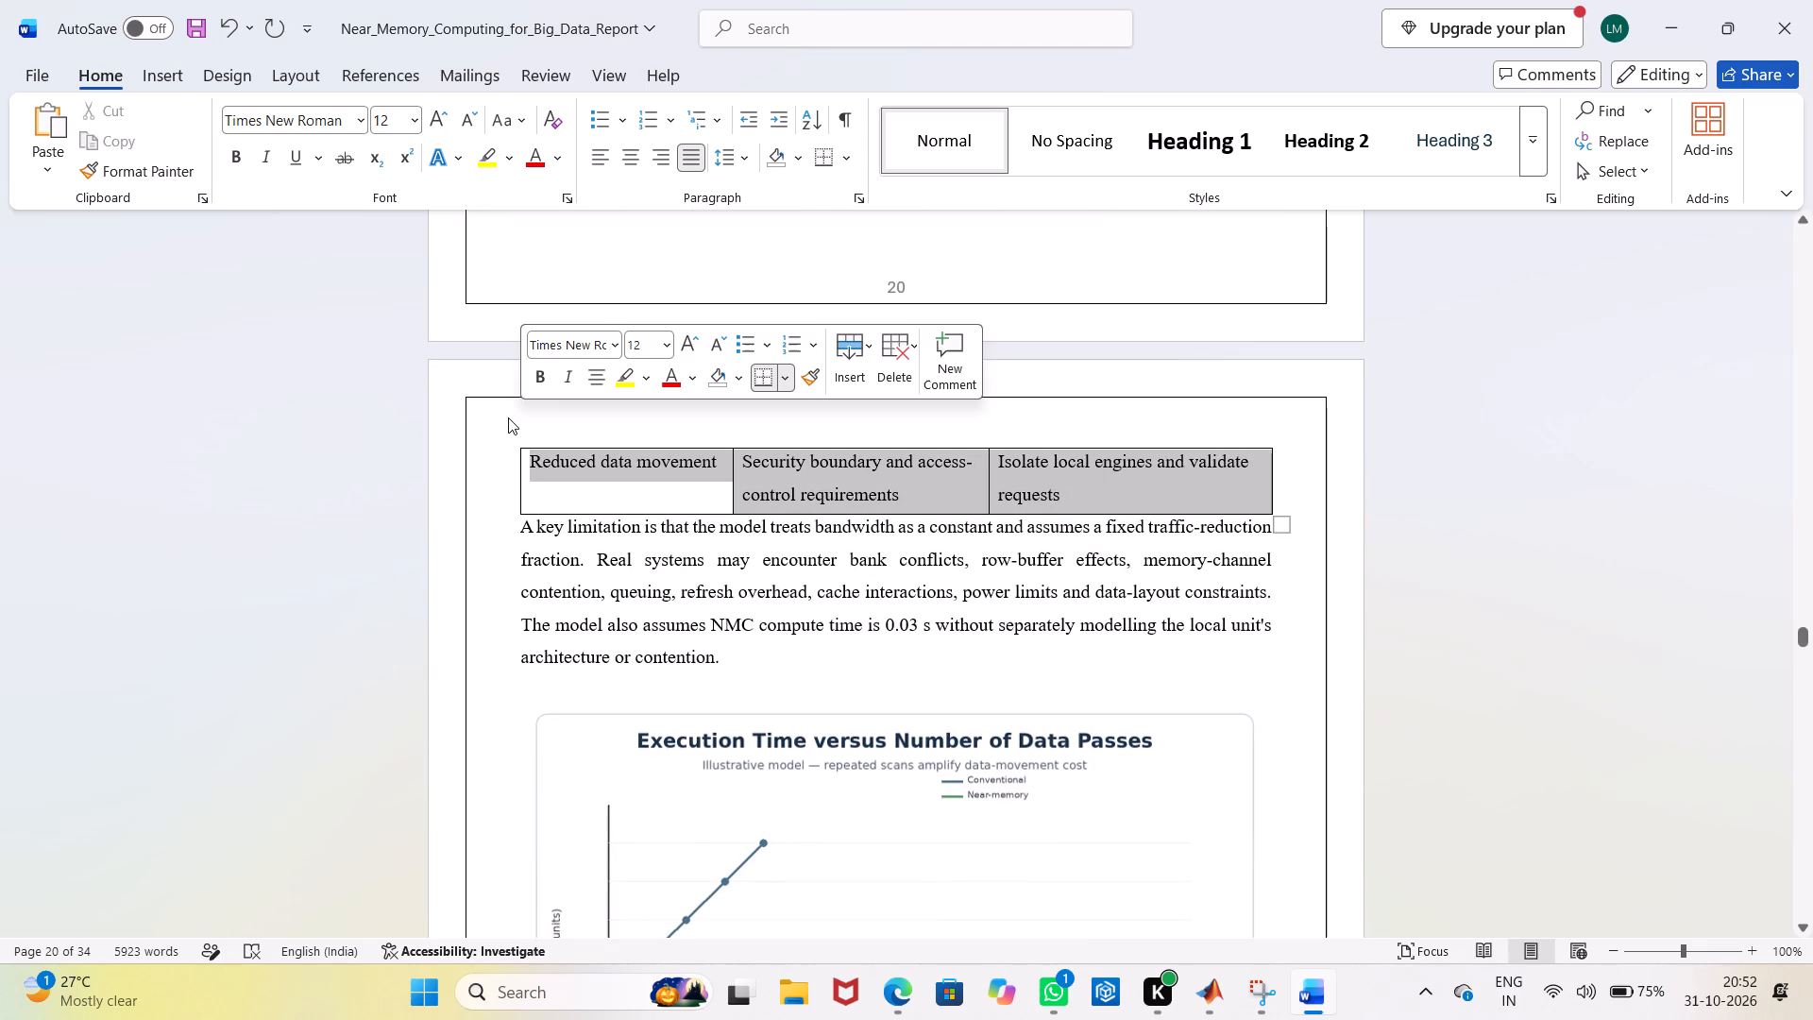
key(BackSpace)
key(Return)
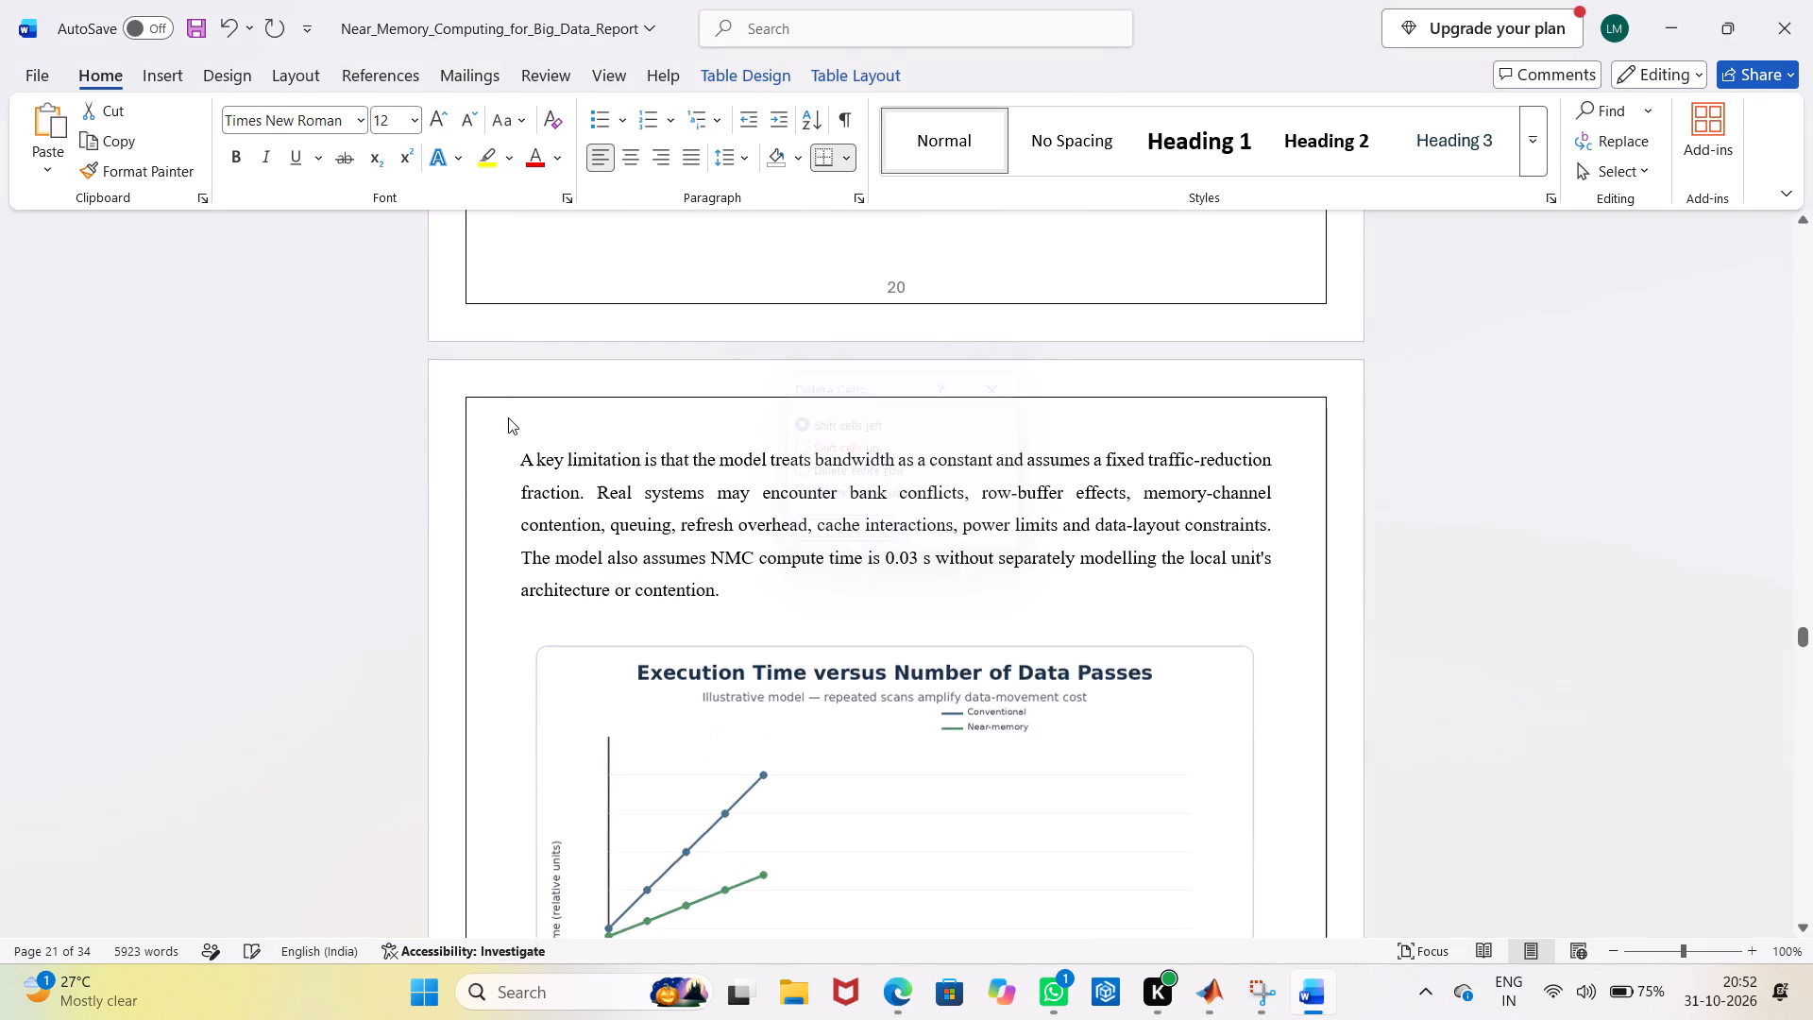
Review the layout around the trade-offs table and the following pages through chapter 6 to the References.
scroll(508, 417, up, 7)
scroll(508, 417, down, 6)
scroll(579, 496, down, 2)
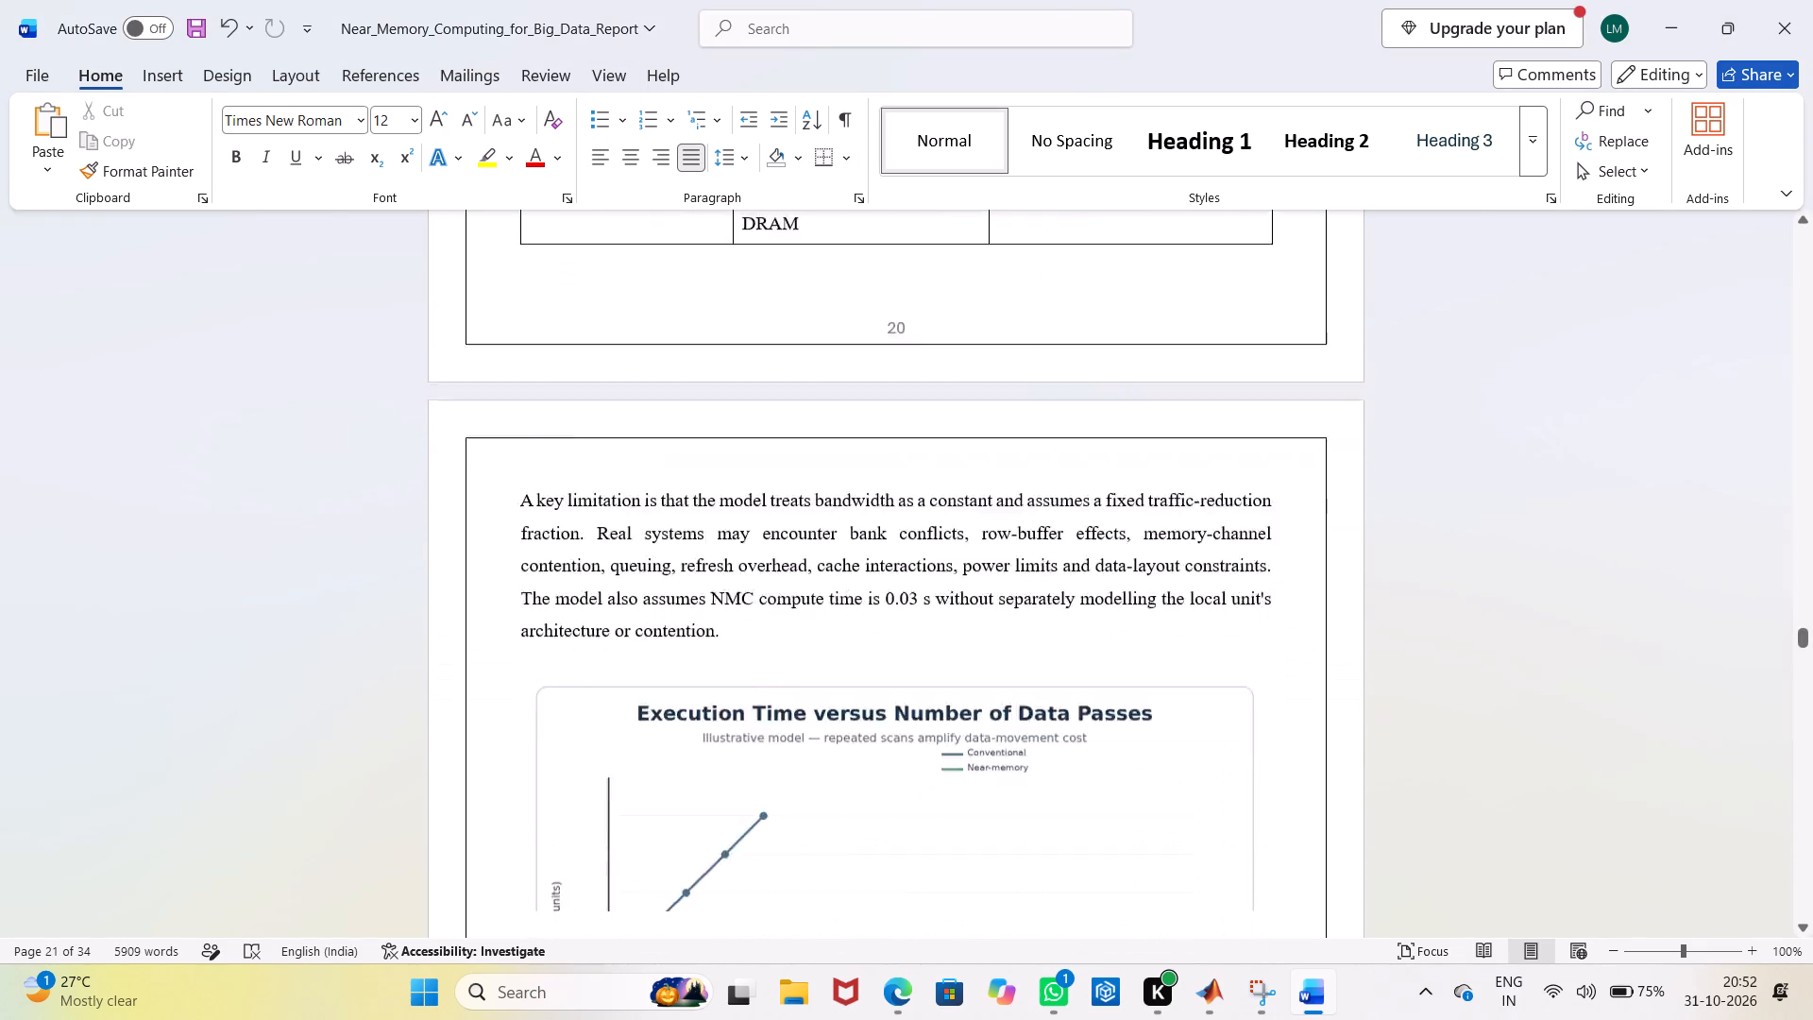
scroll(612, 524, down, 9)
scroll(669, 543, down, 14)
scroll(693, 562, down, 9)
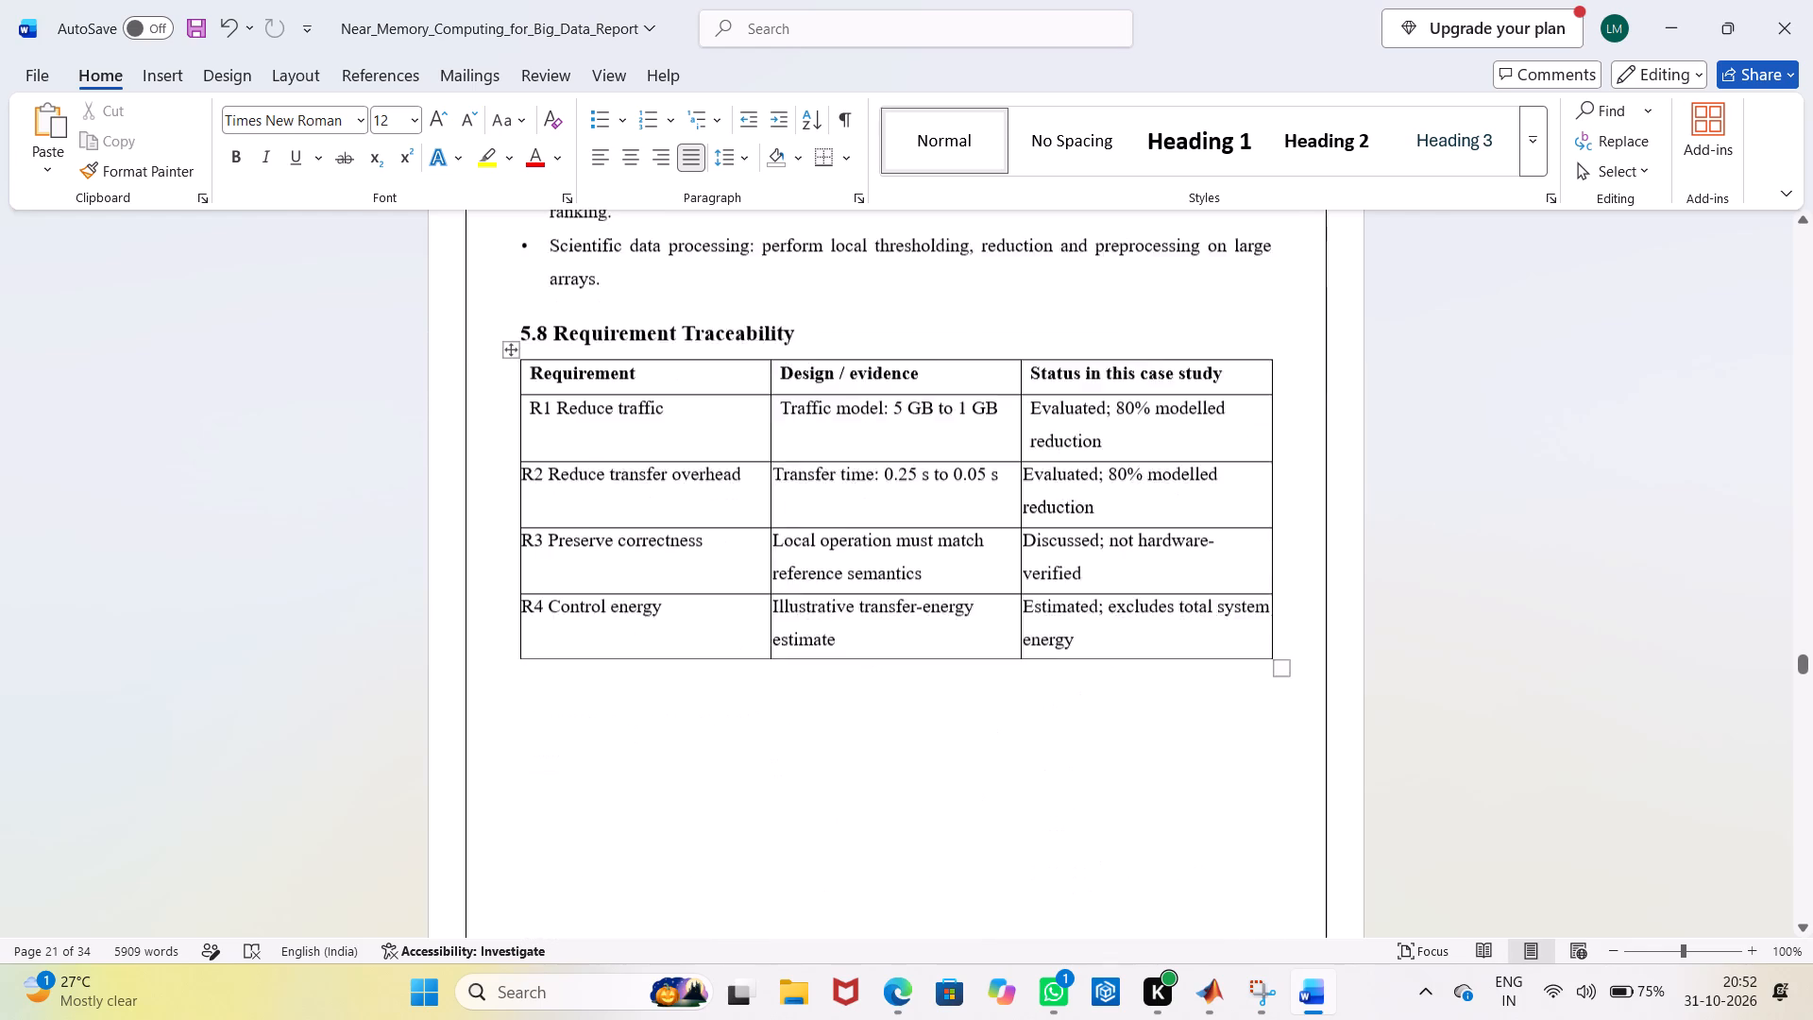
scroll(693, 562, down, 14)
scroll(693, 562, down, 17)
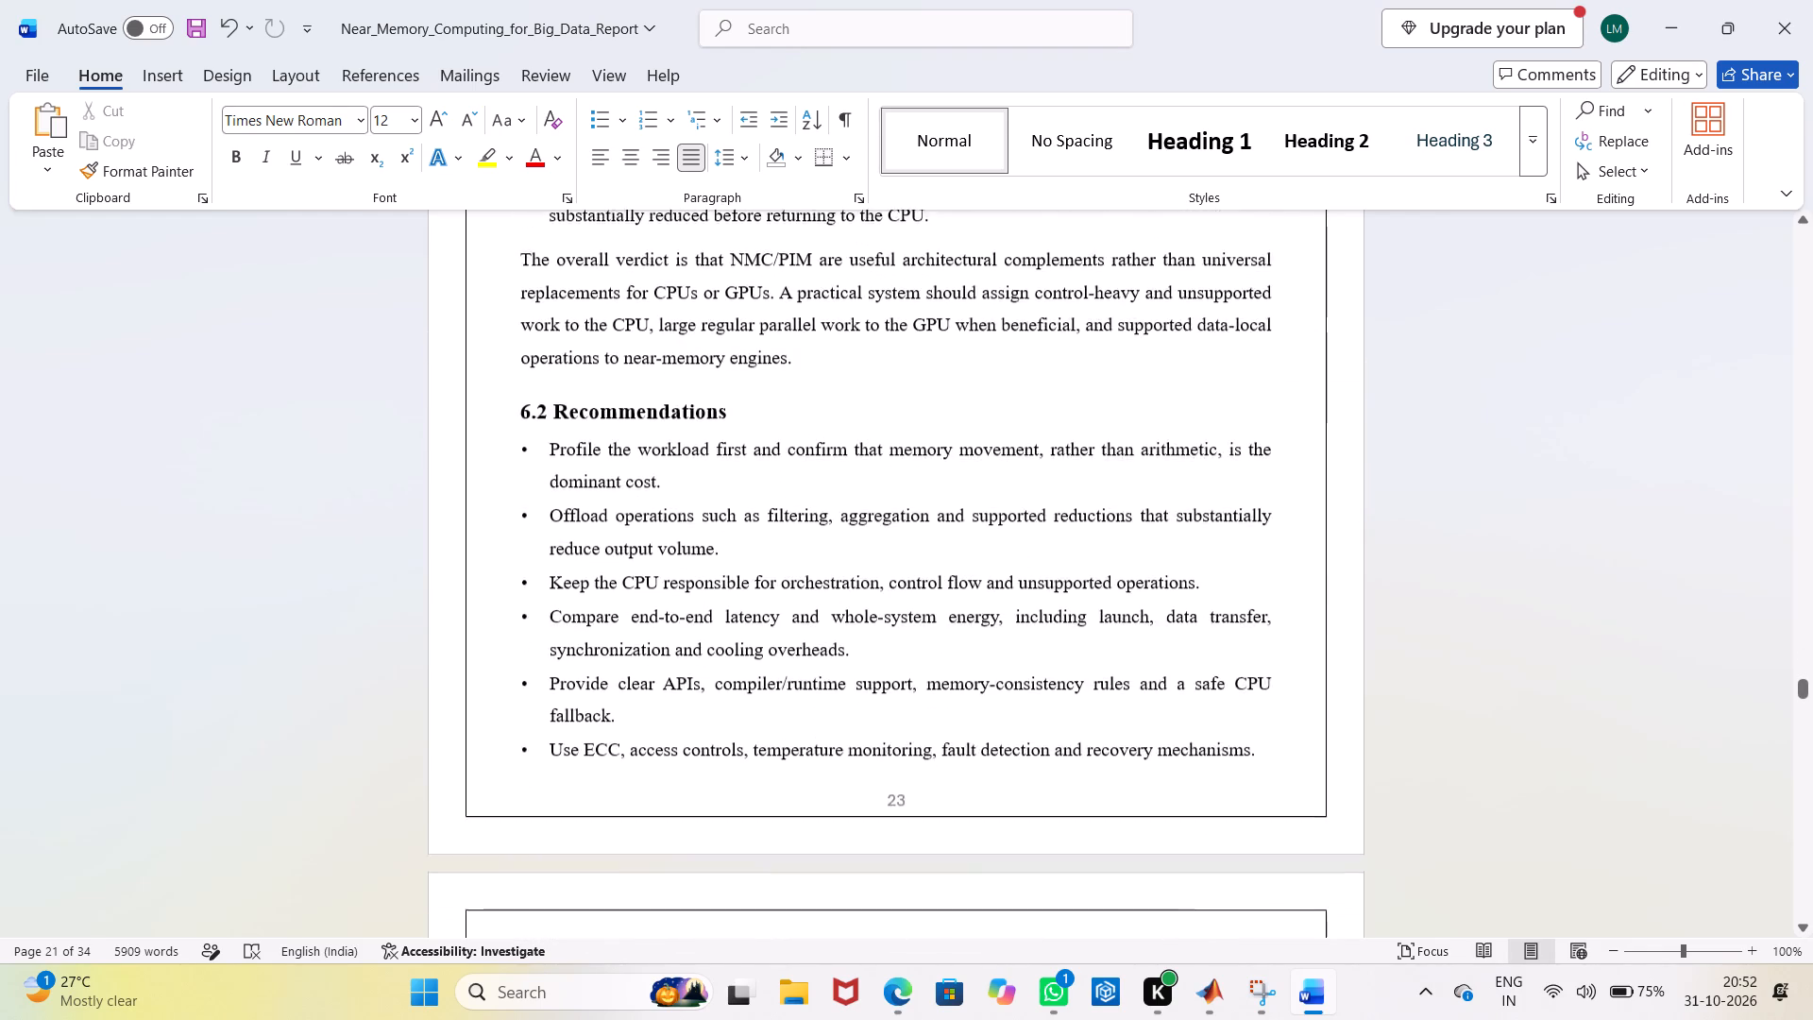
scroll(693, 562, down, 20)
scroll(693, 562, down, 16)
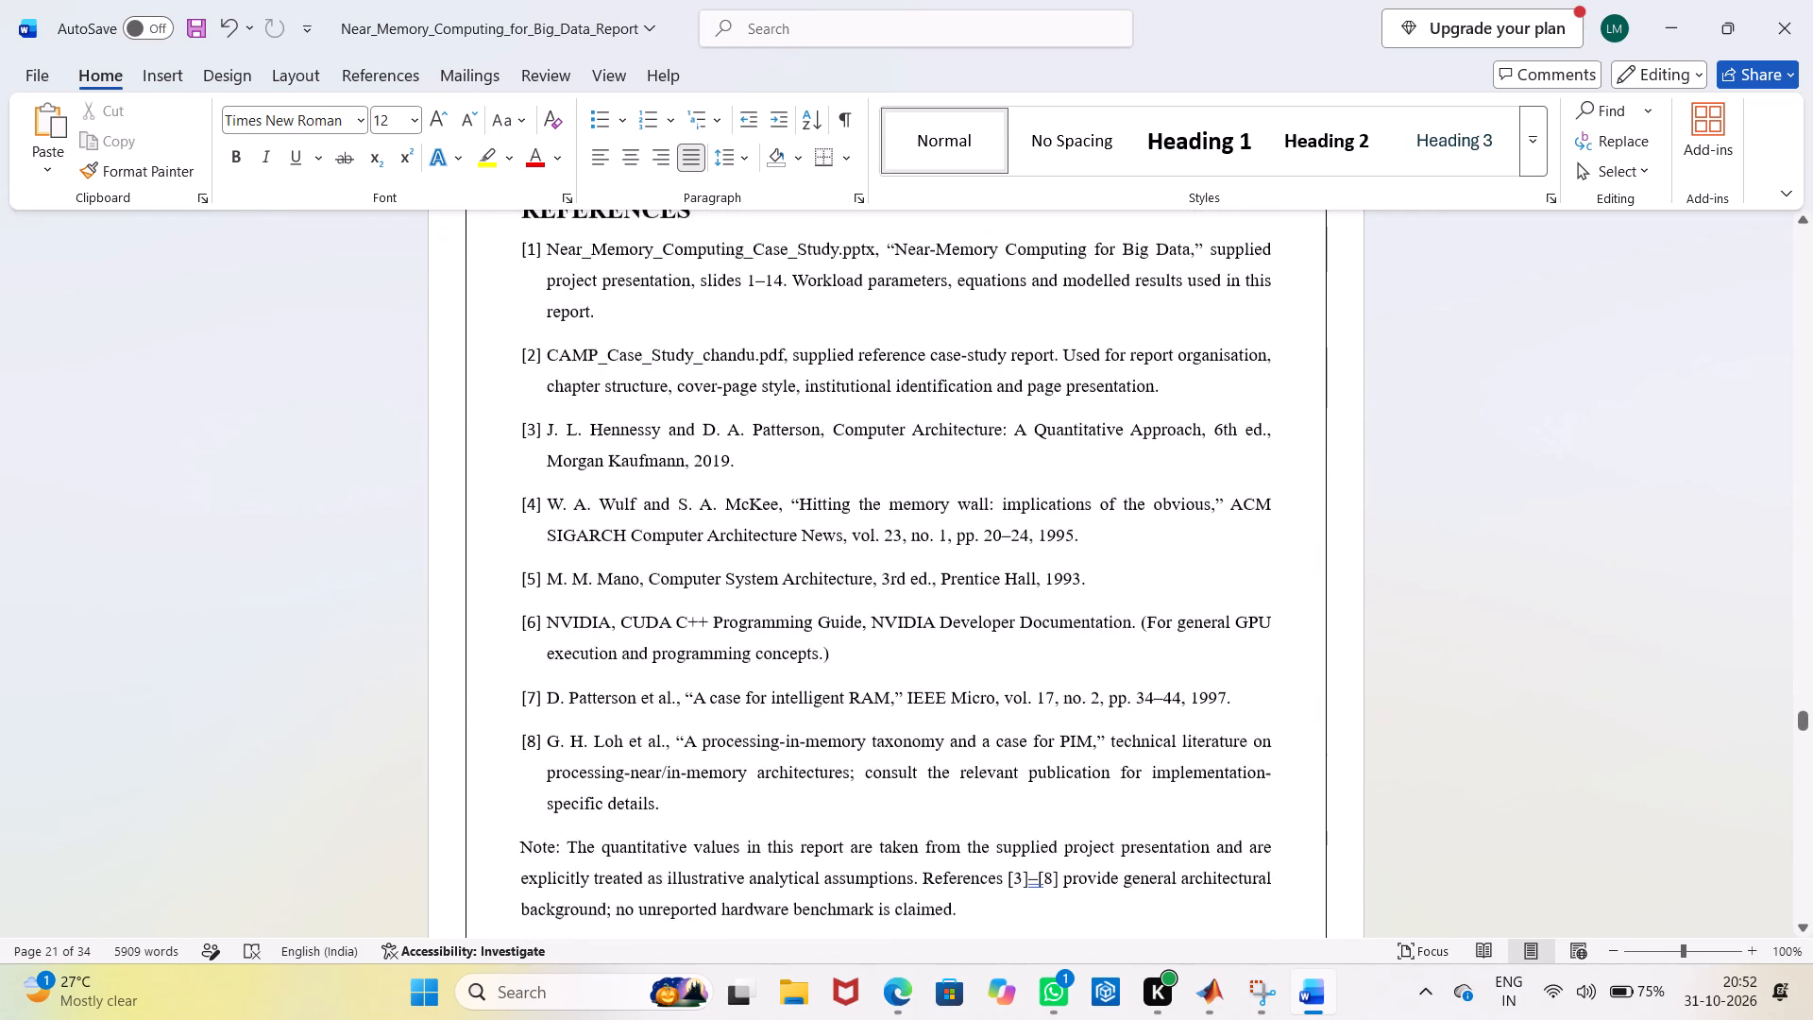
Remove the grey shading from the header row of the Group Members table on the cover page.
scroll(693, 562, up, 20)
scroll(693, 562, up, 20)
scroll(693, 562, up, 6)
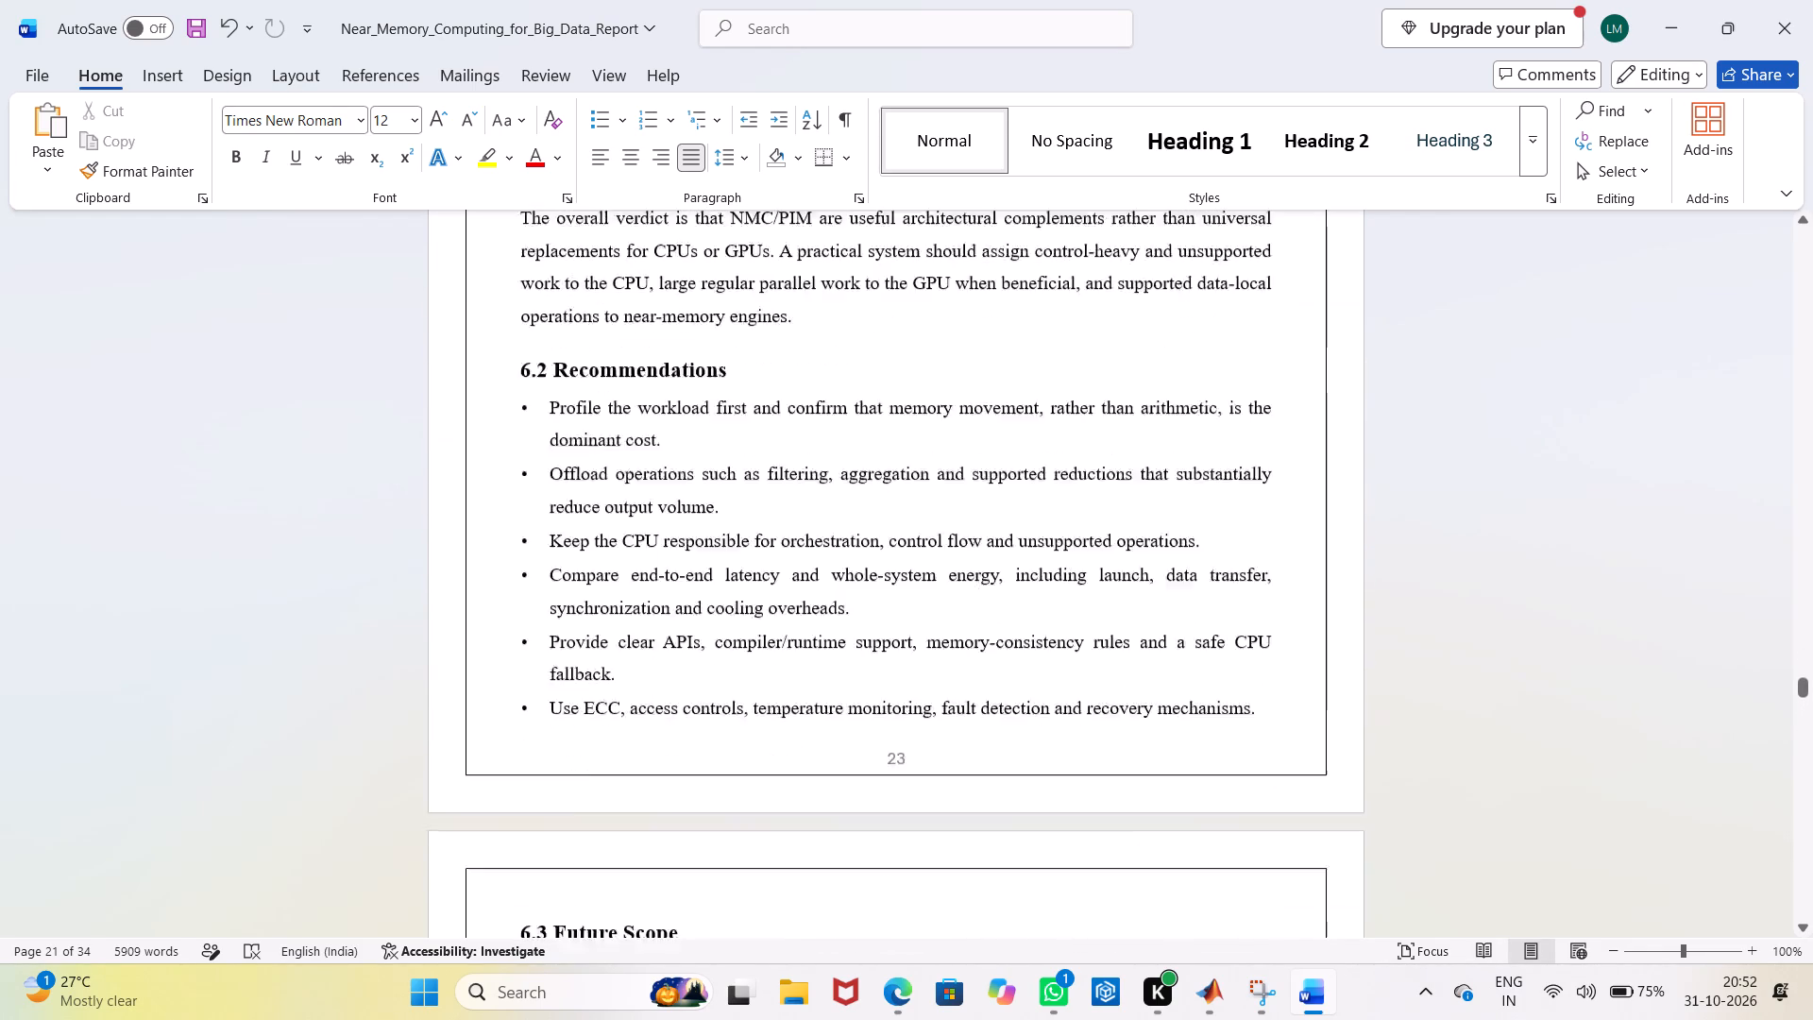
scroll(693, 562, up, 20)
scroll(693, 562, up, 11)
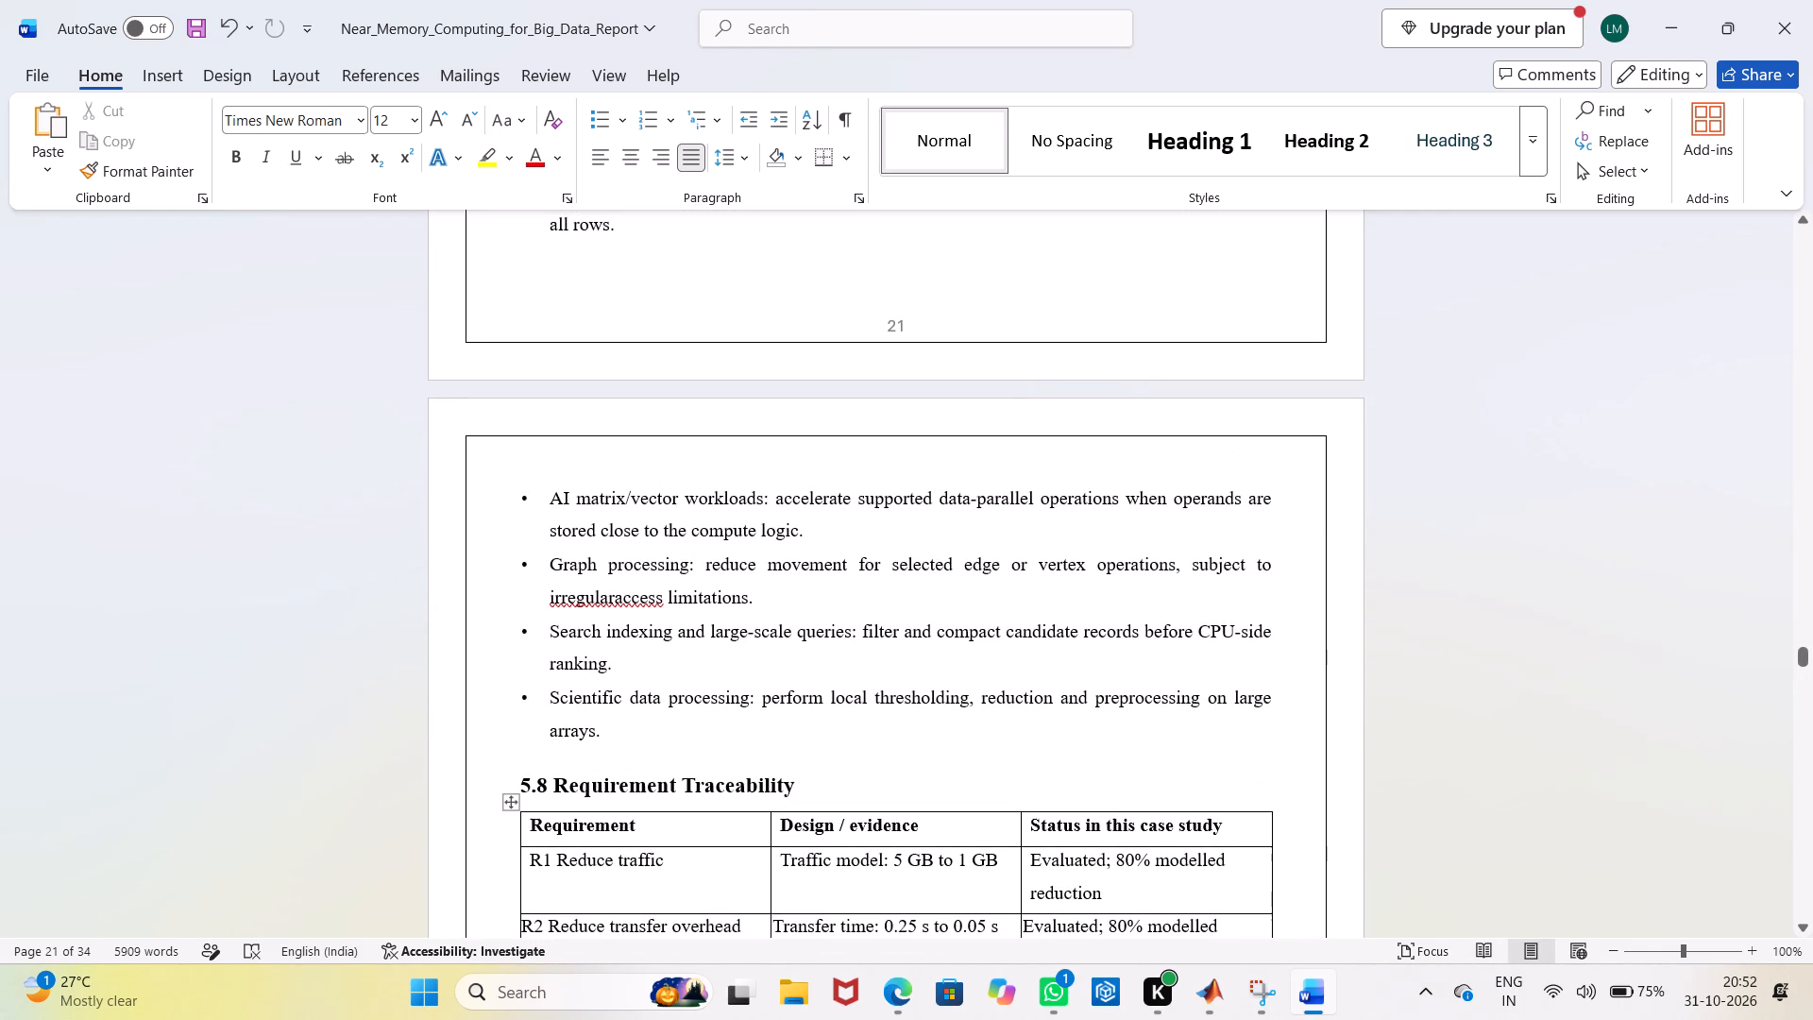
middle_click(1440, 540)
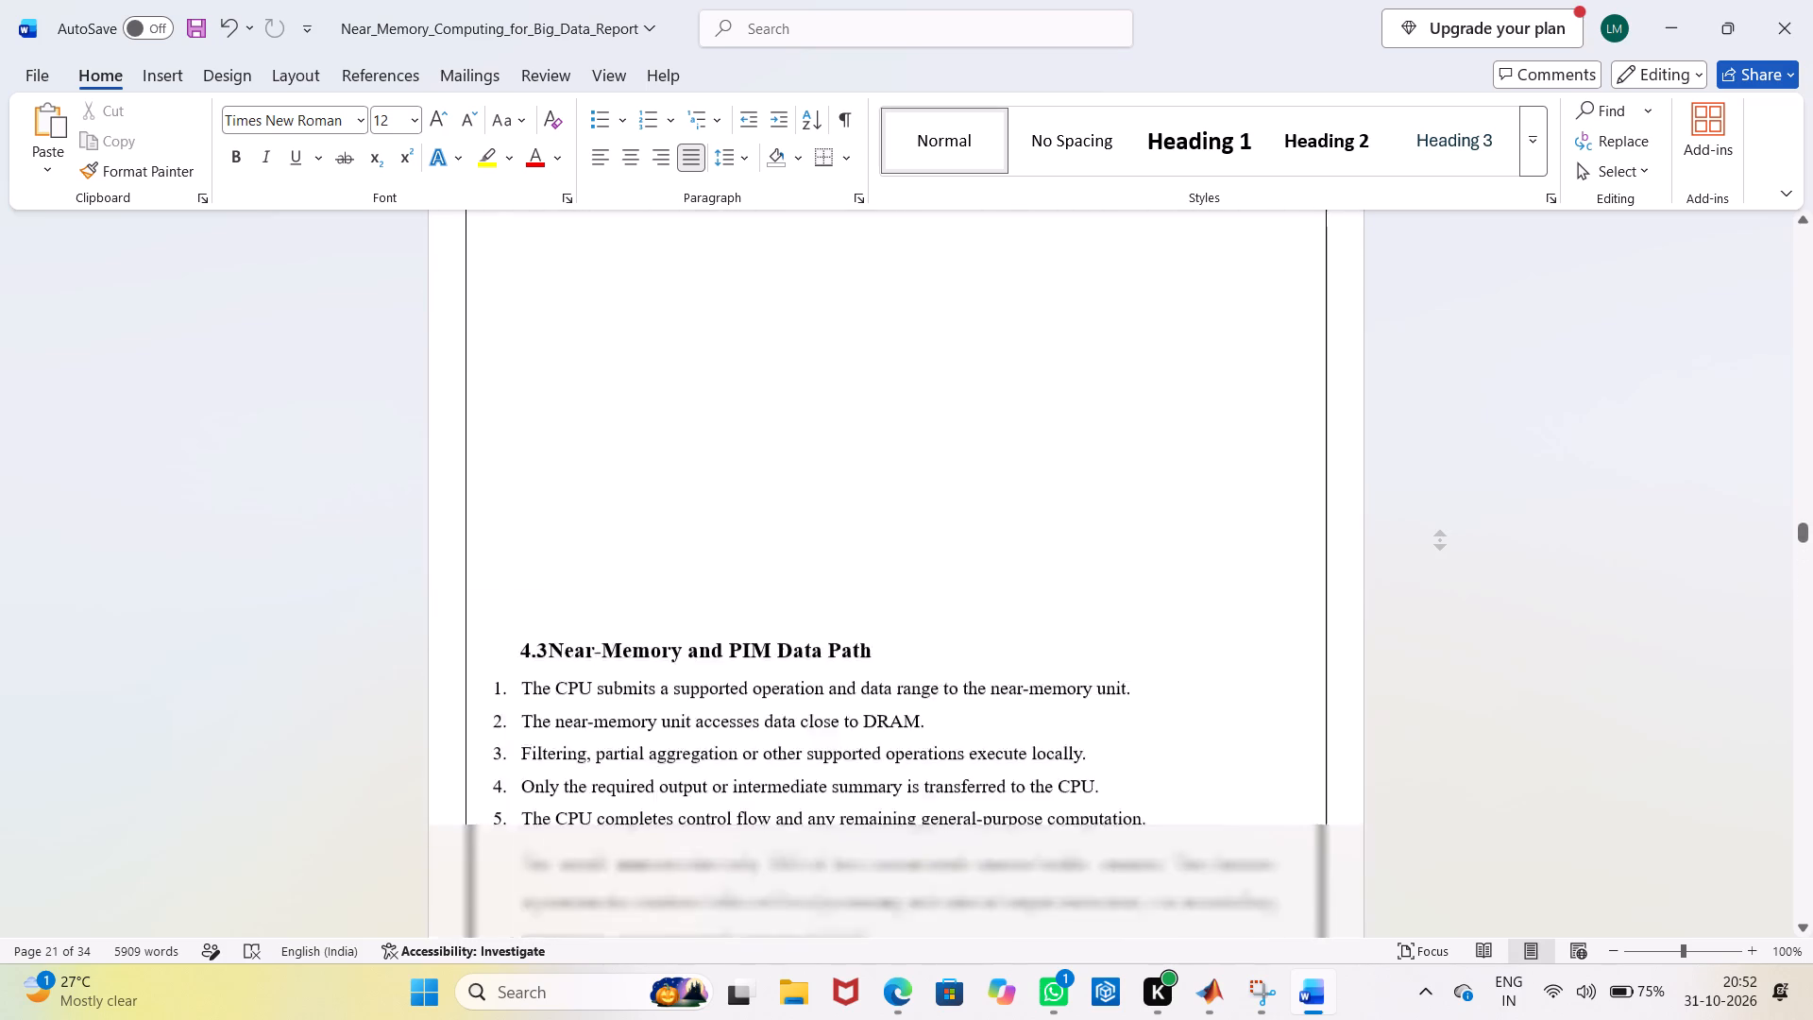
click(1427, 253)
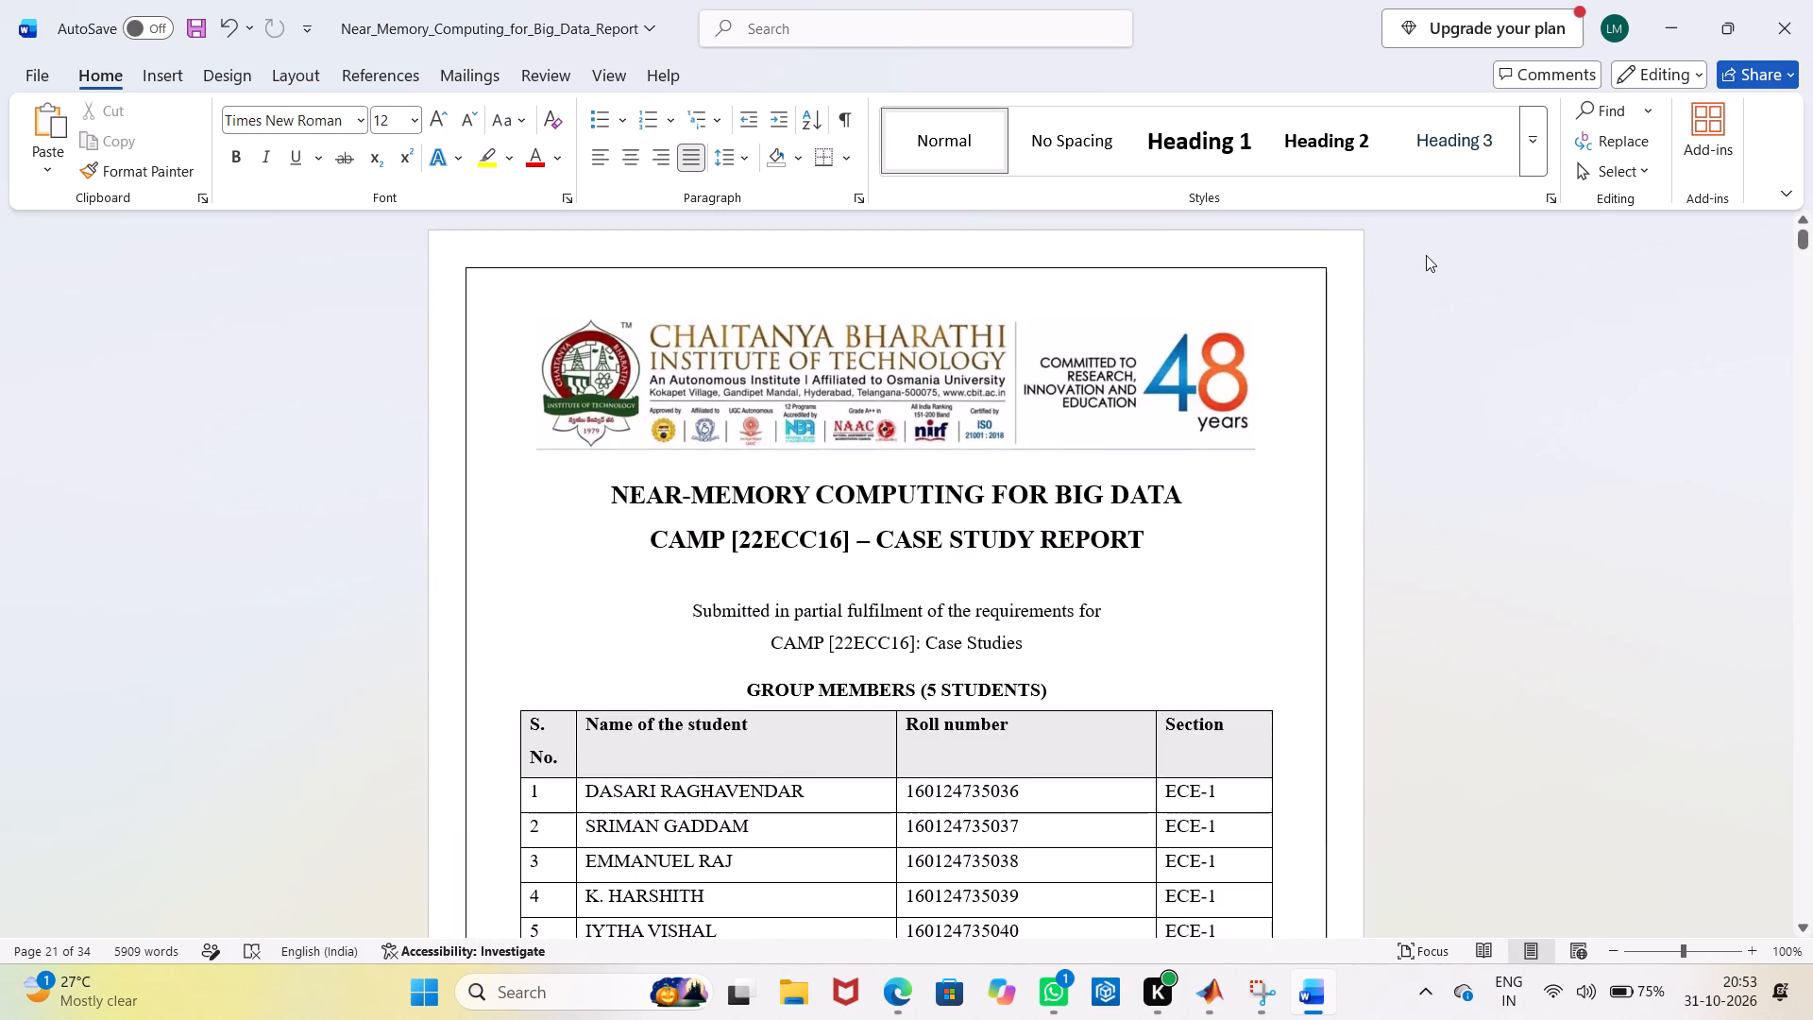
scroll(1372, 508, down, 5)
scroll(1030, 654, up, 5)
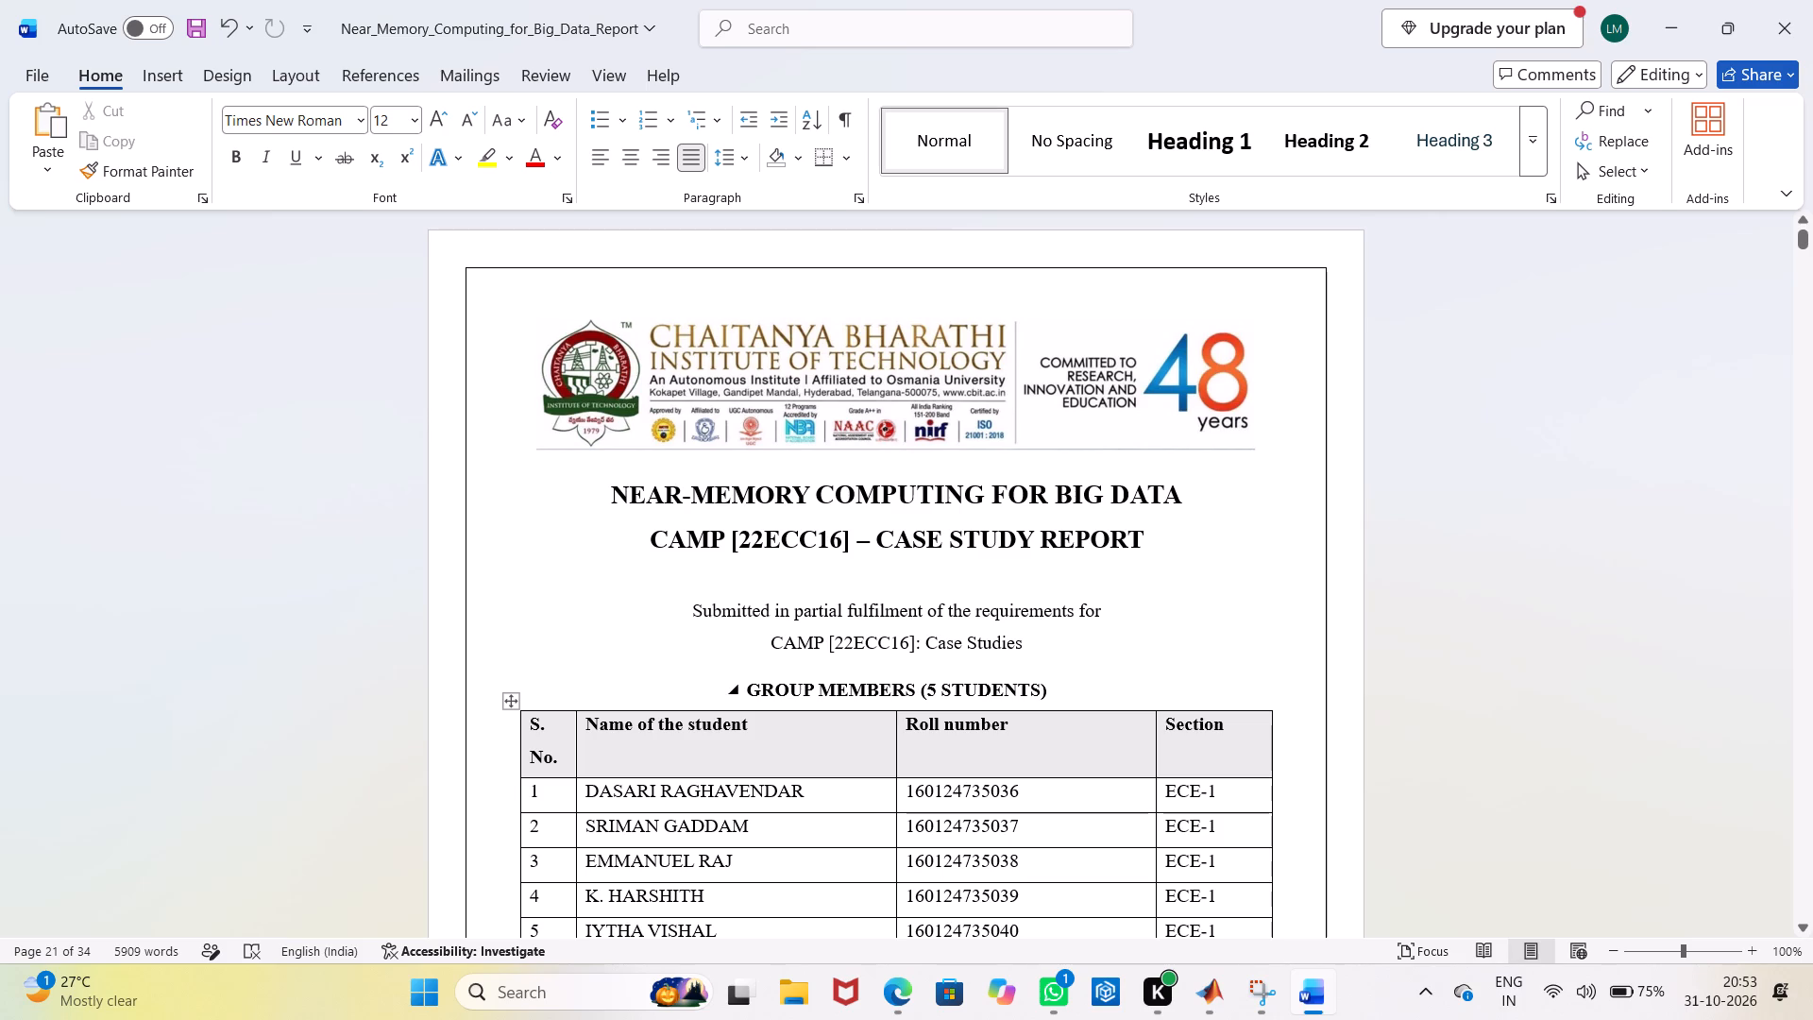
scroll(1155, 688, down, 3)
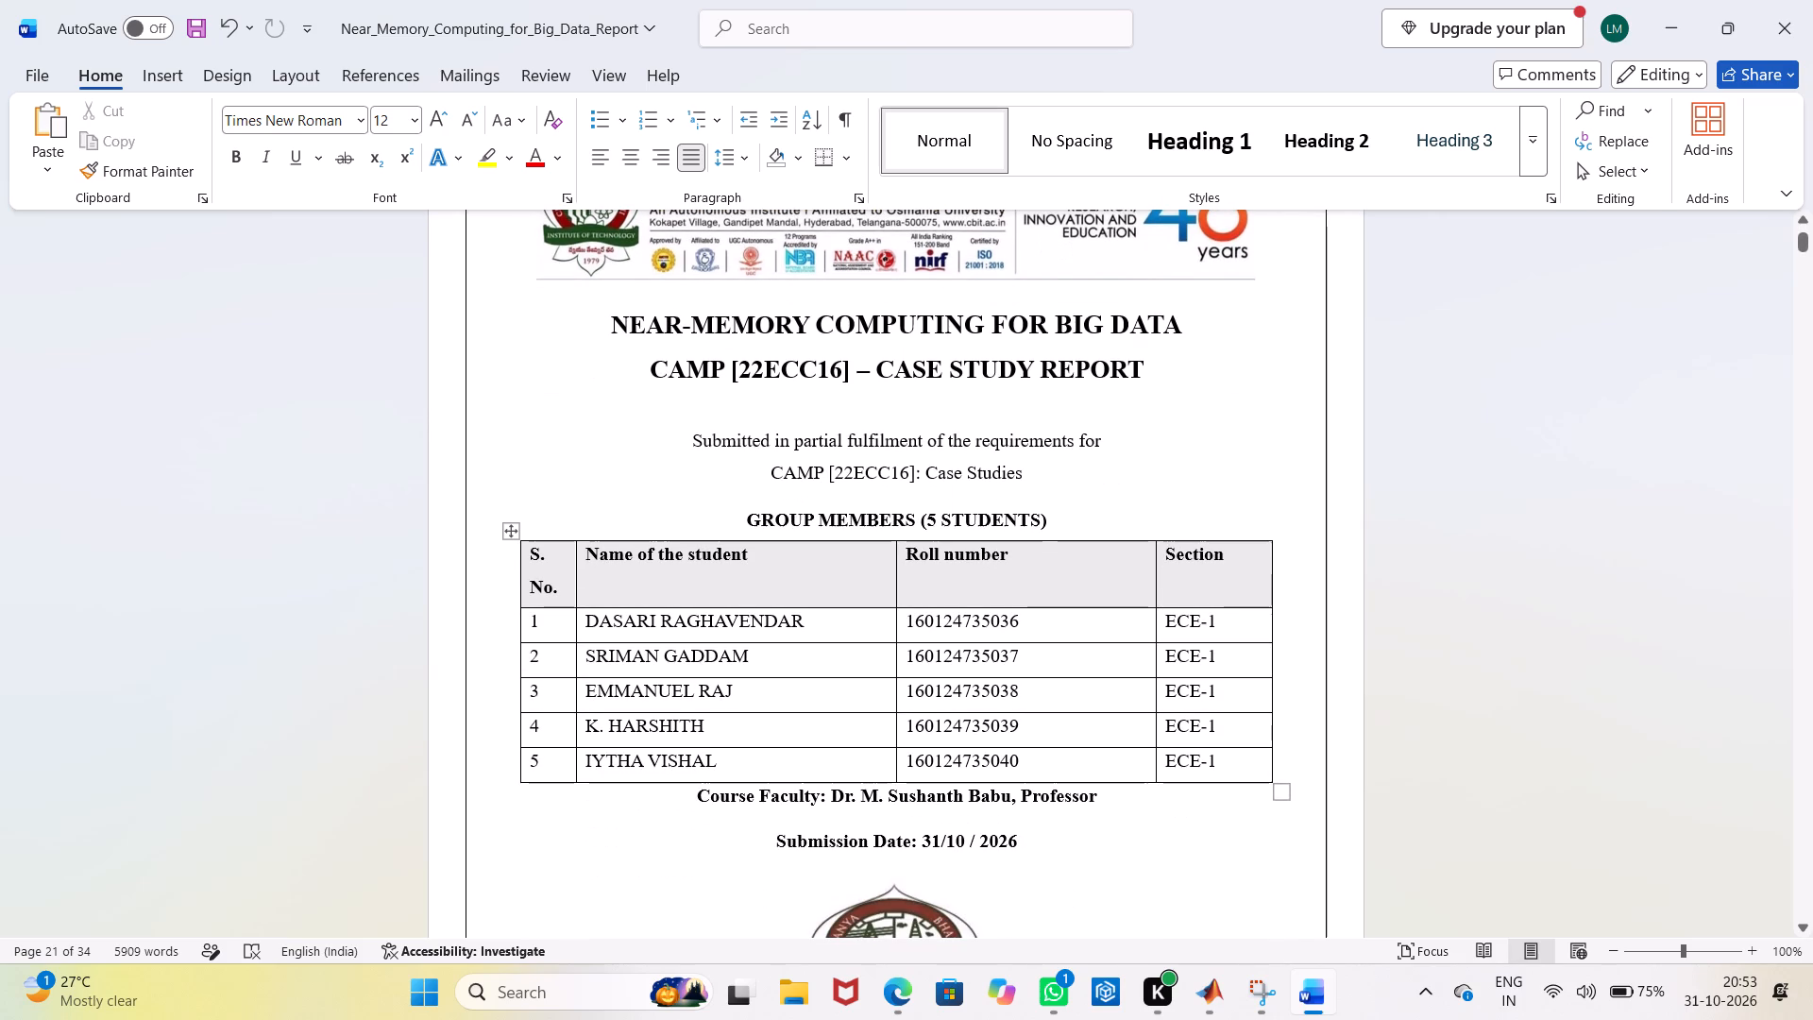
scroll(1150, 692, down, 3)
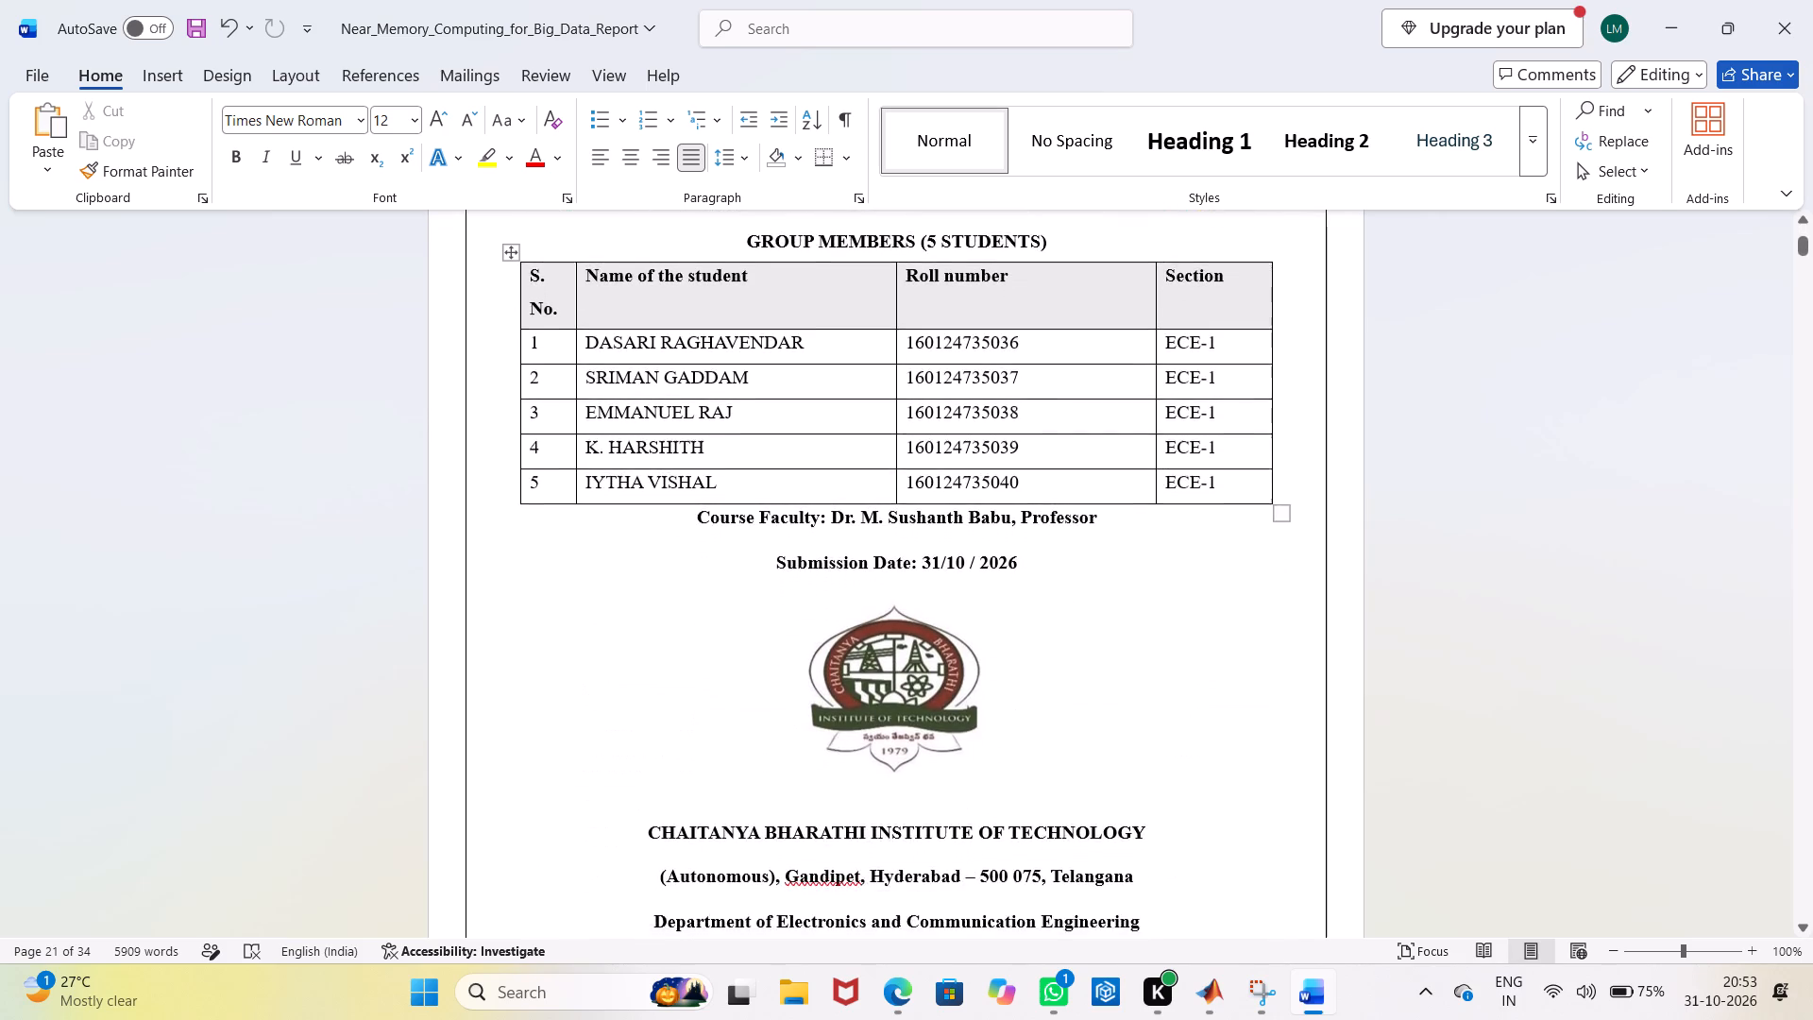
scroll(1150, 692, down, 5)
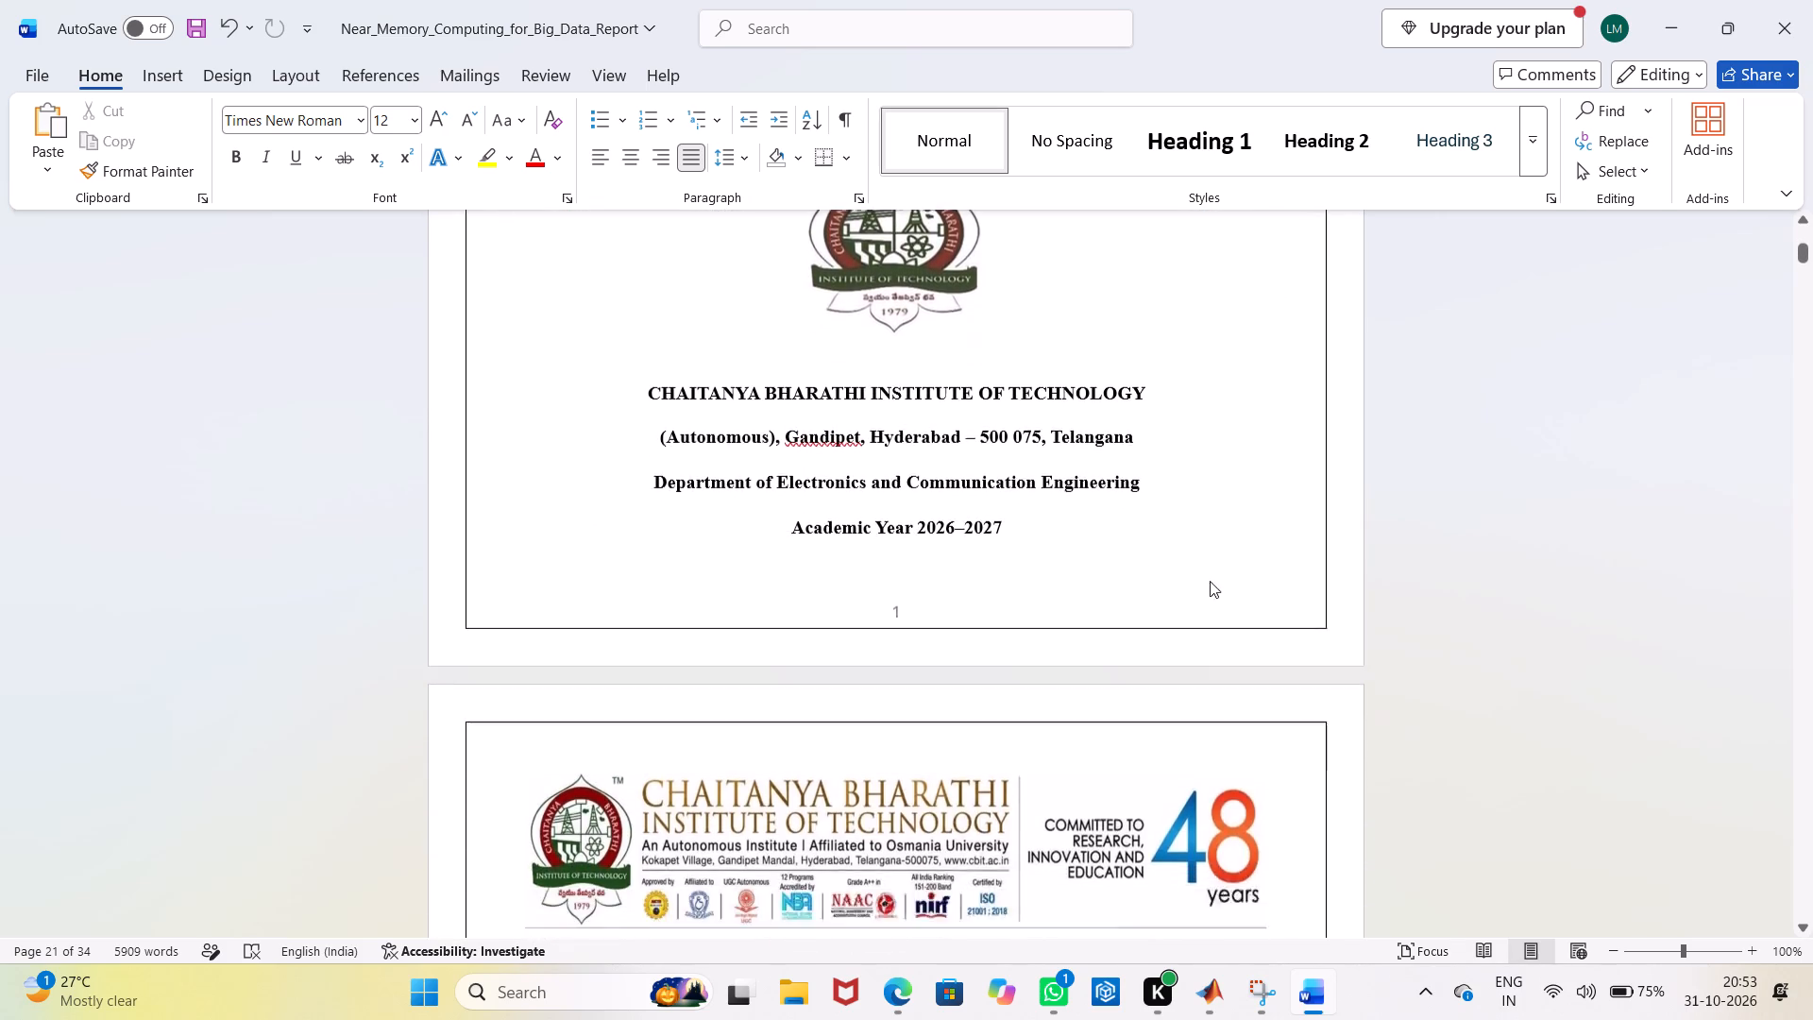
scroll(1210, 581, down, 1)
scroll(1195, 589, up, 12)
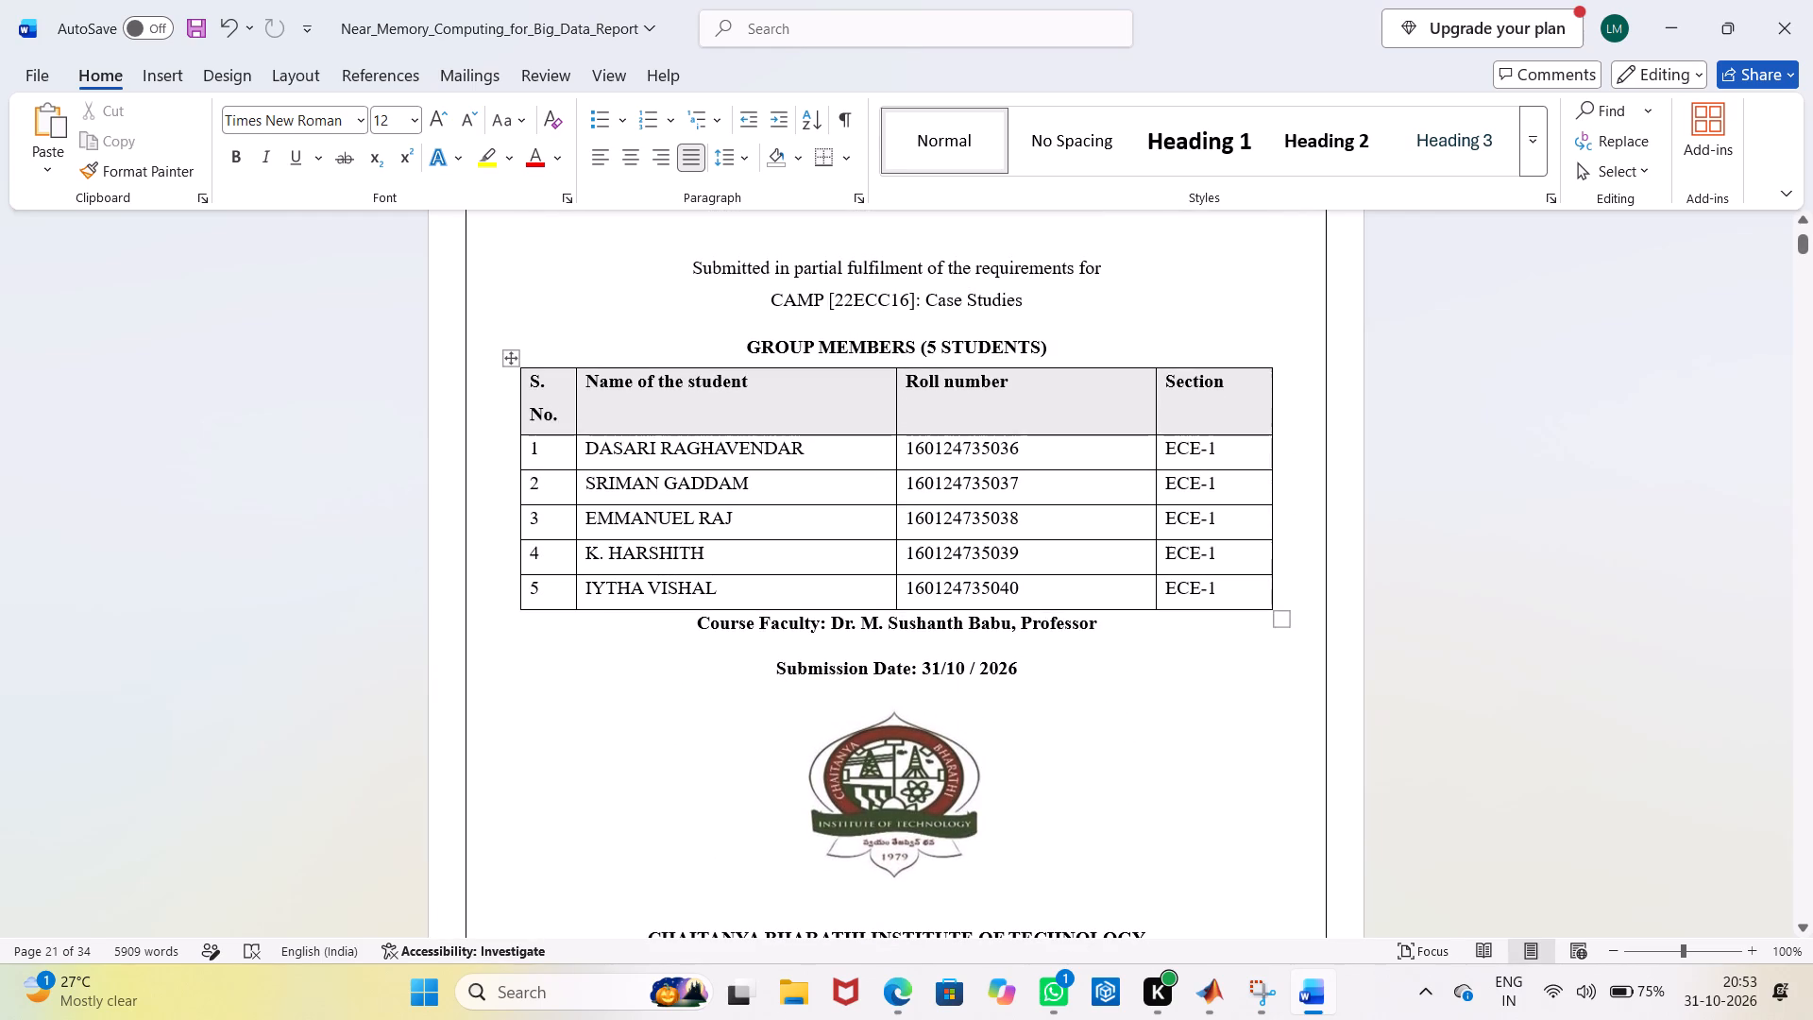
drag(1243, 387, 551, 397)
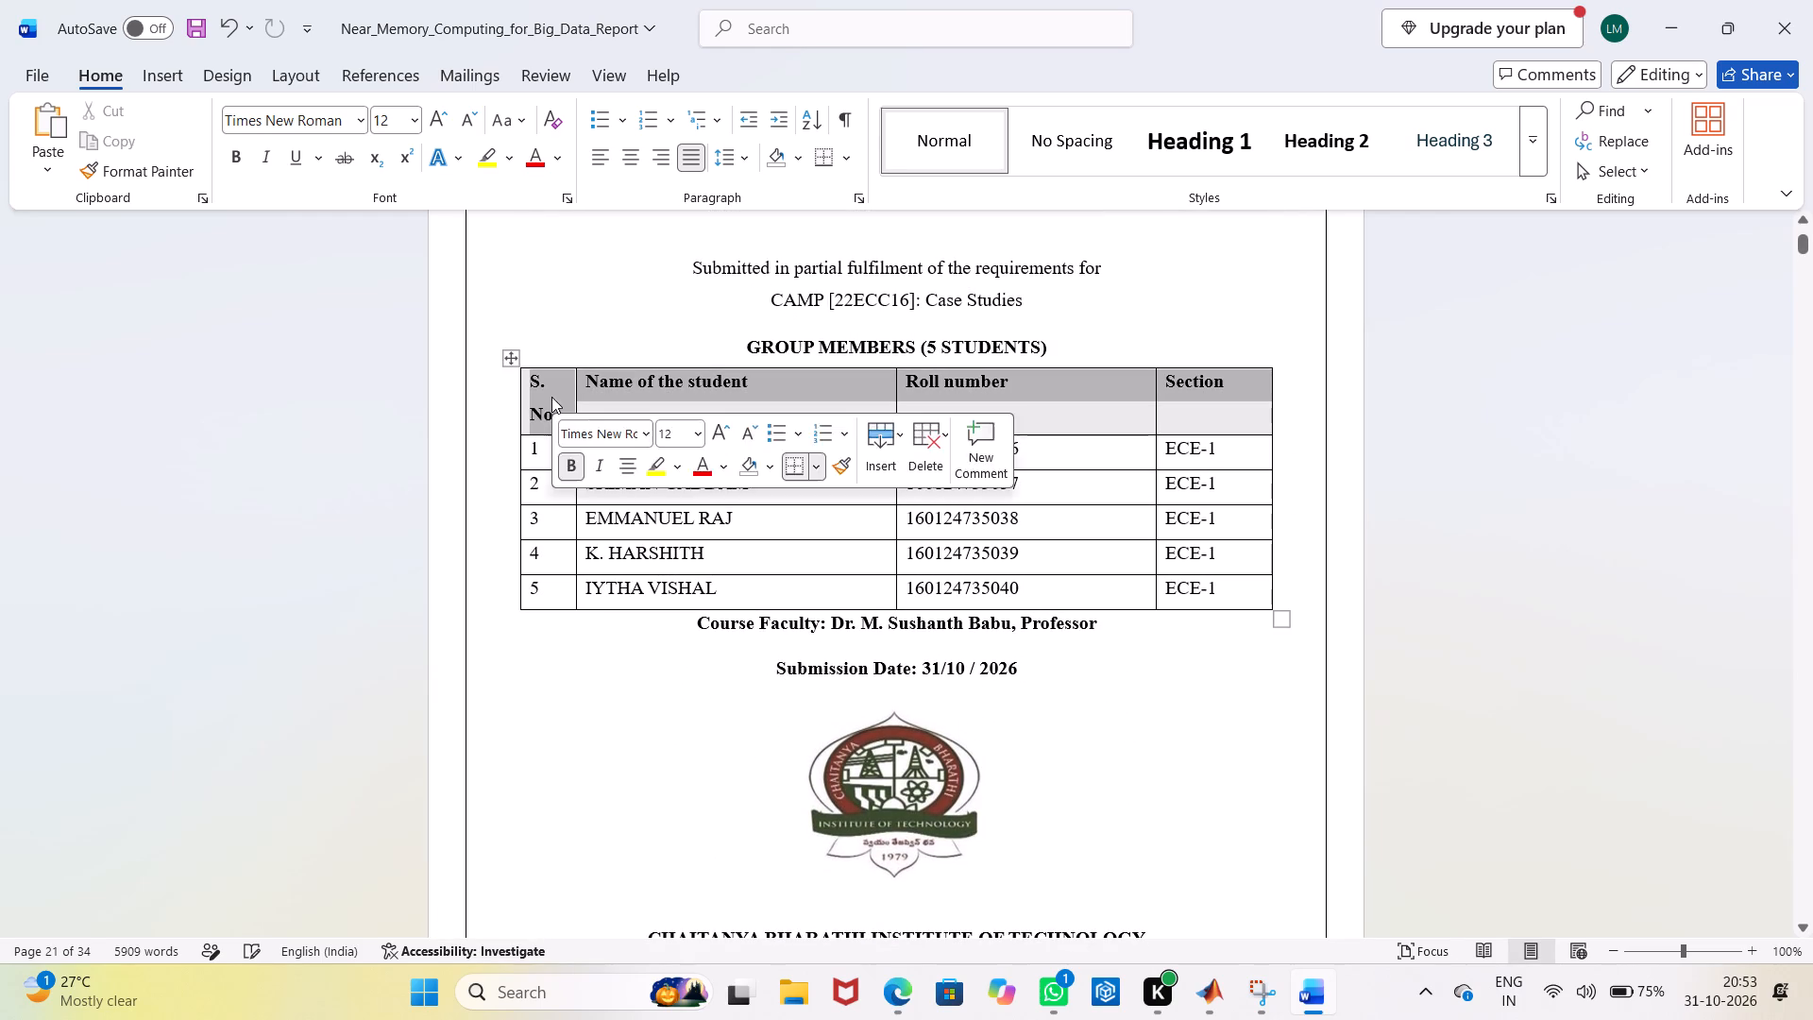
click(766, 153)
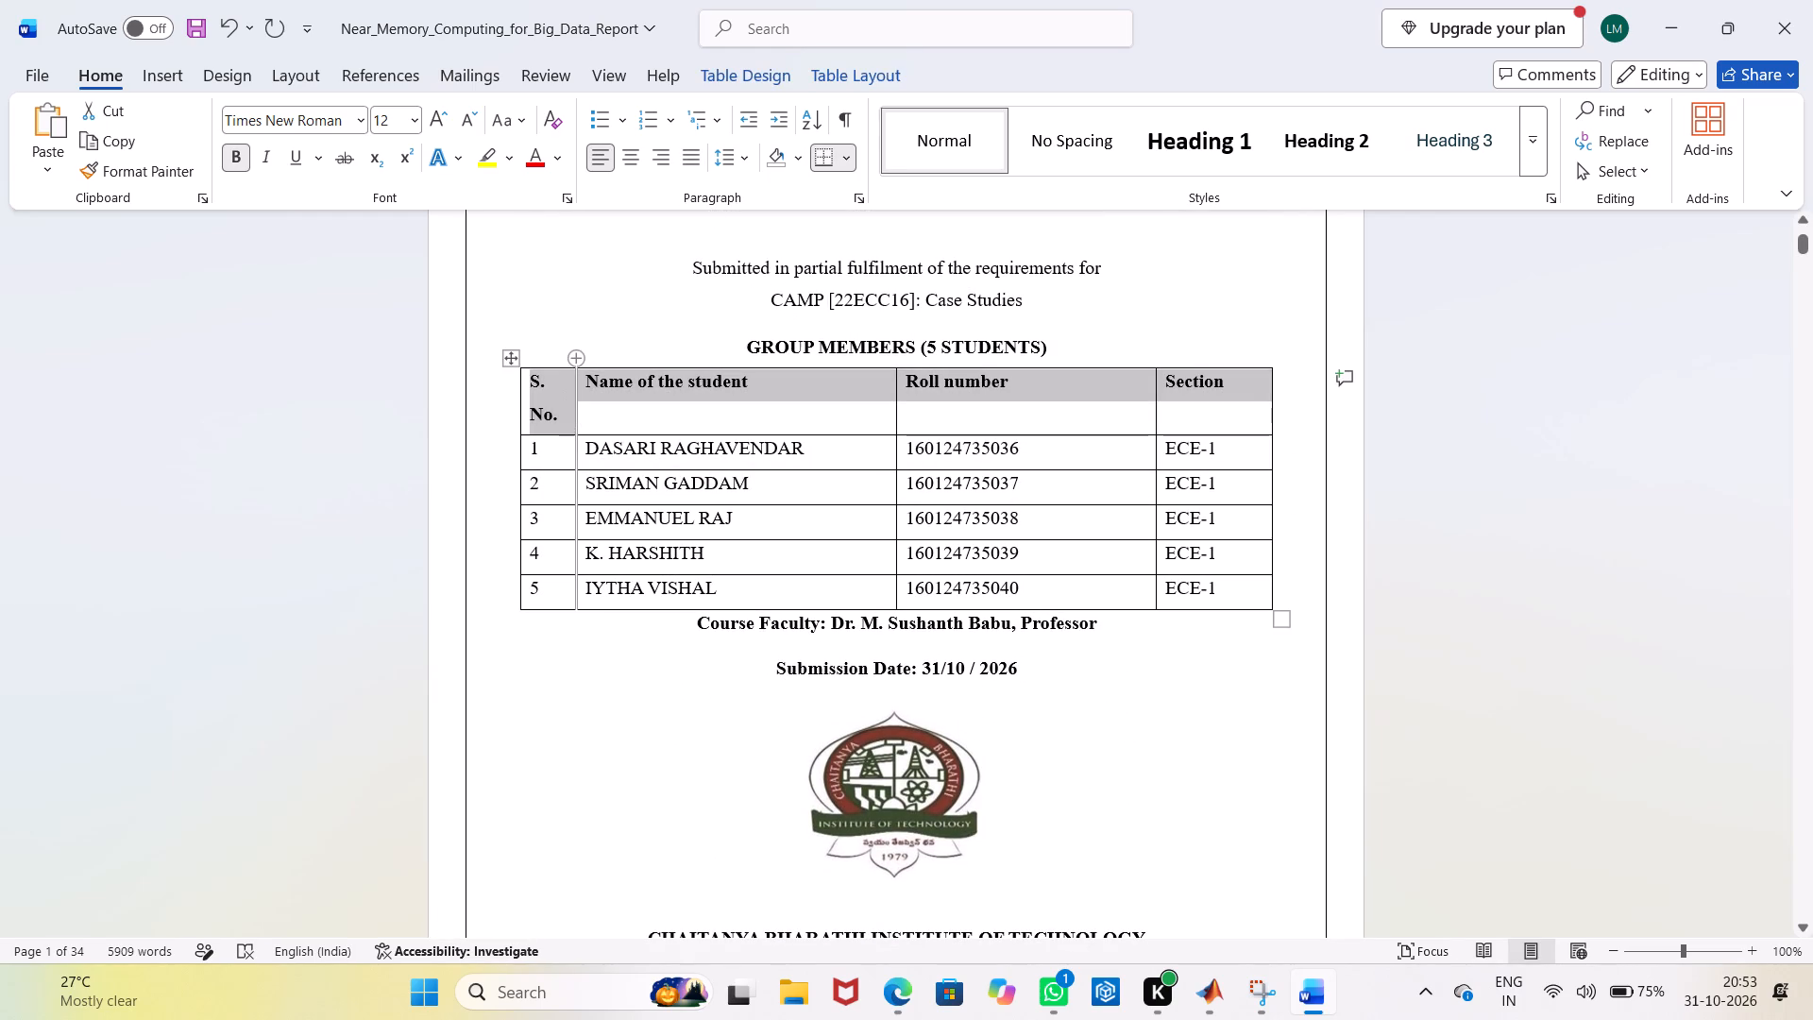
click(596, 290)
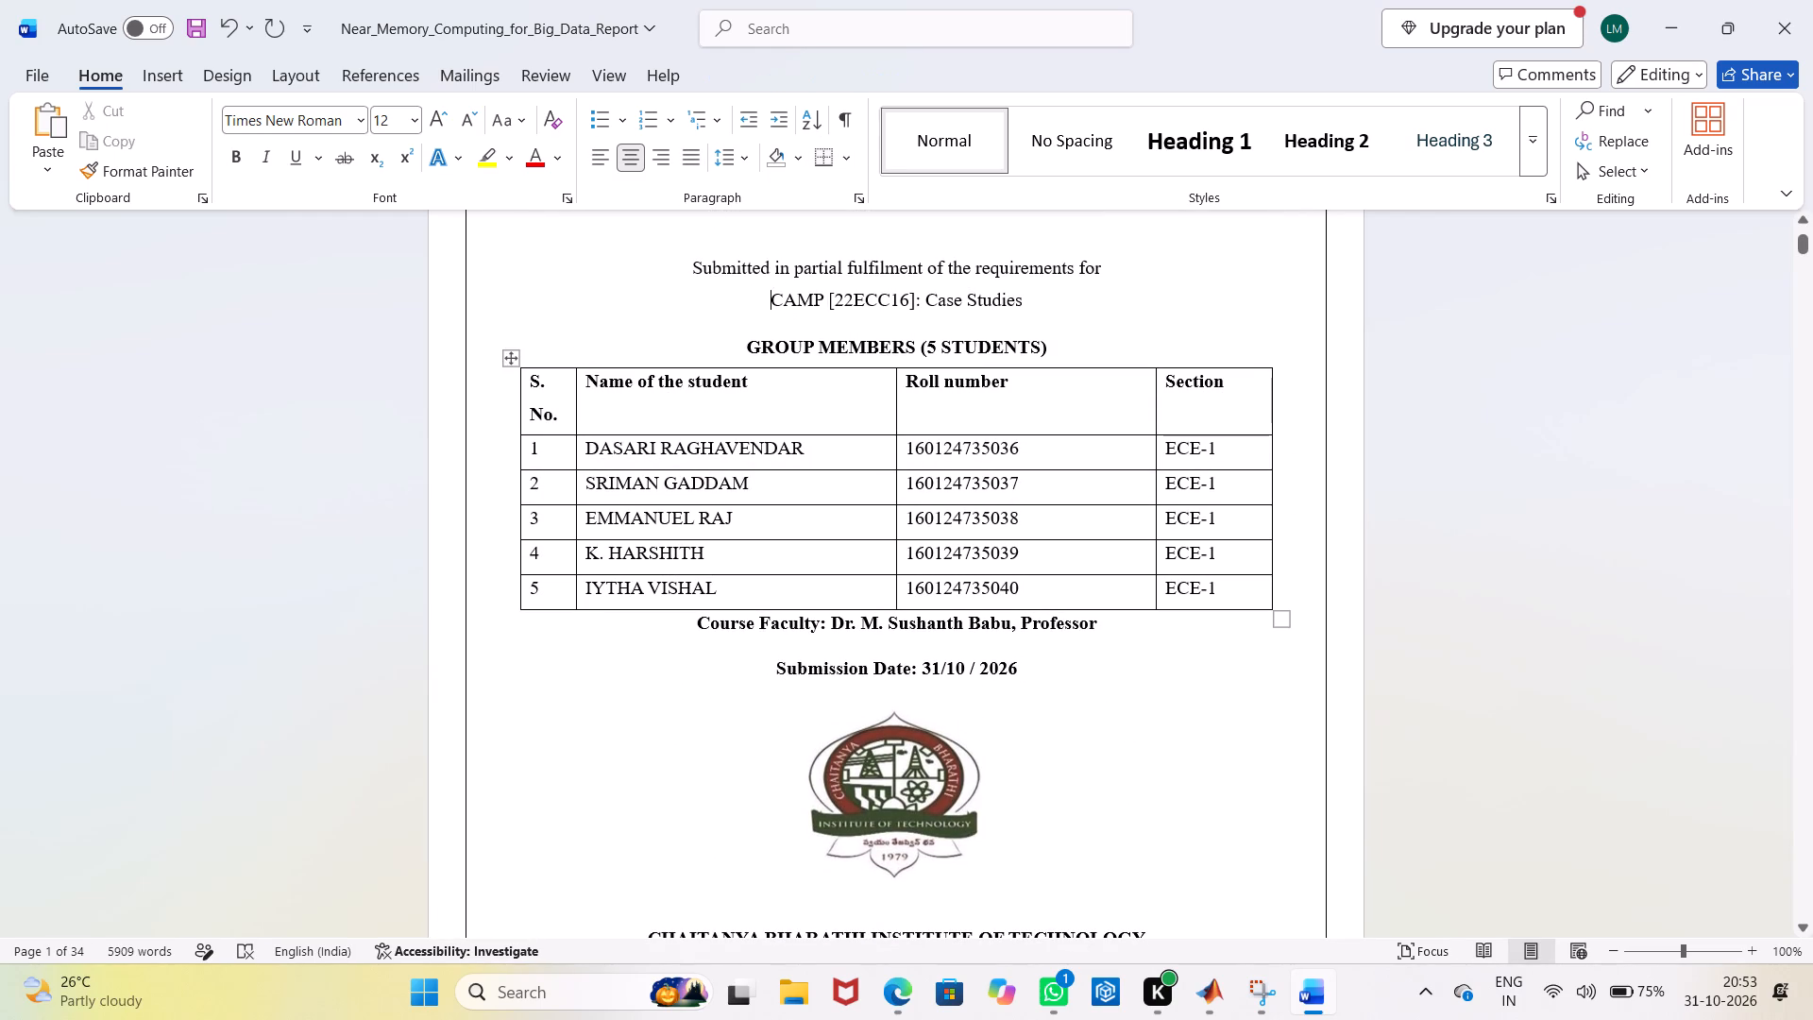
Widen the S. No. column of the Group Members table so its heading fits on one line.
drag(572, 392, 602, 393)
click(602, 393)
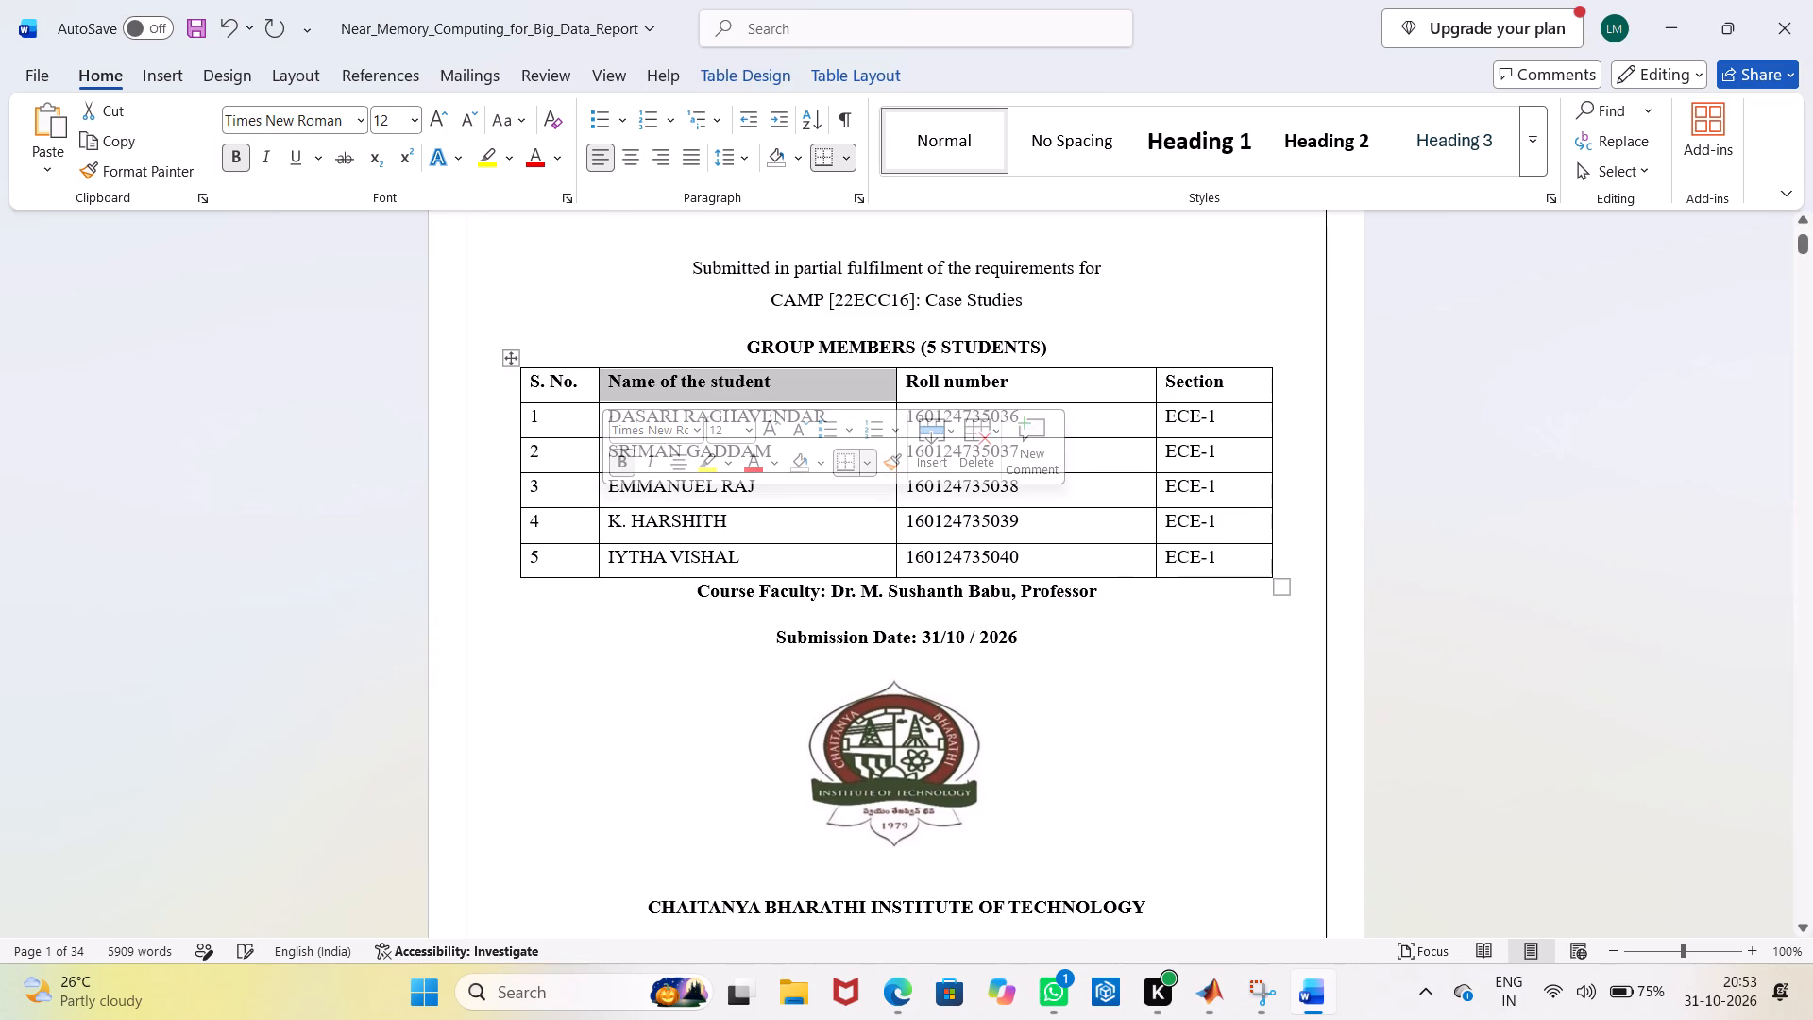
Centre the contents of the S. No., Roll number and Section columns in the cover page's Group Members table.
drag(575, 552, 540, 391)
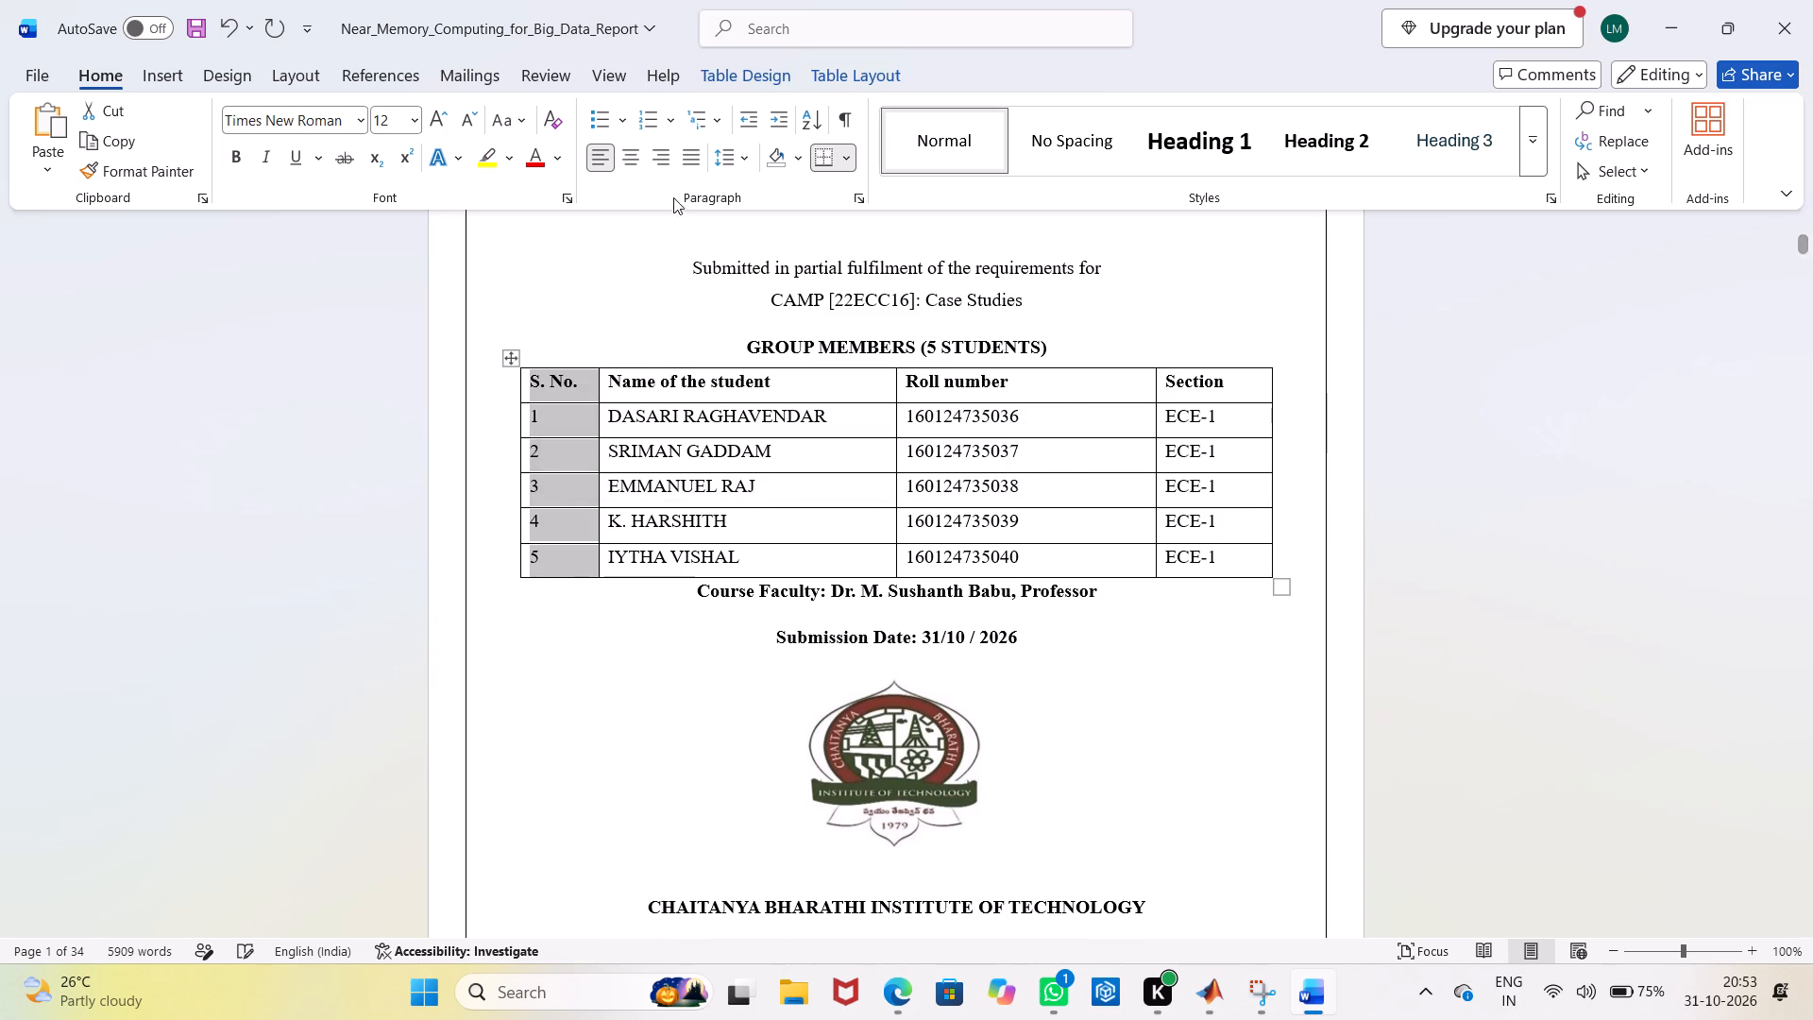
click(642, 150)
click(1465, 534)
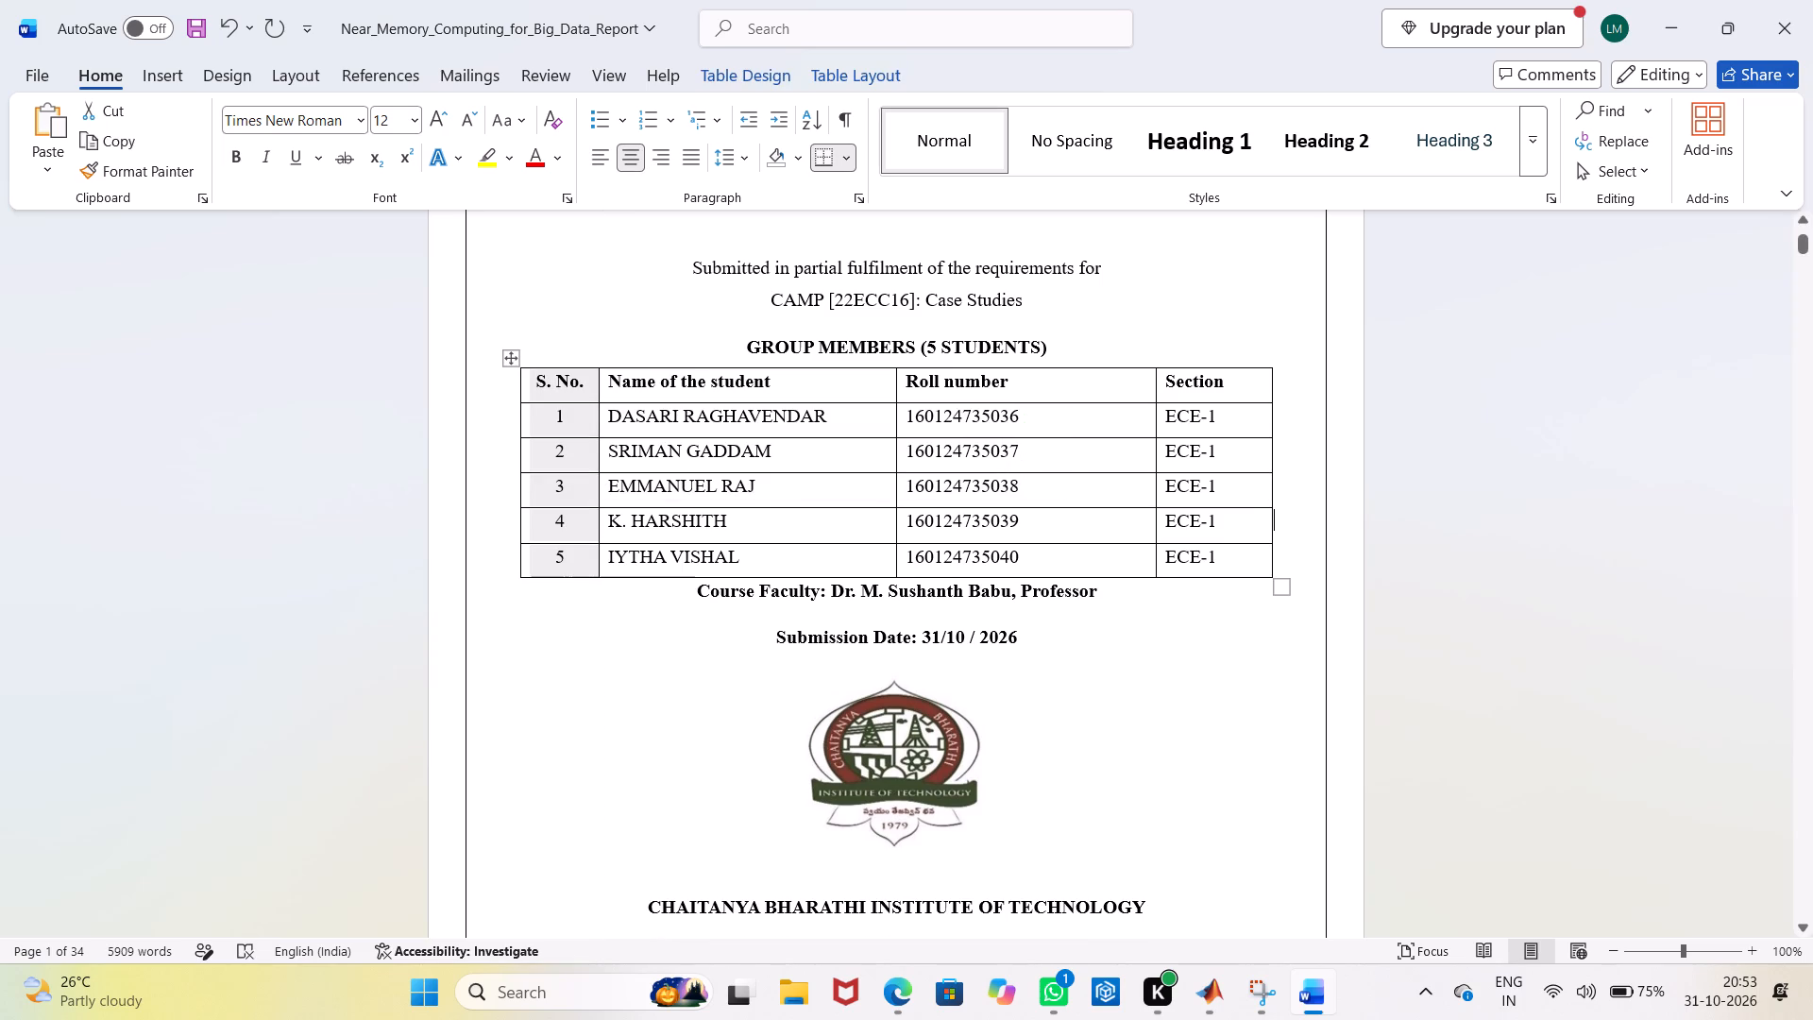
drag(1033, 559, 923, 387)
click(630, 154)
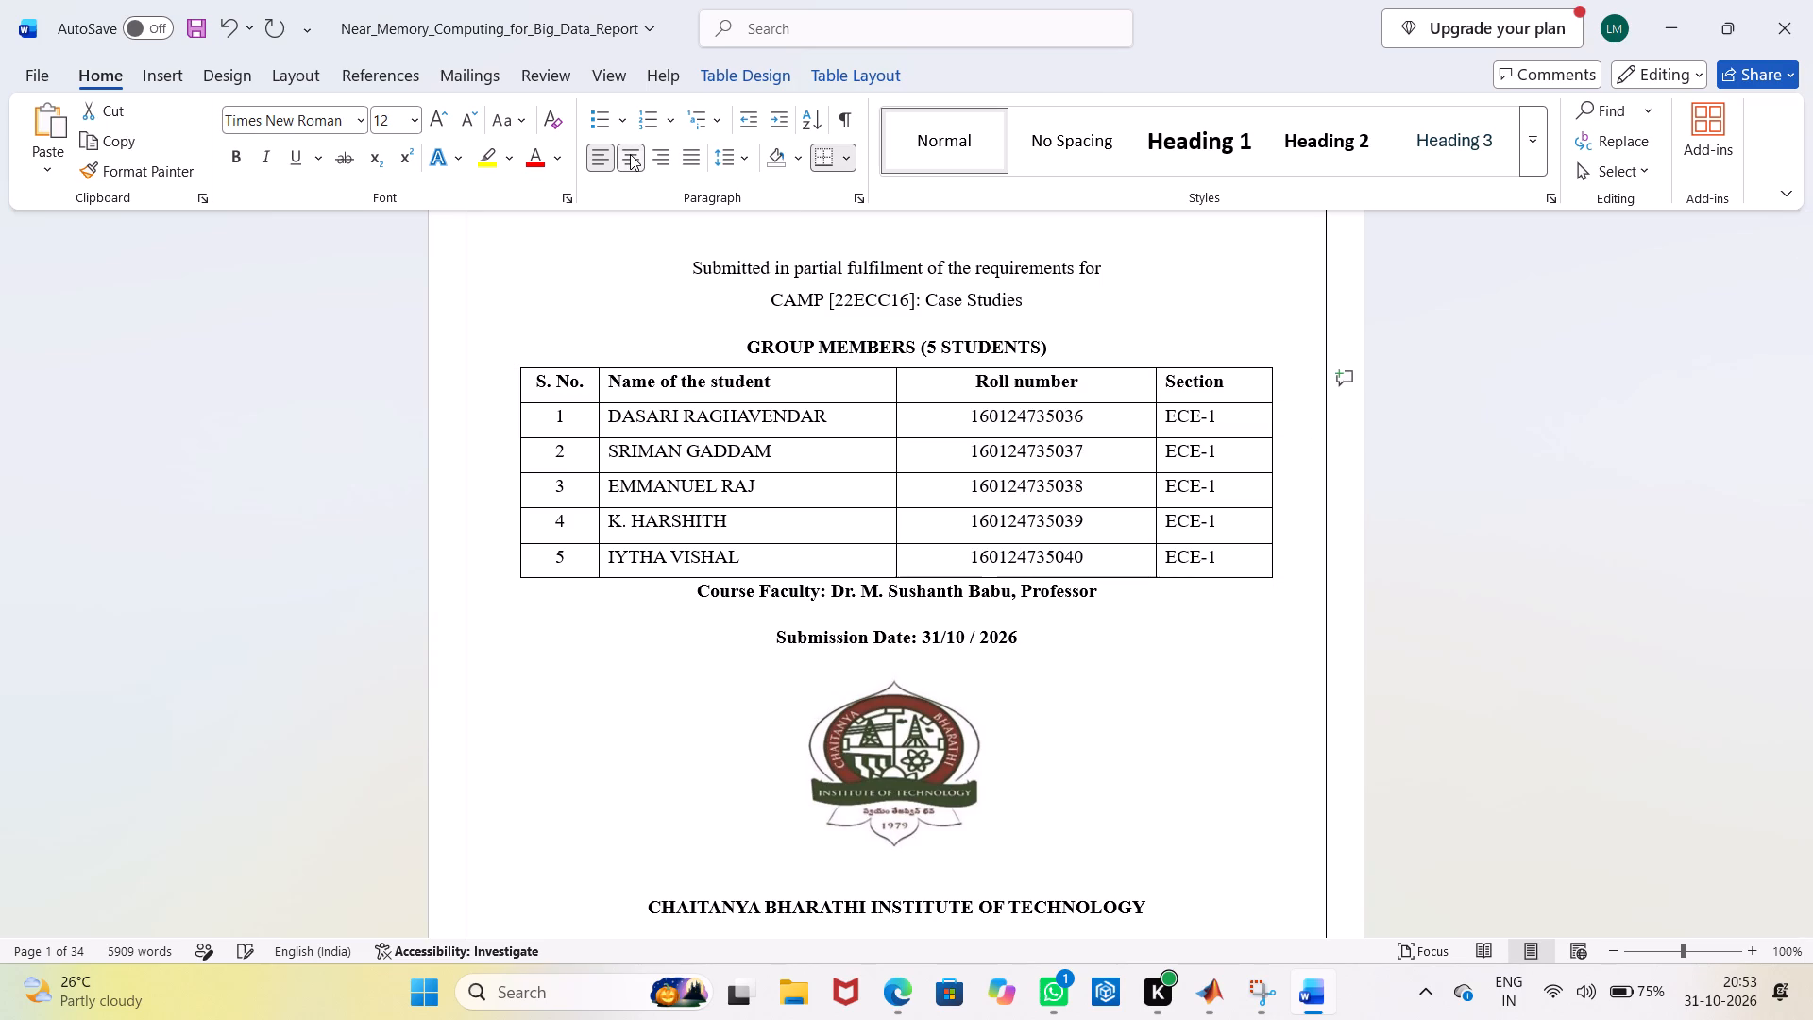
click(1602, 608)
drag(1239, 563, 1169, 391)
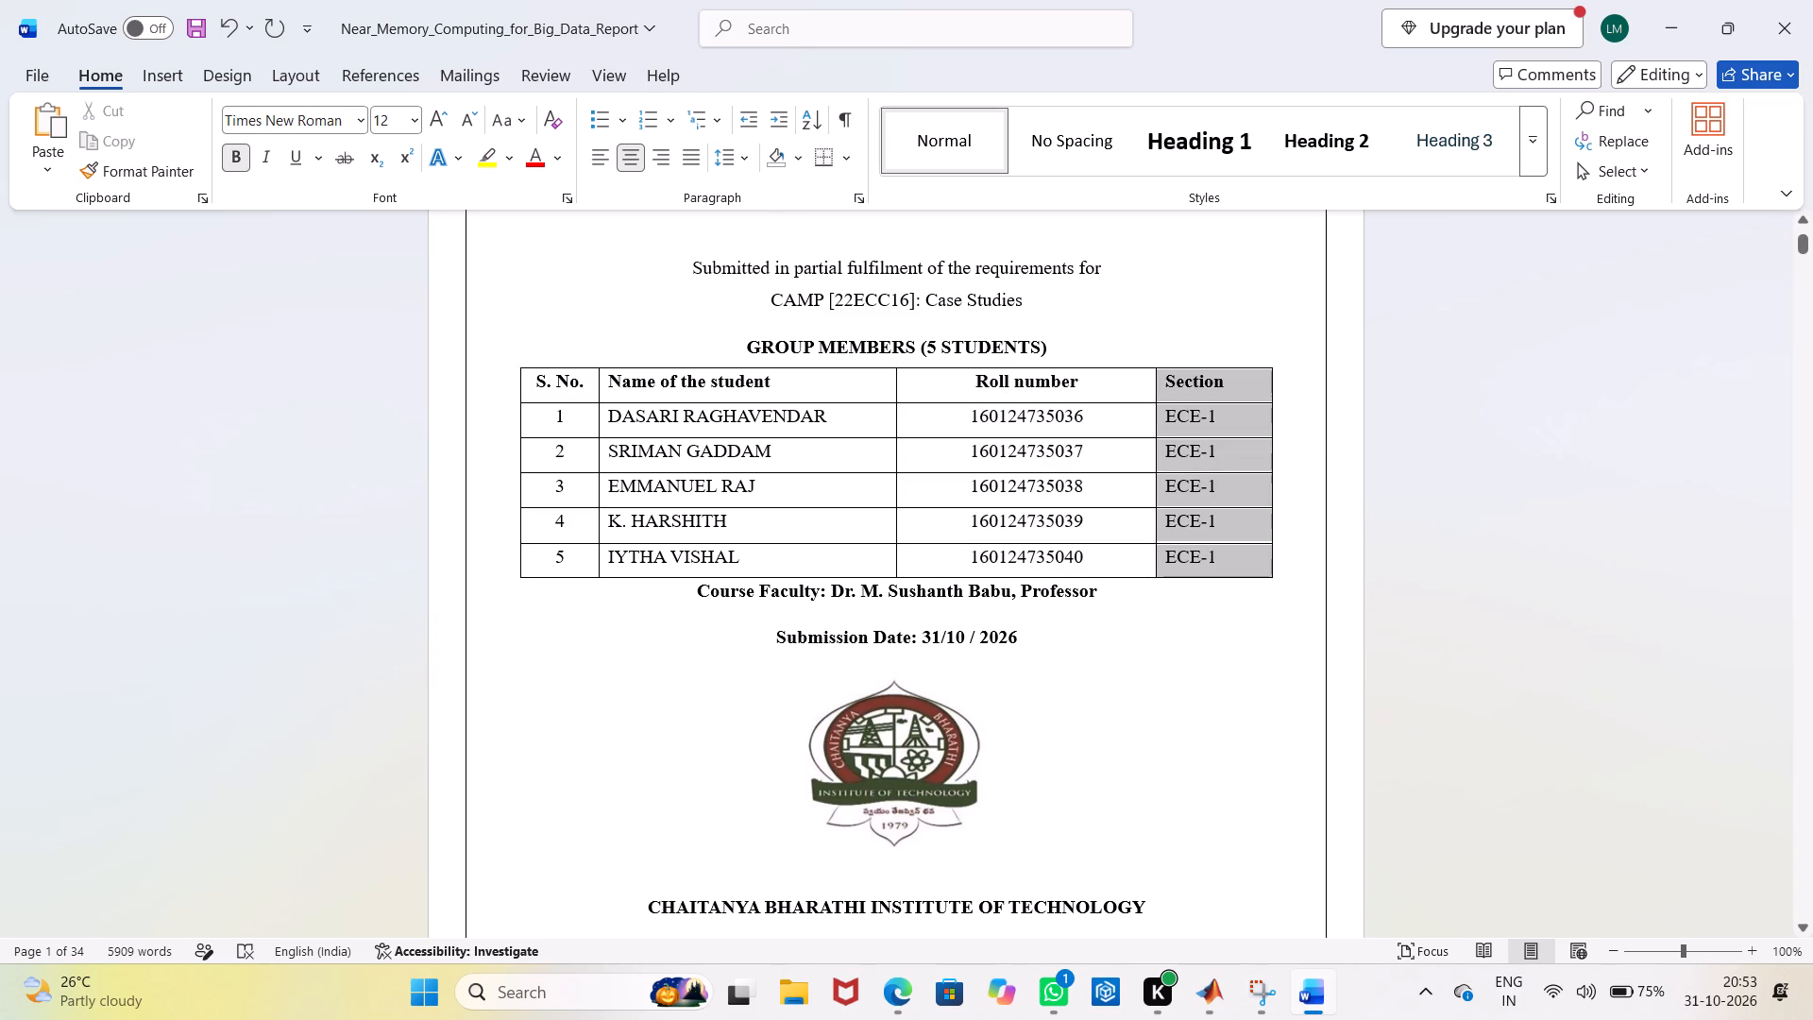
drag(1169, 391, 1171, 376)
click(641, 167)
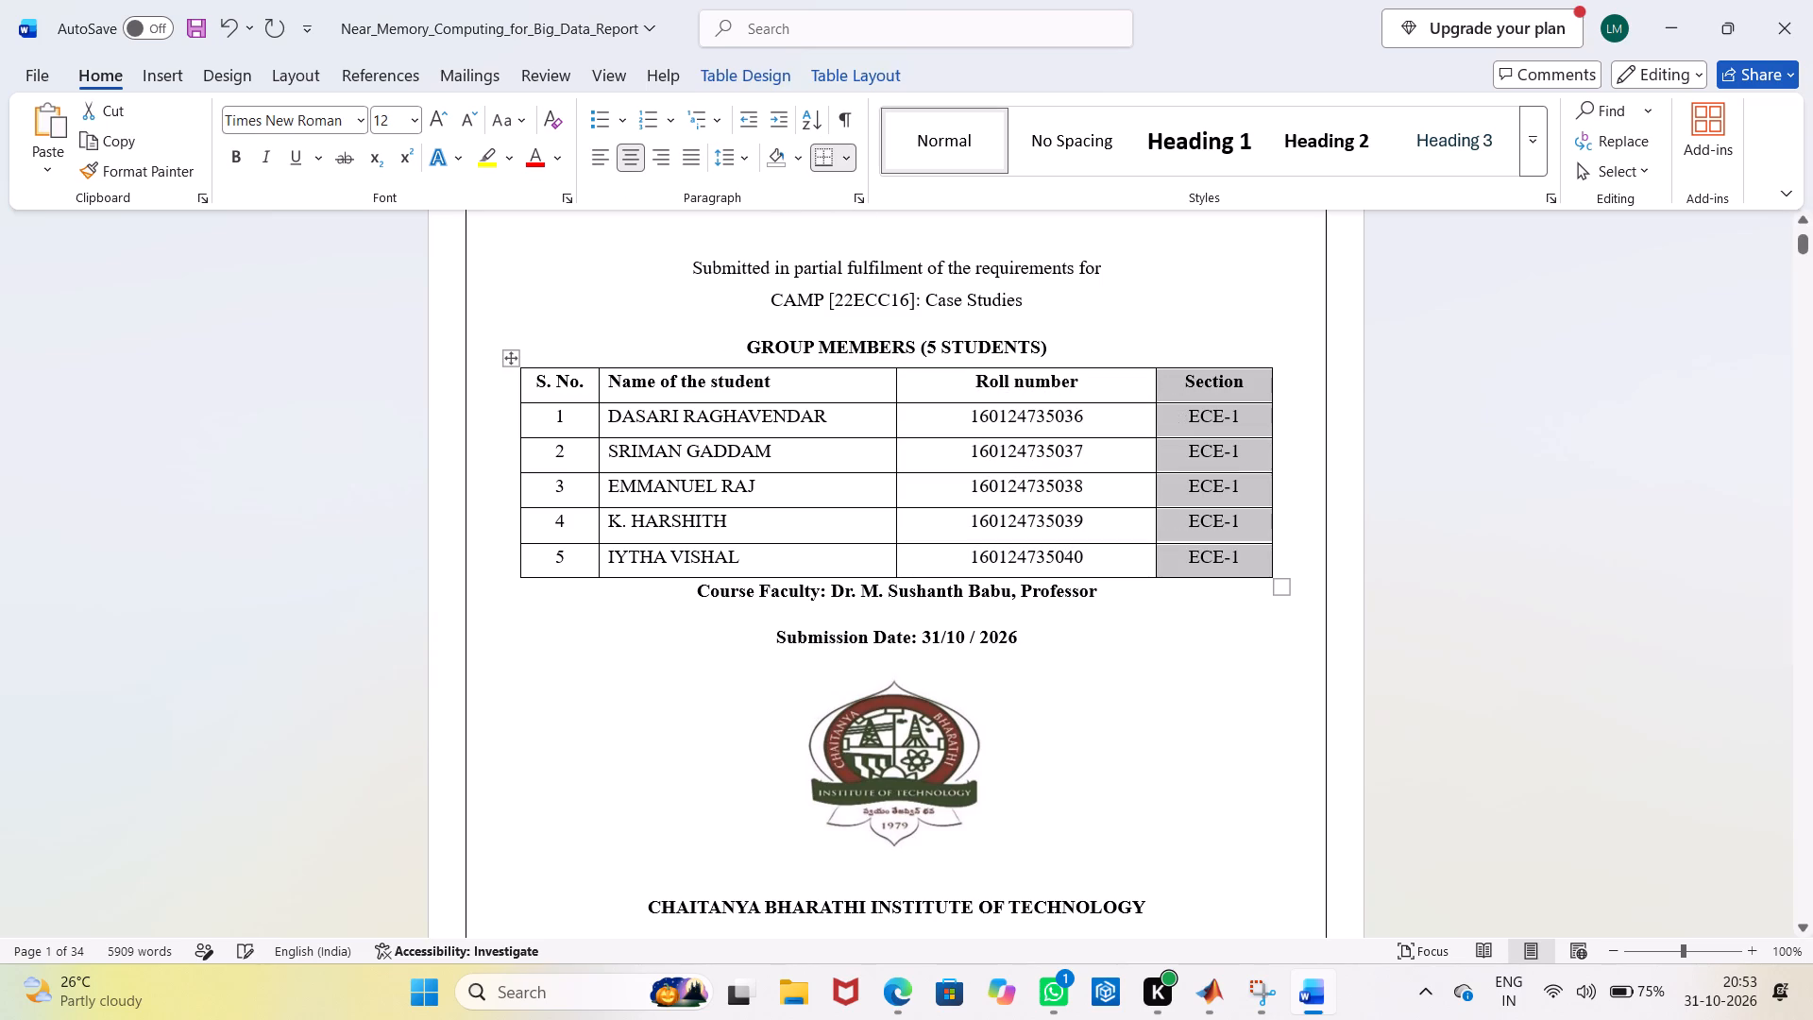
click(1497, 496)
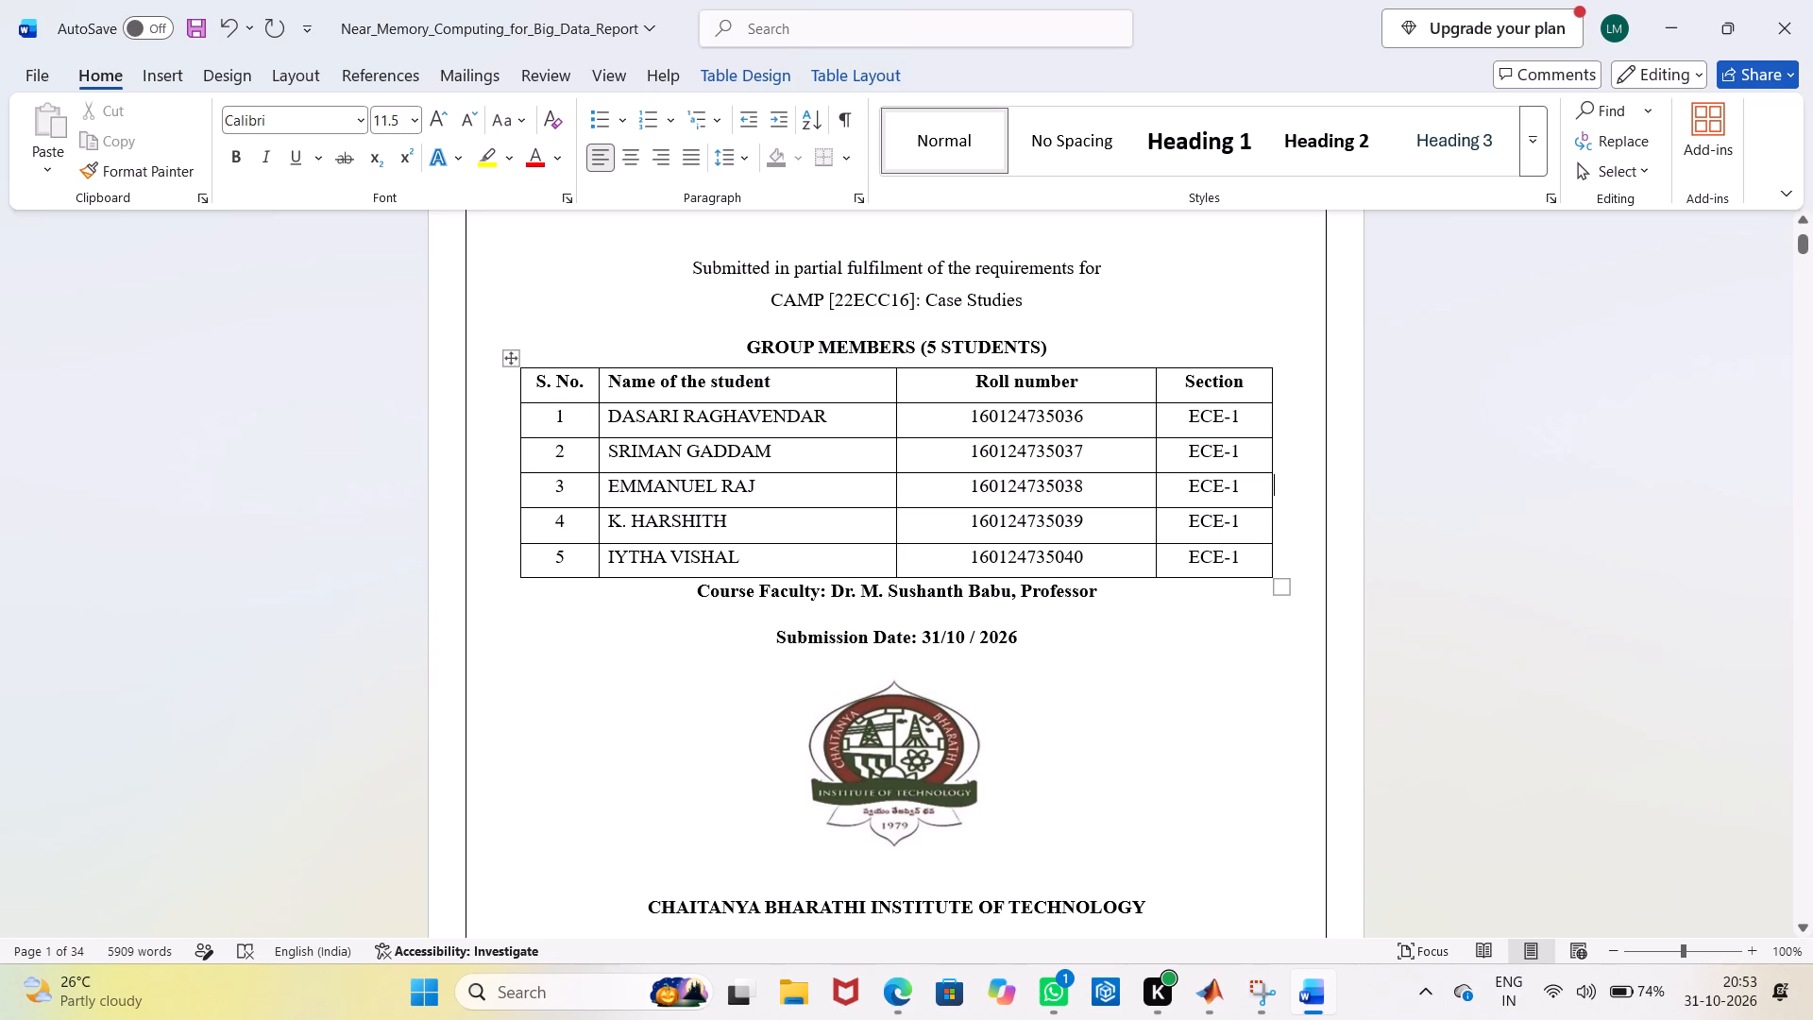
Centre the S. No. and Roll number columns and the Signature heading in the Declaration page's student table.
scroll(1228, 647, down, 20)
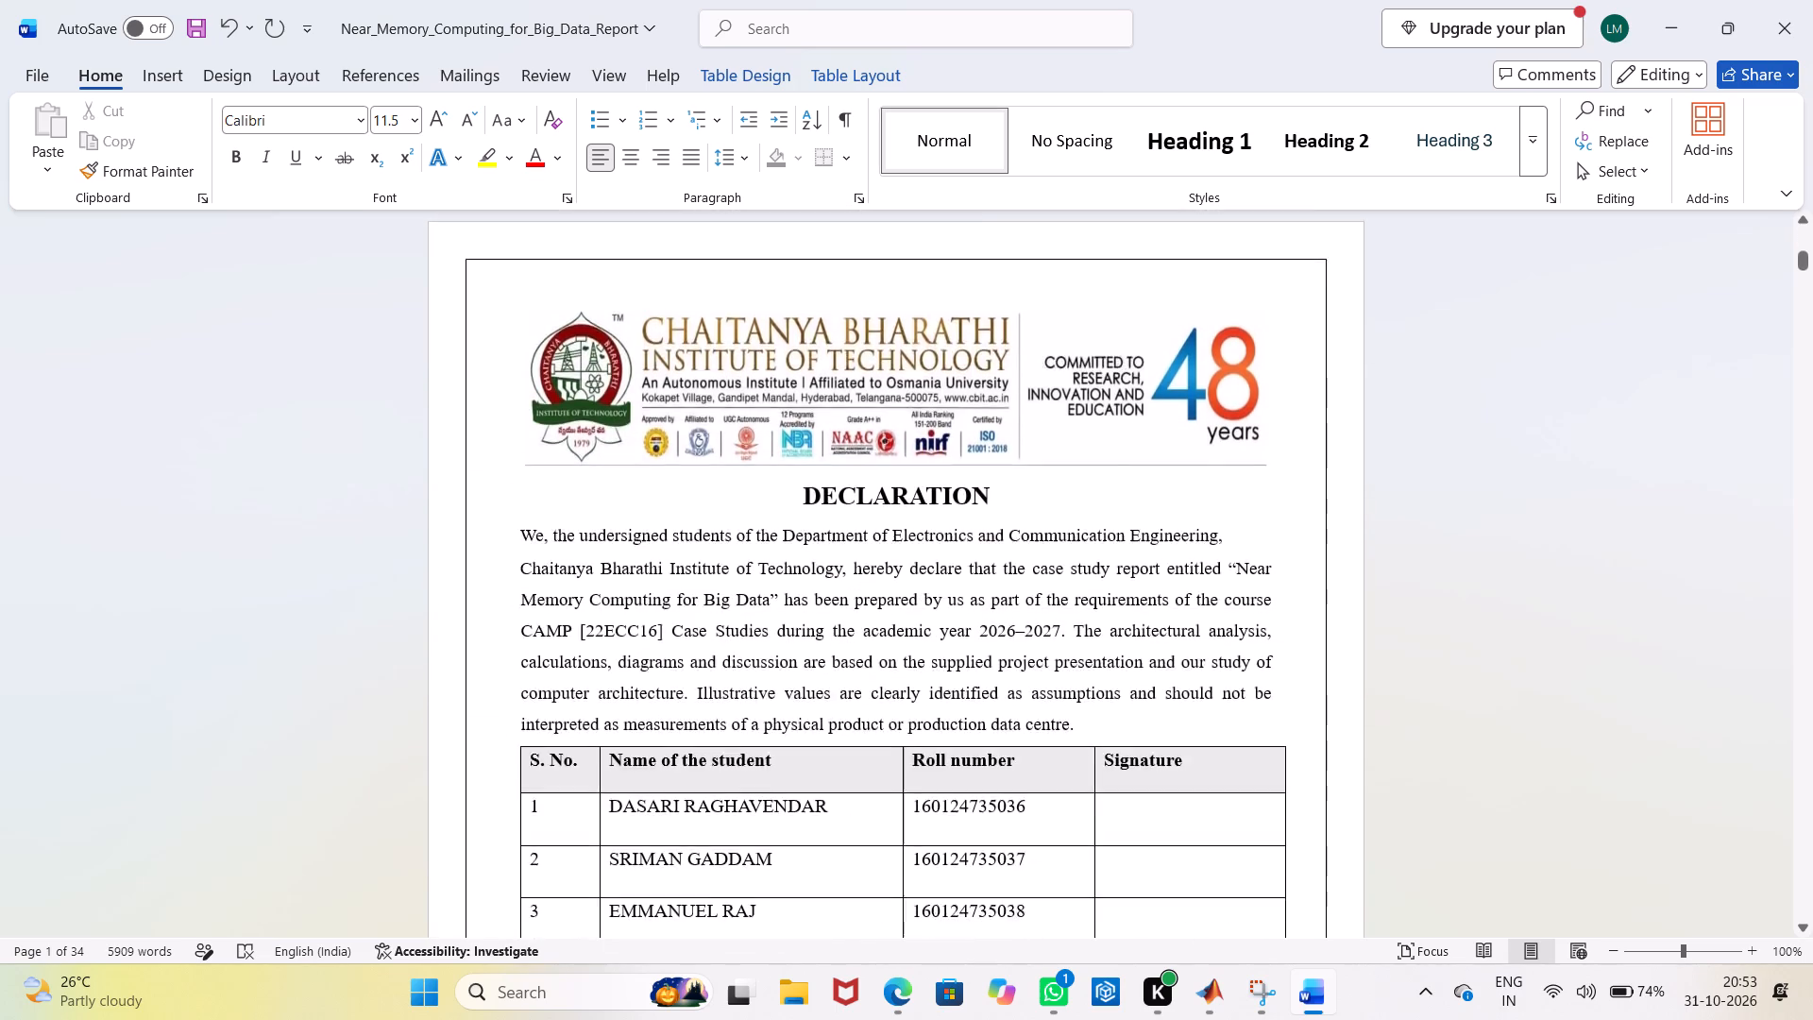
scroll(1233, 650, down, 2)
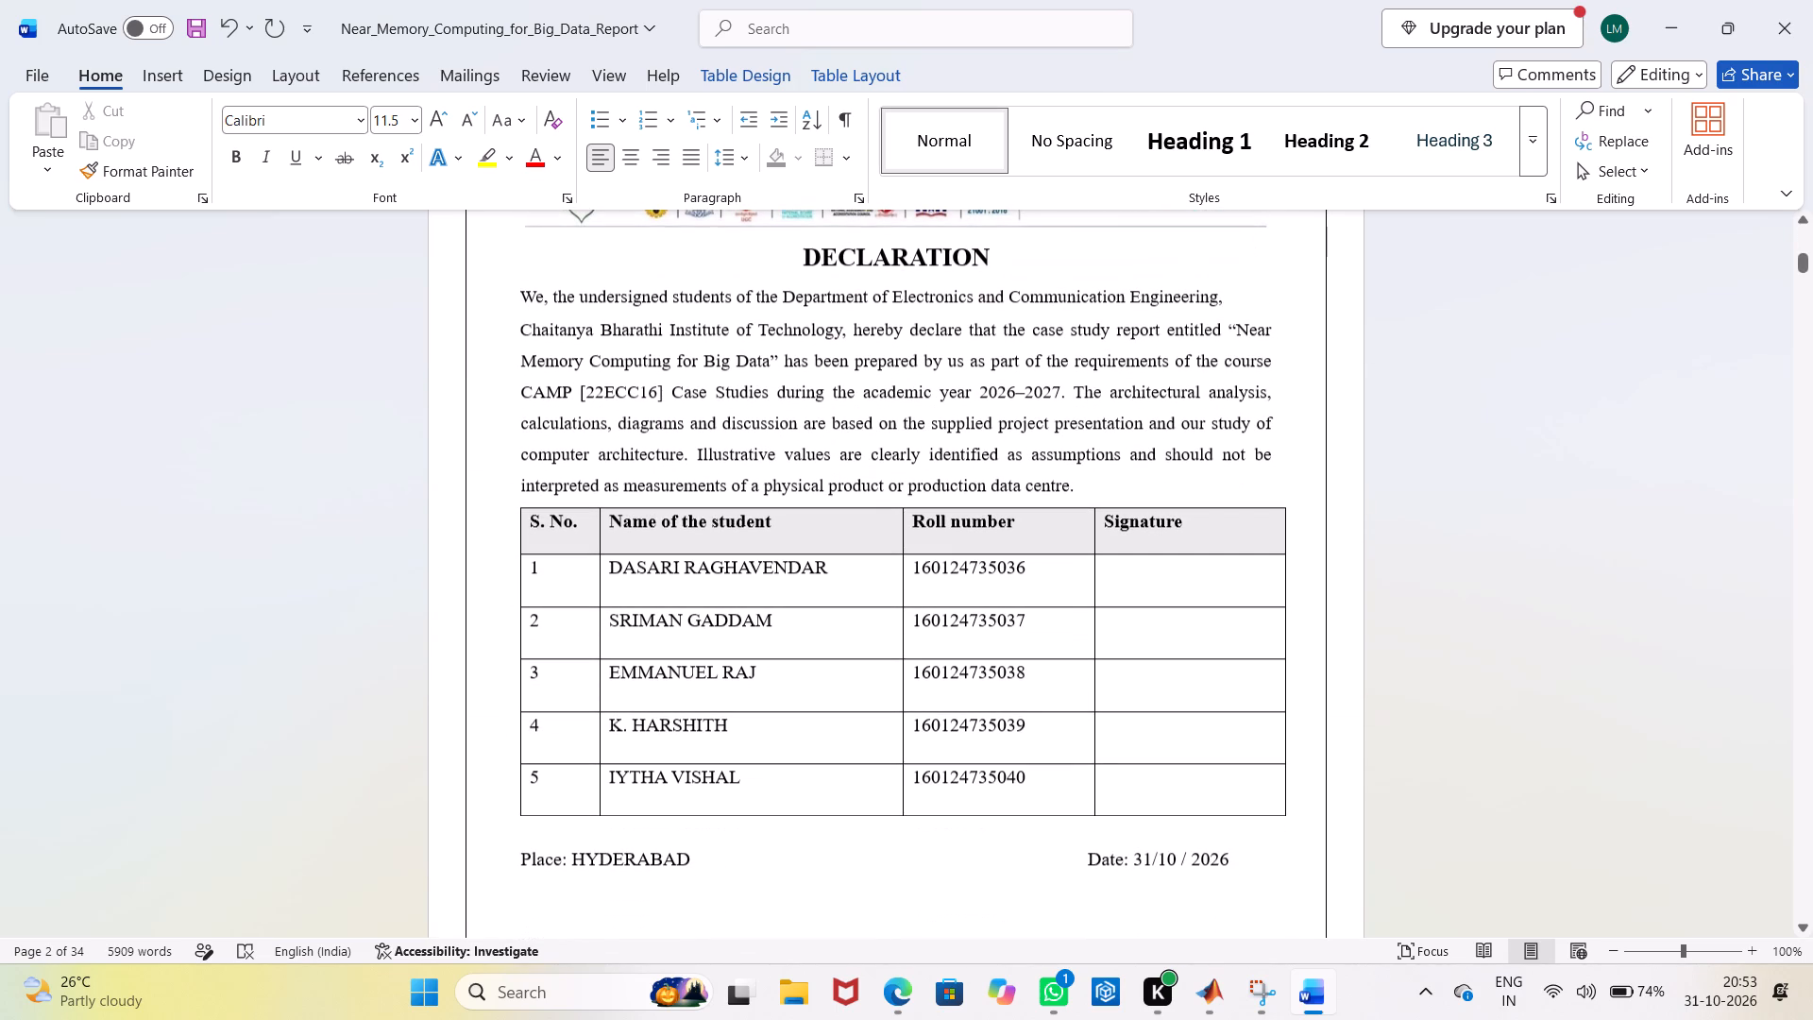
drag(590, 776, 523, 528)
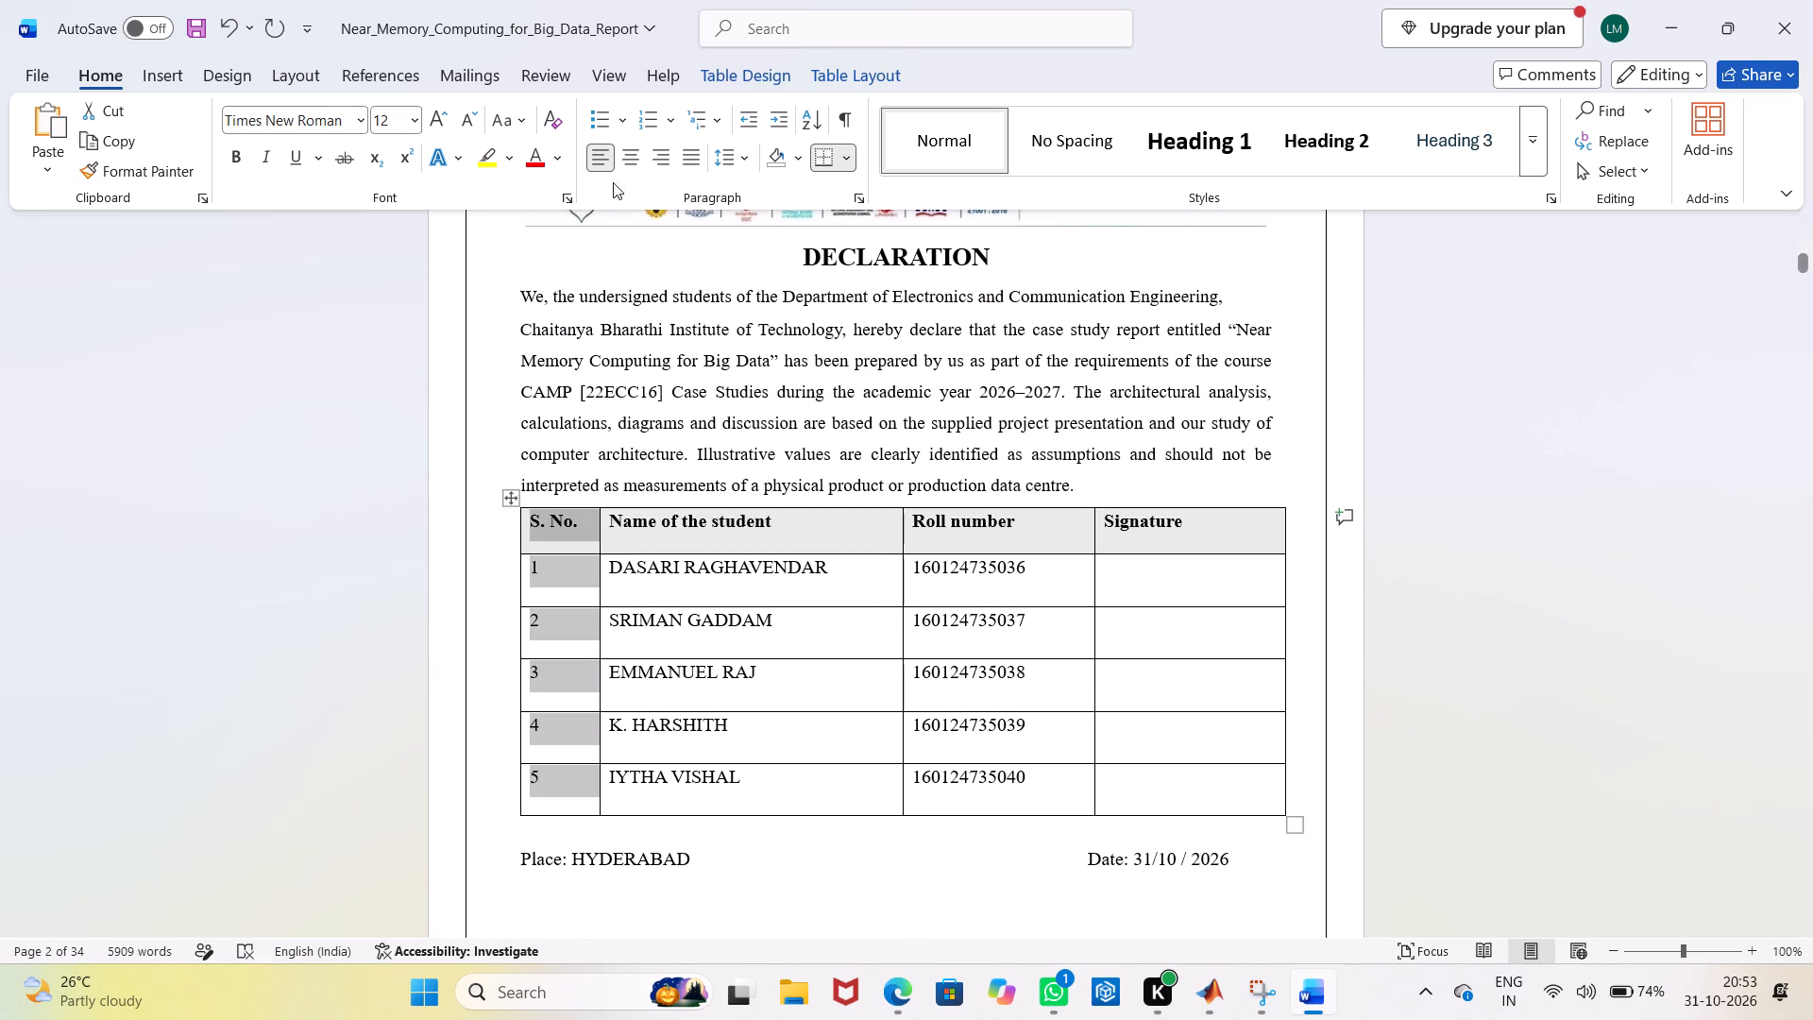
click(624, 155)
drag(1050, 788, 908, 510)
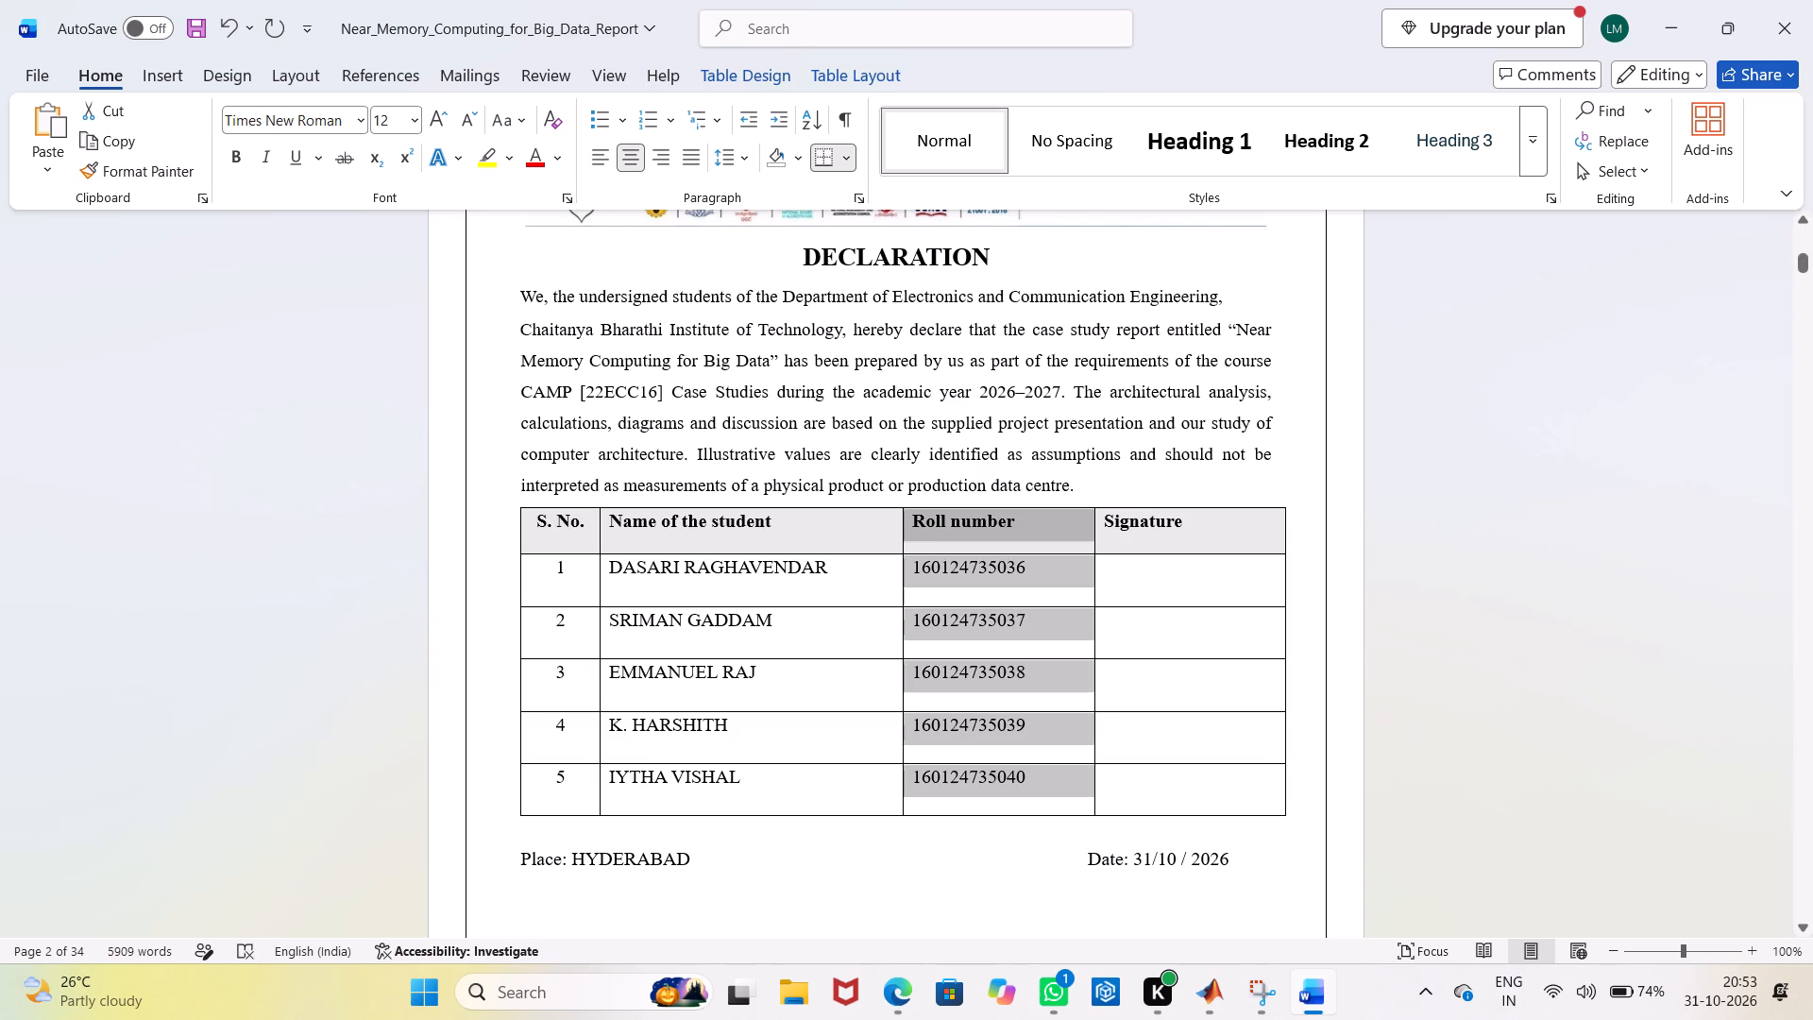
drag(908, 510, 908, 509)
click(619, 162)
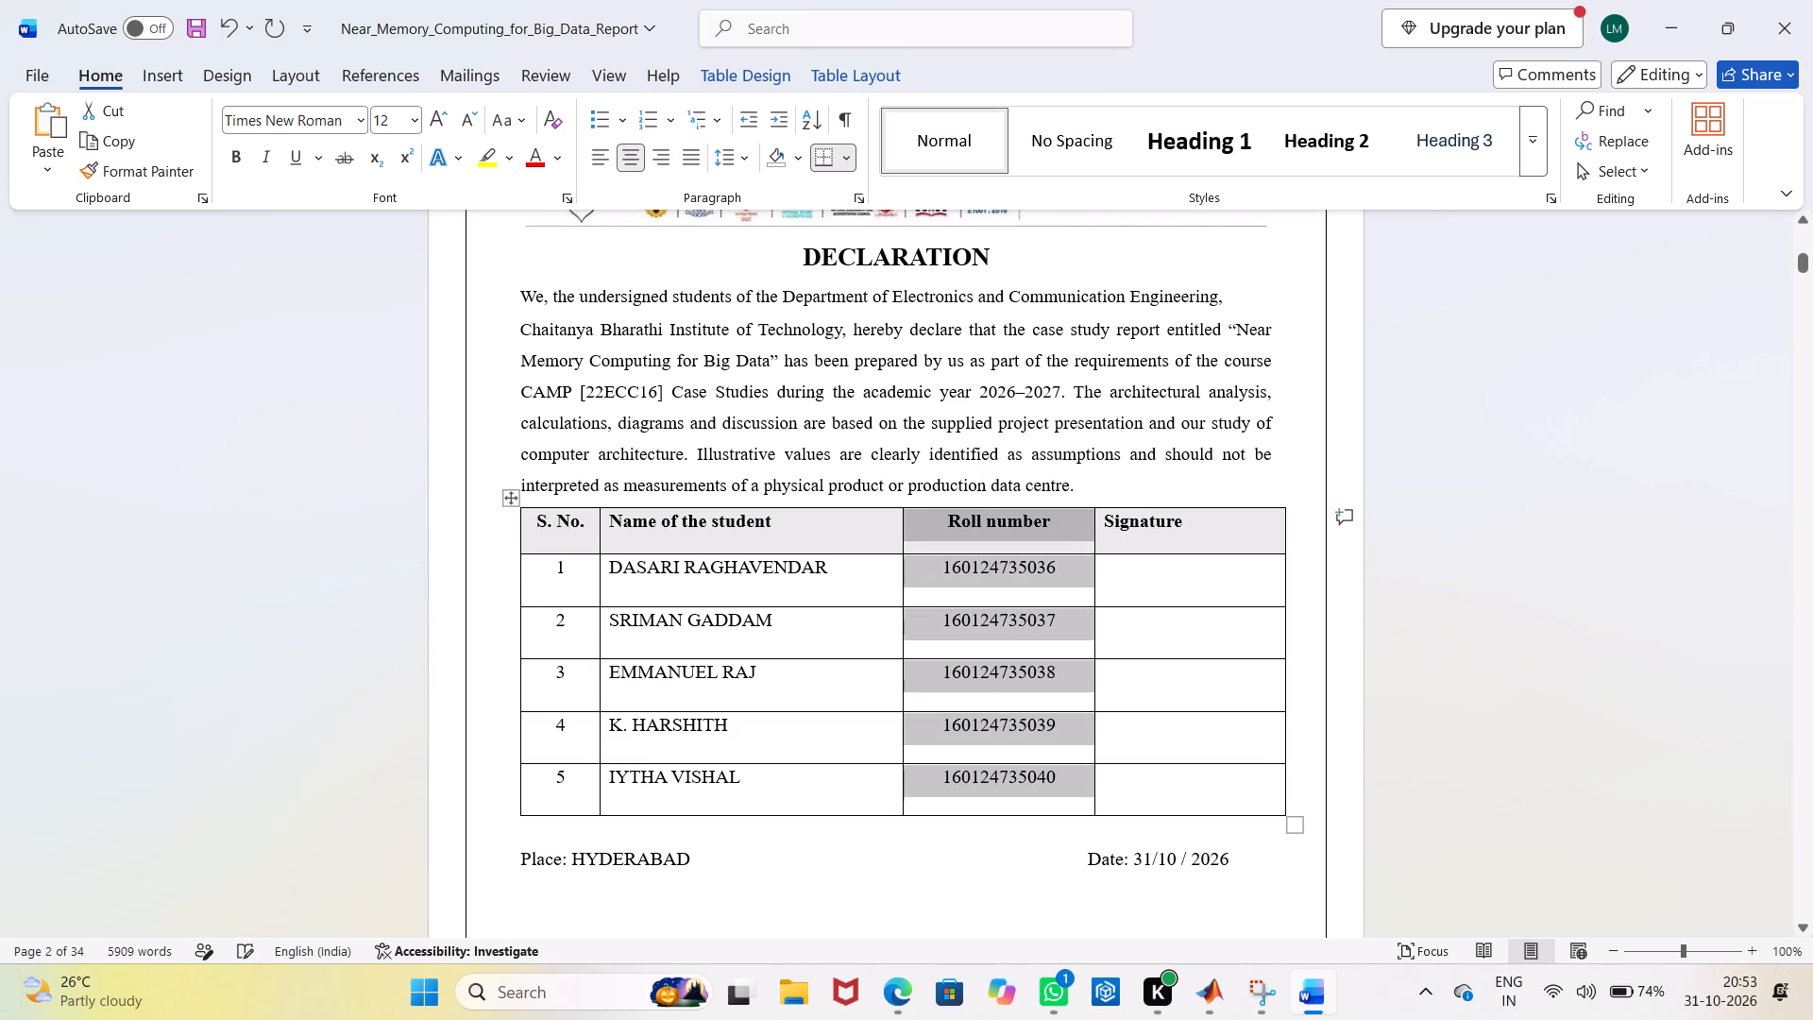
drag(1207, 534, 1095, 525)
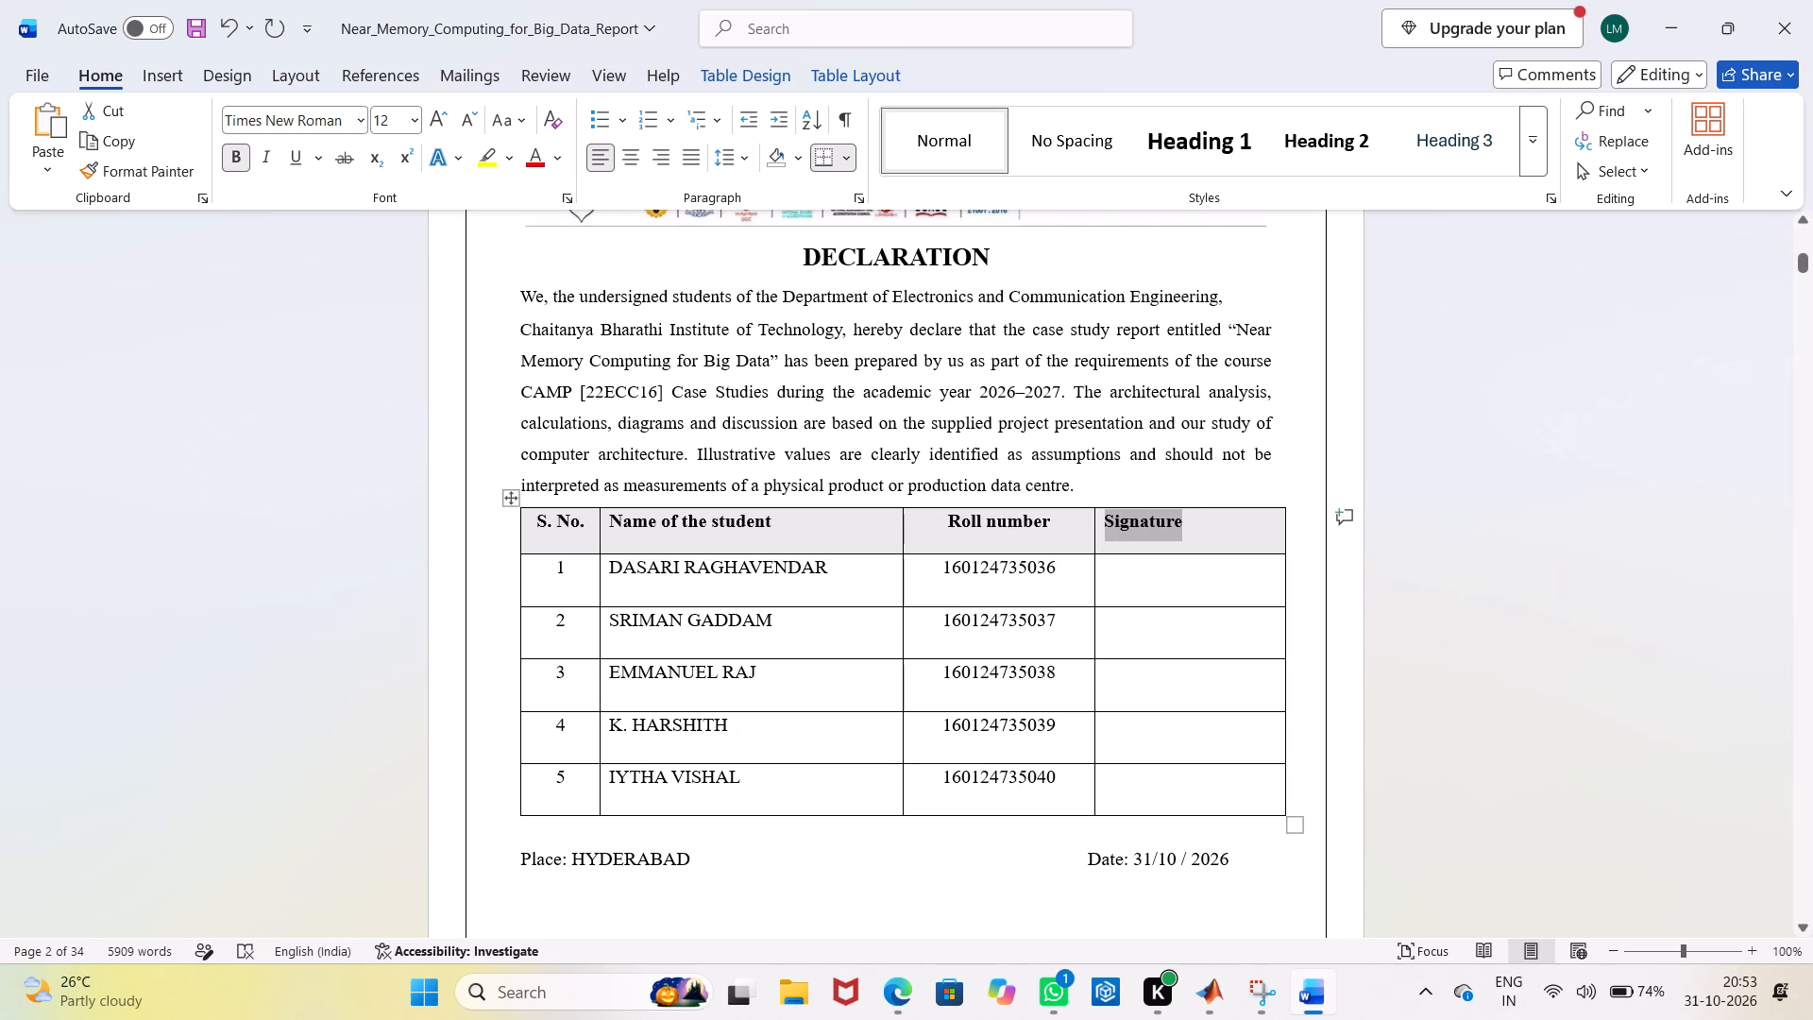
click(622, 150)
Remove the grey shading from the header row of the Declaration page's student table.
drag(1254, 525, 1224, 527)
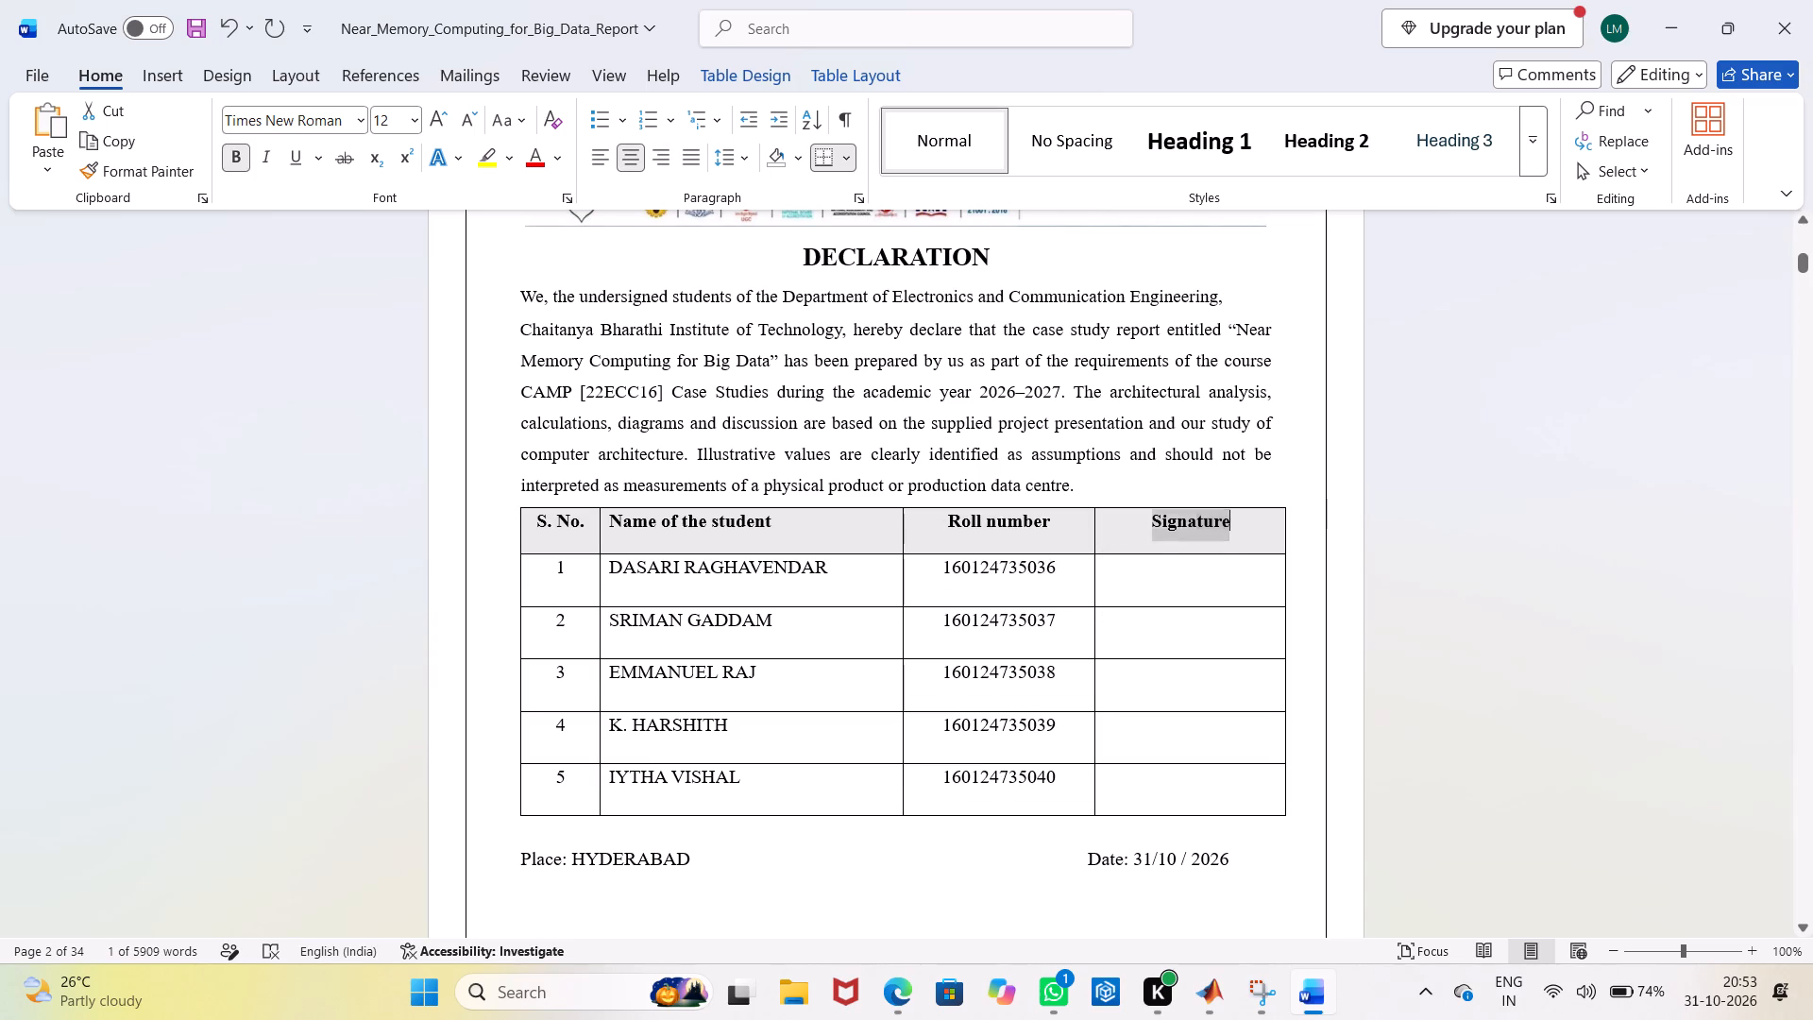
drag(1224, 527, 511, 546)
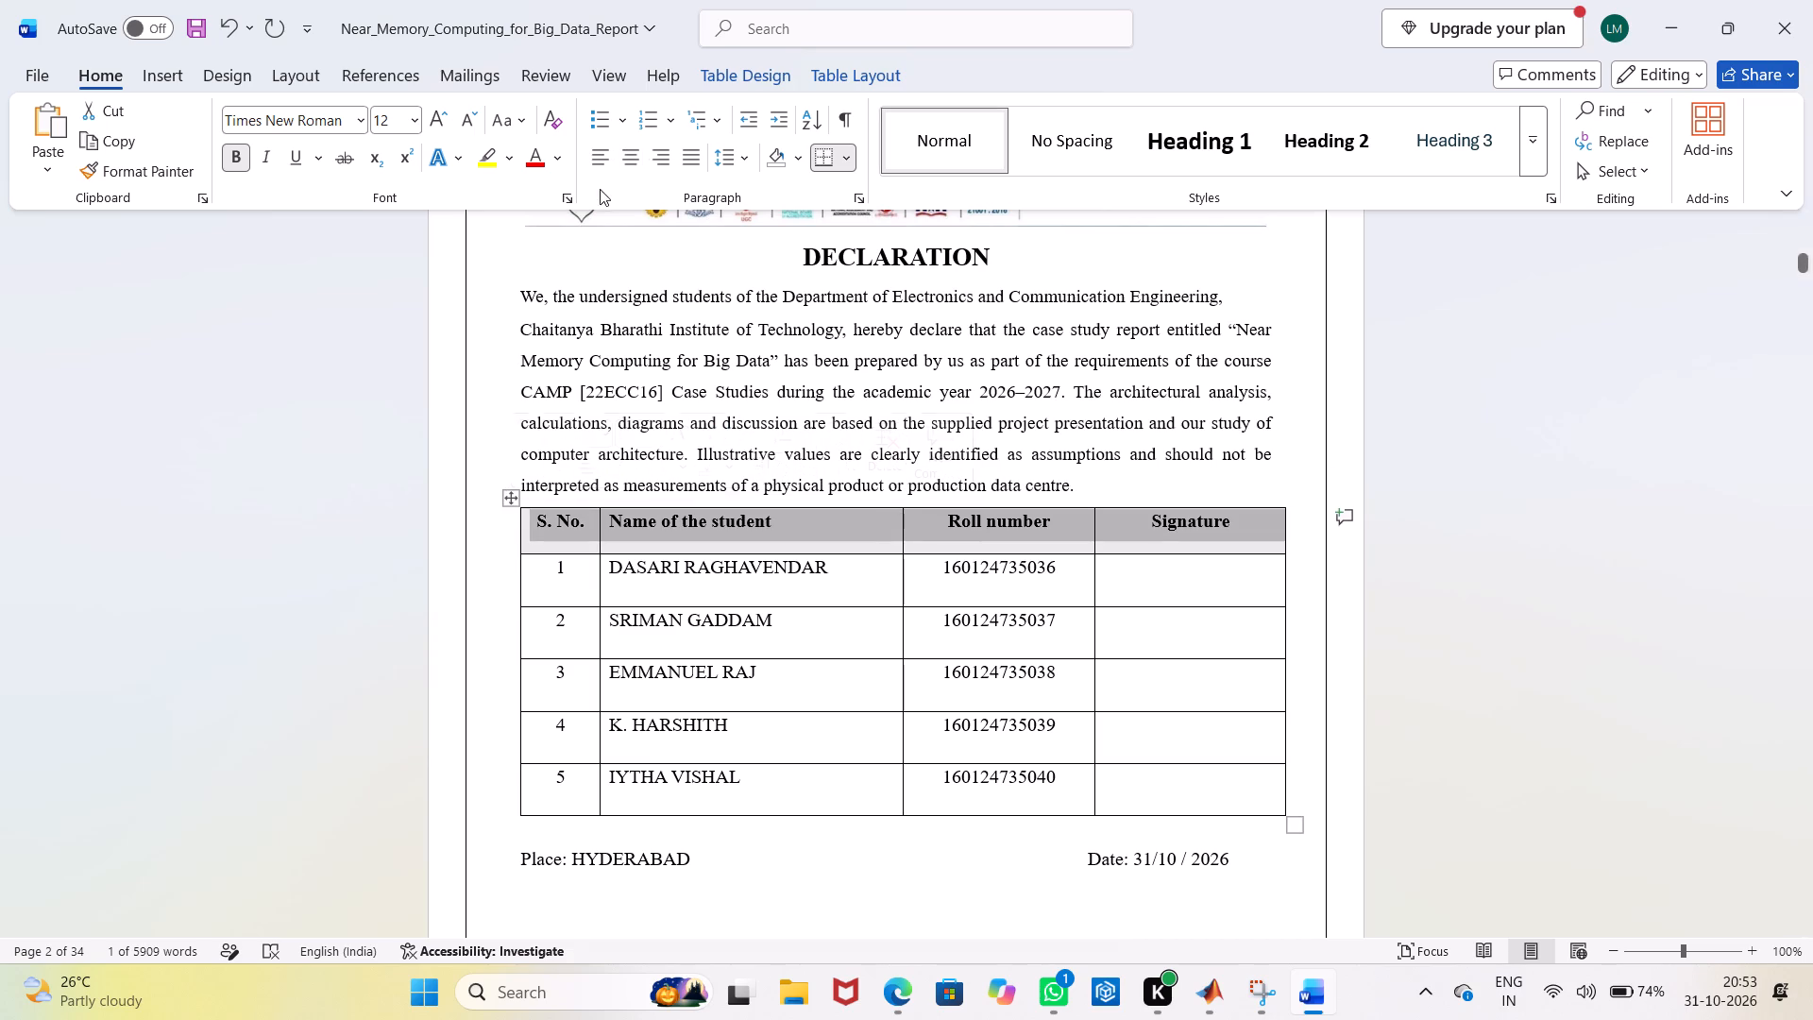
click(771, 159)
click(1531, 649)
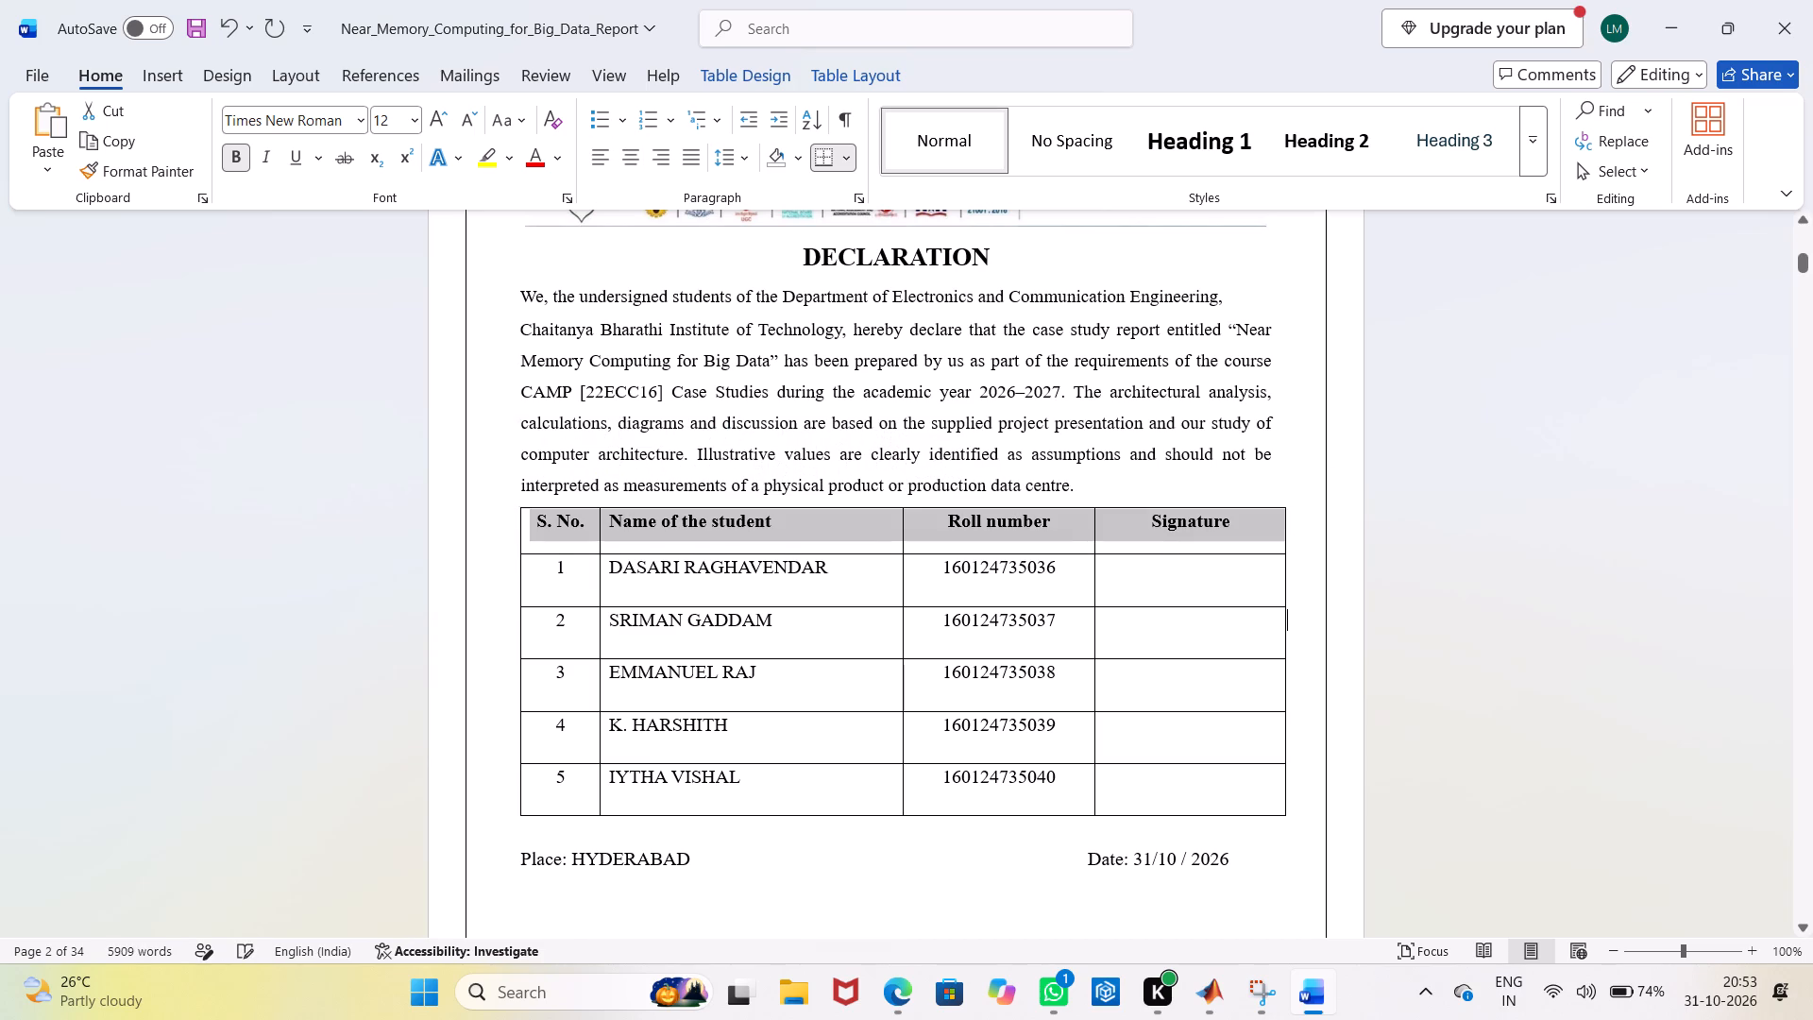
Review the layout from the Acknowledgement through the Abstract, Table of Contents and List of Figures to the end of Chapter 1.
scroll(1163, 617, down, 16)
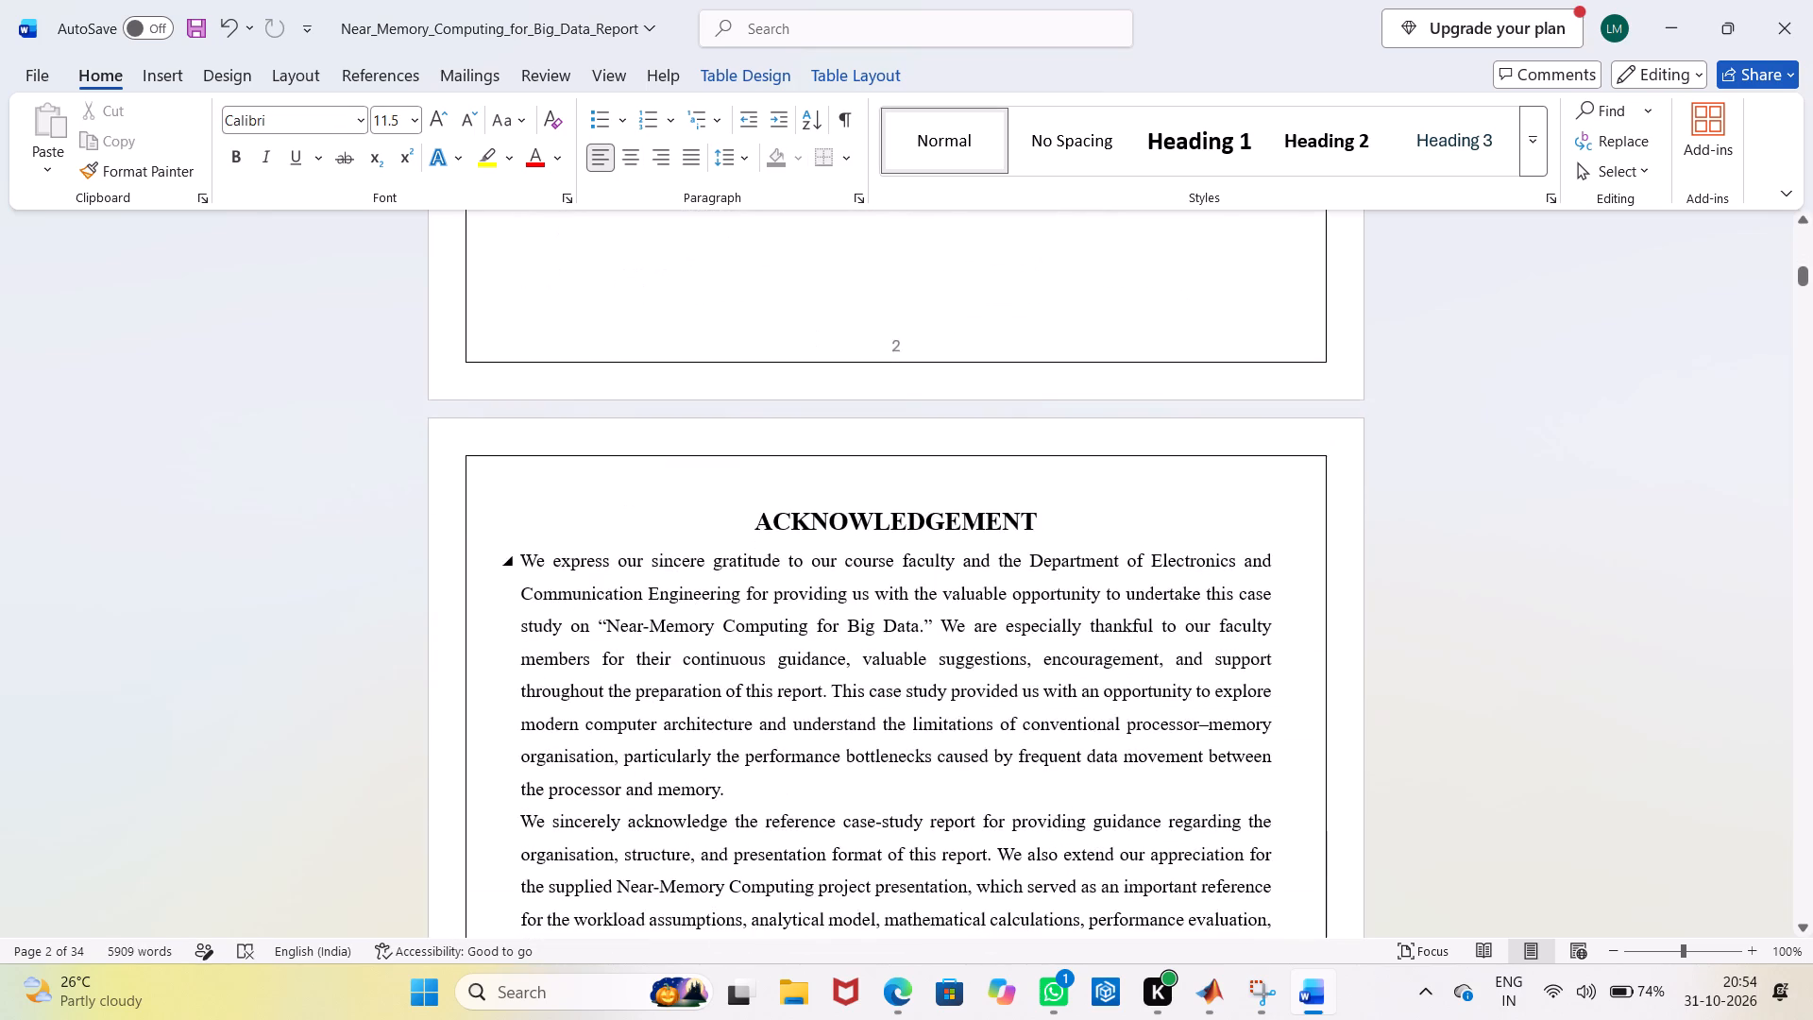
scroll(1178, 683, down, 20)
scroll(1178, 683, down, 12)
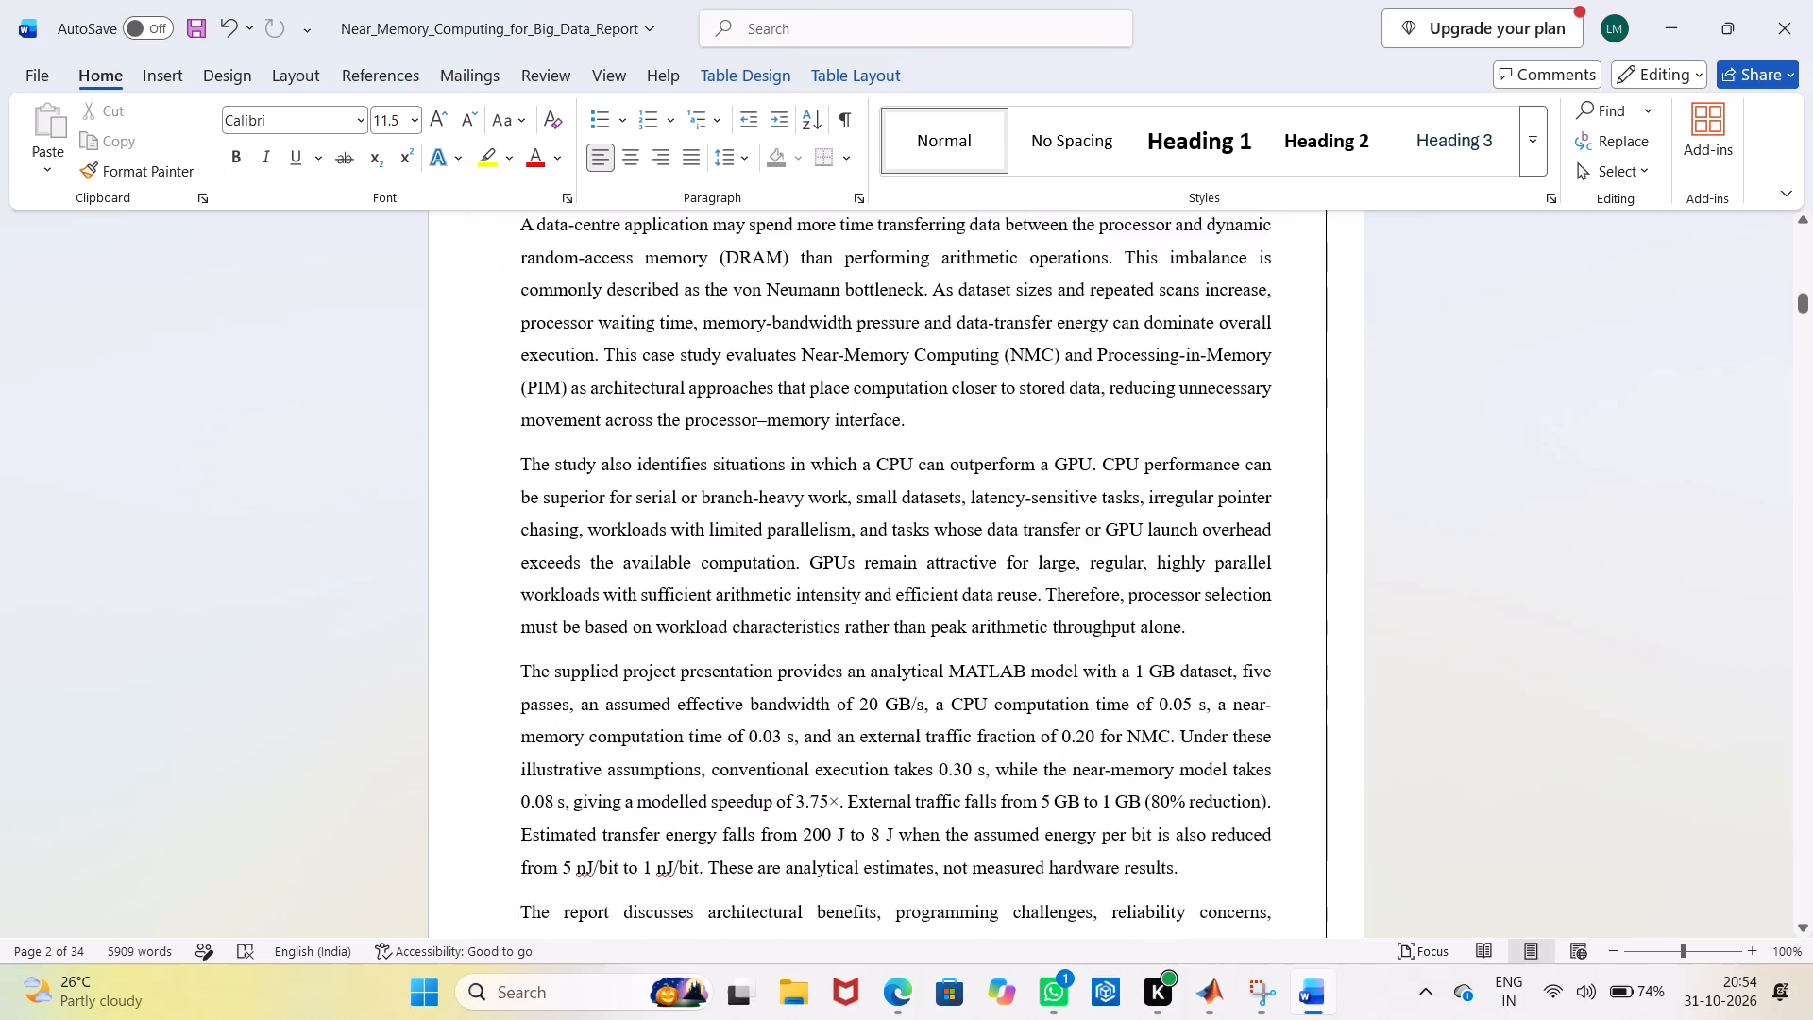
scroll(1178, 683, down, 20)
scroll(1178, 683, down, 4)
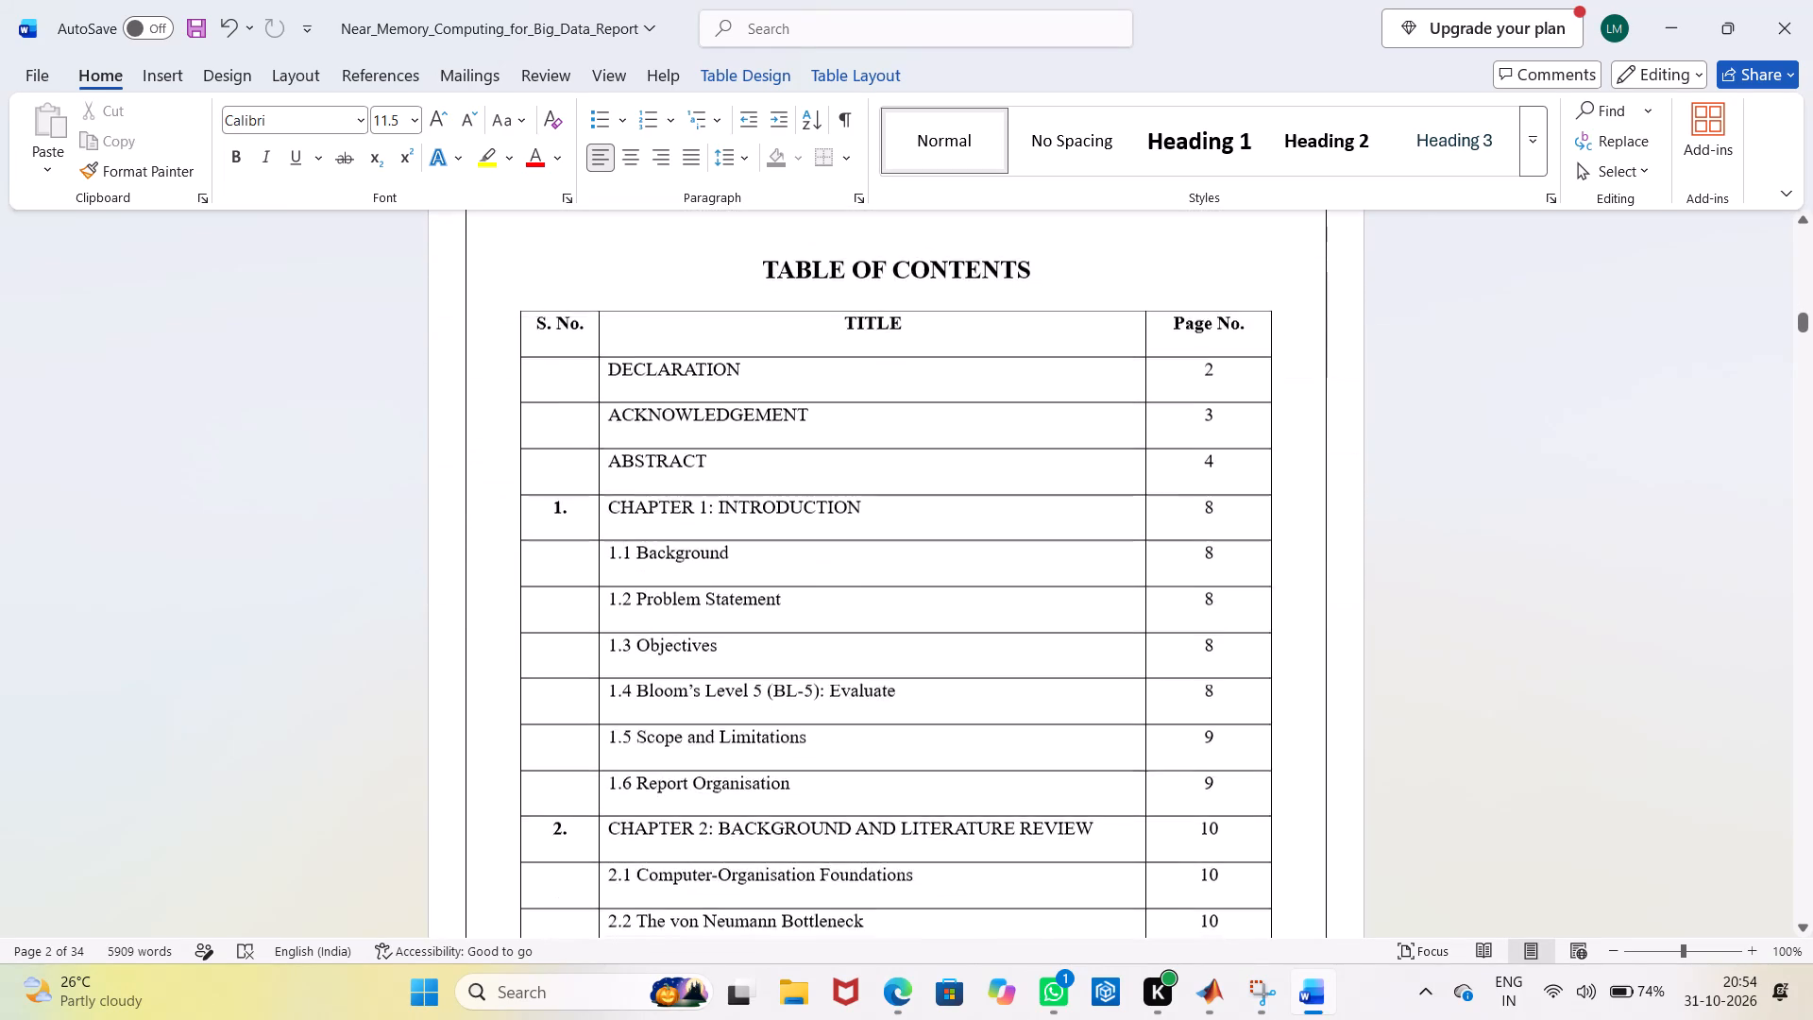
scroll(1178, 683, down, 16)
scroll(1178, 683, down, 7)
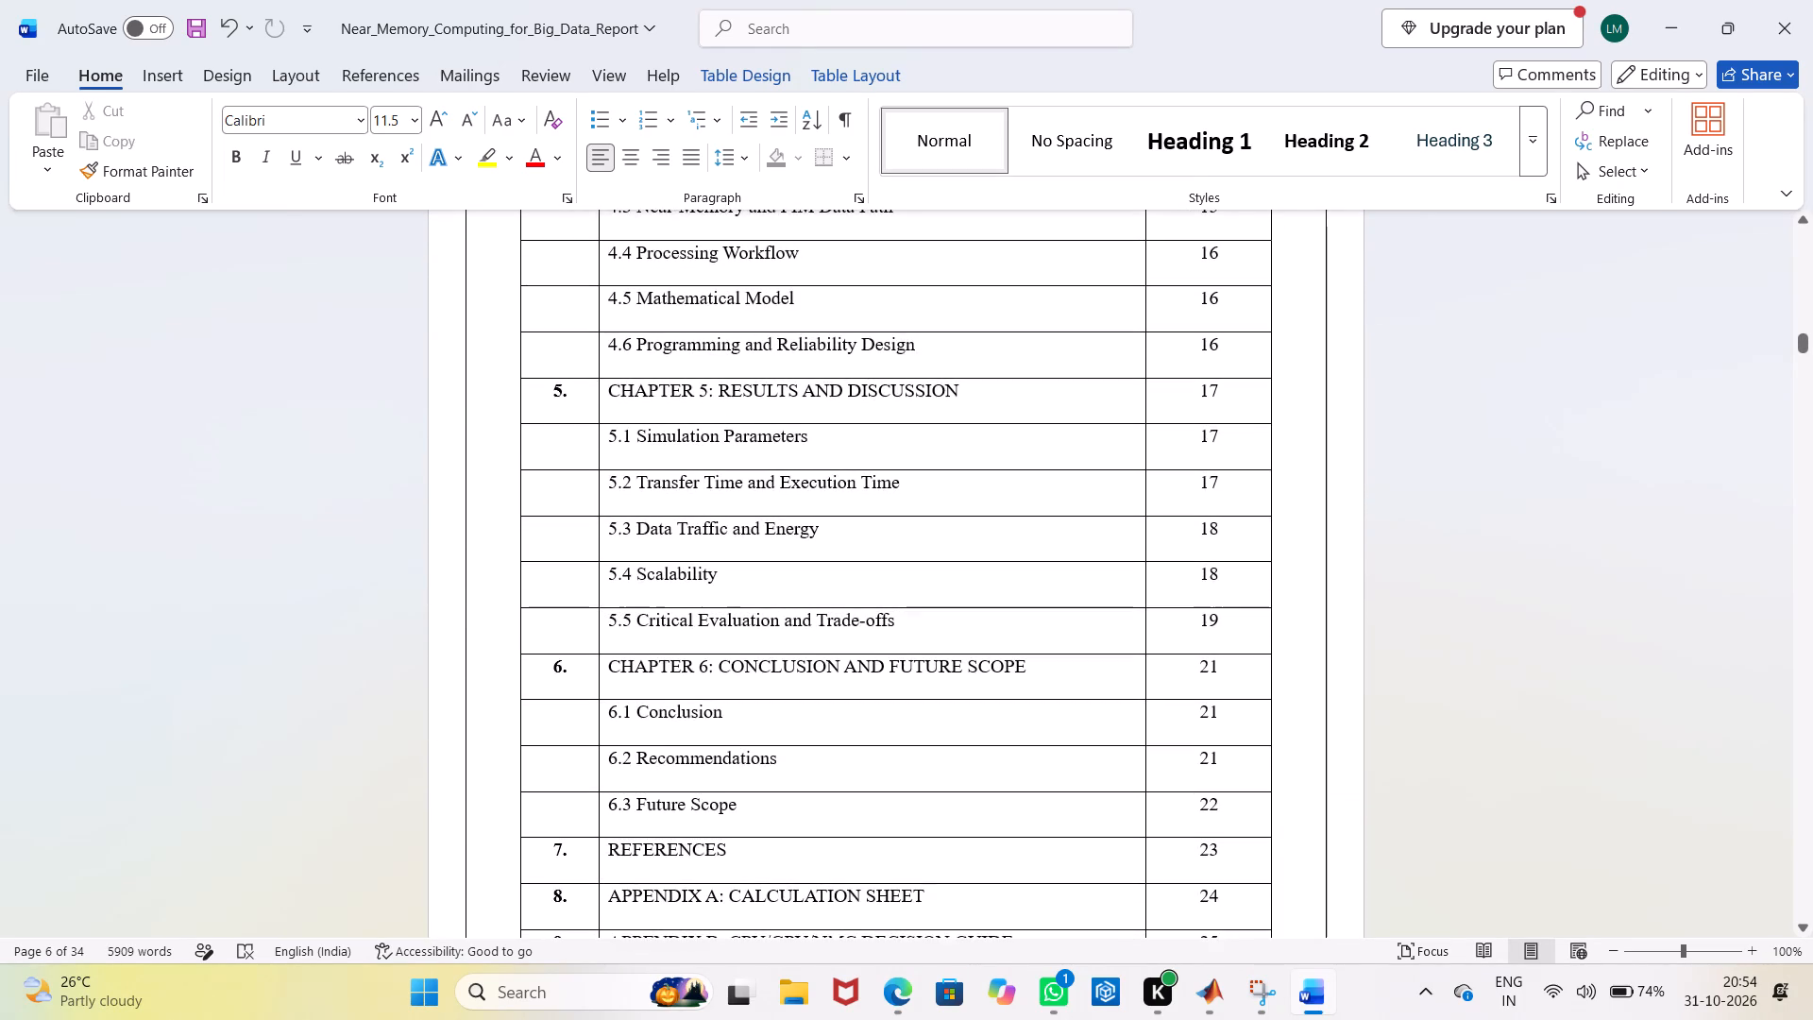
scroll(1178, 683, down, 19)
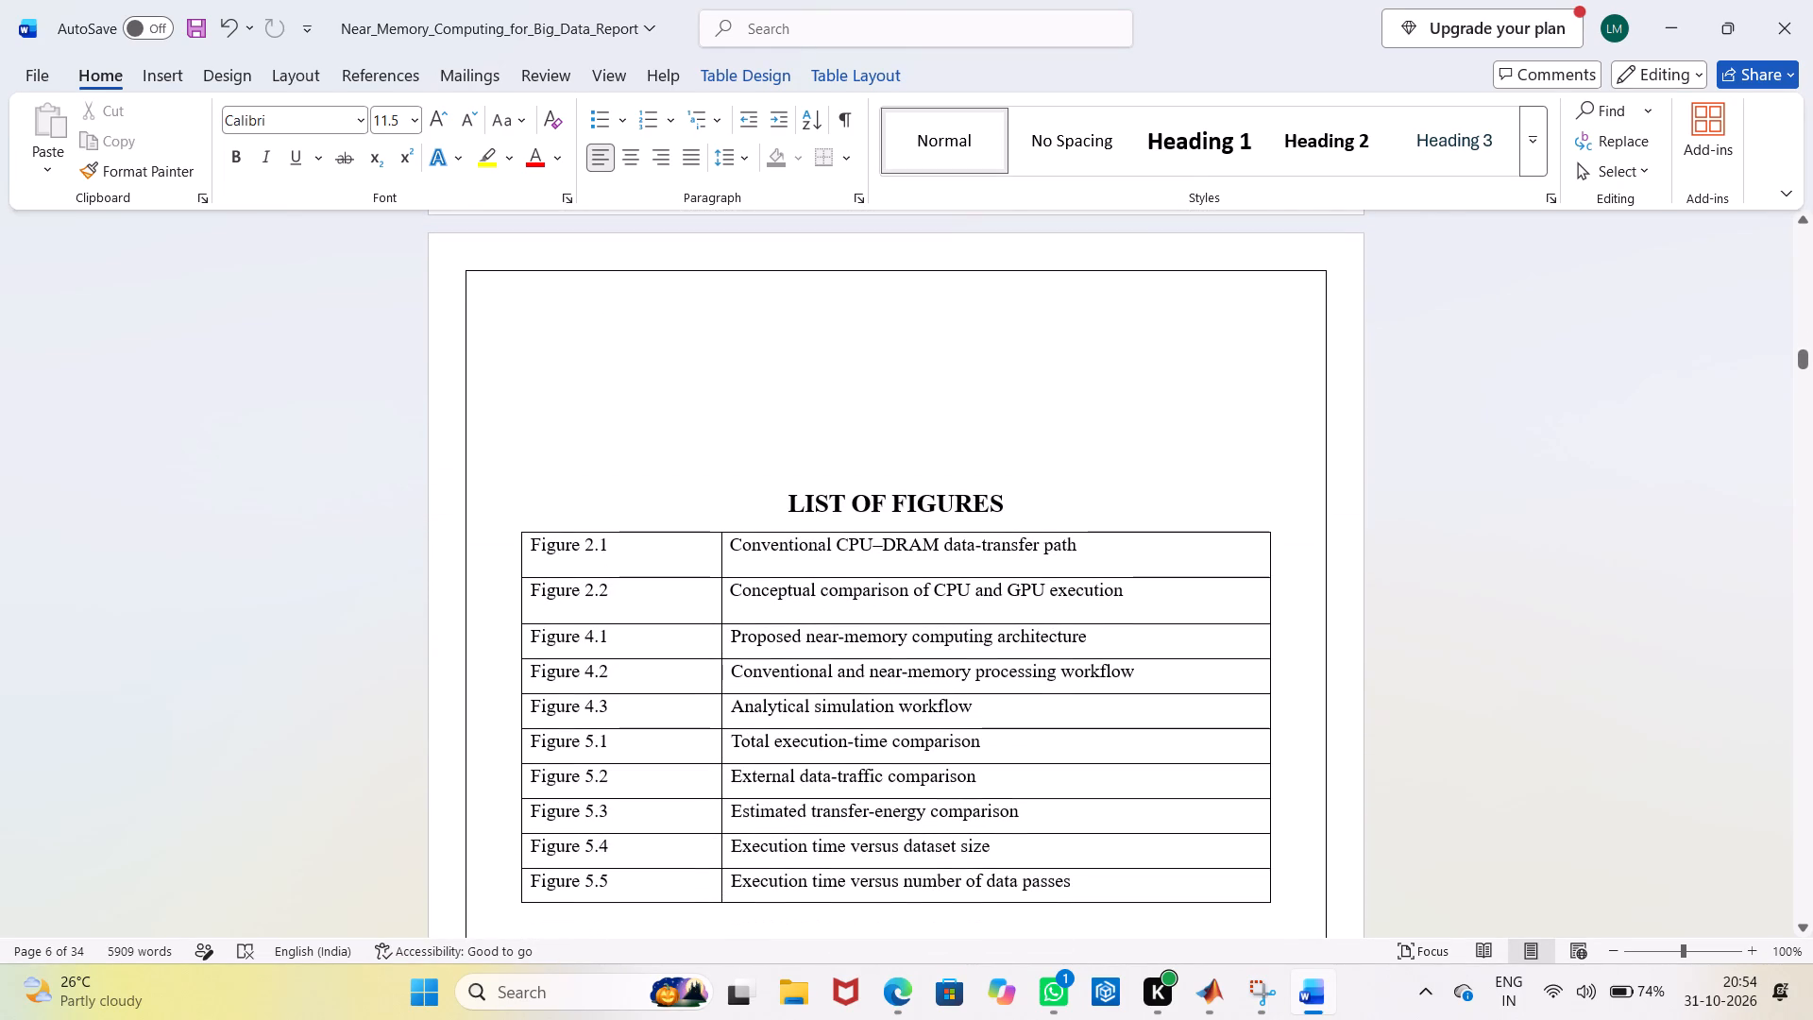
scroll(1178, 683, down, 19)
scroll(1178, 683, down, 6)
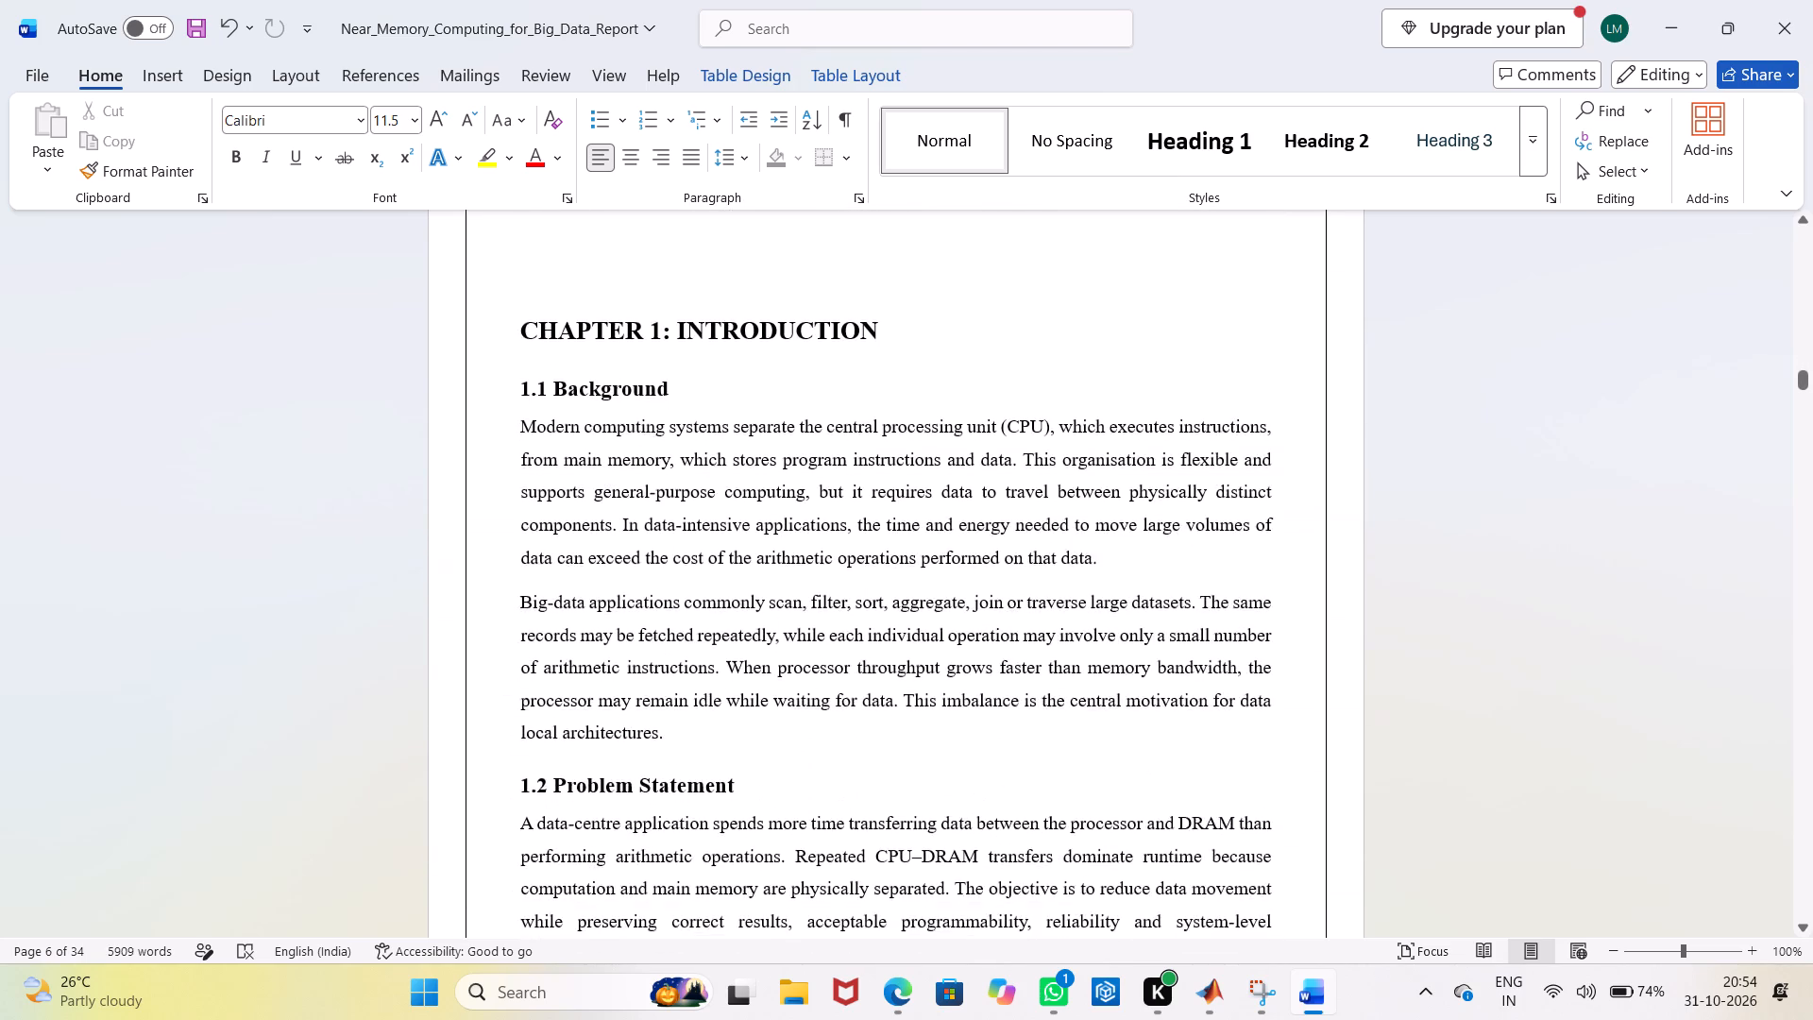
scroll(1178, 683, down, 14)
scroll(1178, 683, down, 14)
scroll(1178, 683, down, 7)
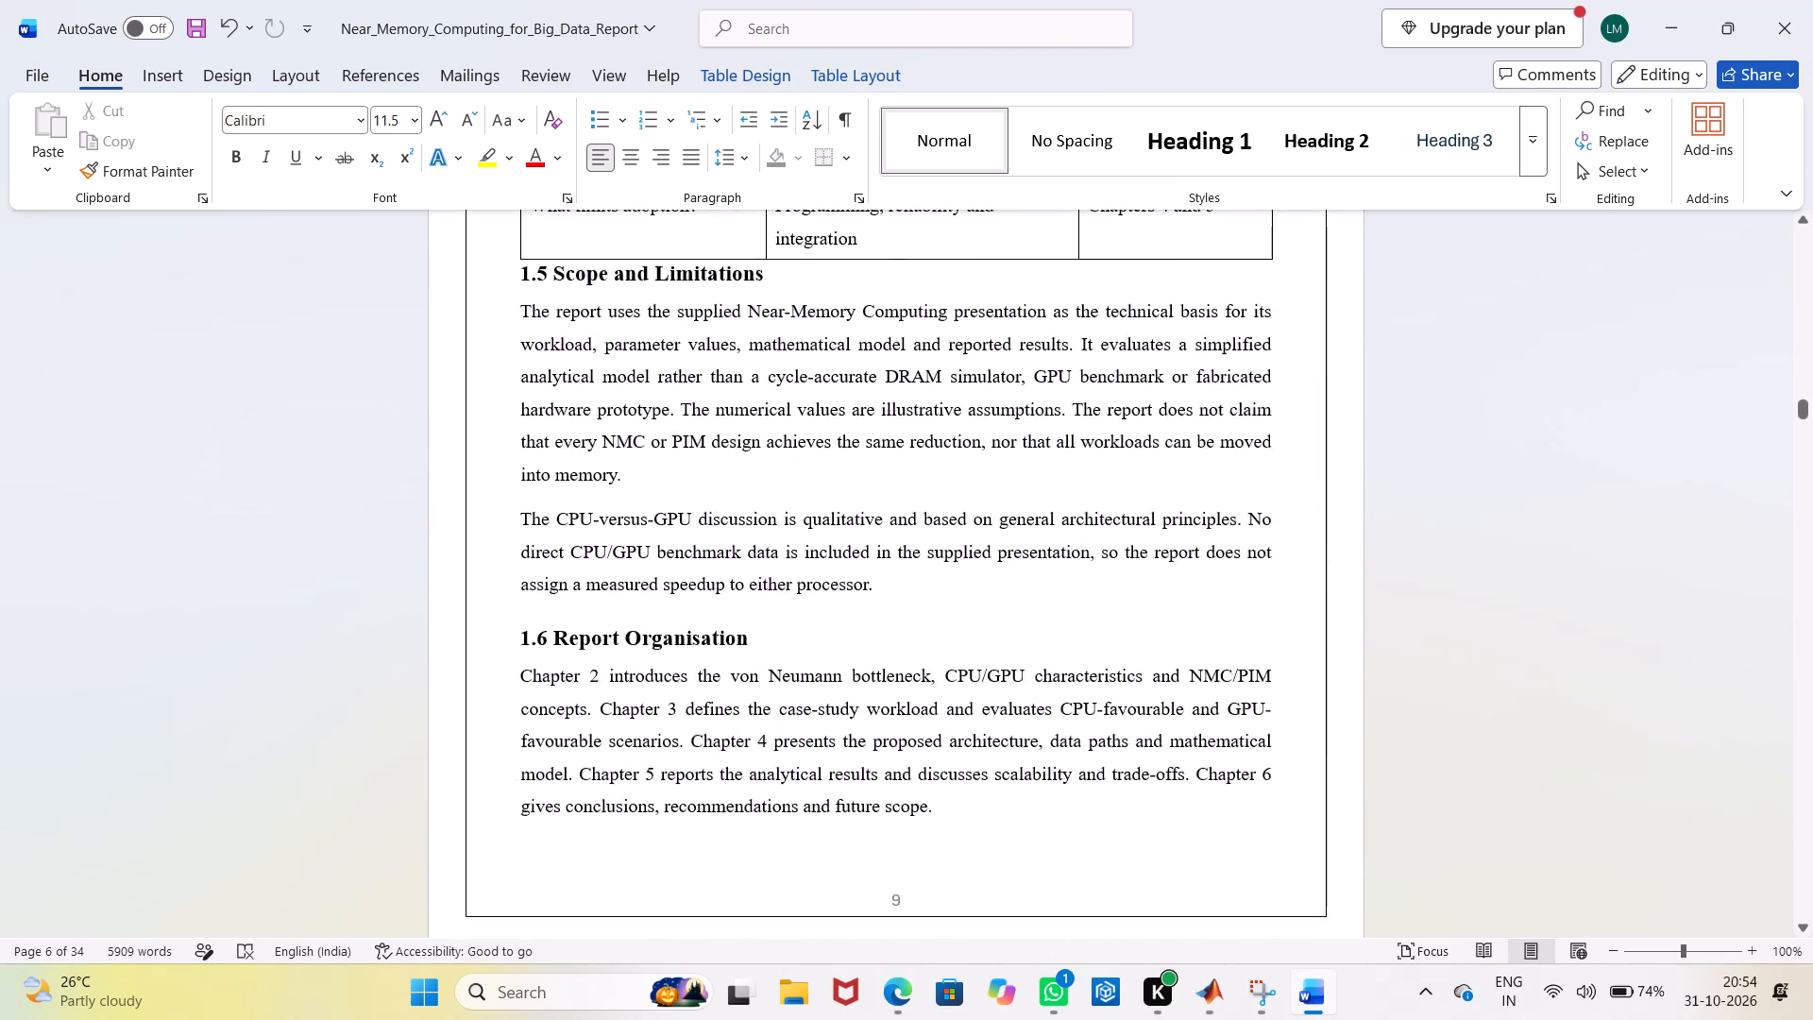
Review the page layout from Chapter 2 through Chapter 3 to the workflow comparison figure in Chapter 4.
scroll(1178, 683, down, 14)
scroll(1178, 683, down, 14)
scroll(1178, 683, down, 7)
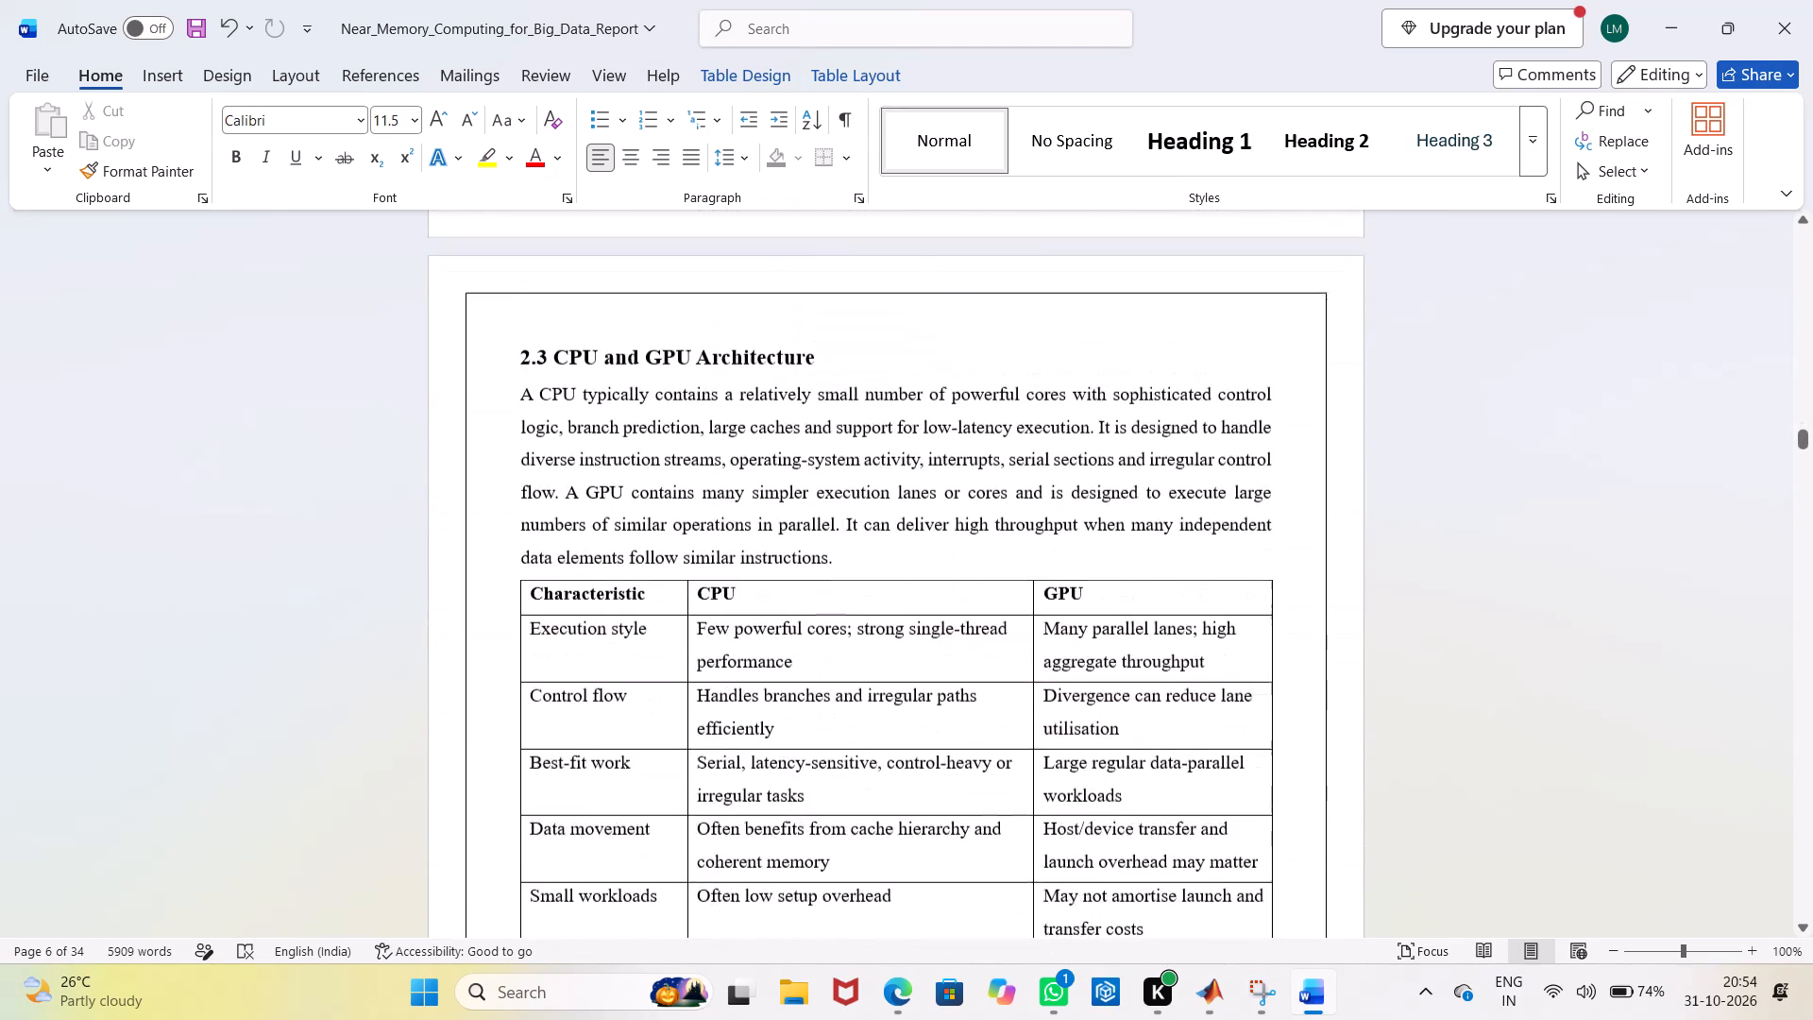
scroll(1178, 683, down, 14)
scroll(1178, 683, down, 15)
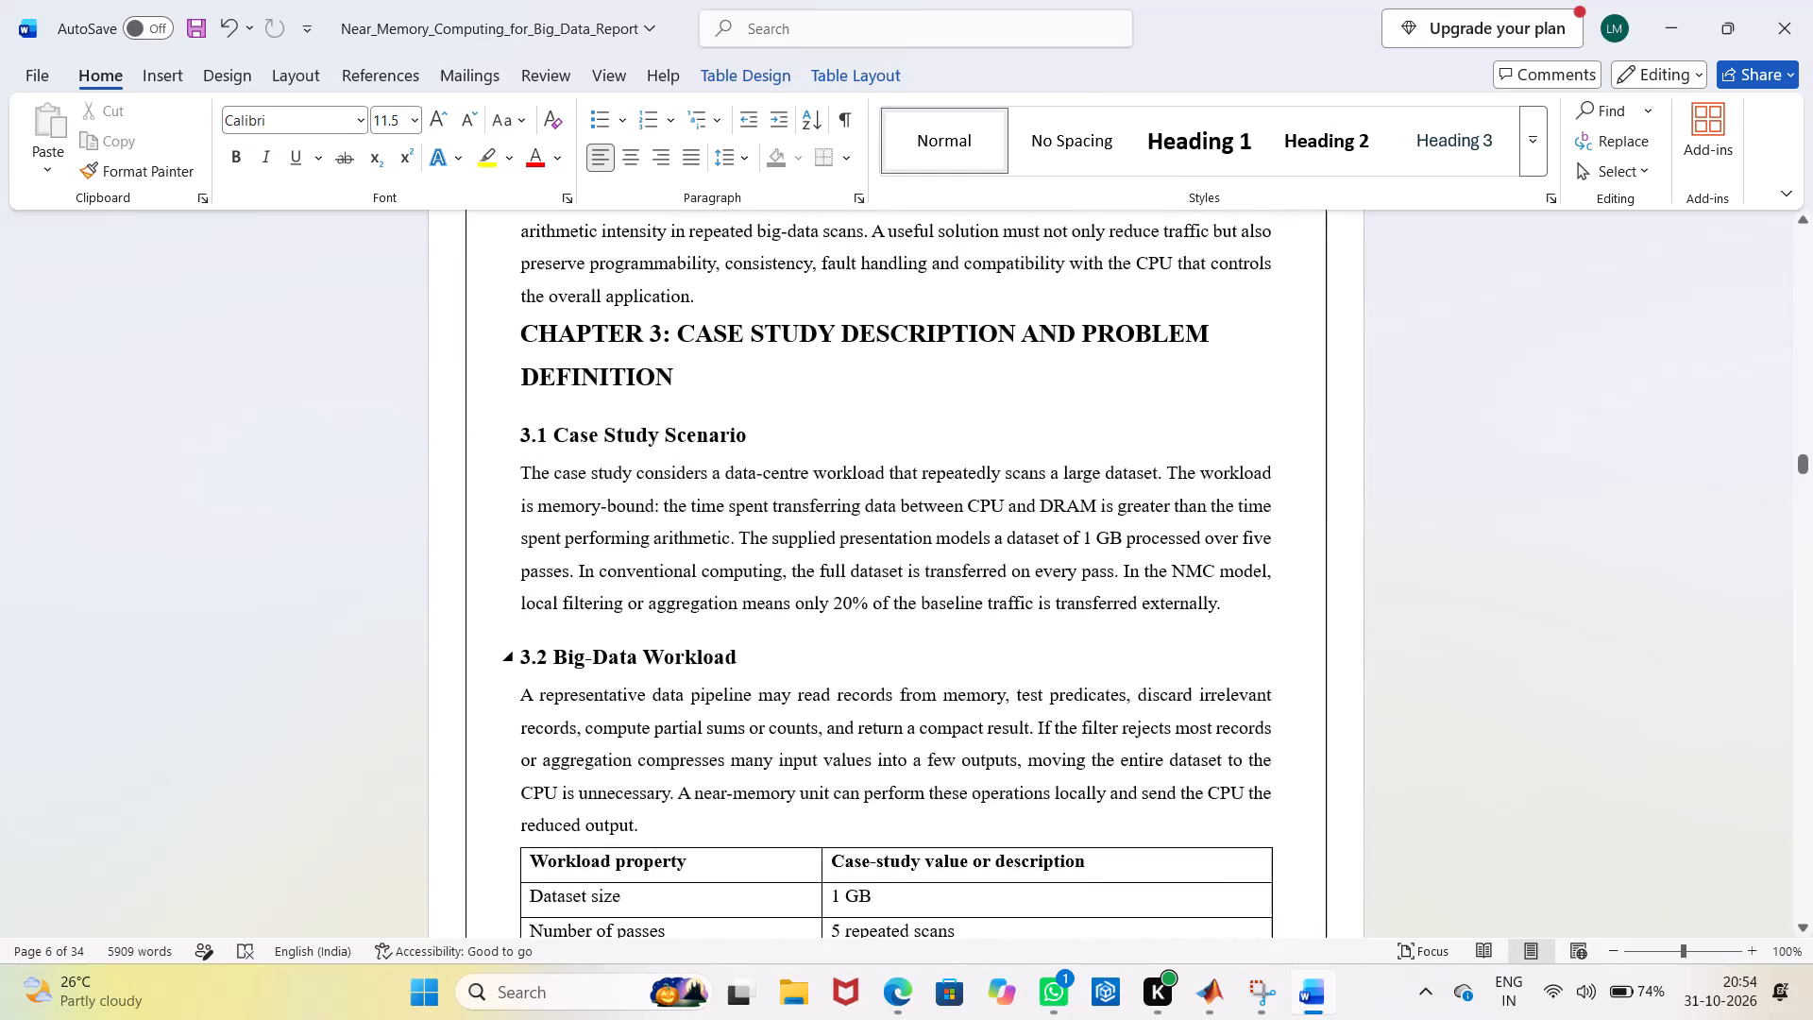
scroll(1178, 683, down, 15)
scroll(1178, 683, down, 15)
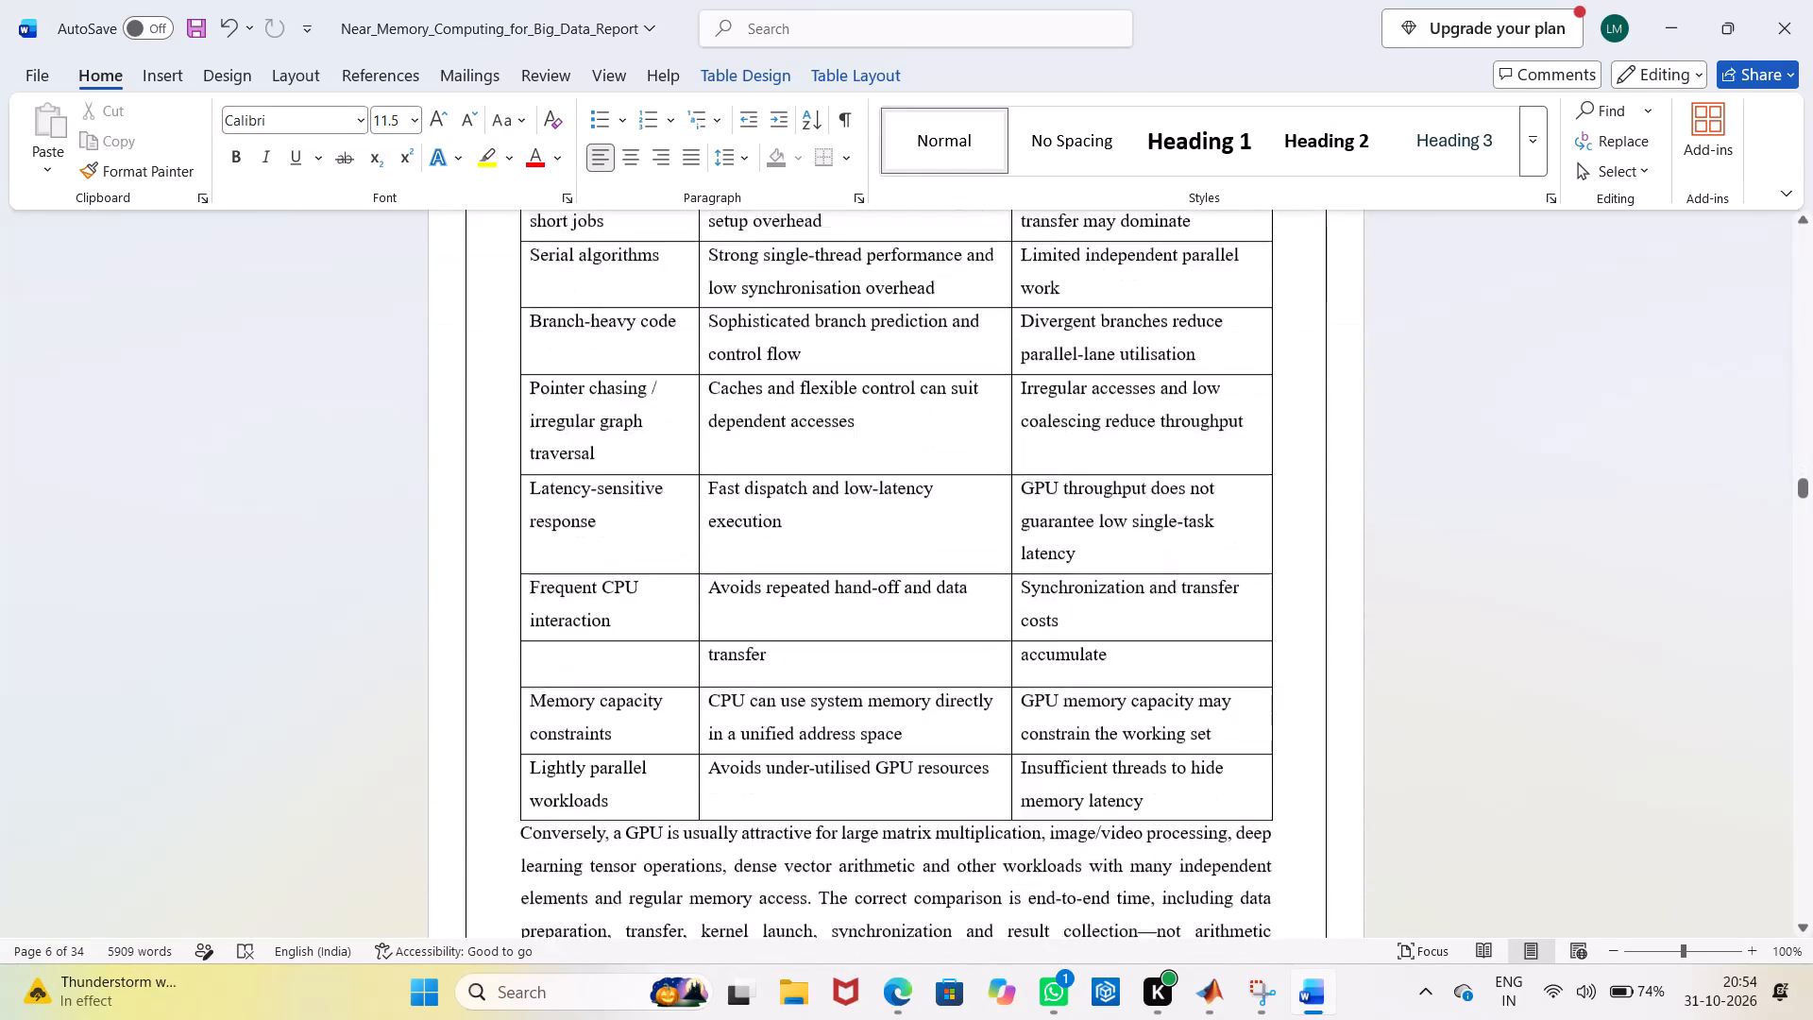
scroll(1216, 707, down, 15)
scroll(1216, 707, down, 14)
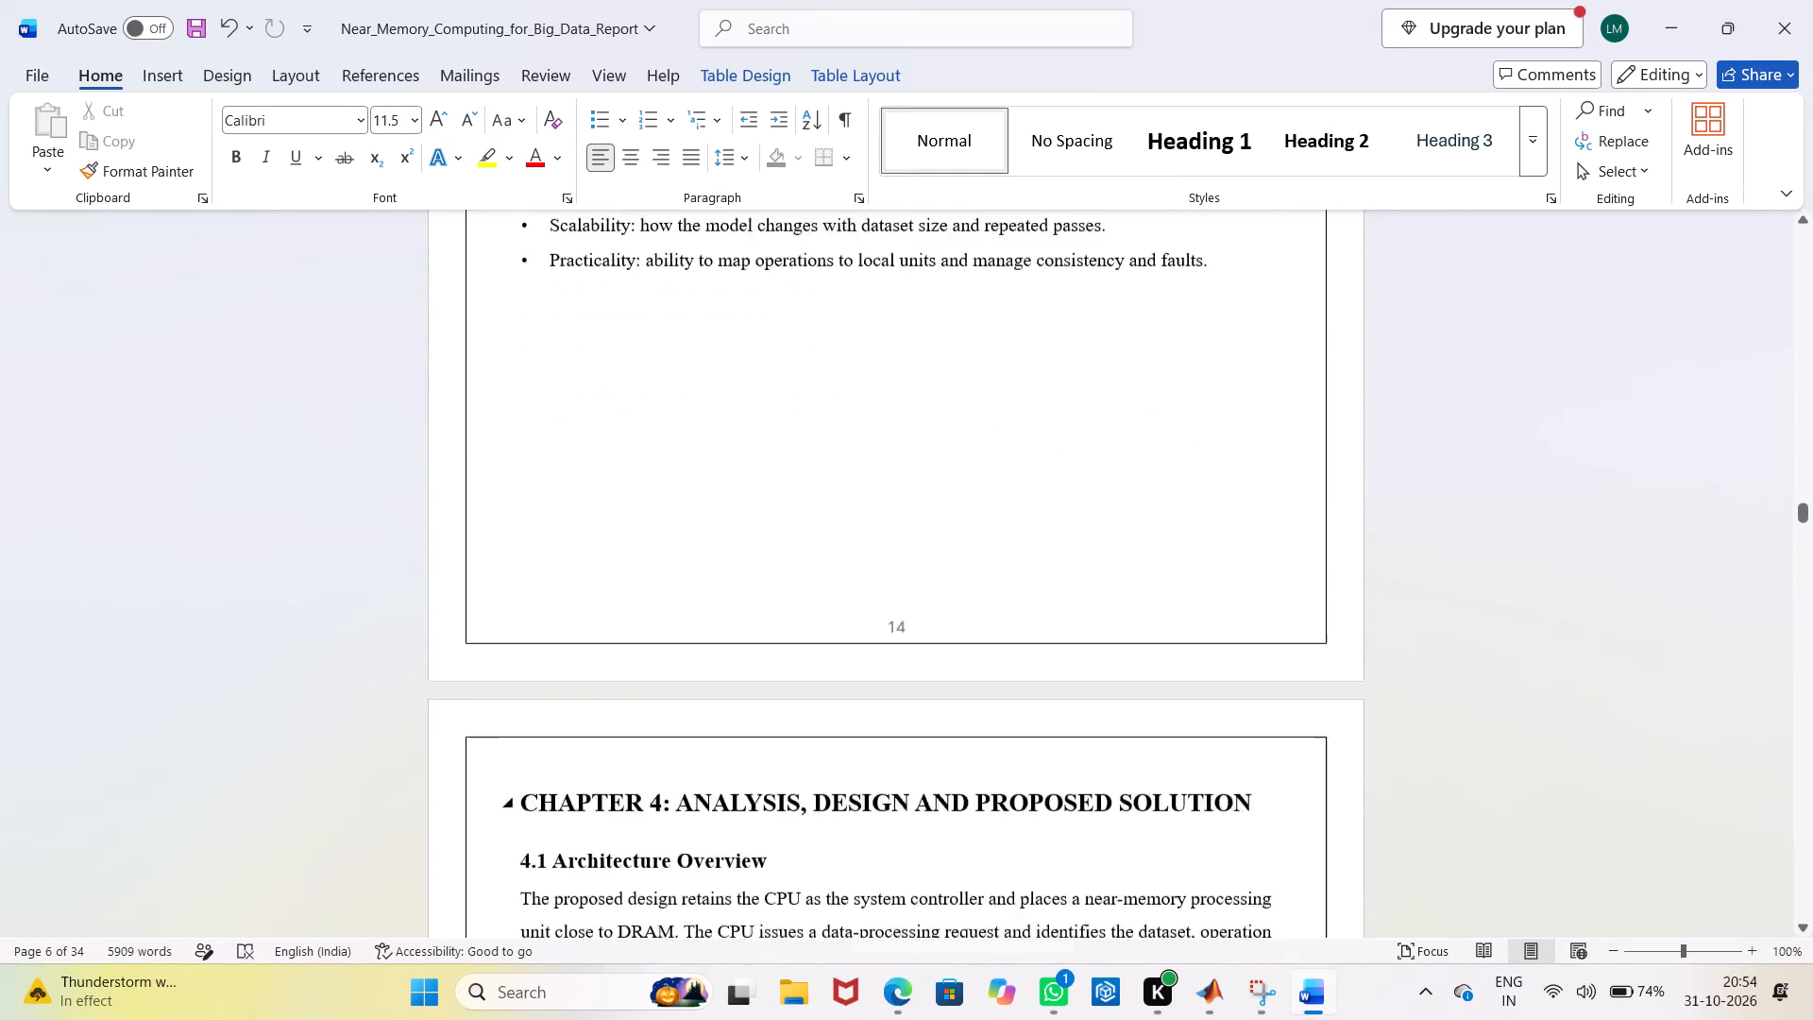
scroll(1216, 707, down, 20)
scroll(1216, 707, down, 7)
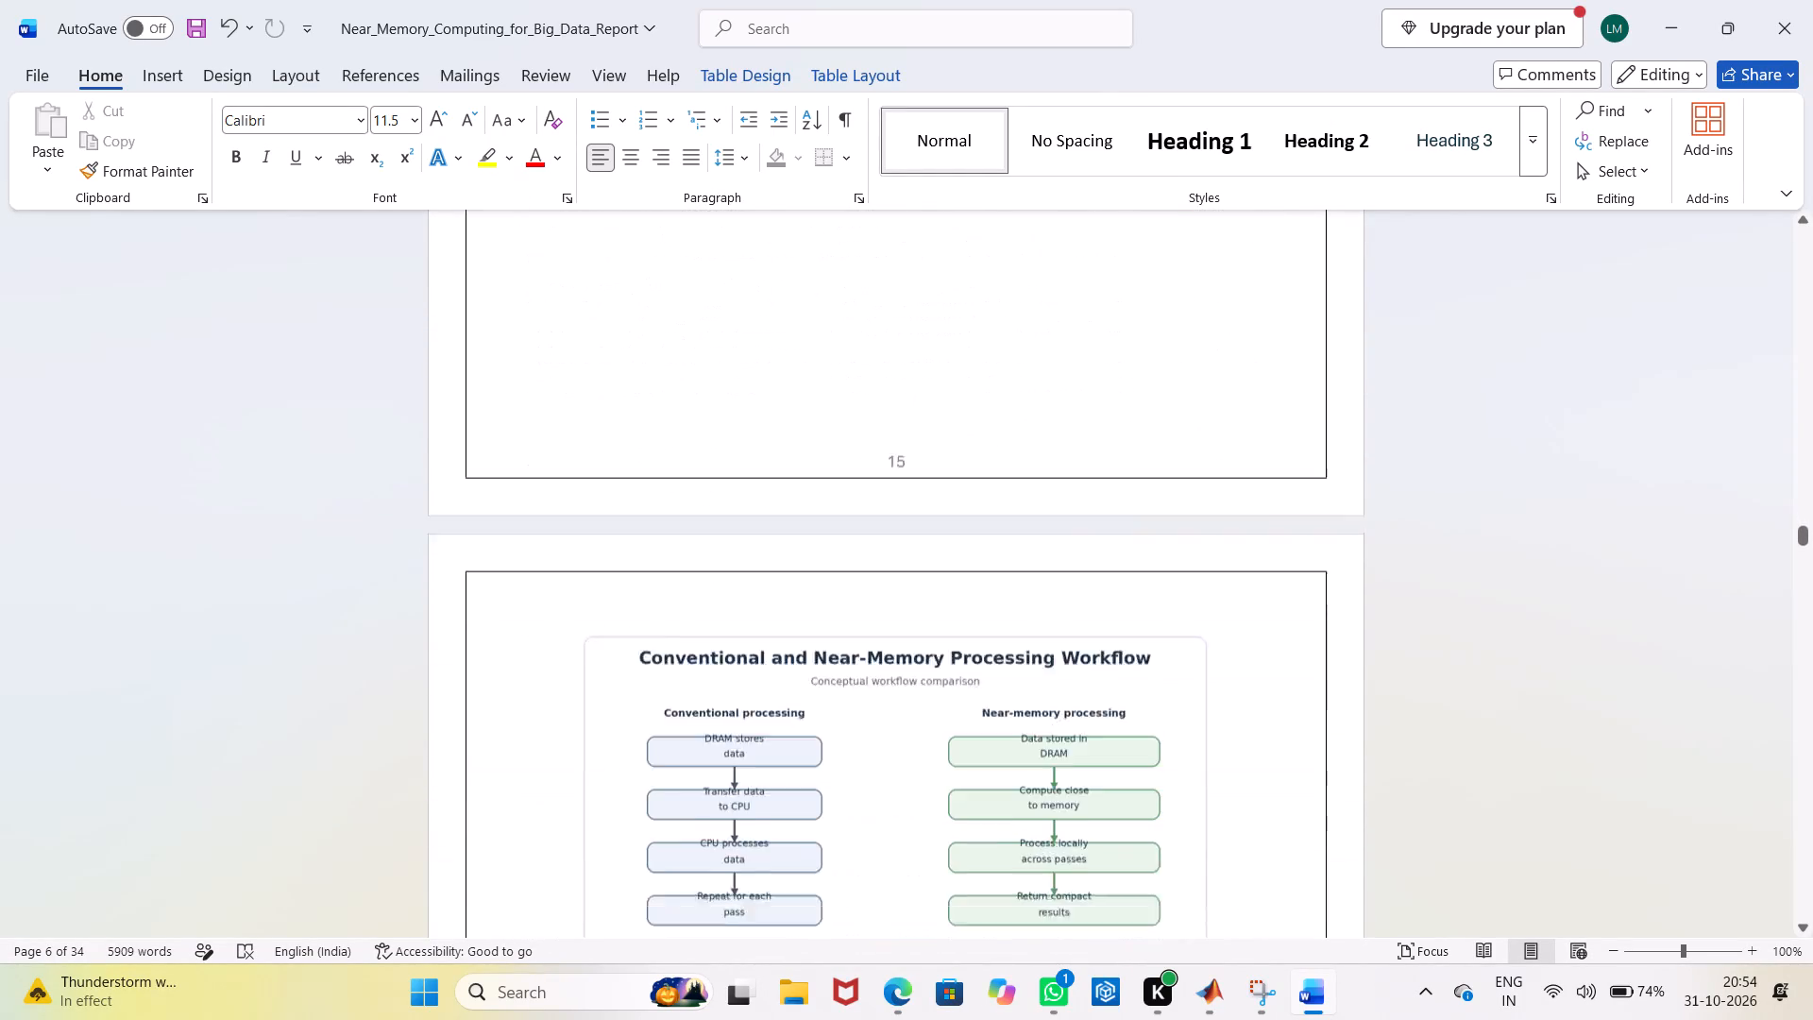
scroll(1216, 707, down, 6)
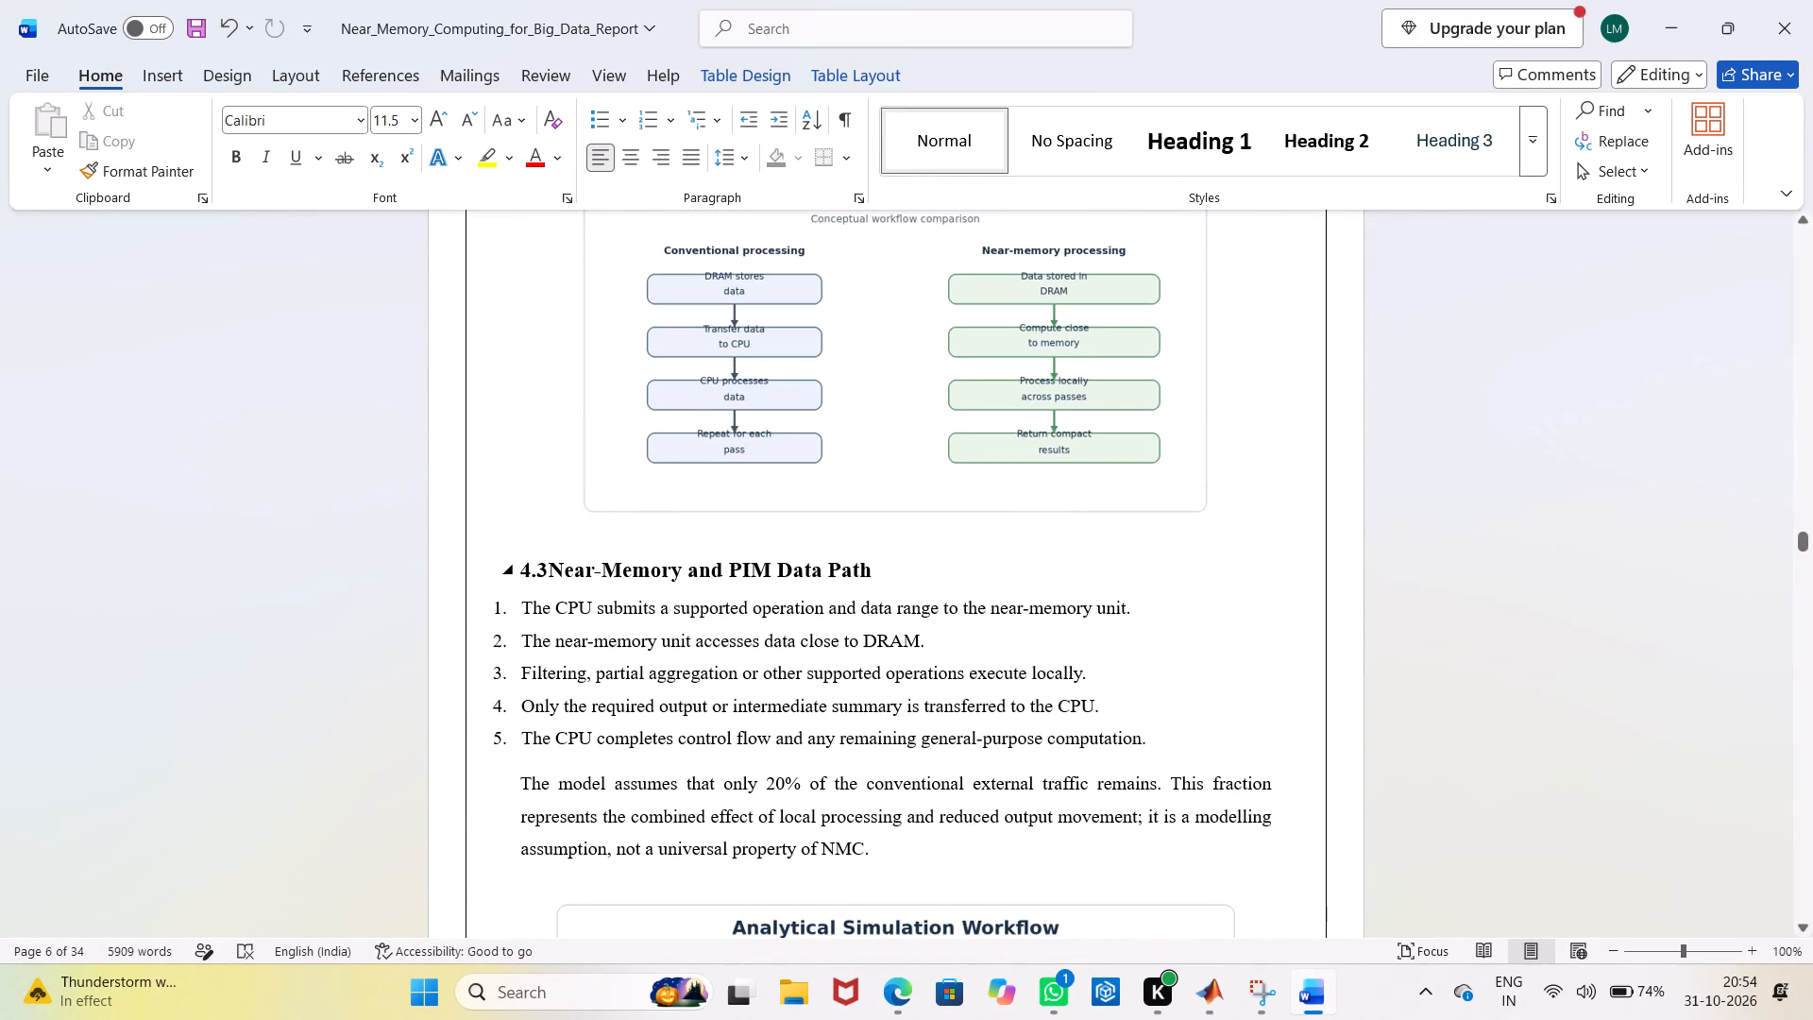
Delete the Conventional and Near-Memory Processing Workflow figure and the blank lines before the 4.3 Near-Memory and PIM Data Path heading.
click(779, 323)
click(779, 323)
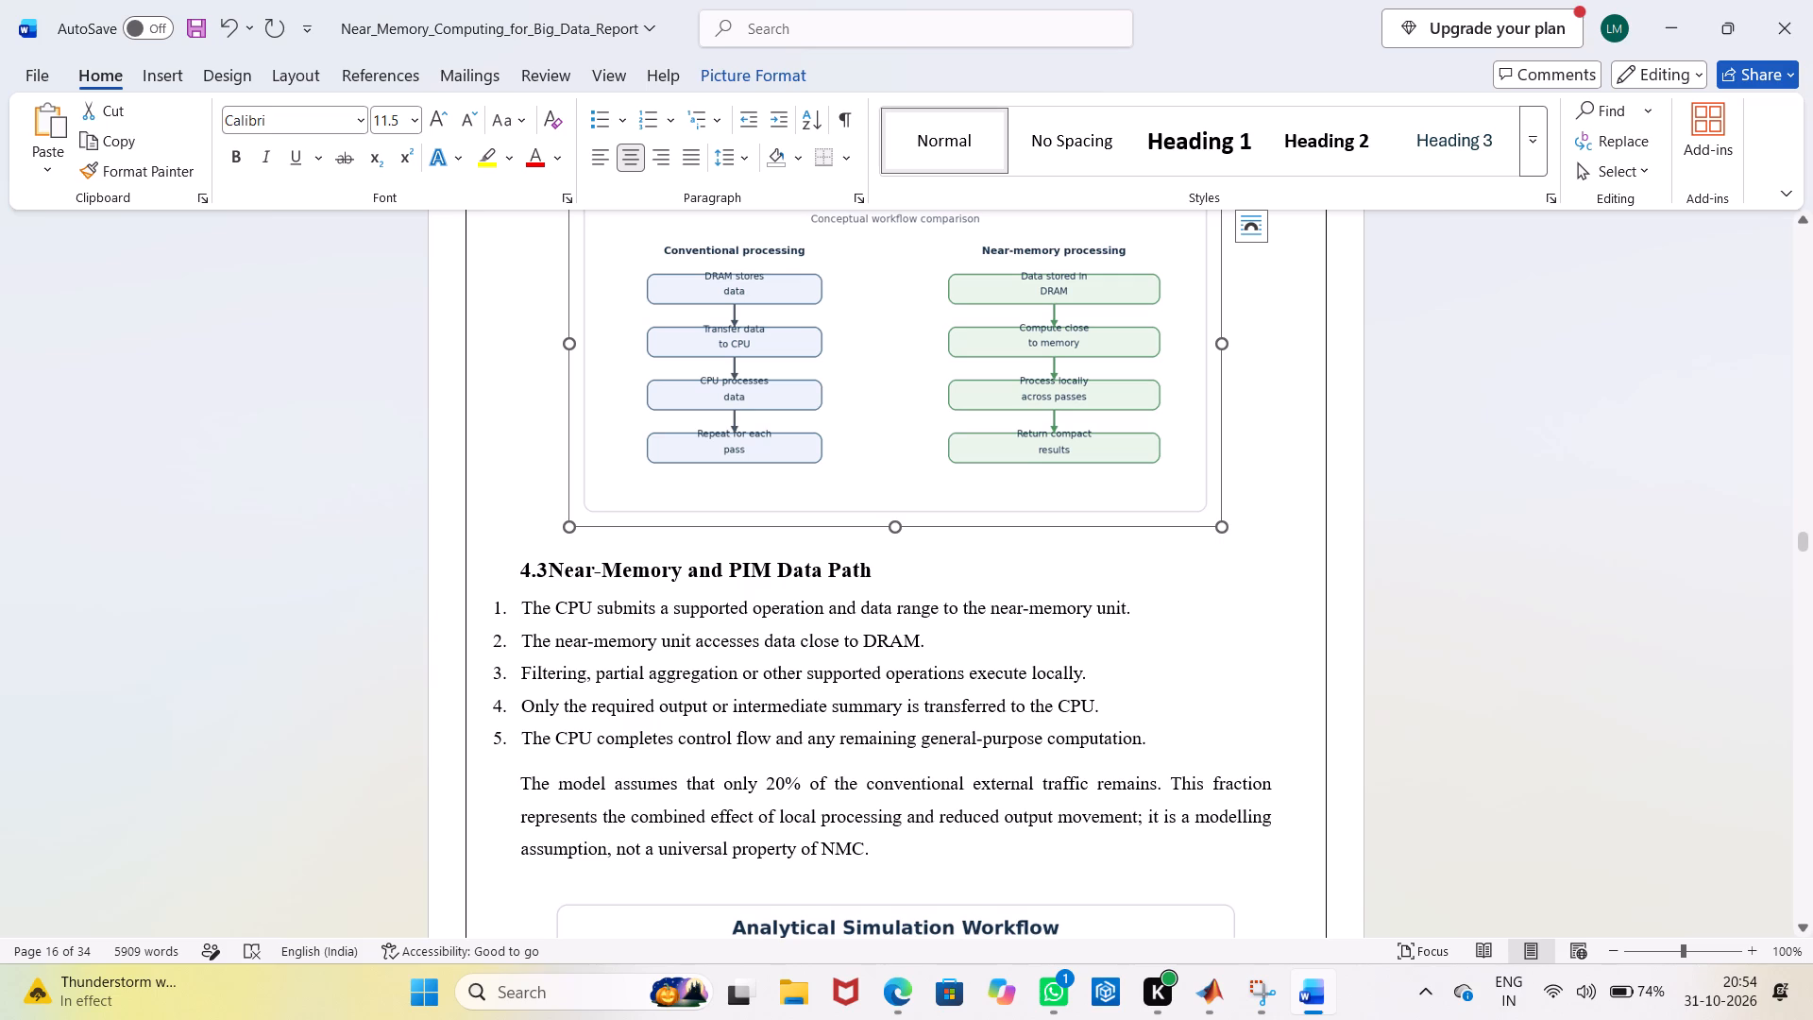
scroll(790, 395, down, 4)
scroll(790, 395, up, 5)
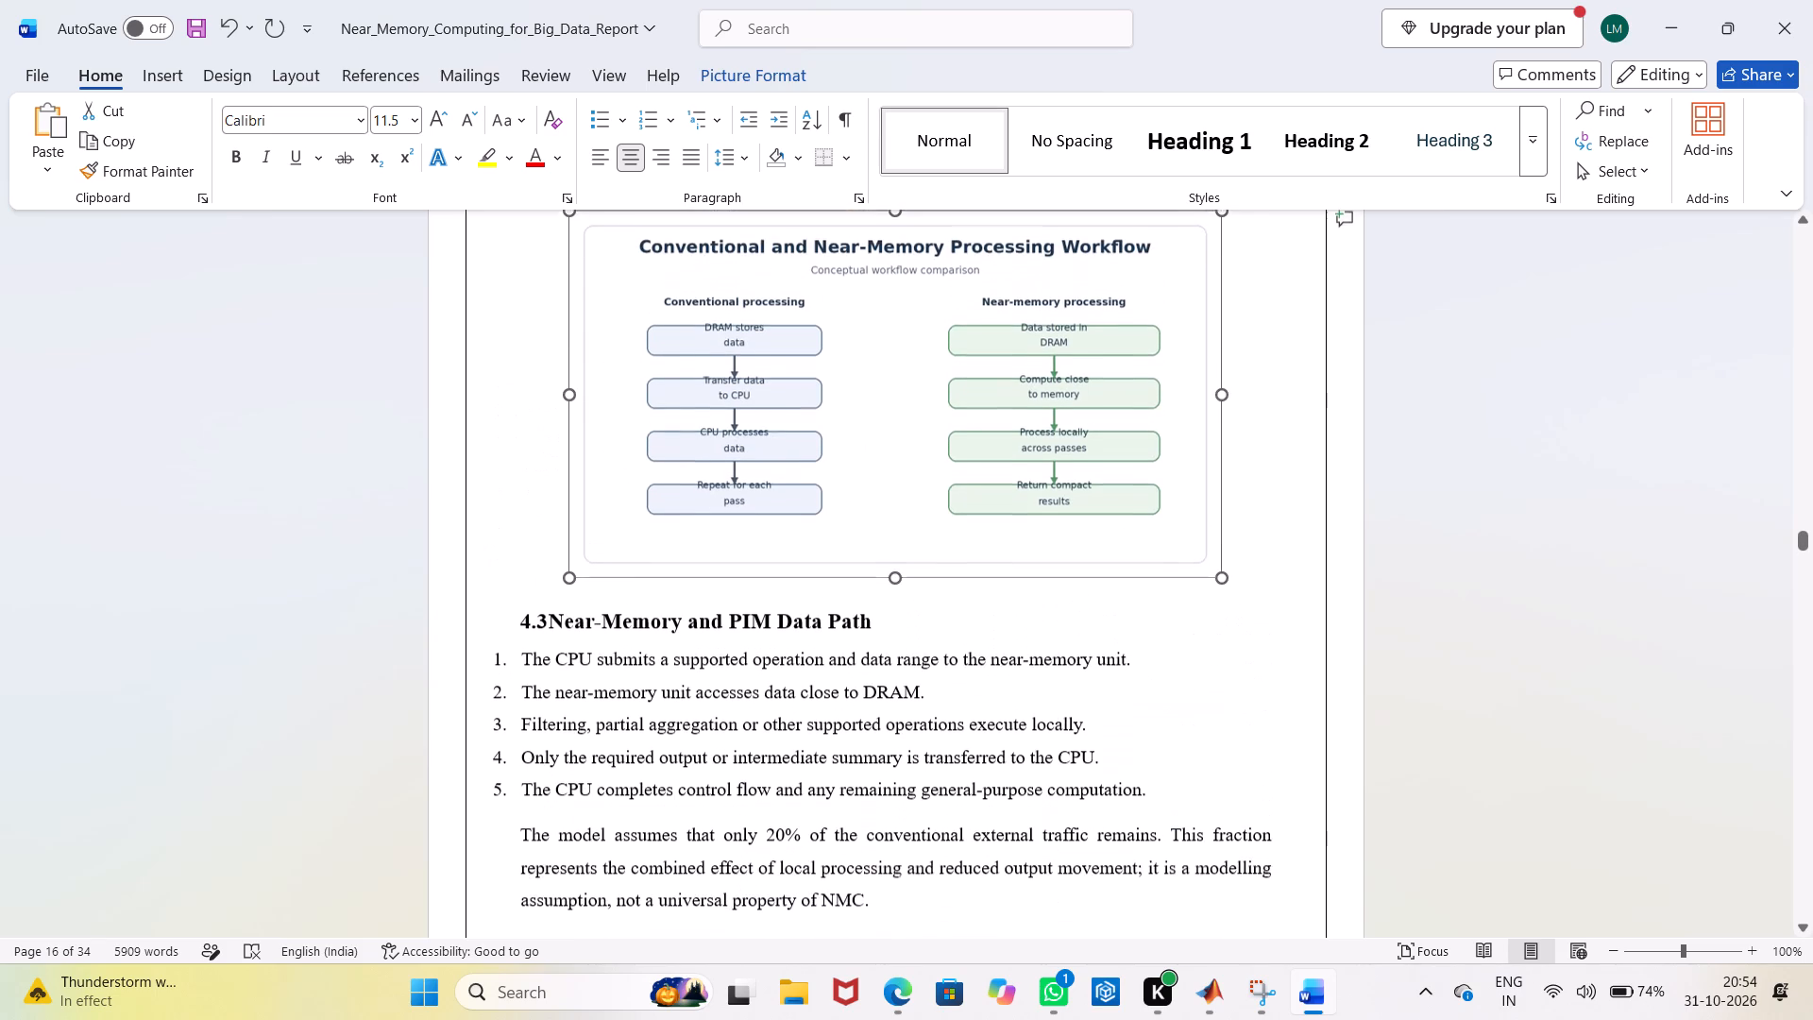
key(BackSpace)
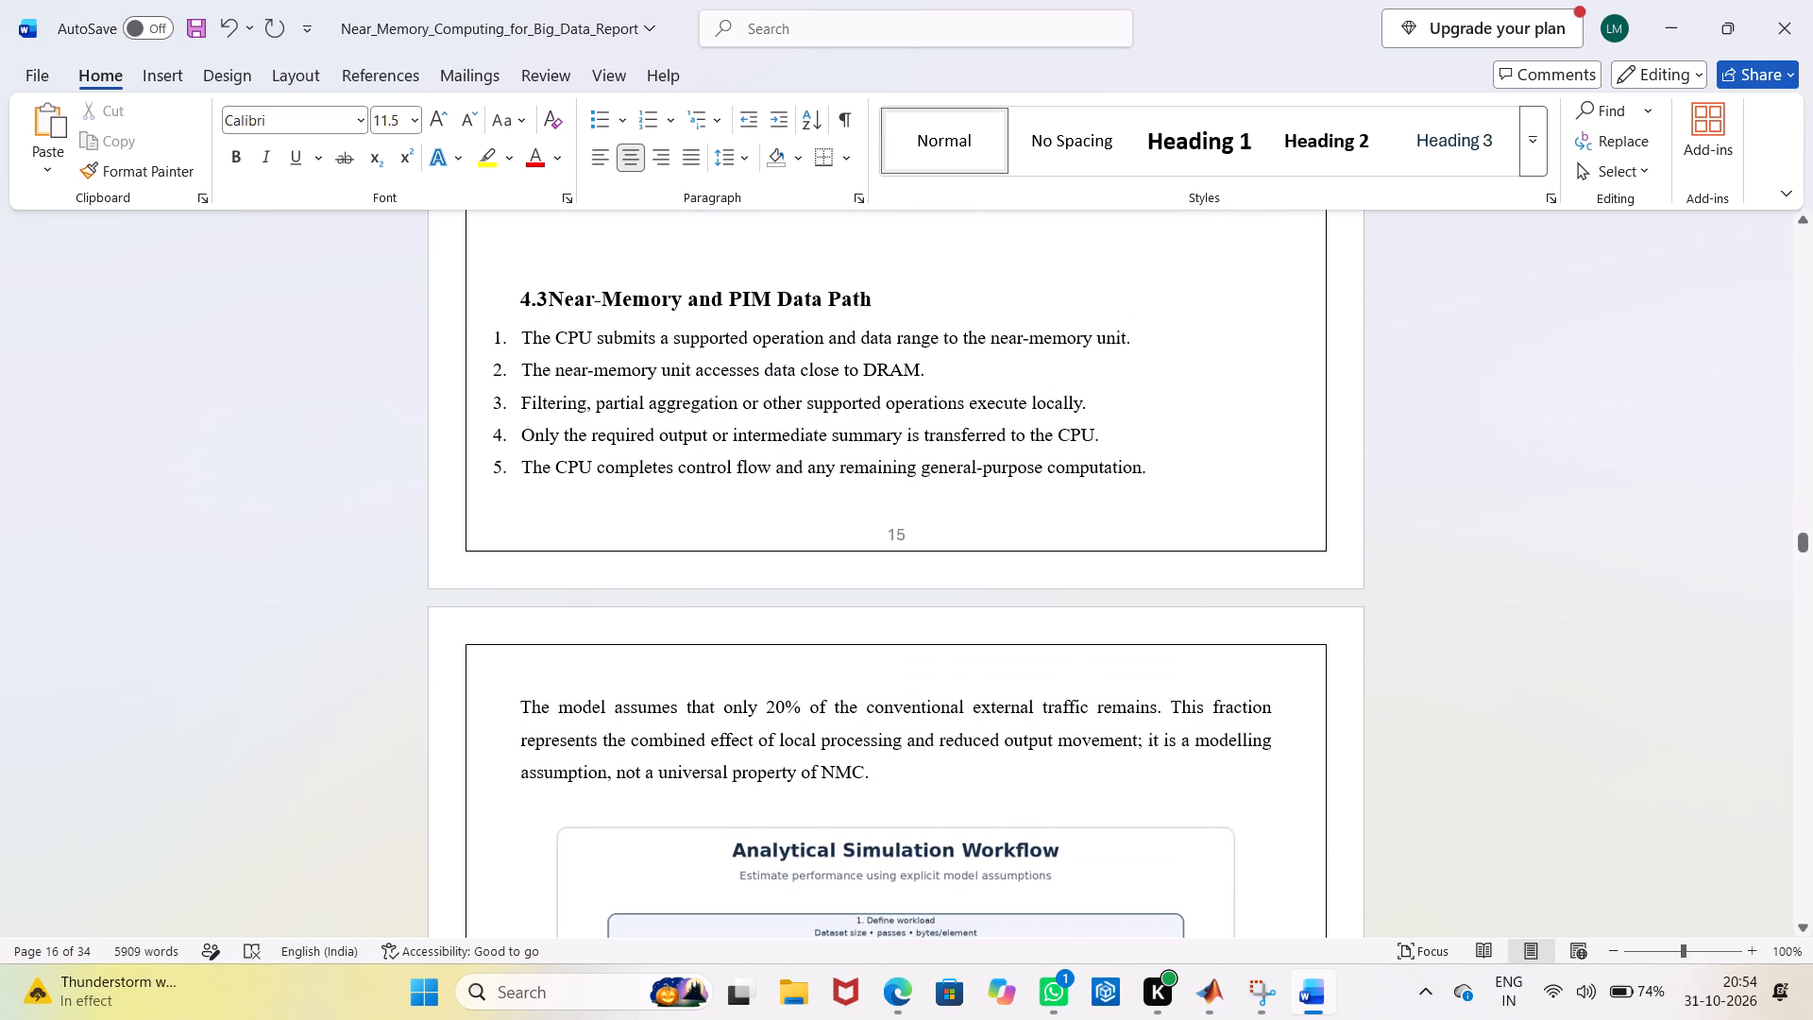
scroll(808, 531, up, 5)
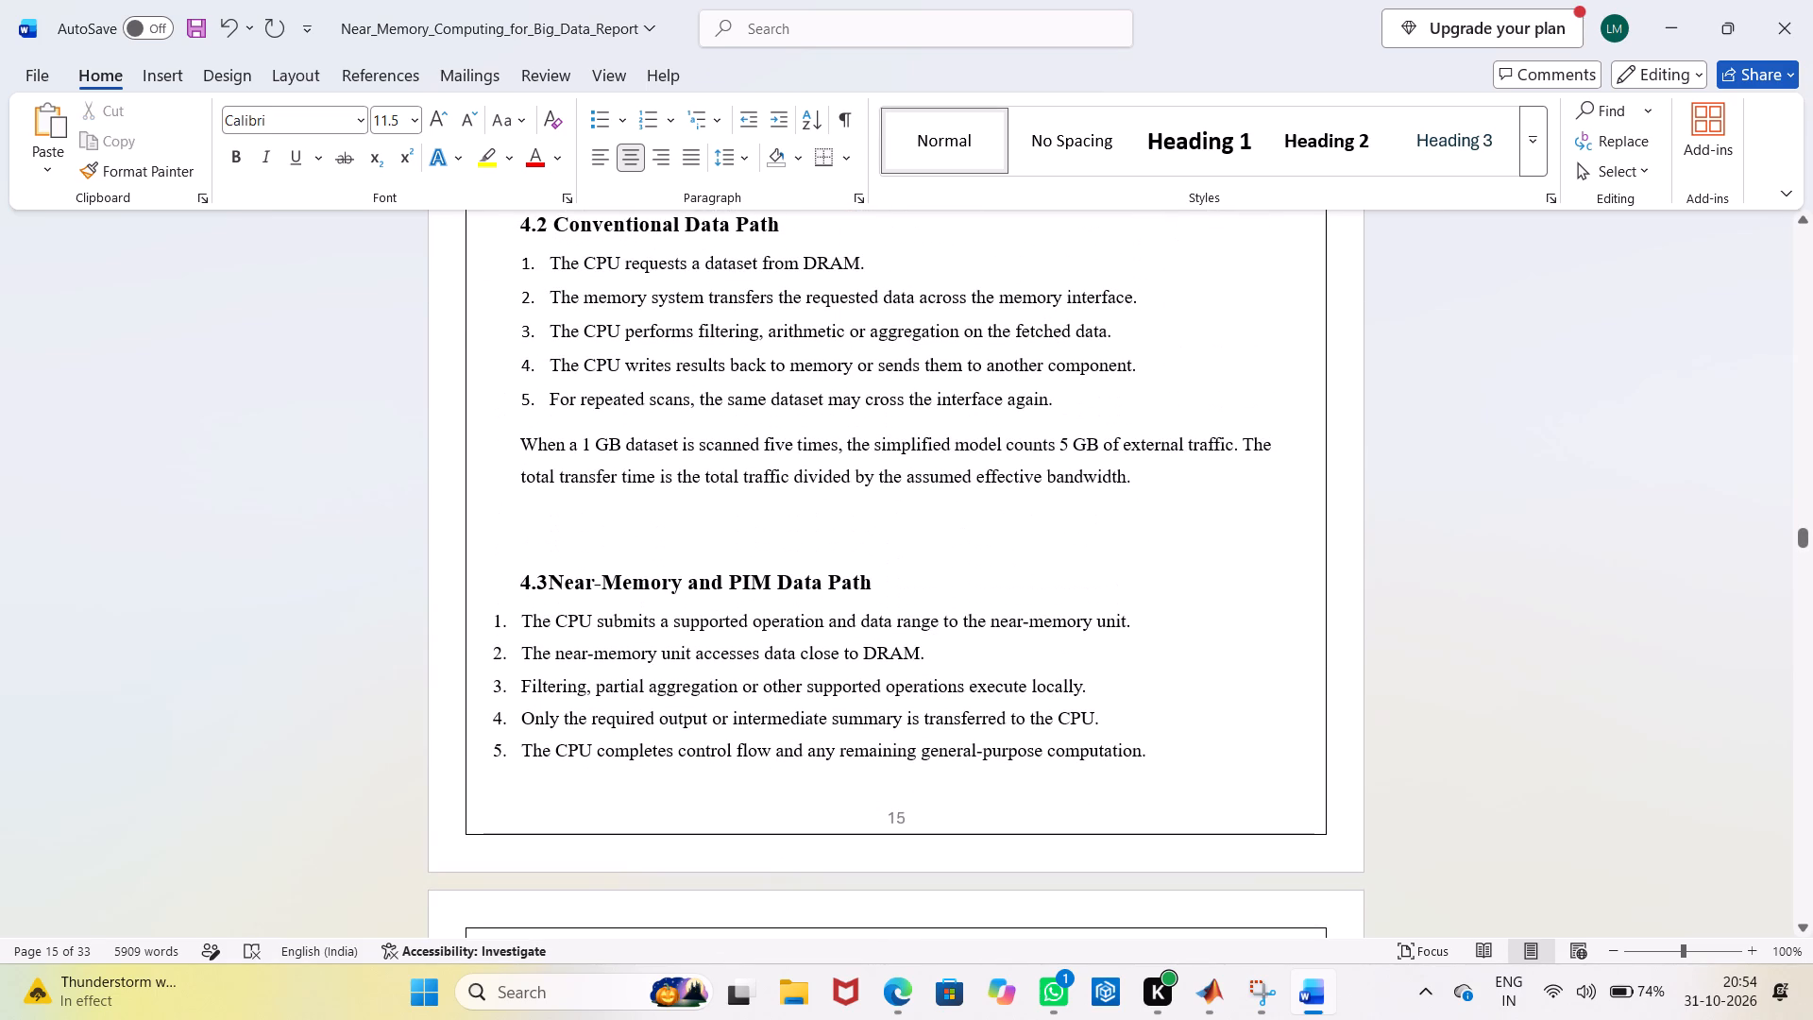
key(BackSpace)
key(BackSpace)
key(BackSpace)
Review the layout from section 4.3 through Chapters 5 and 6 to the References page.
scroll(835, 525, down, 2)
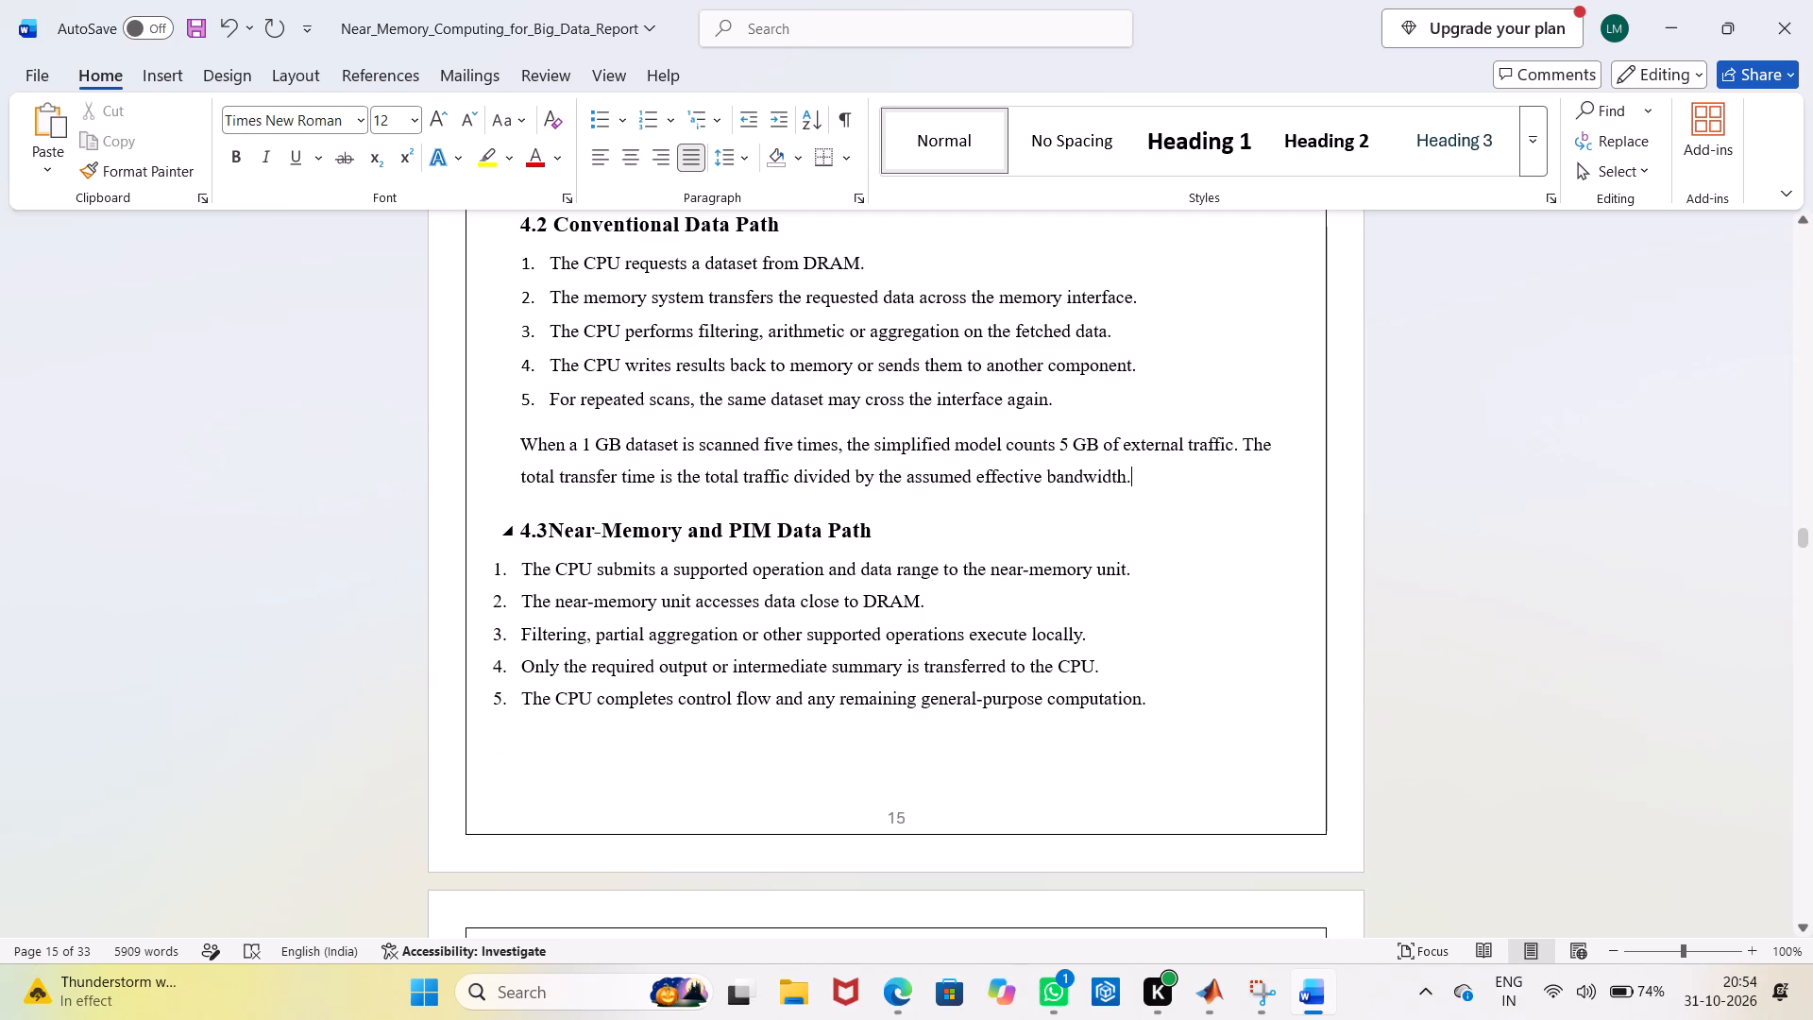
scroll(835, 525, down, 2)
scroll(794, 610, down, 13)
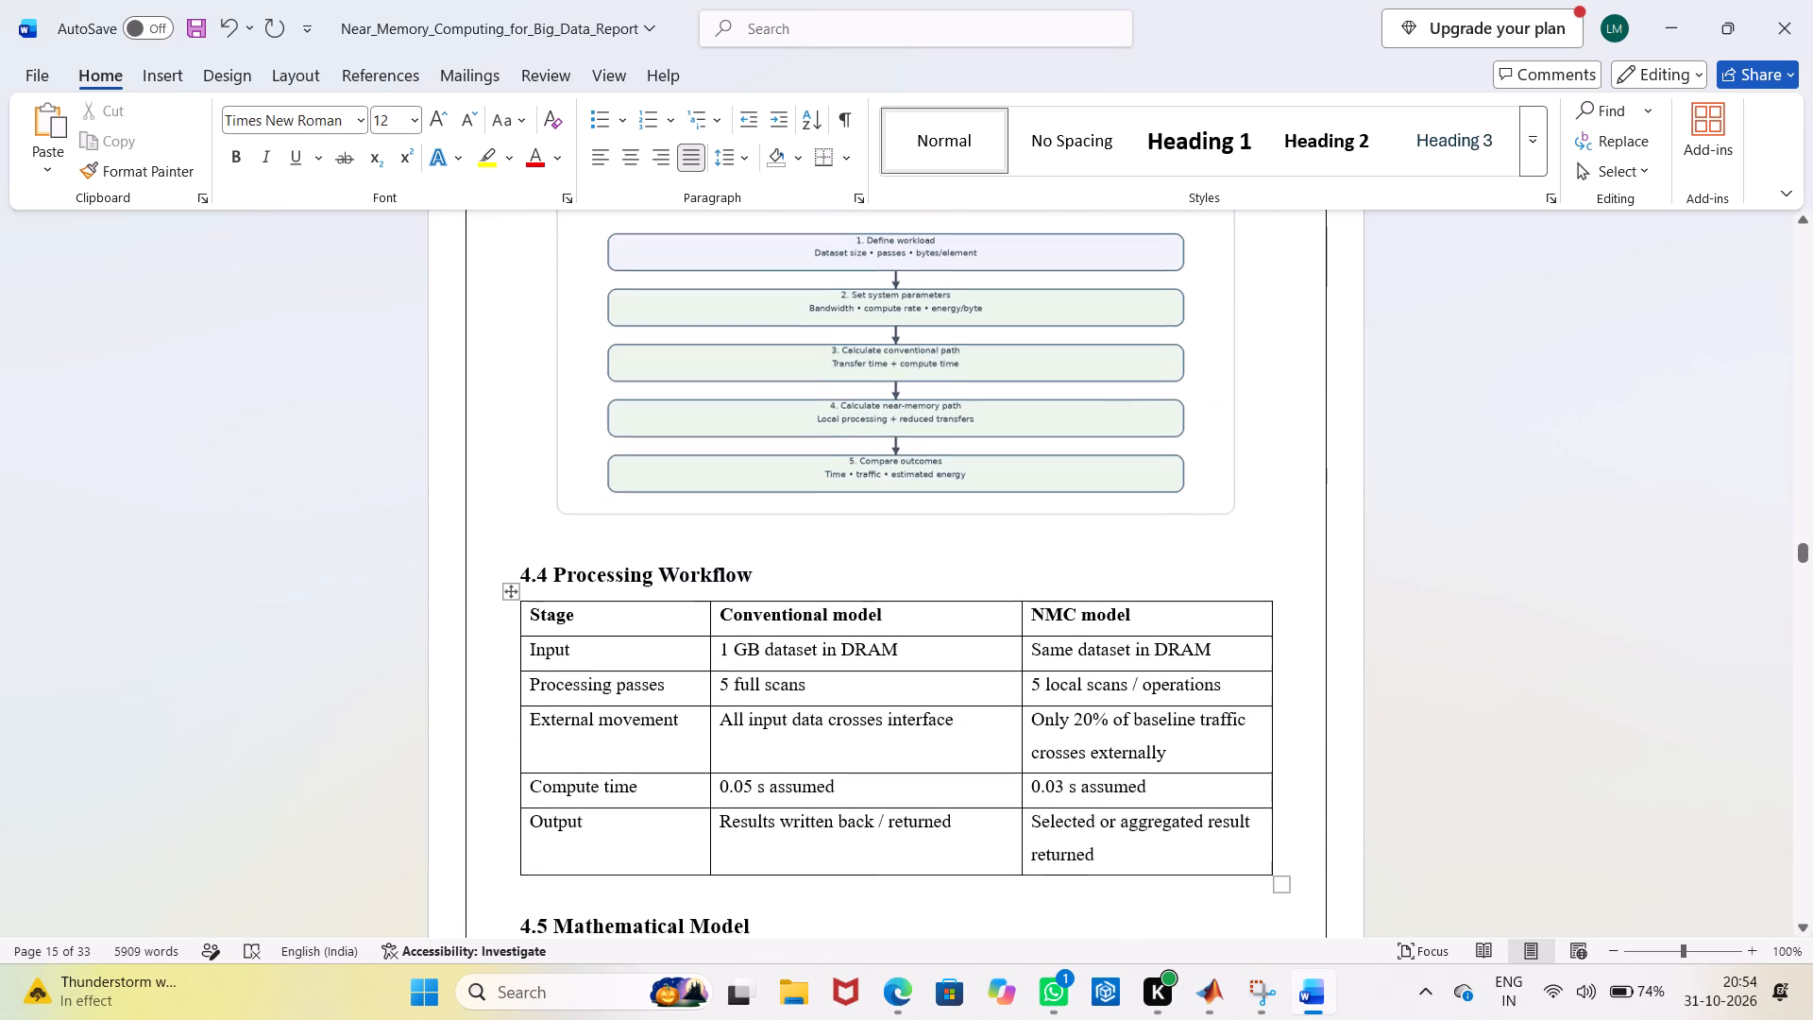
scroll(786, 671, down, 16)
scroll(786, 672, down, 5)
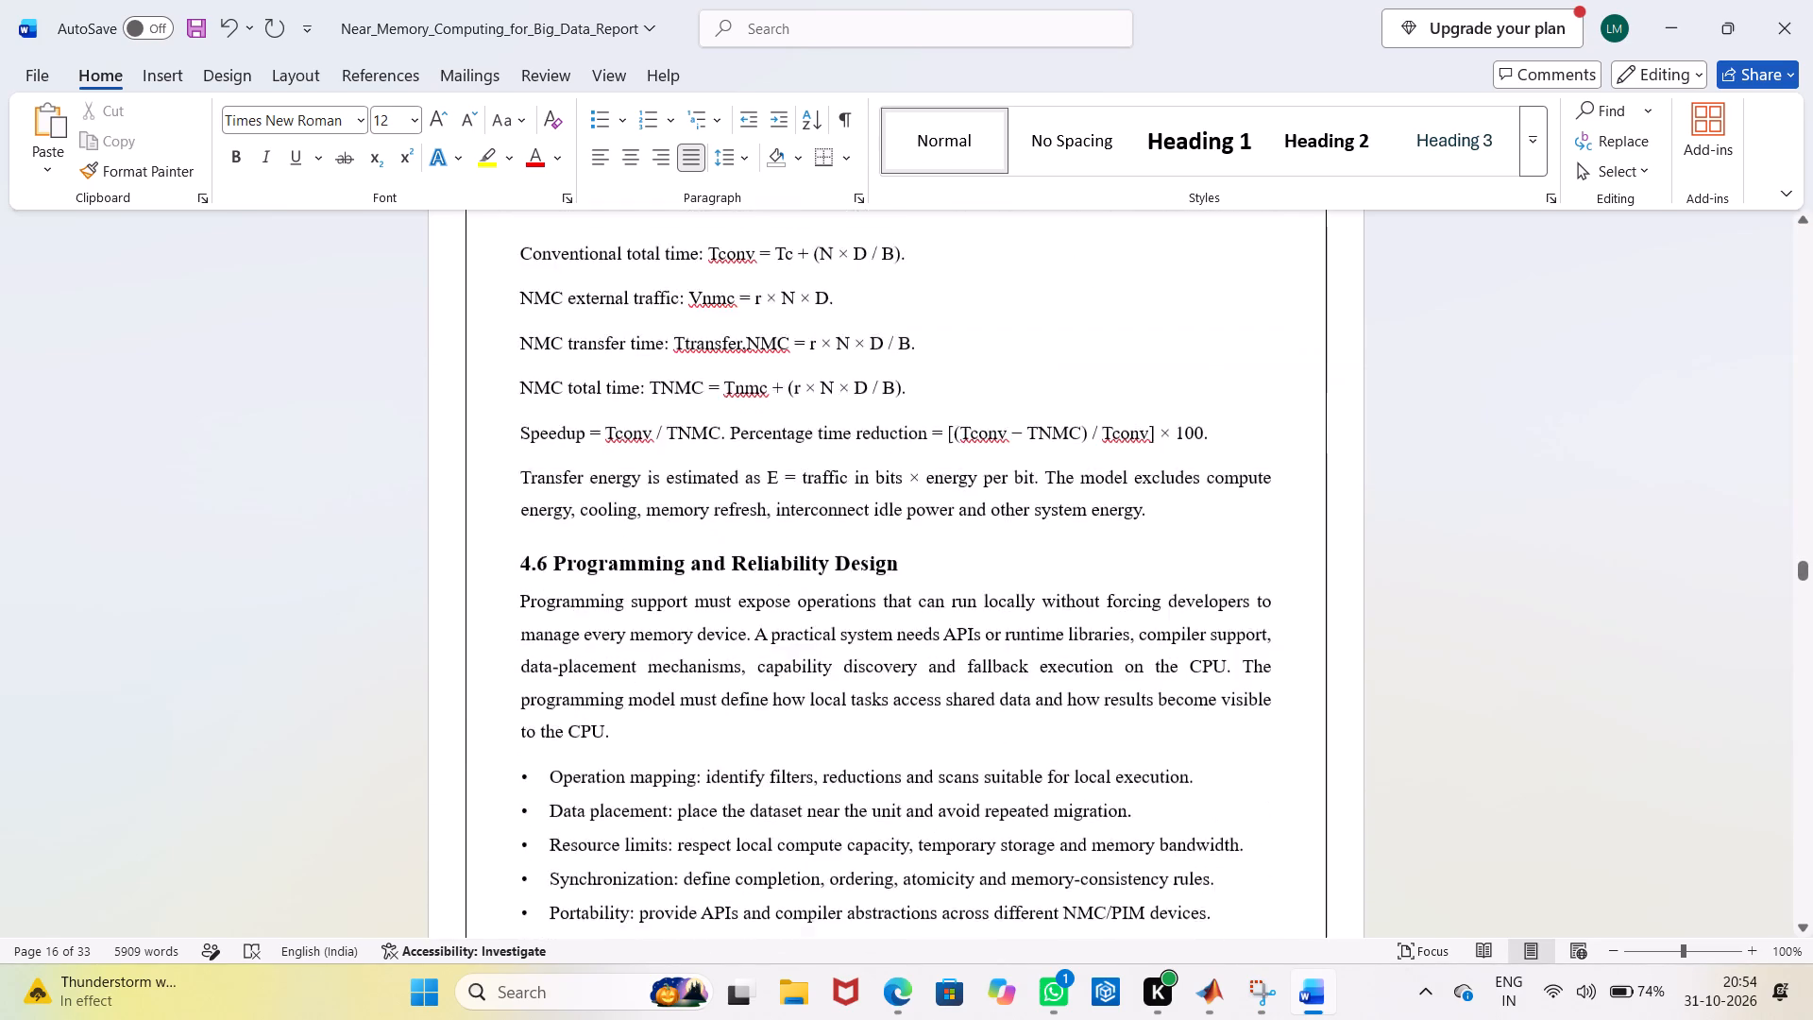
scroll(786, 672, down, 14)
scroll(786, 675, down, 18)
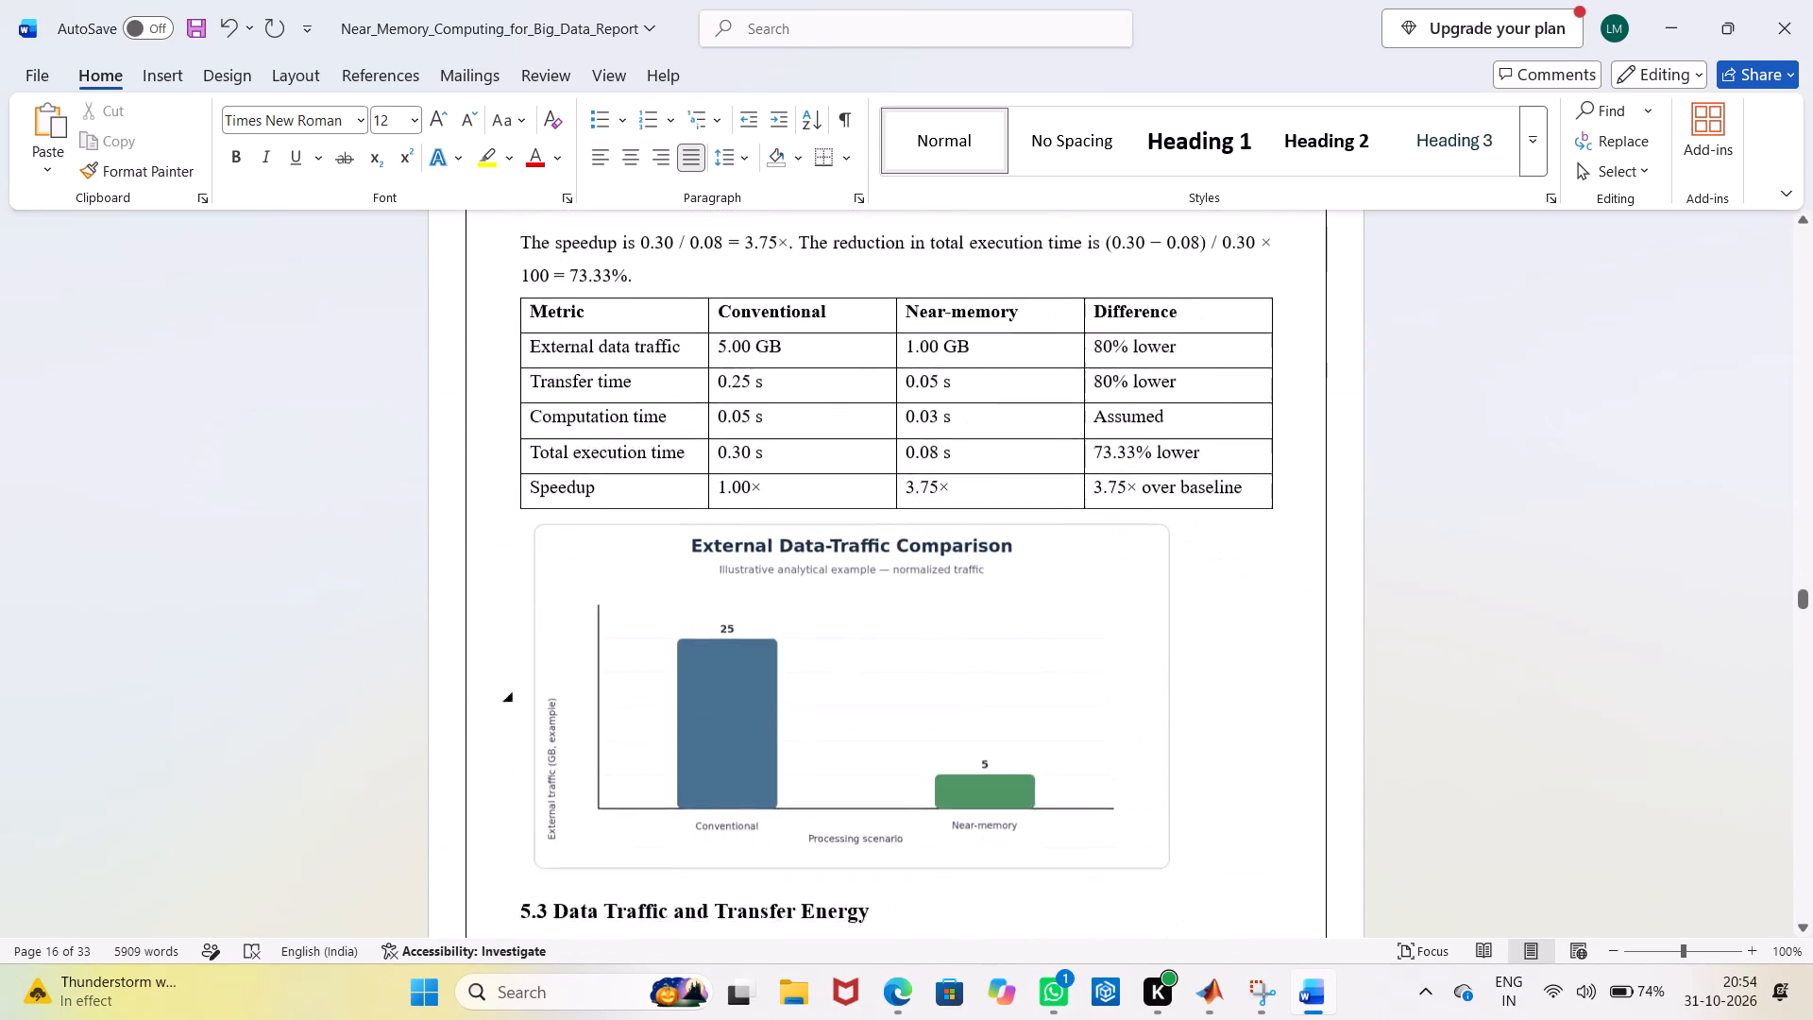
scroll(786, 675, down, 20)
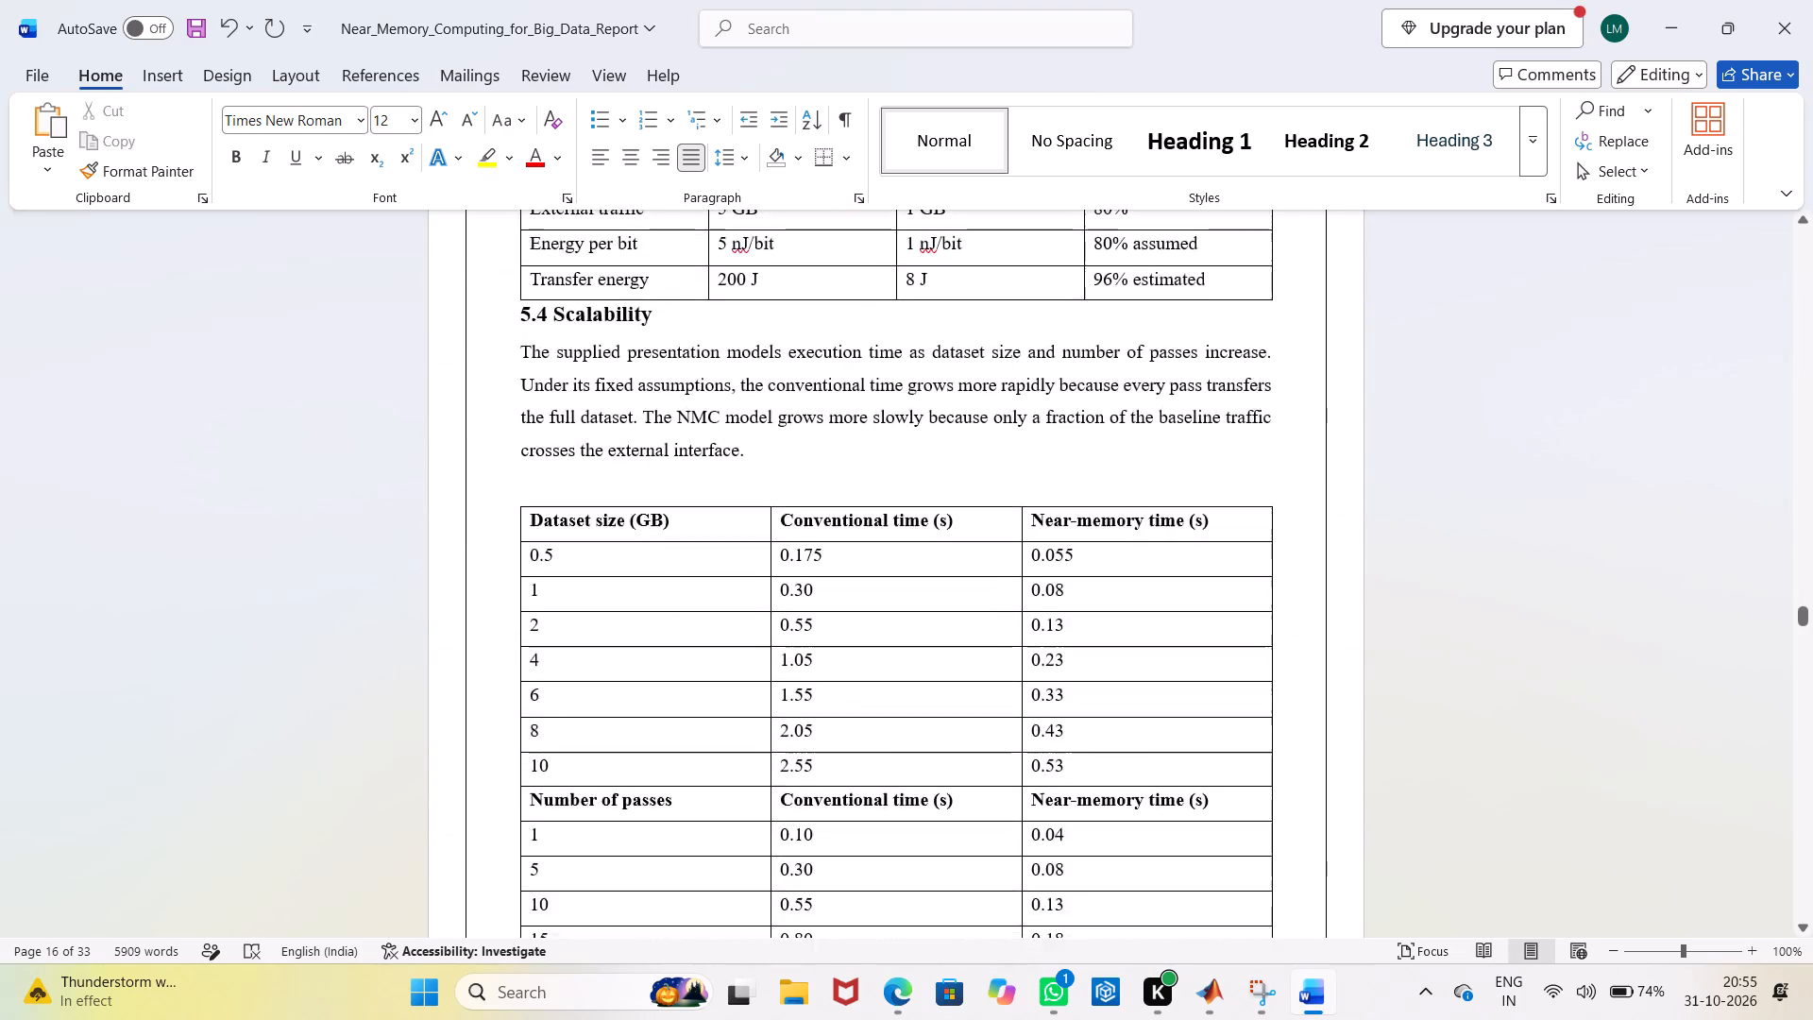
scroll(786, 675, down, 18)
scroll(786, 675, down, 6)
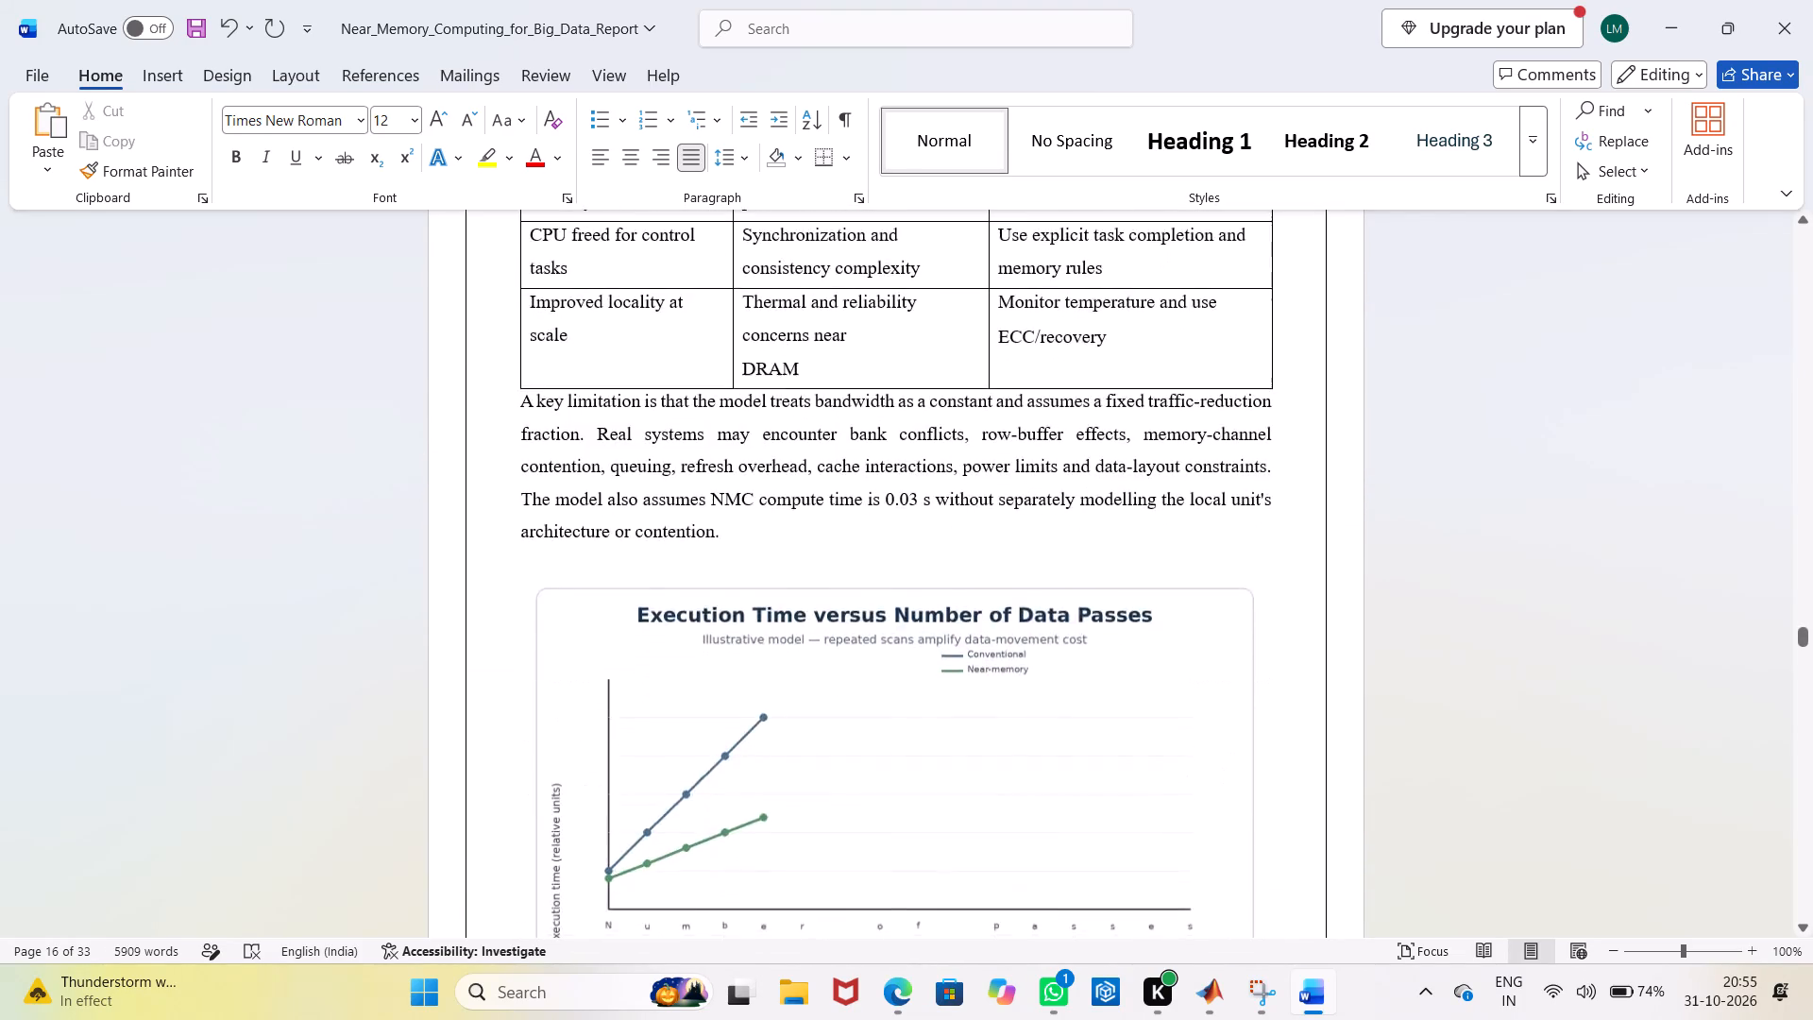
scroll(786, 675, down, 19)
scroll(786, 675, down, 7)
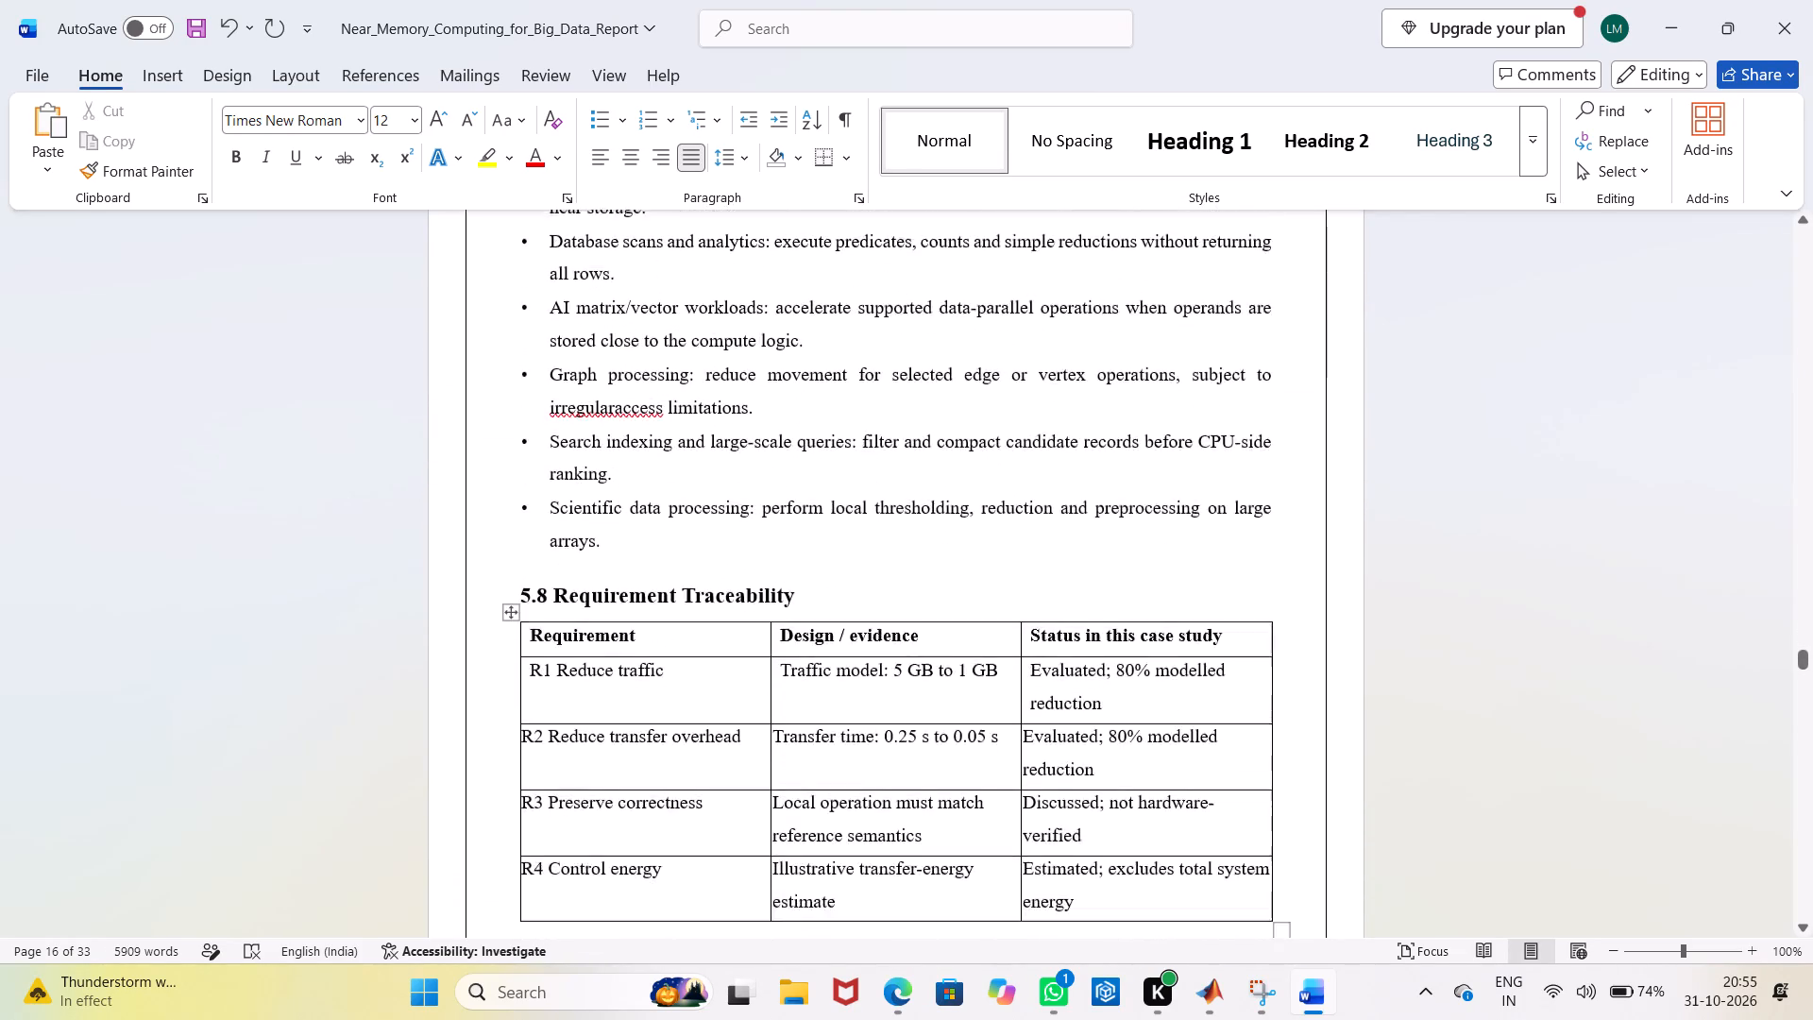
scroll(786, 675, down, 15)
scroll(786, 675, down, 19)
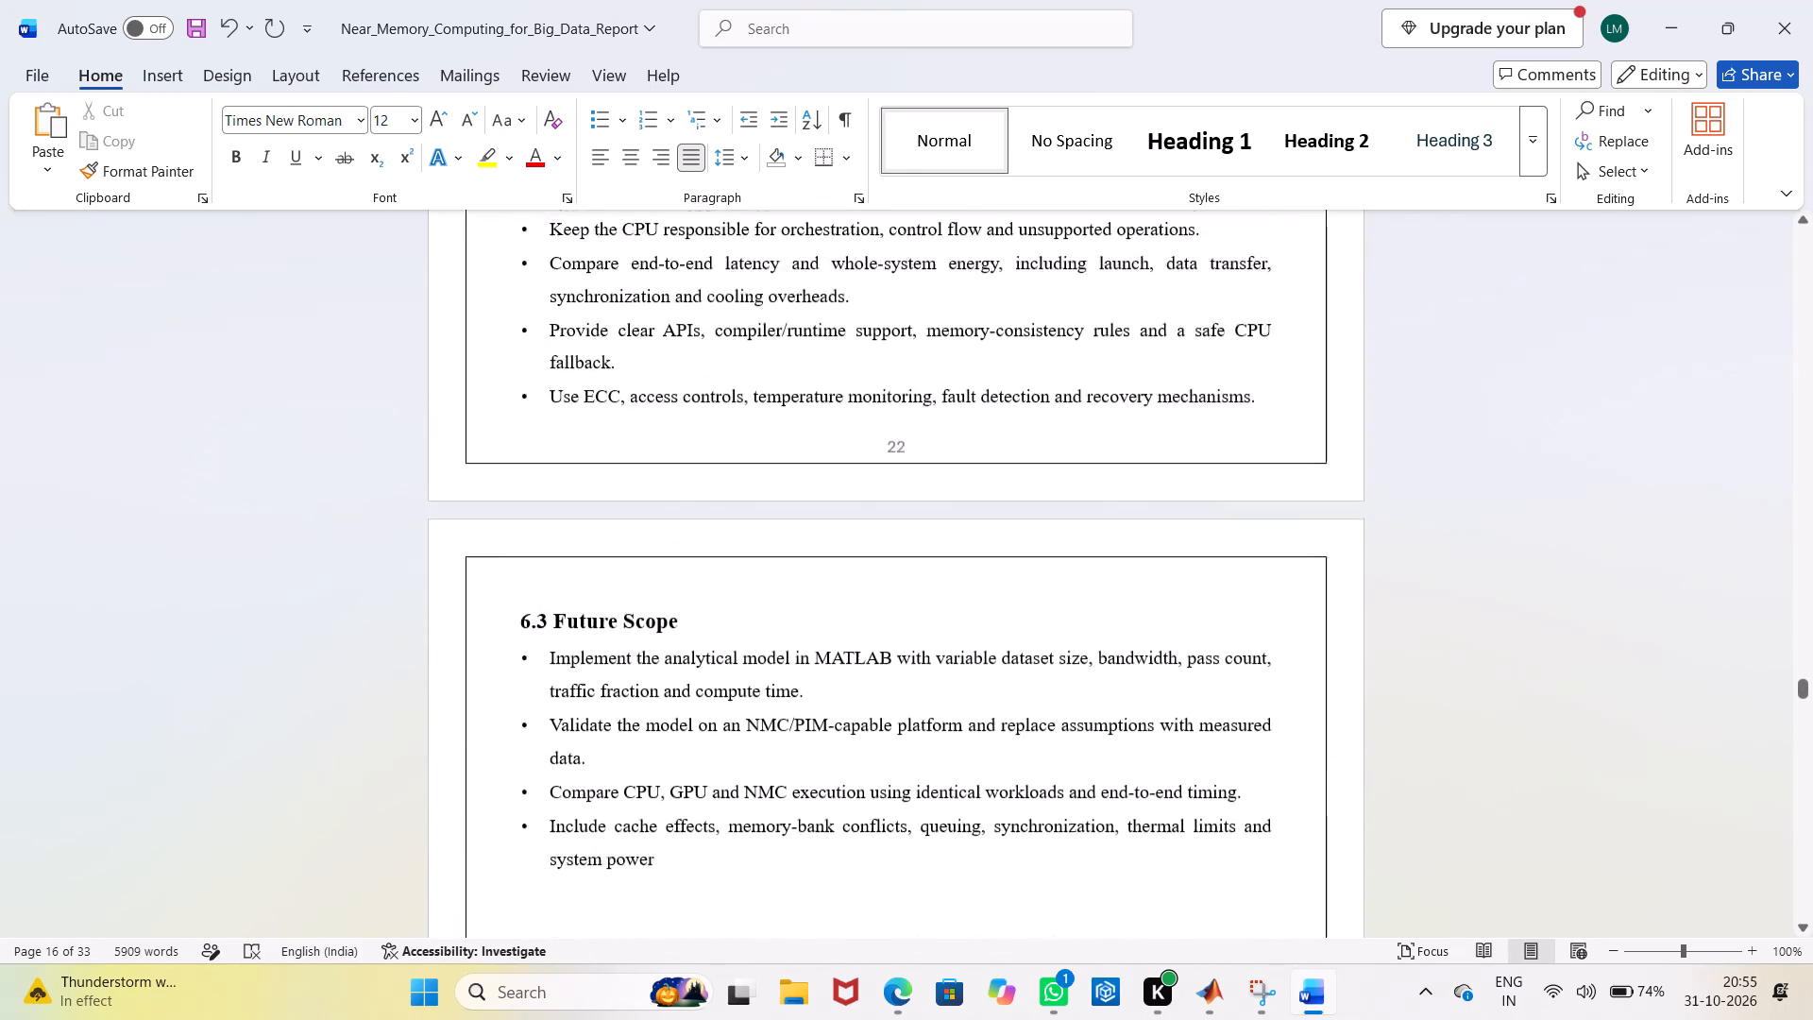
scroll(787, 678, down, 19)
scroll(787, 678, down, 2)
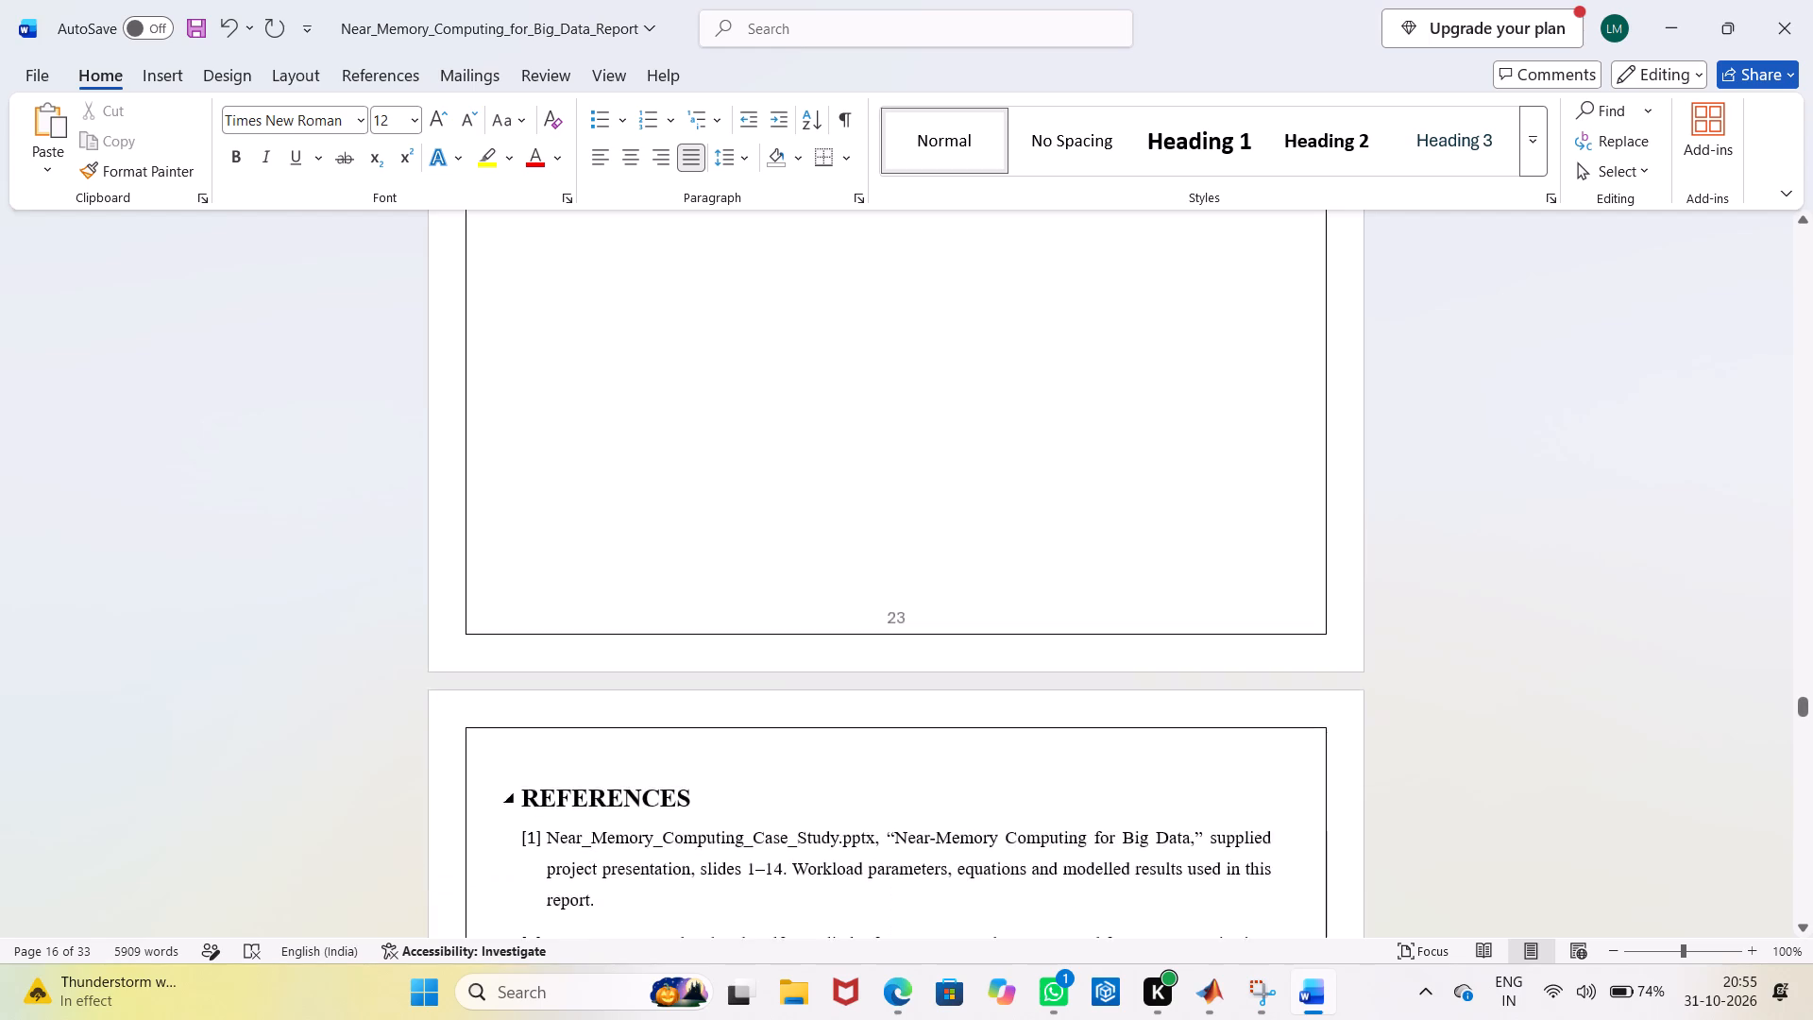
scroll(787, 678, down, 3)
click(40, 86)
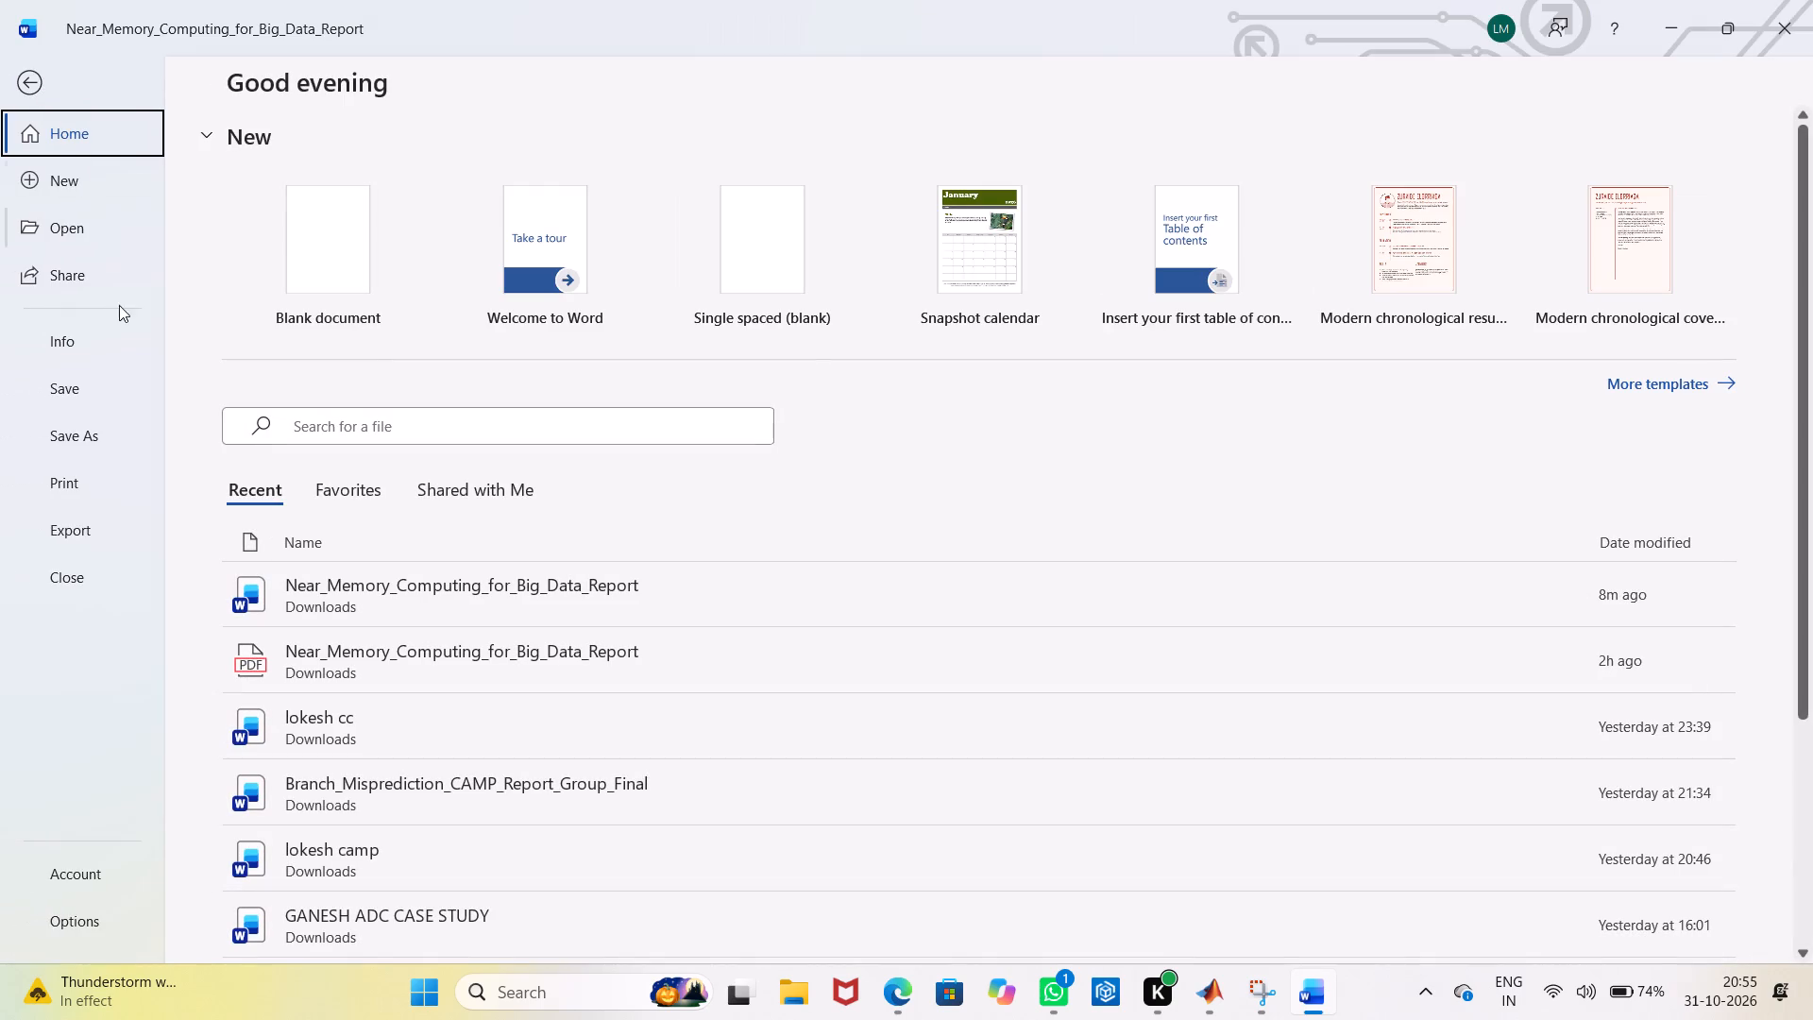
click(123, 528)
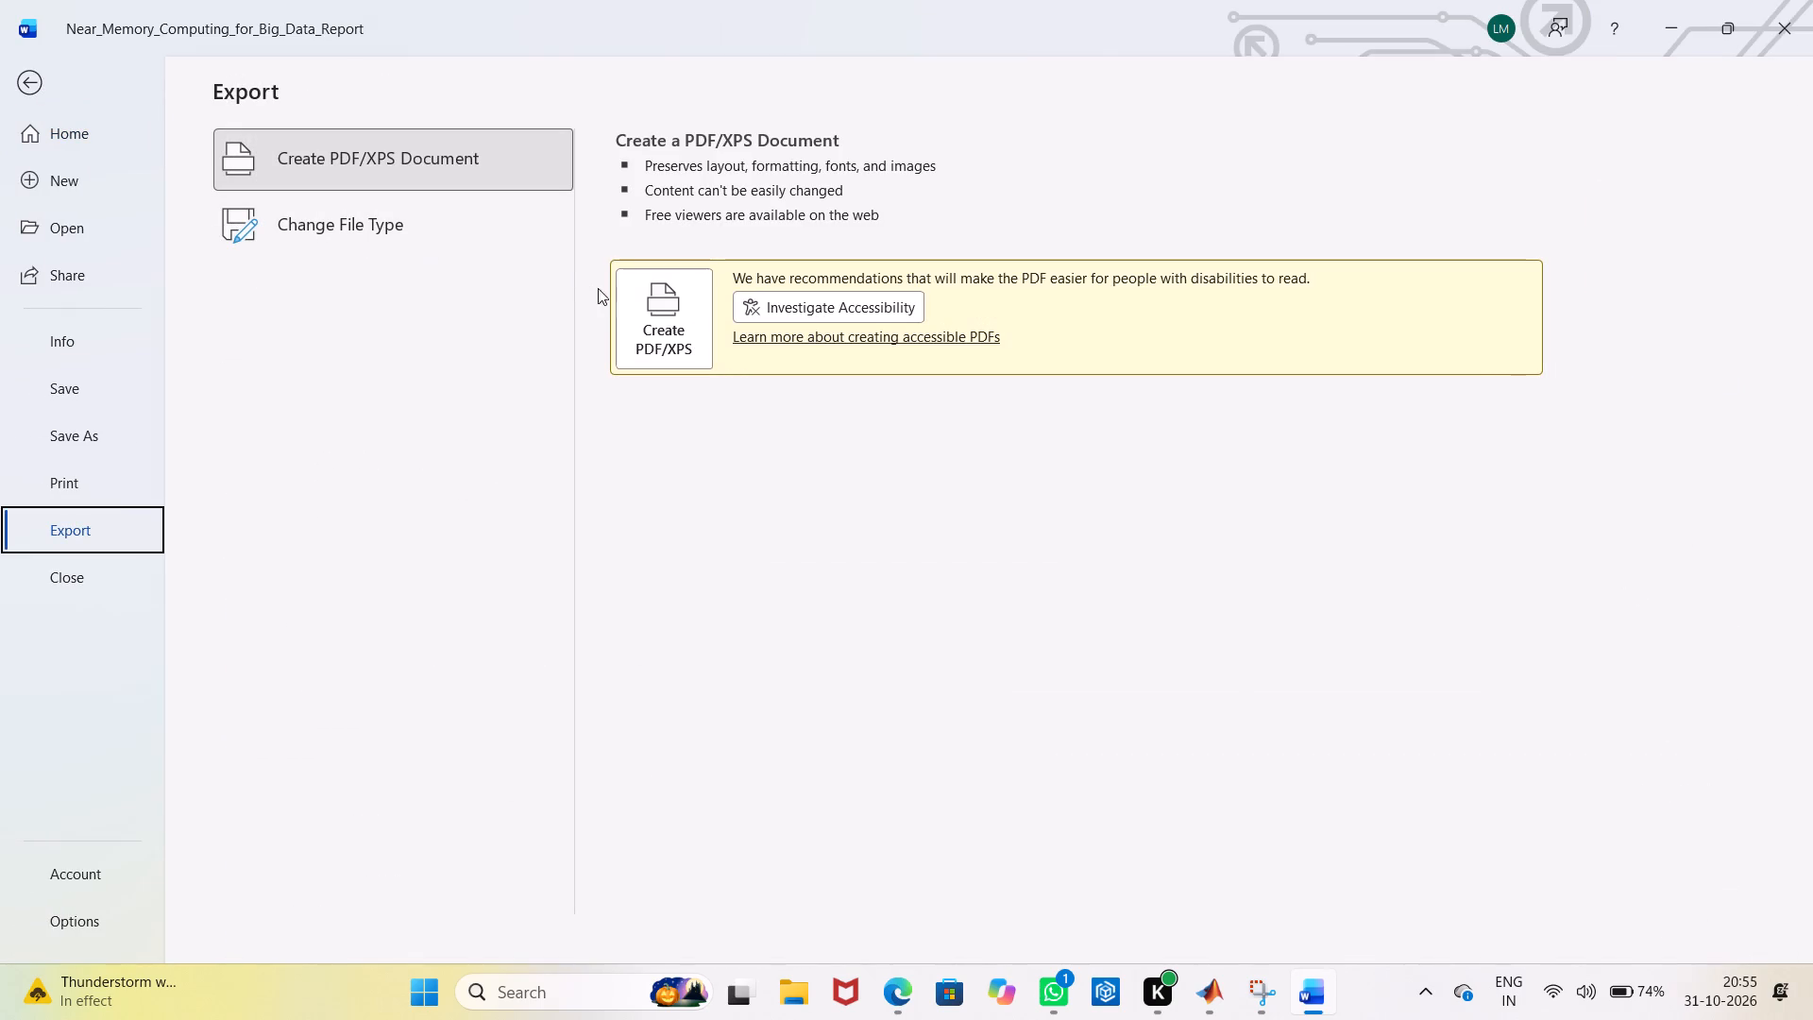
click(634, 319)
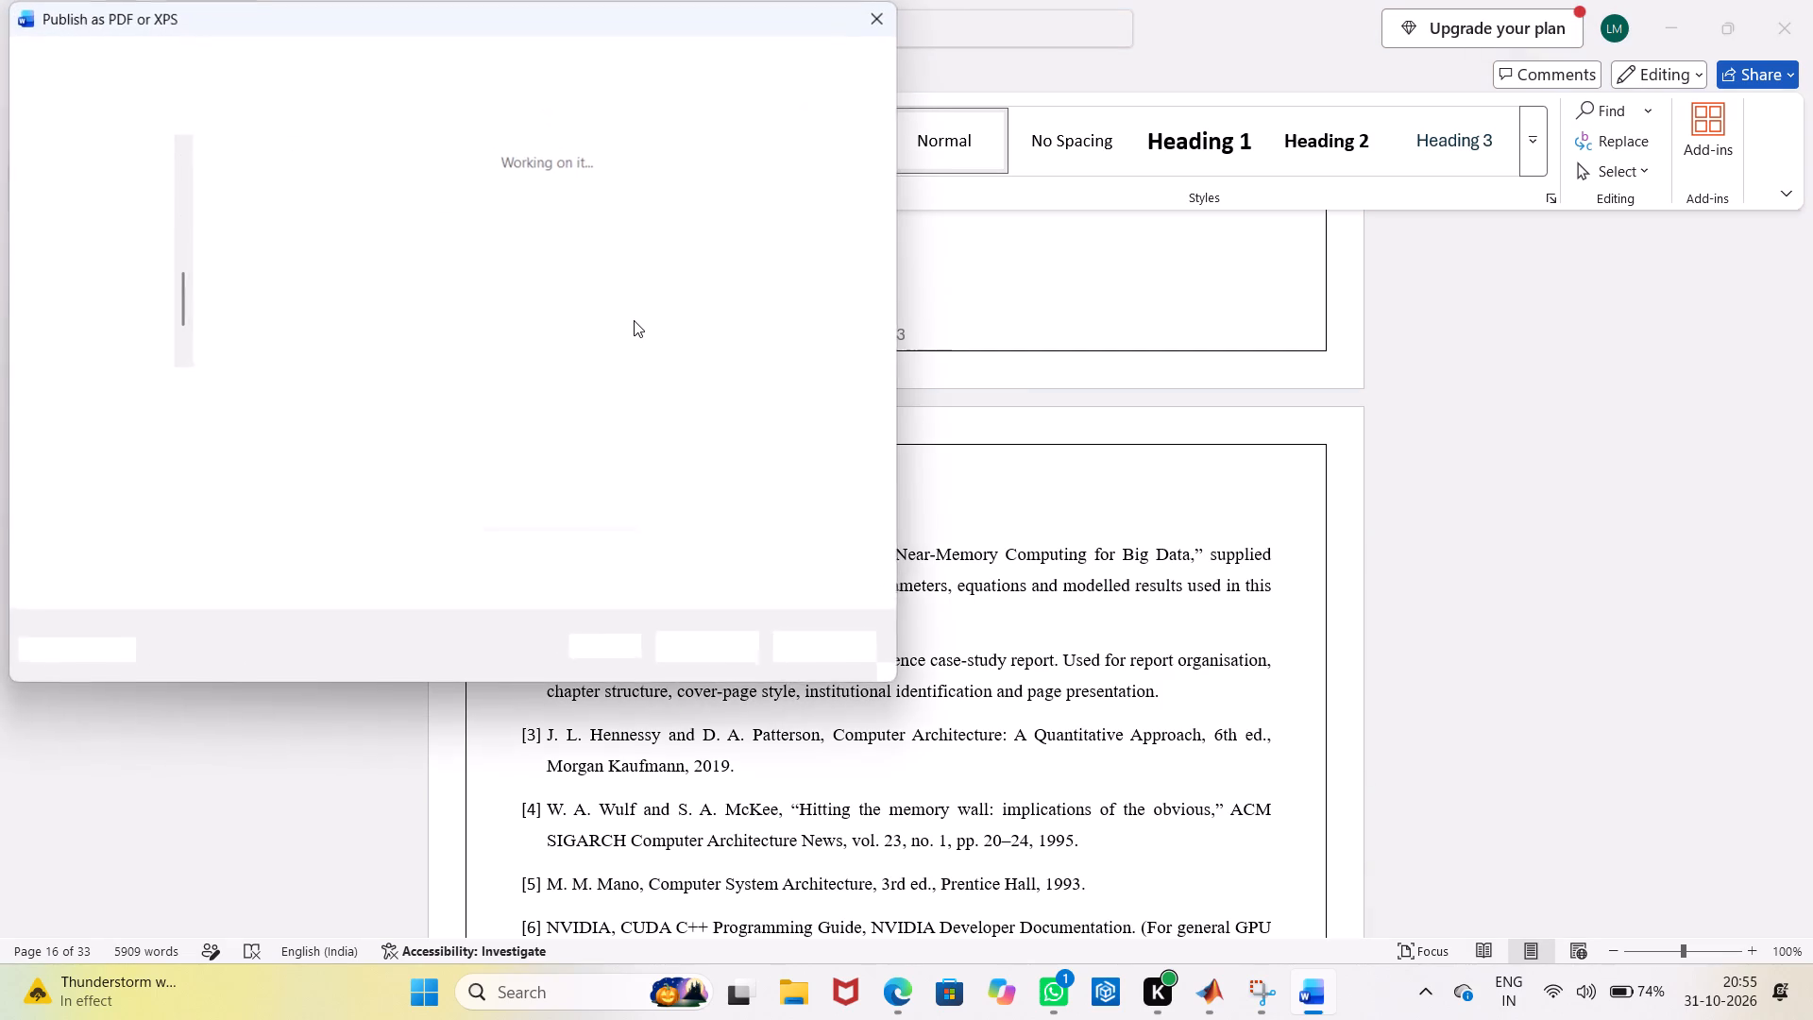
scroll(75, 257, up, 5)
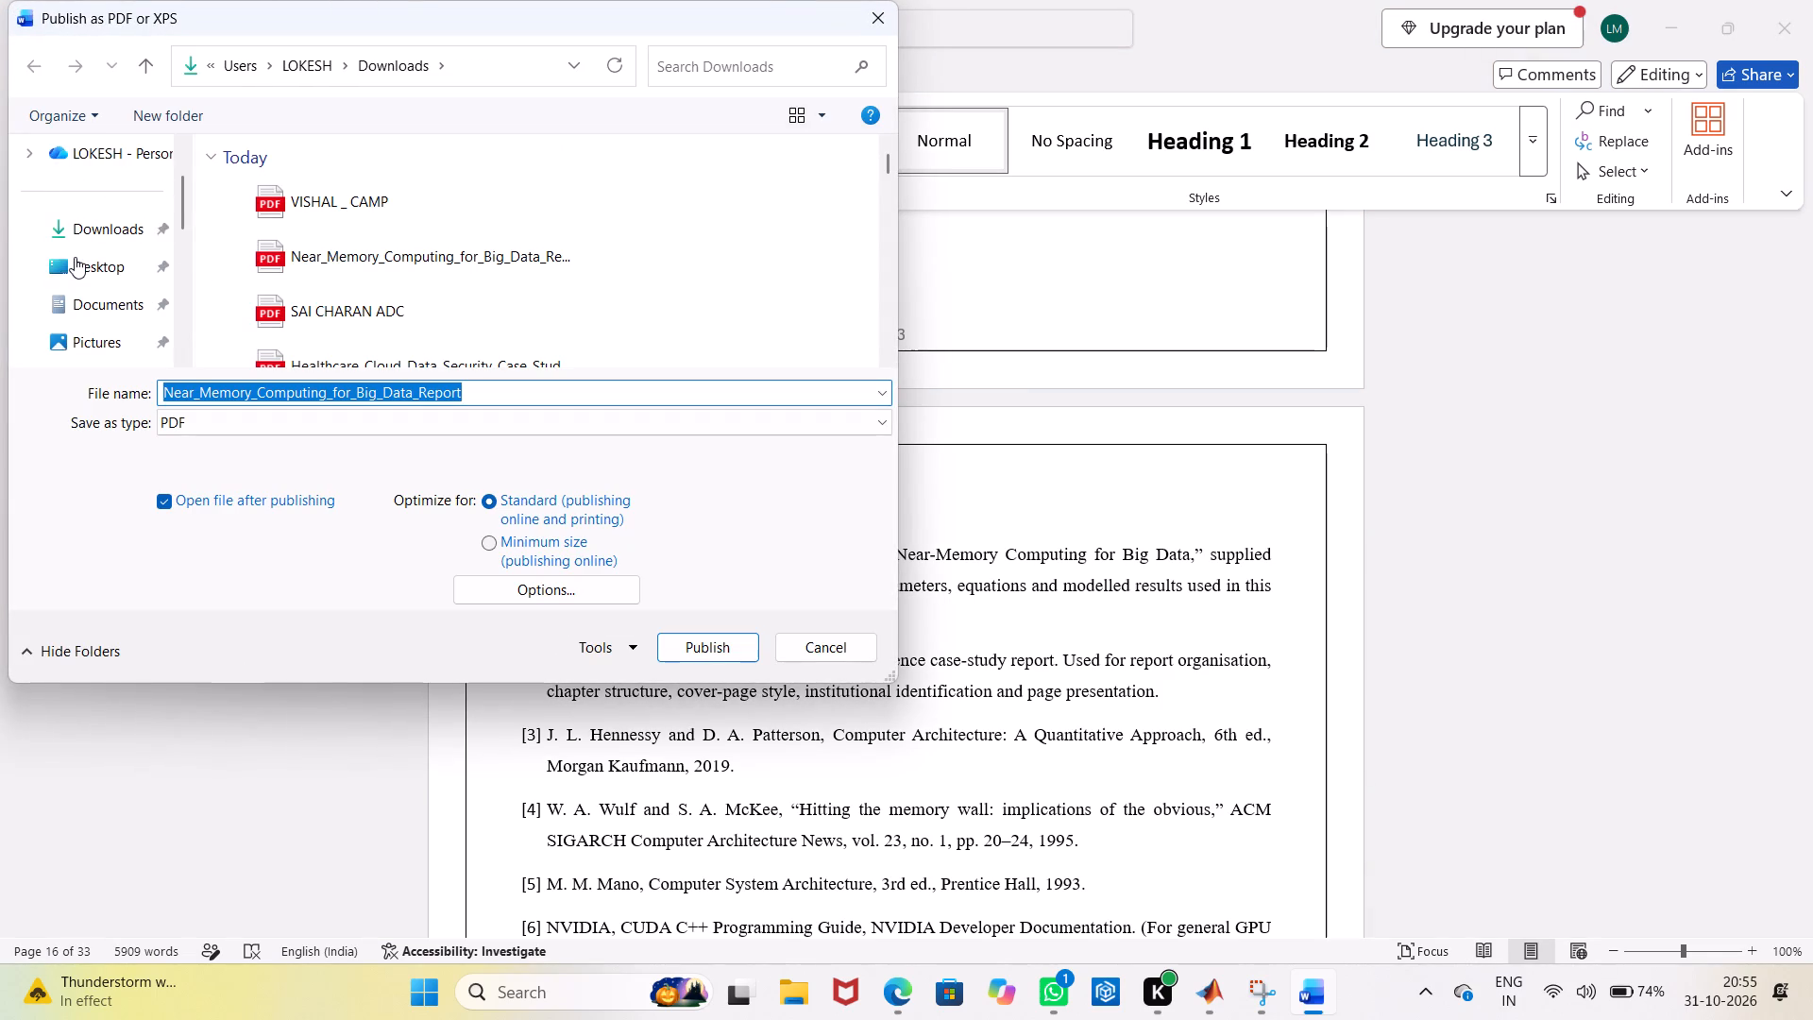
click(111, 314)
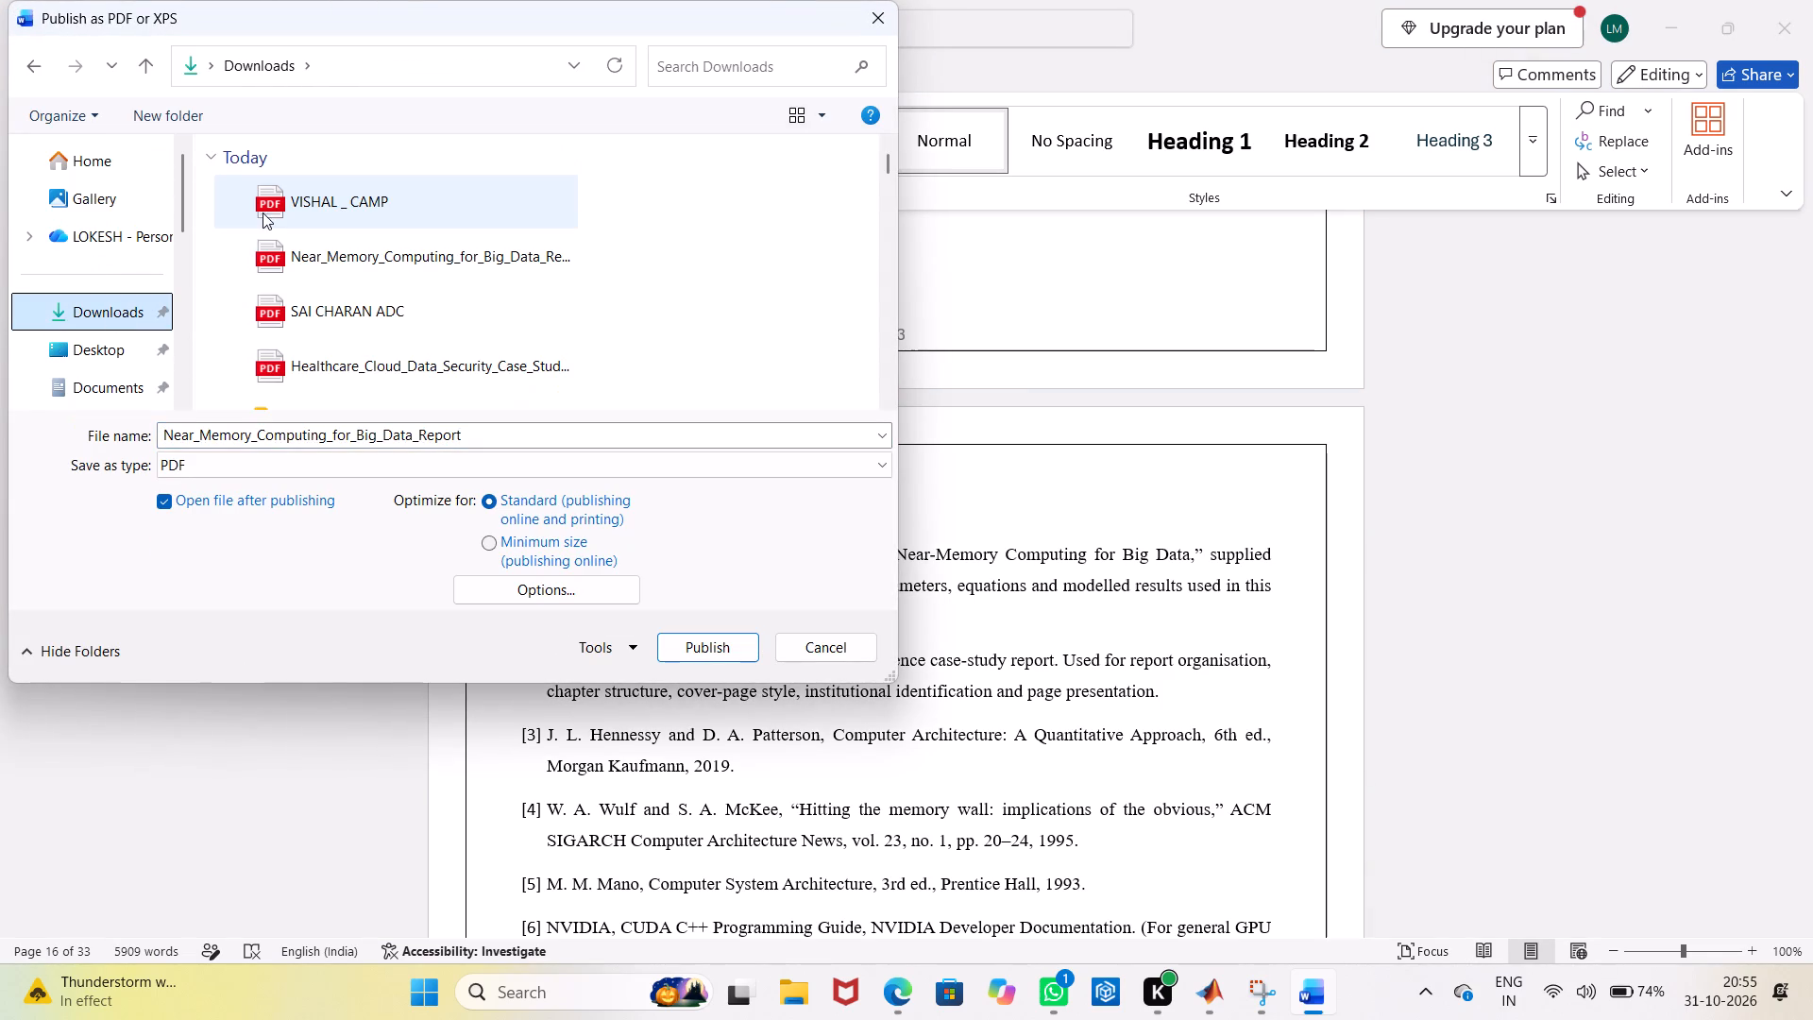
click(265, 210)
click(671, 655)
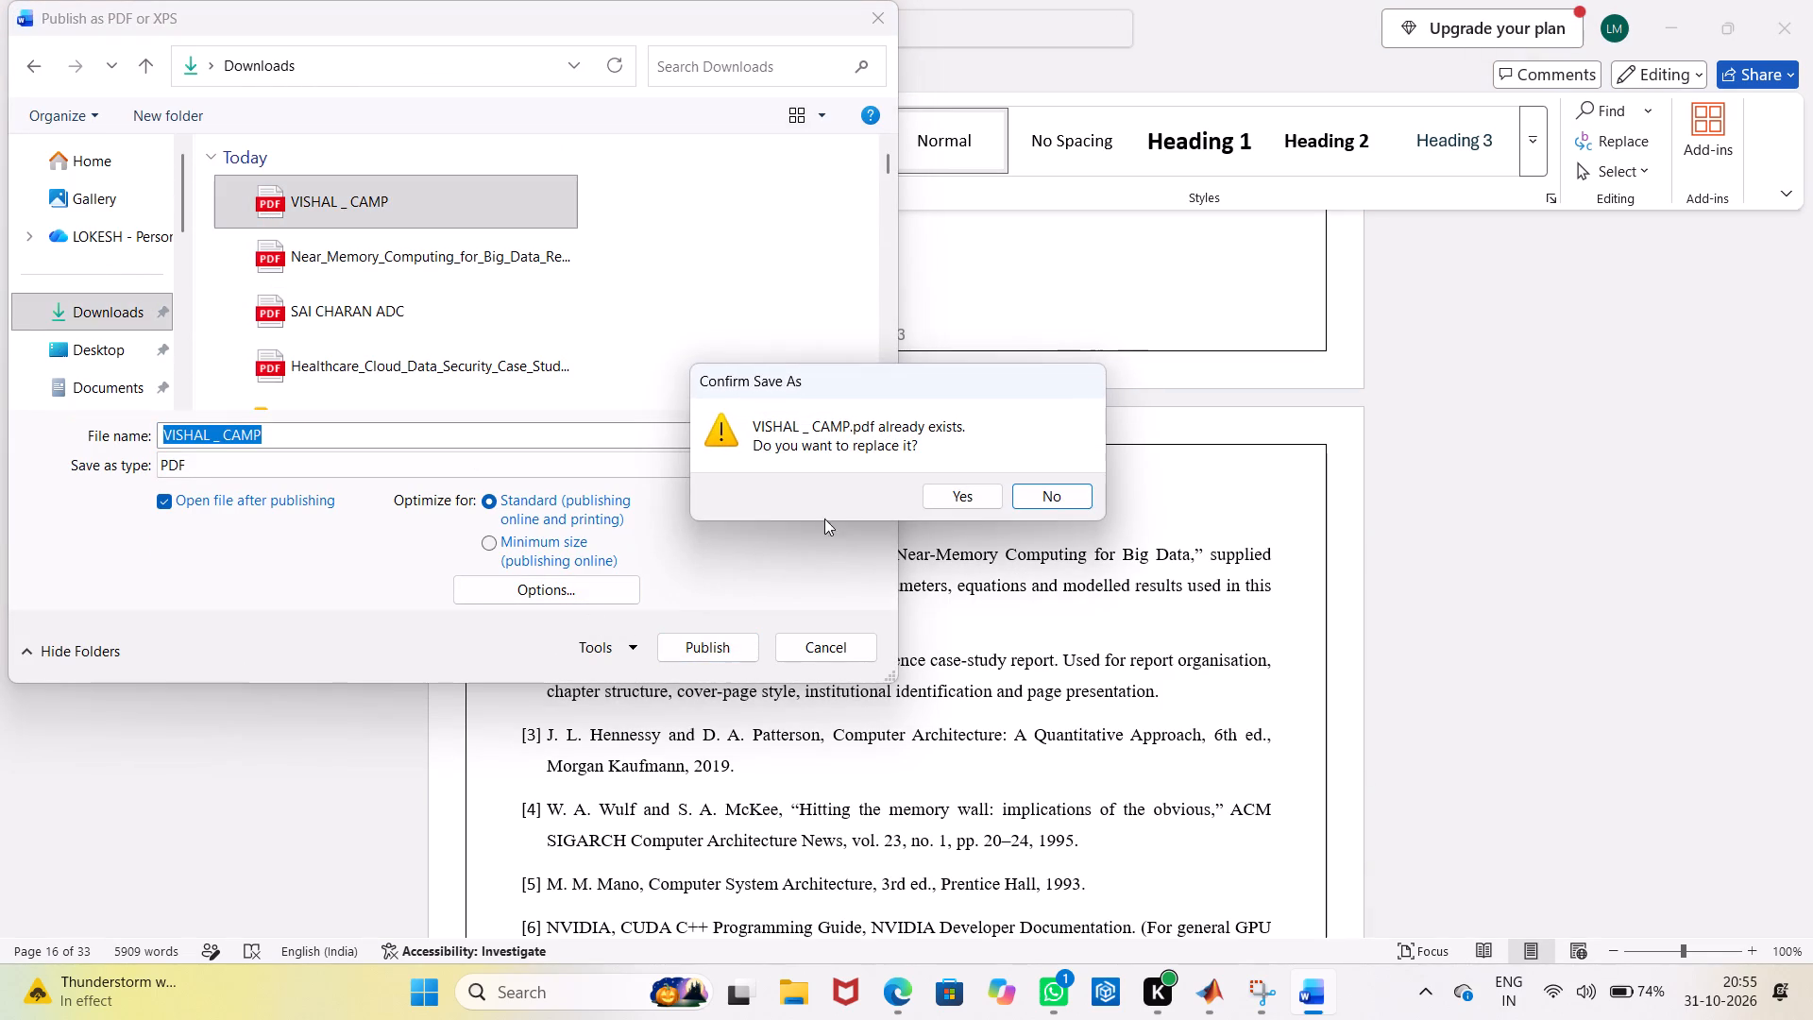
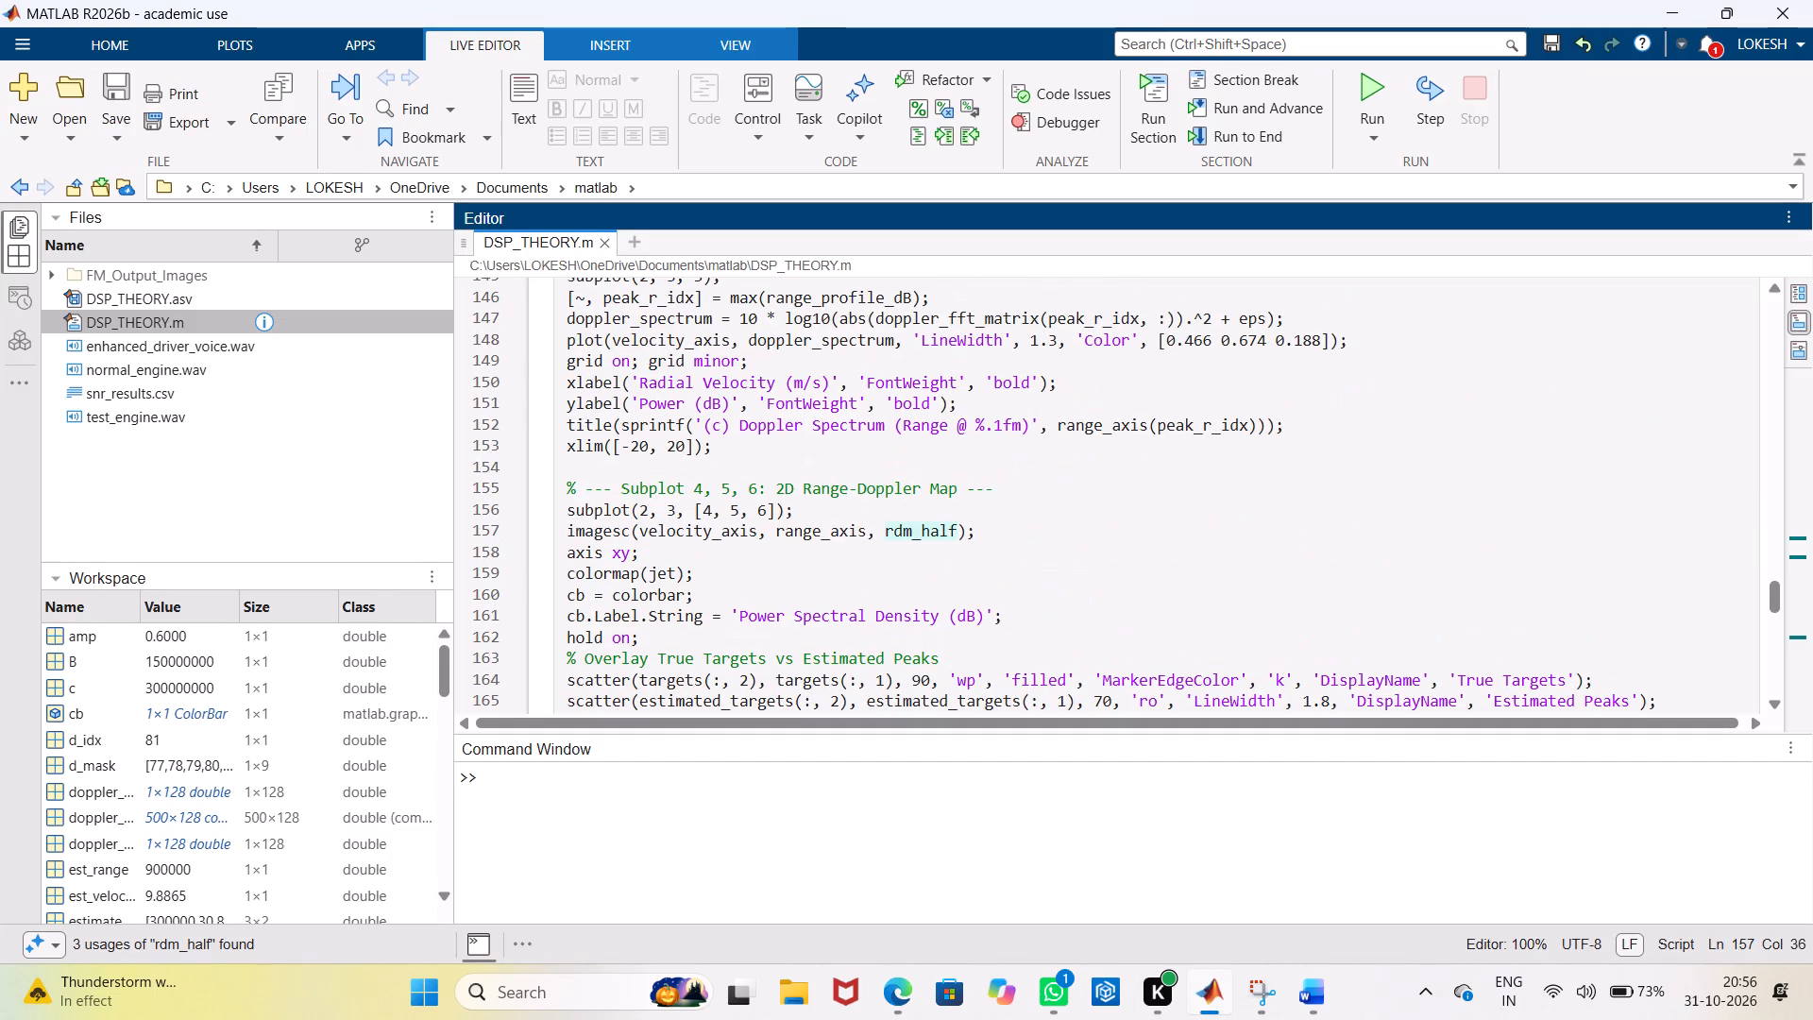
key(ctrl+a)
key(ctrl+v)
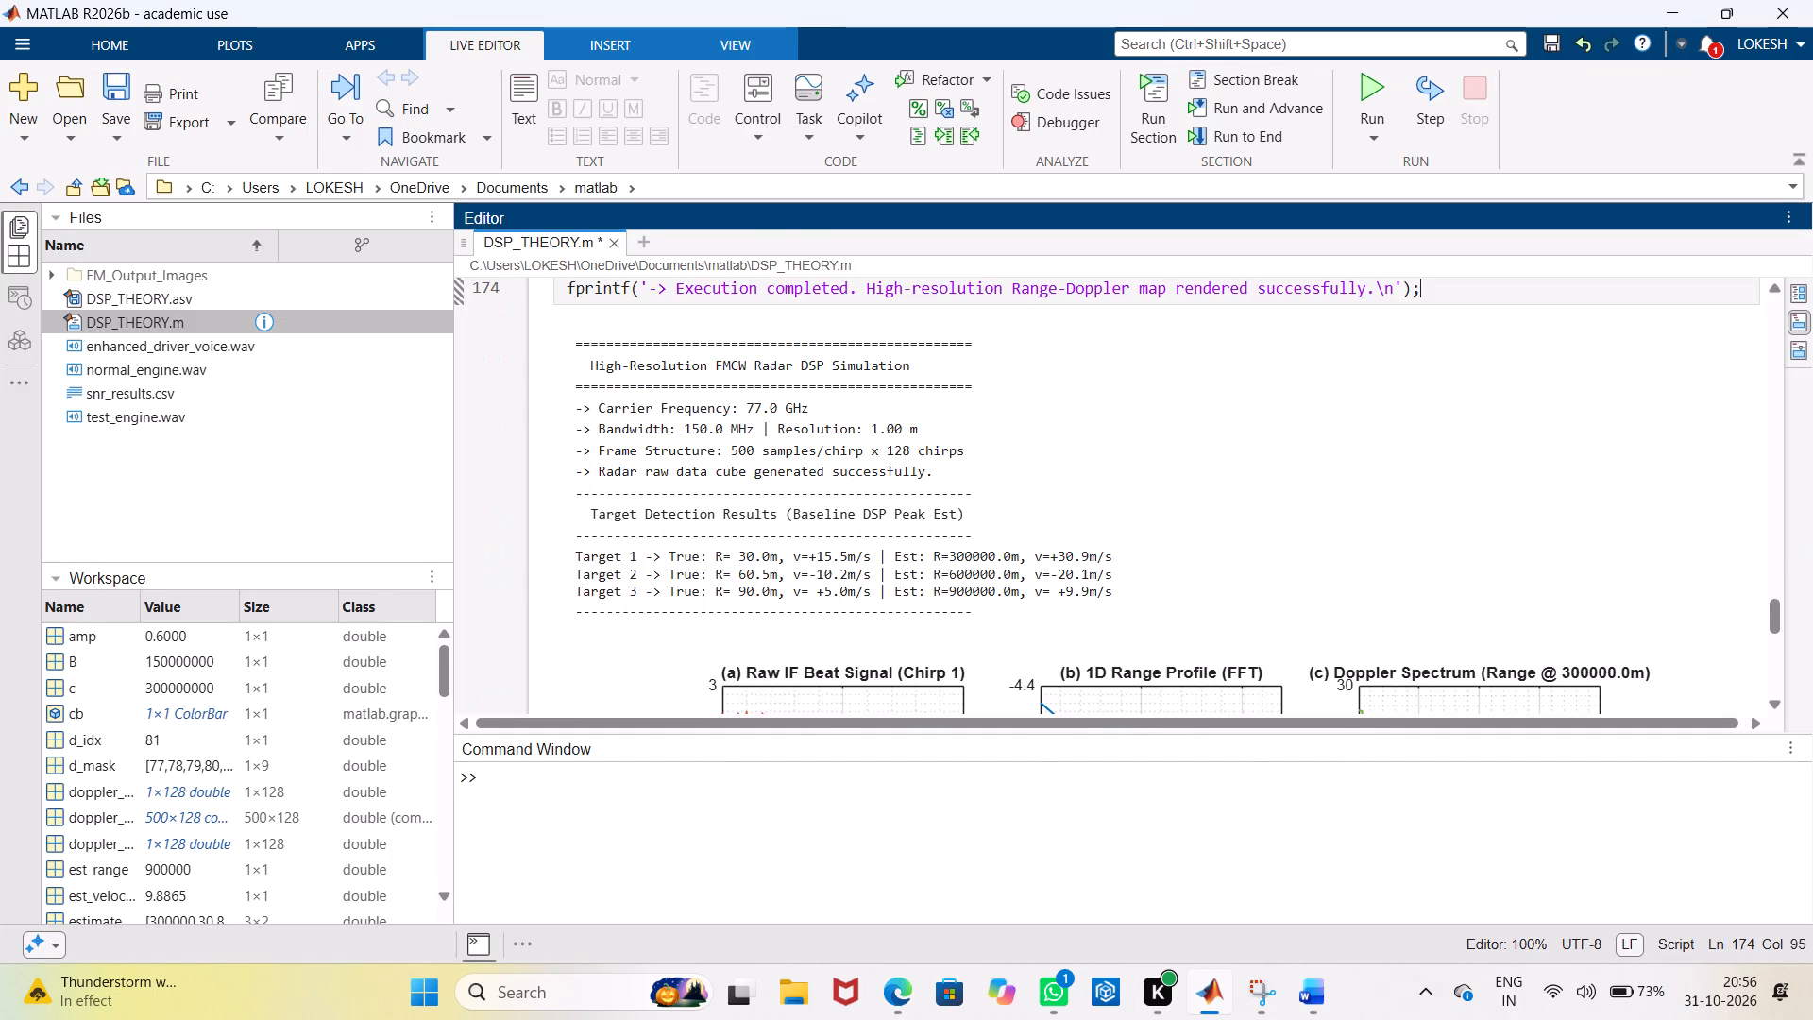
Run the DSP_THEORY.m script and inspect its signal, range, Doppler and Range-Doppler map plots.
click(1364, 95)
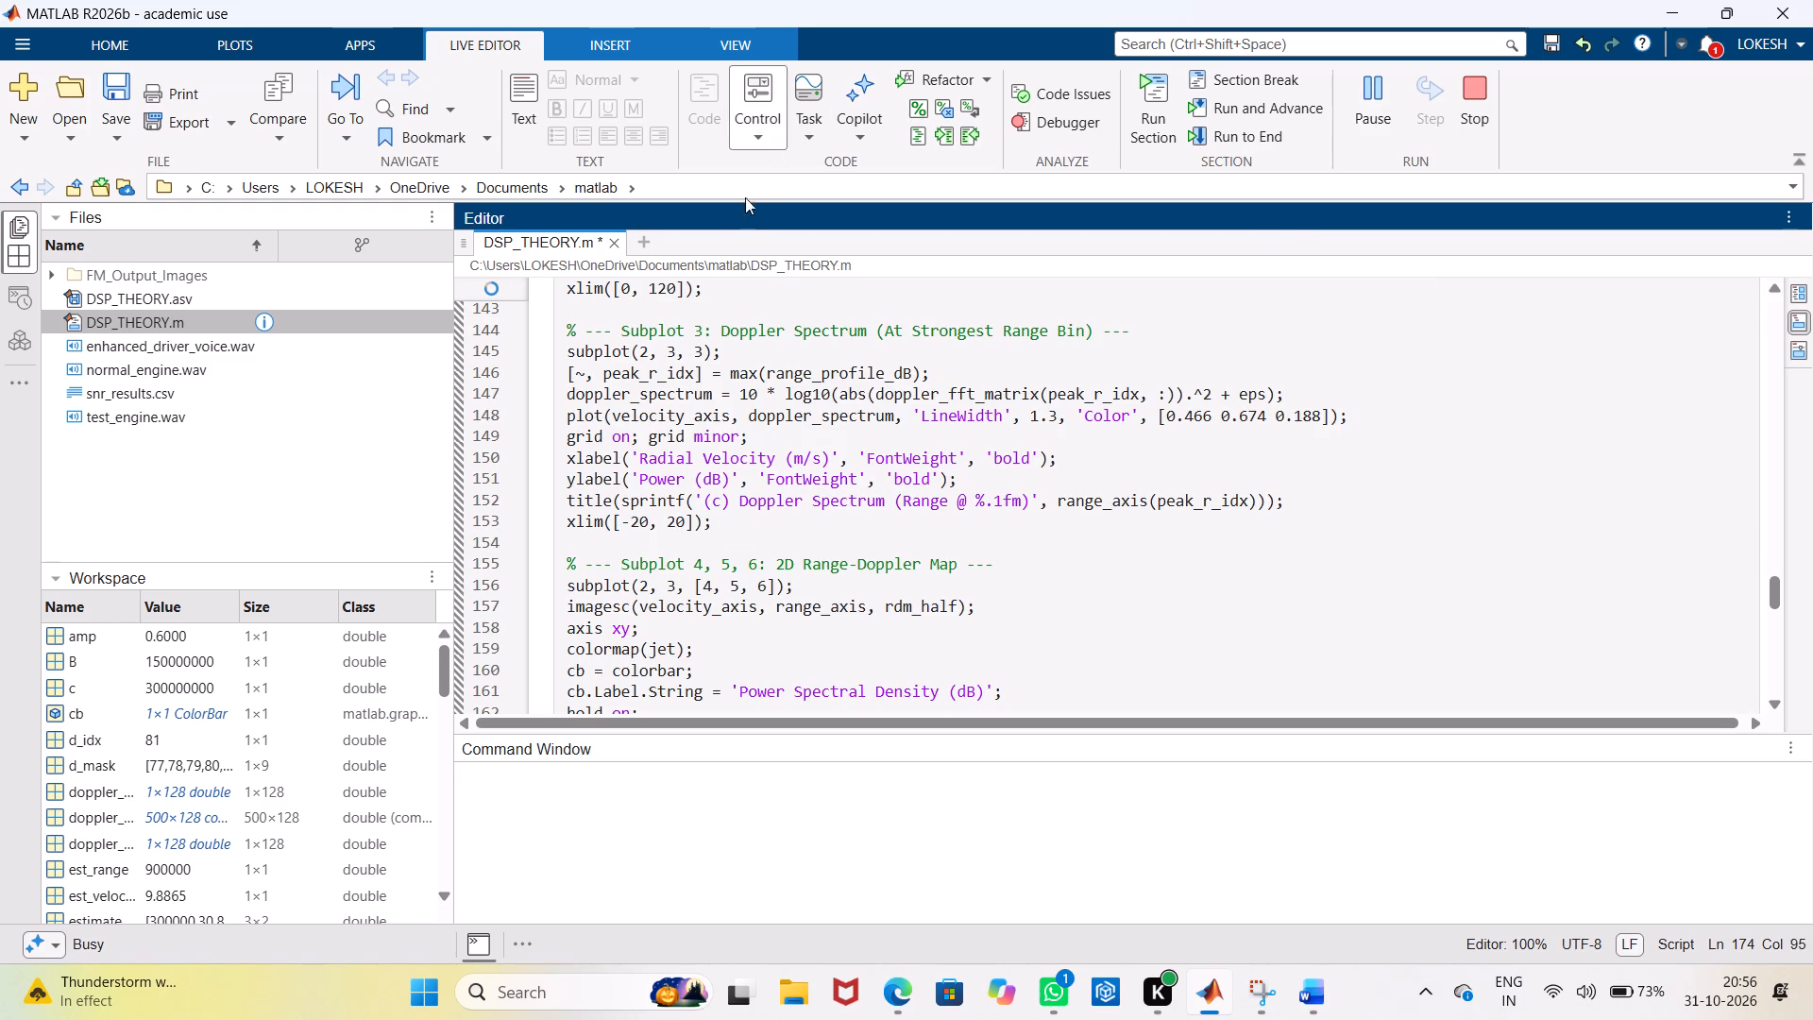
scroll(809, 508, down, 2)
scroll(917, 536, down, 2)
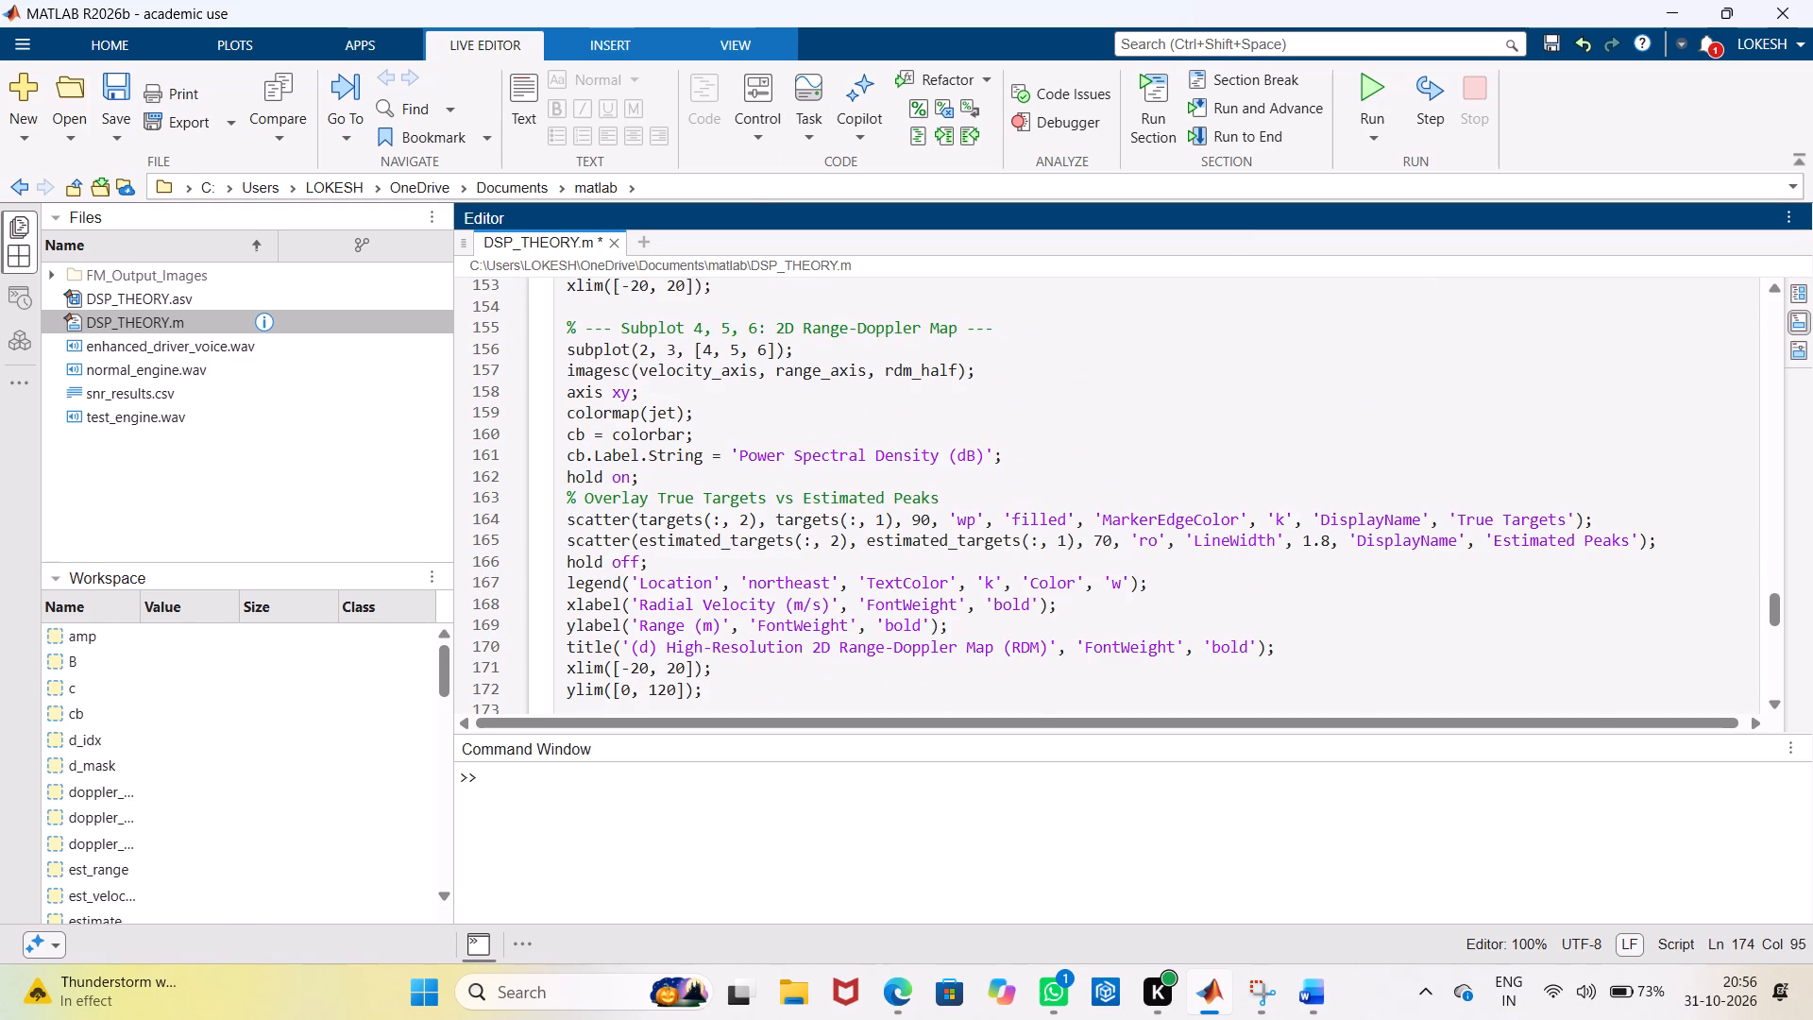
scroll(919, 536, down, 2)
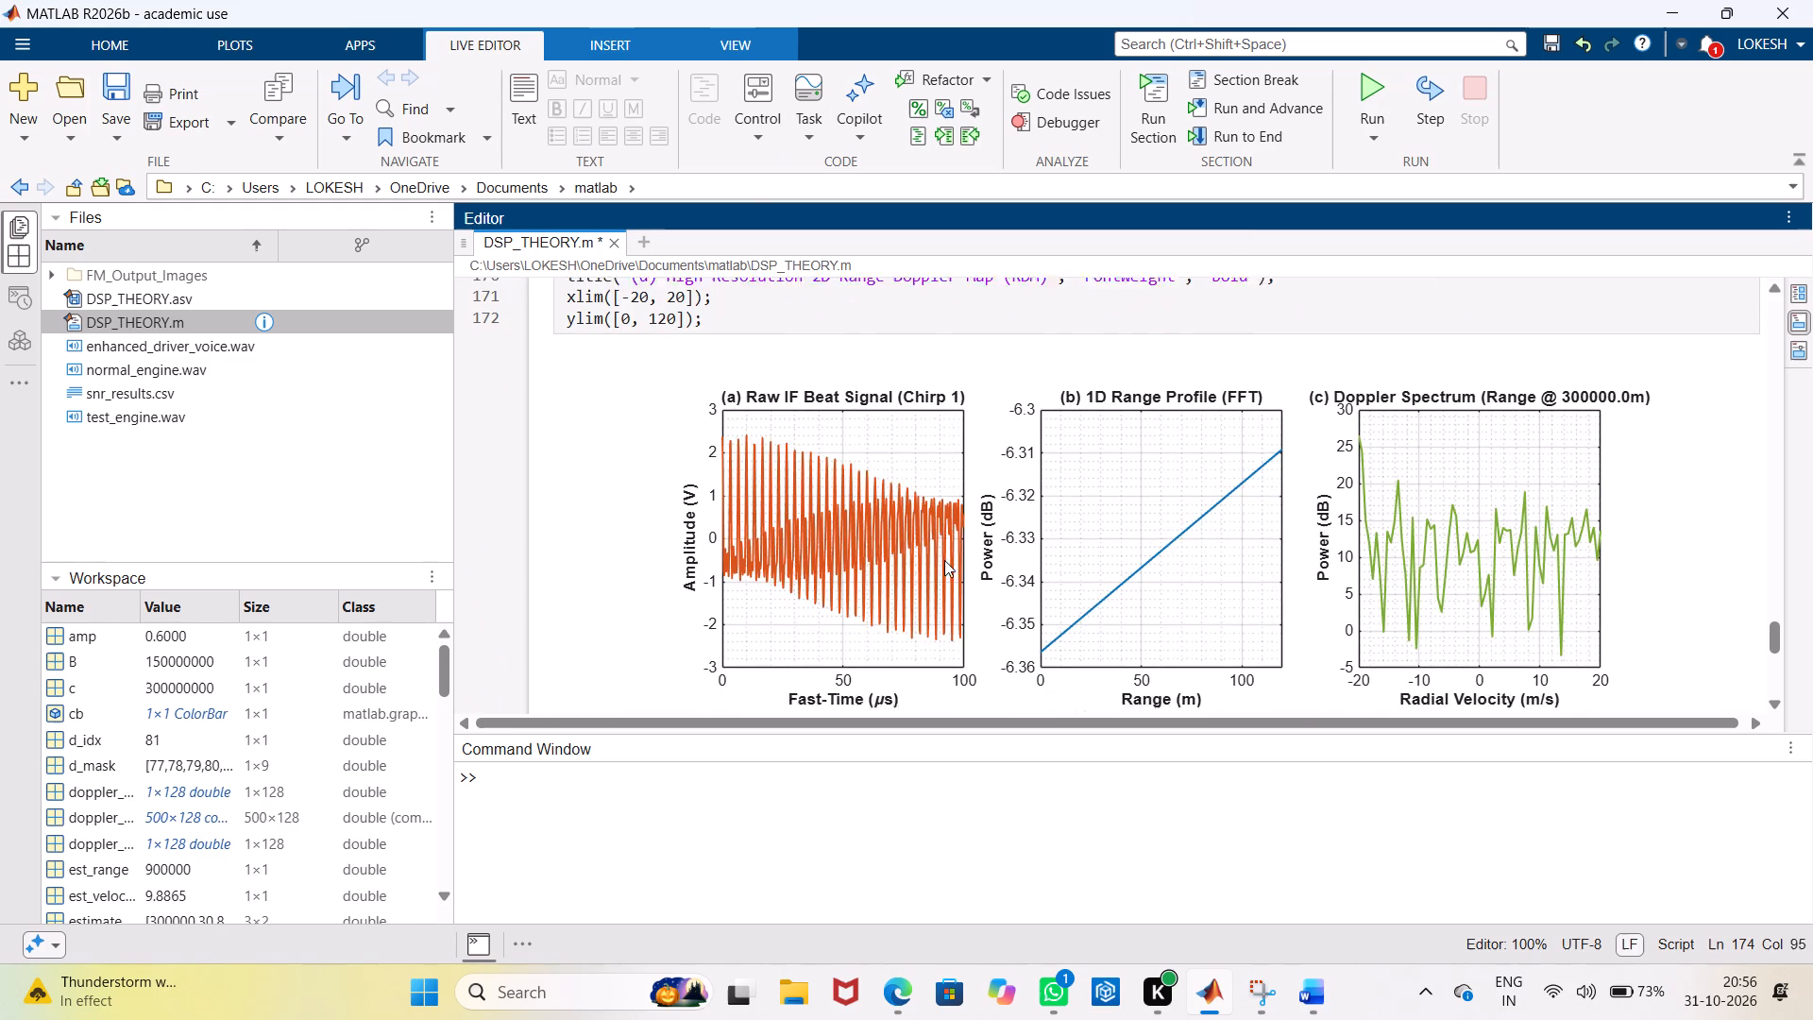
scroll(961, 614, down, 5)
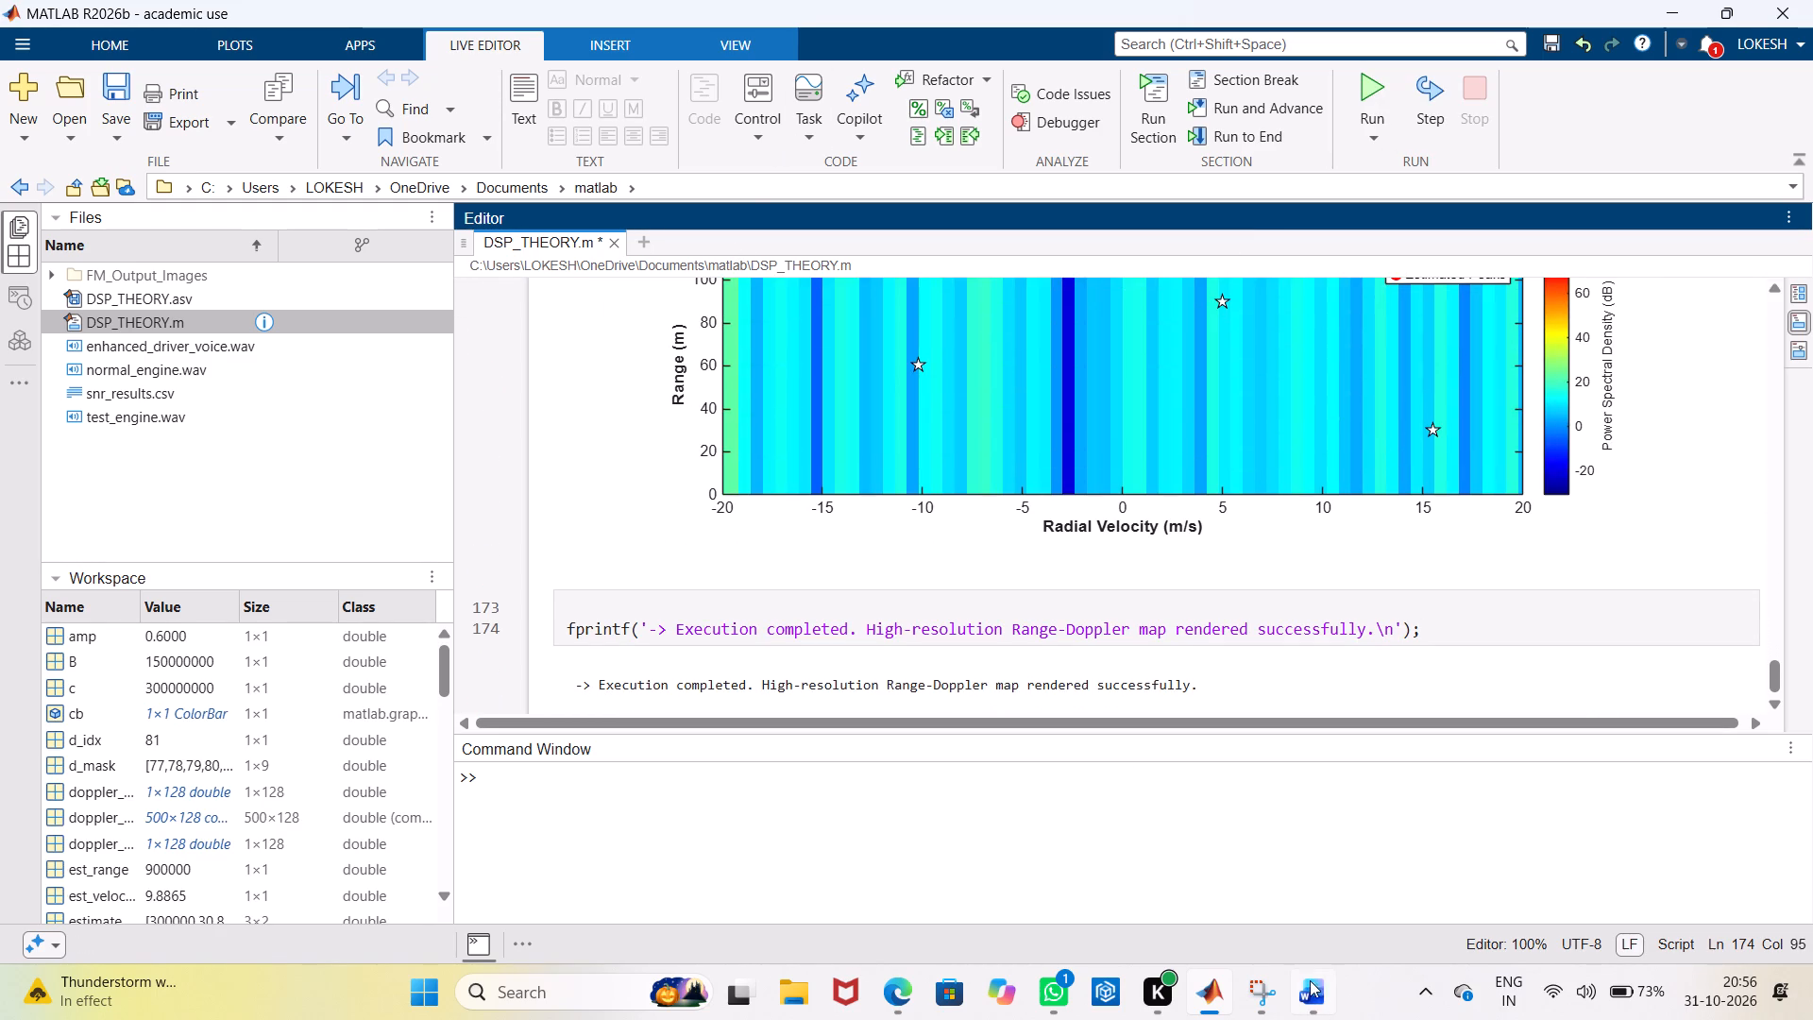
Switch to the Word report and set the table of contents page number for 1.4 Bloom’s Level 5 (BL-5): Evaluate to 9.
click(1305, 983)
middle_click(1542, 543)
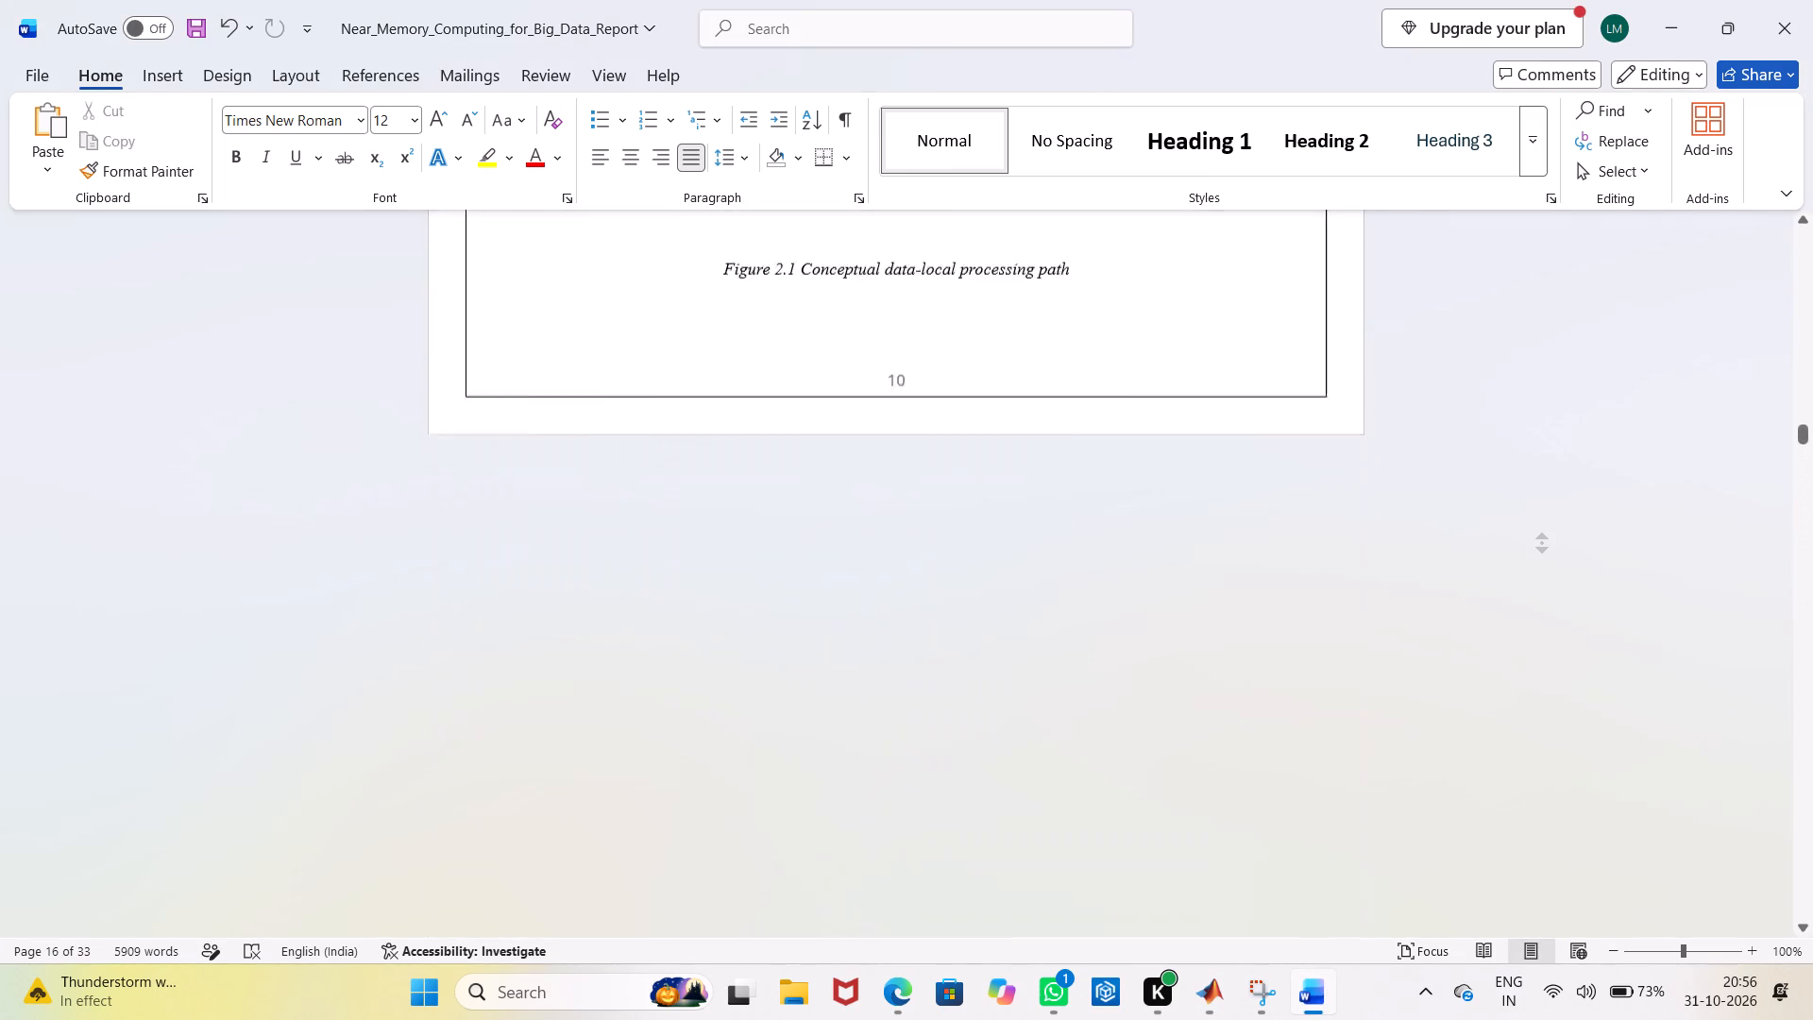
click(1507, 297)
scroll(1496, 359, down, 11)
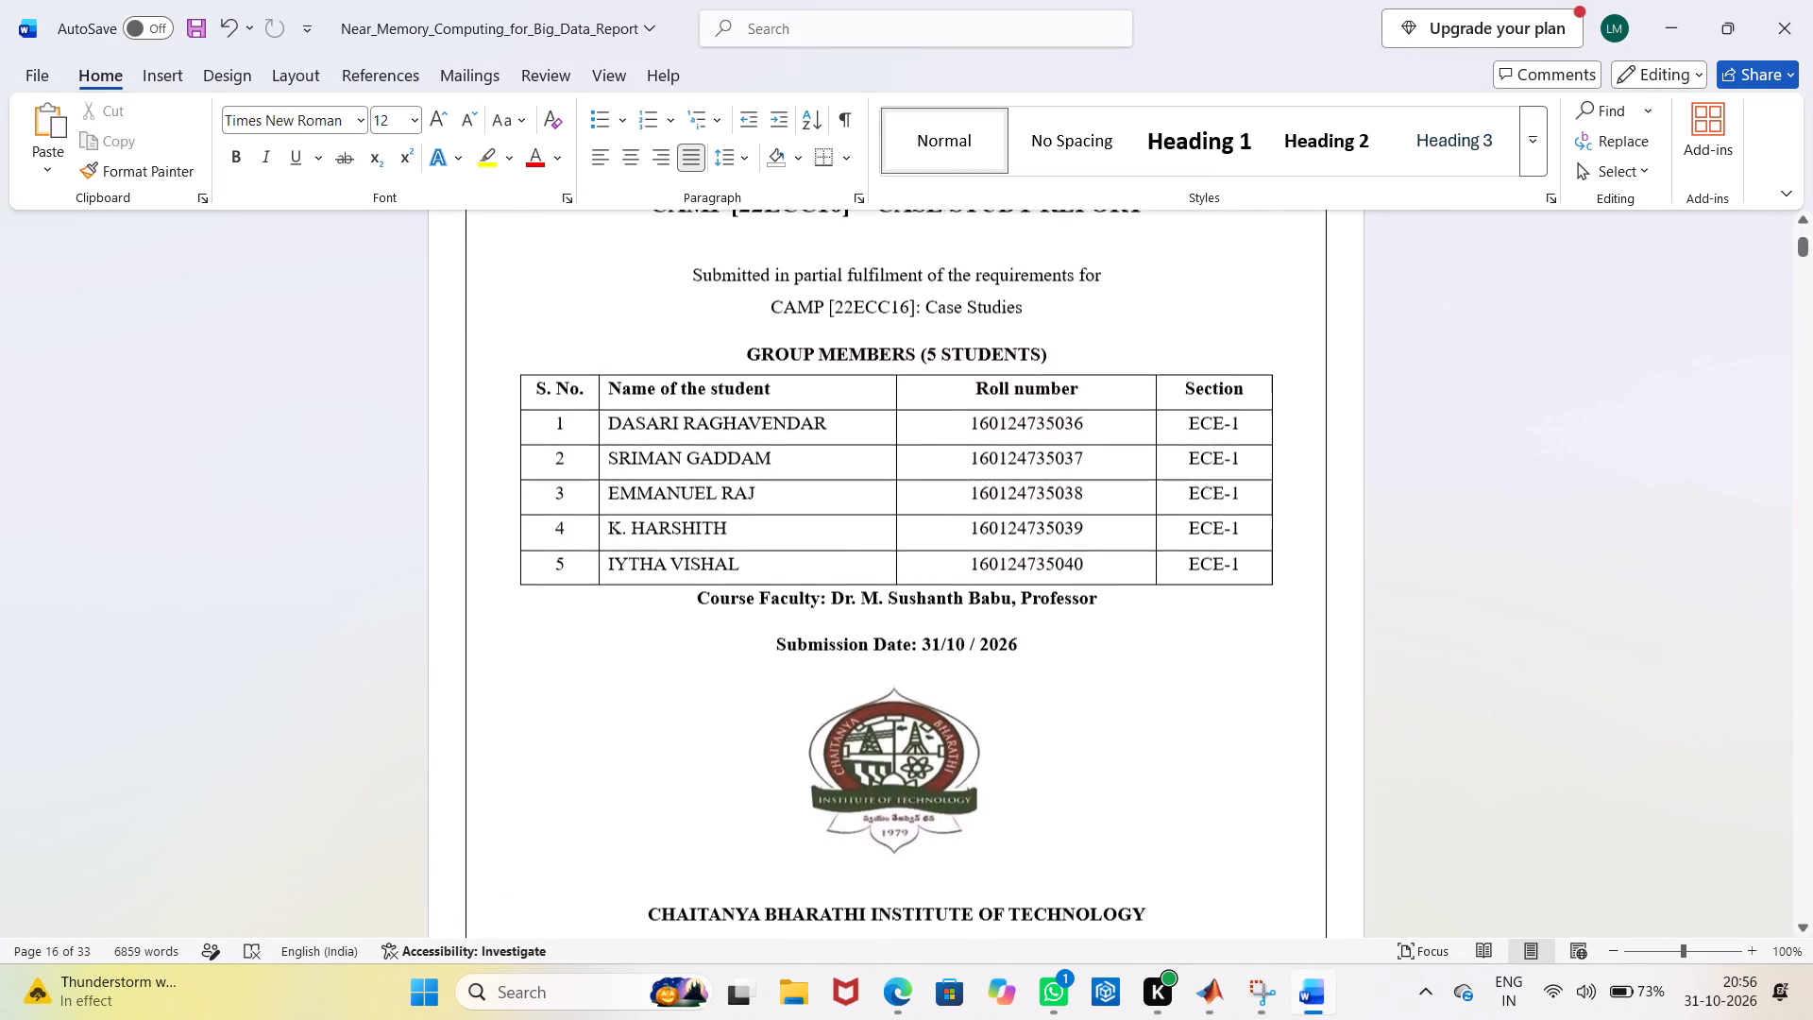
scroll(1448, 461, down, 12)
scroll(1330, 538, down, 20)
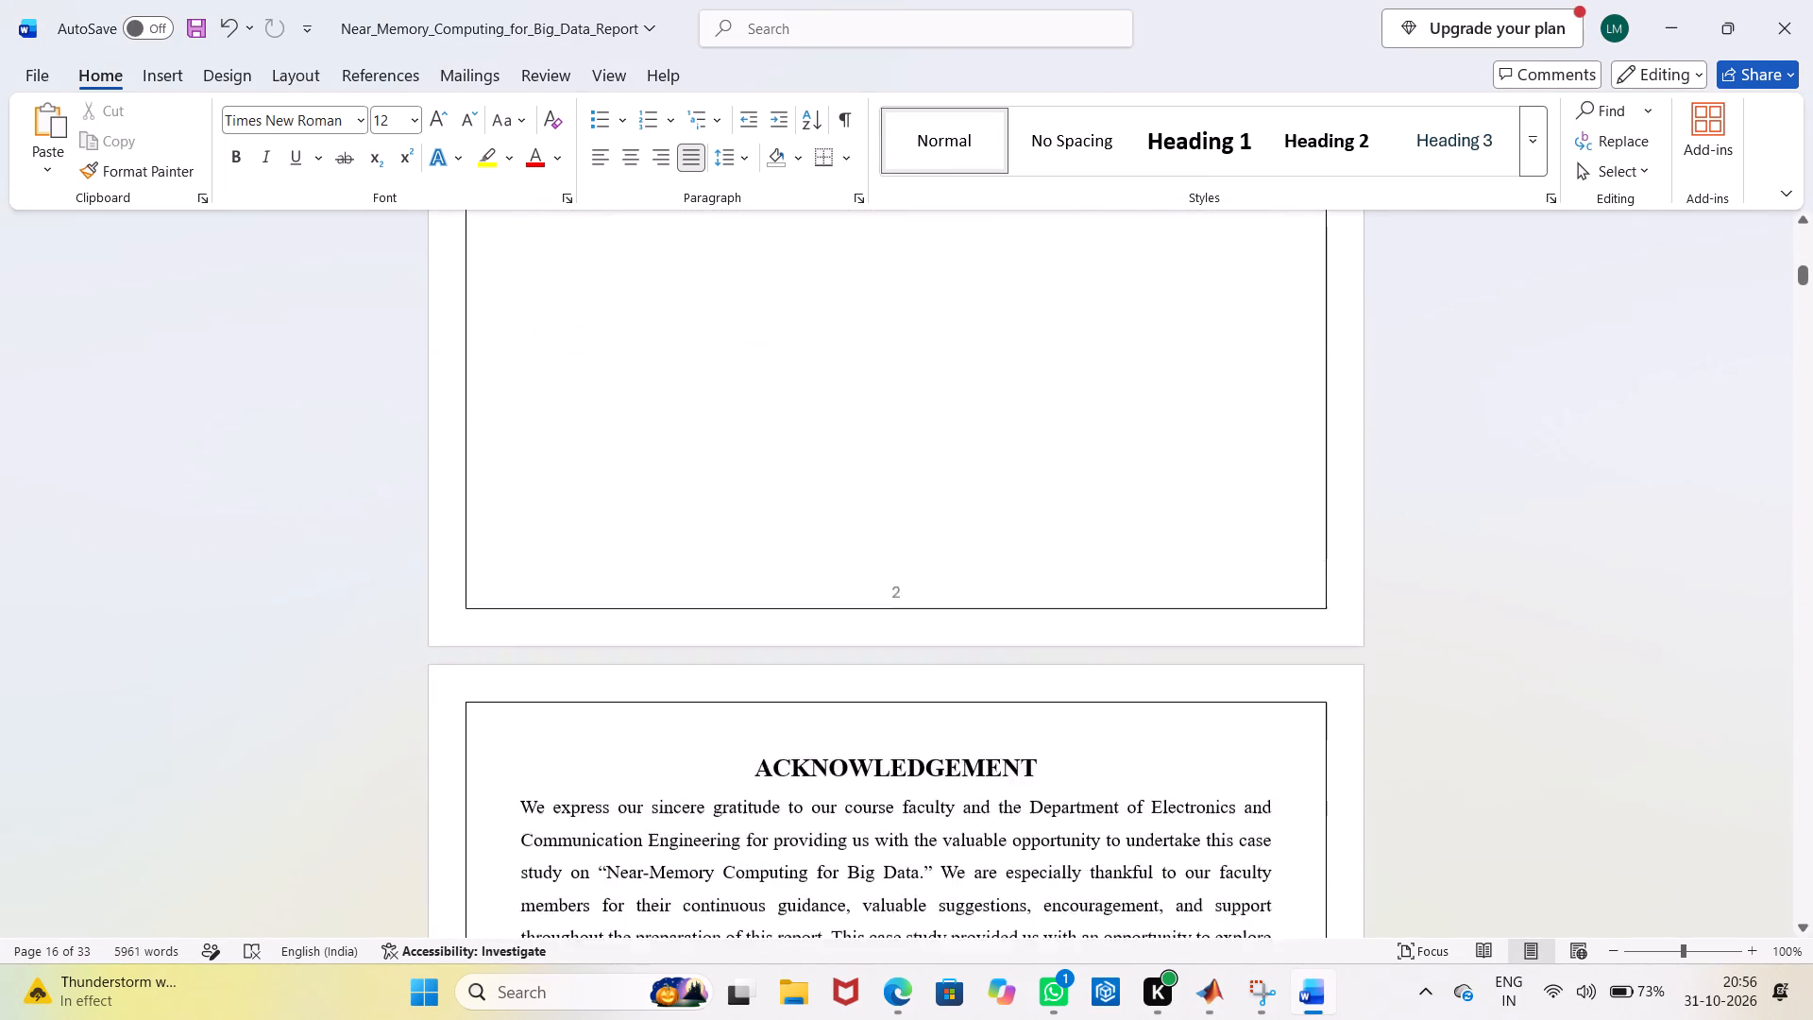
scroll(1310, 555, down, 3)
scroll(1279, 592, down, 20)
scroll(1279, 592, down, 4)
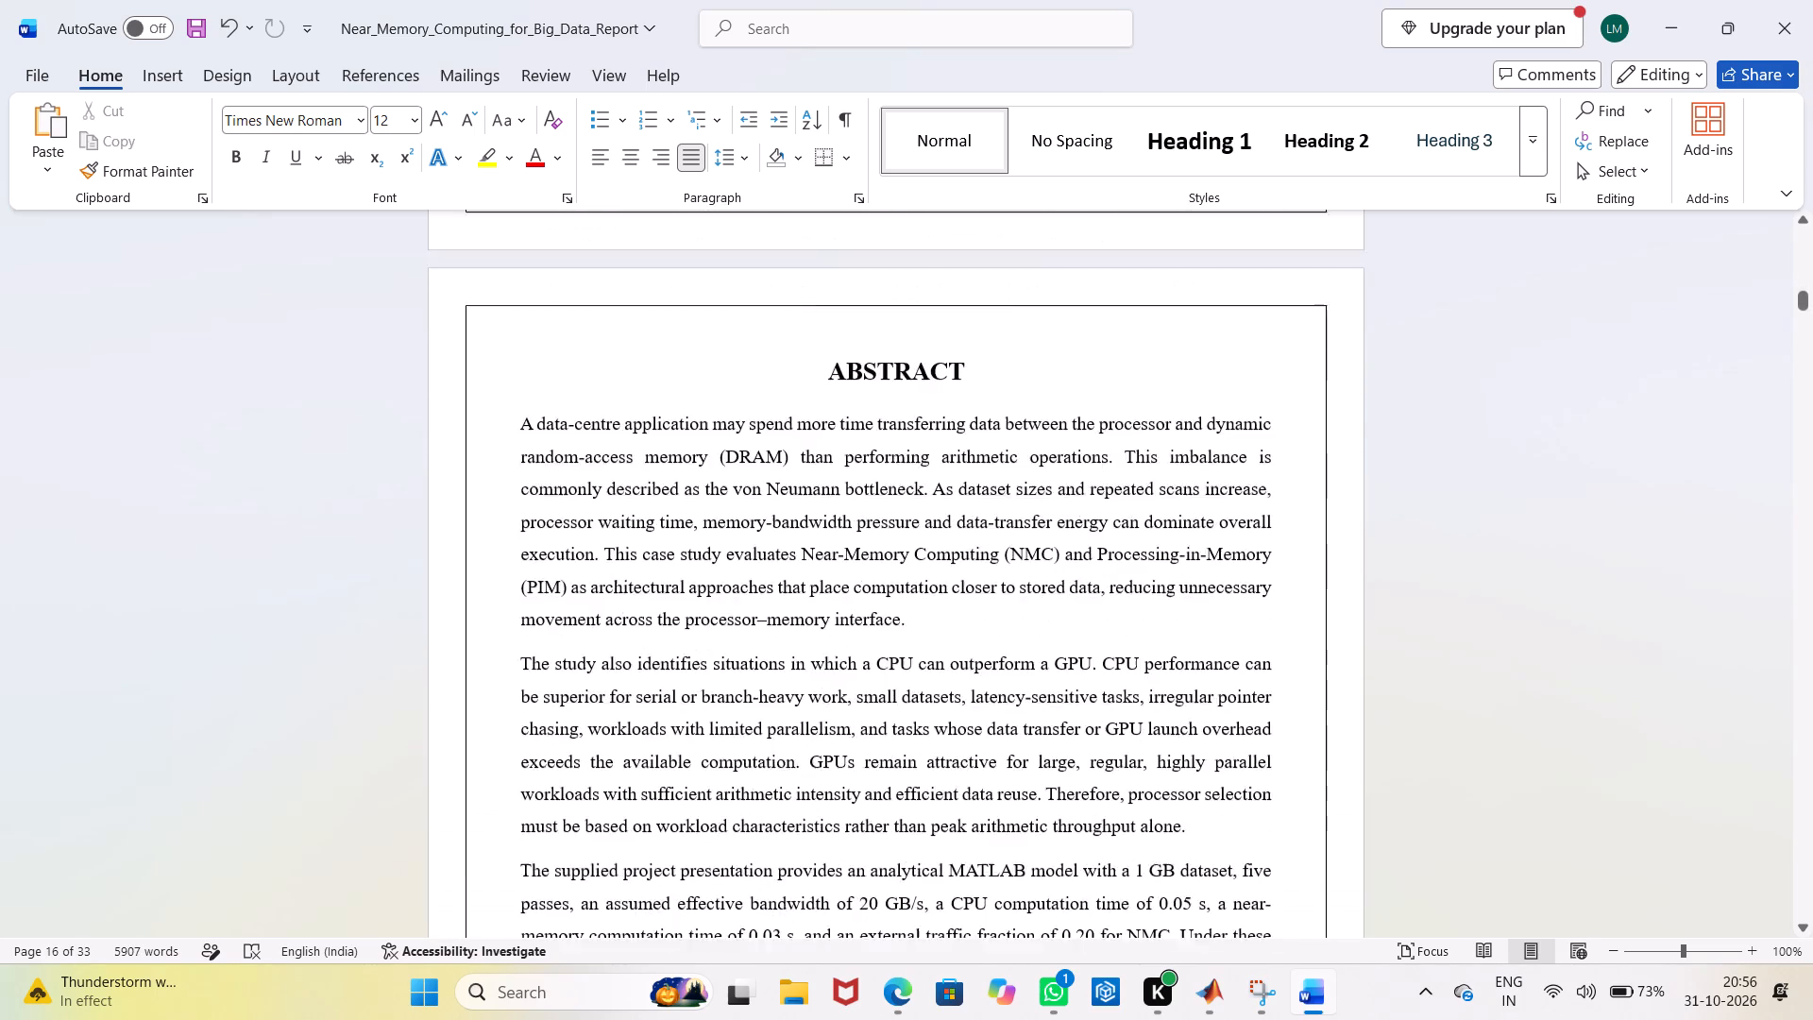
scroll(1290, 579, down, 20)
scroll(1290, 579, down, 1)
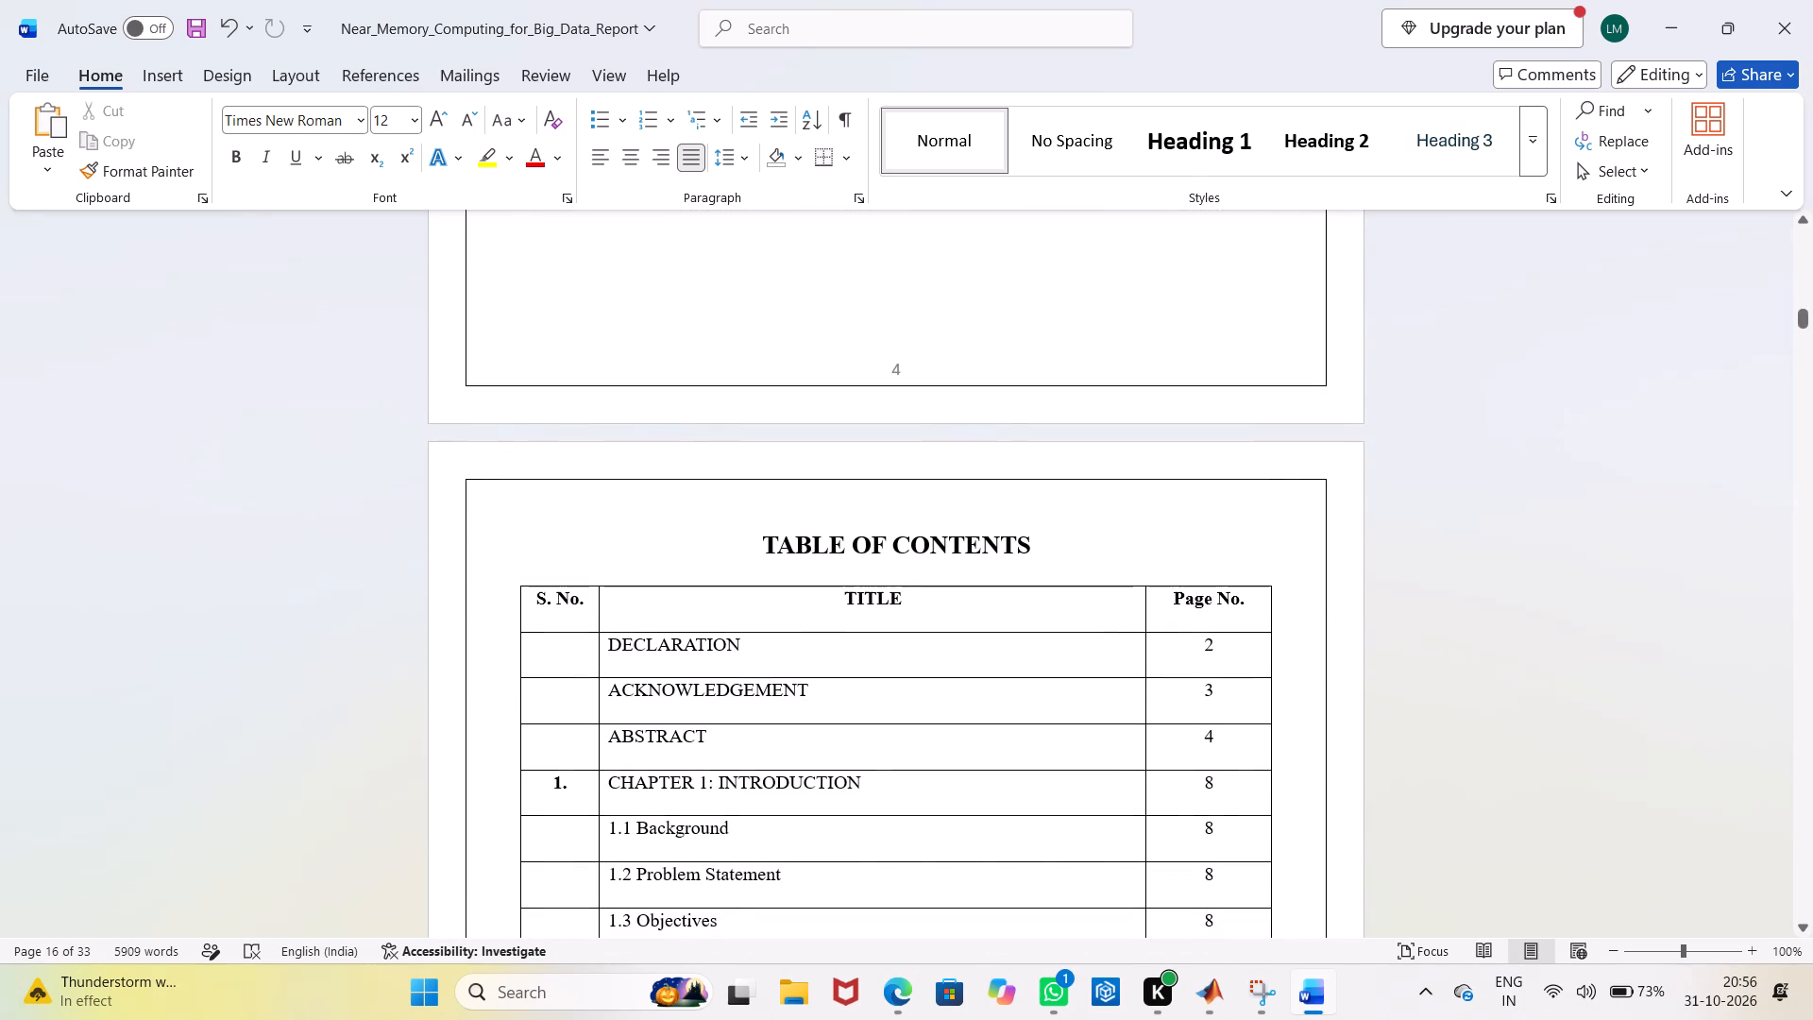
scroll(1234, 660, down, 4)
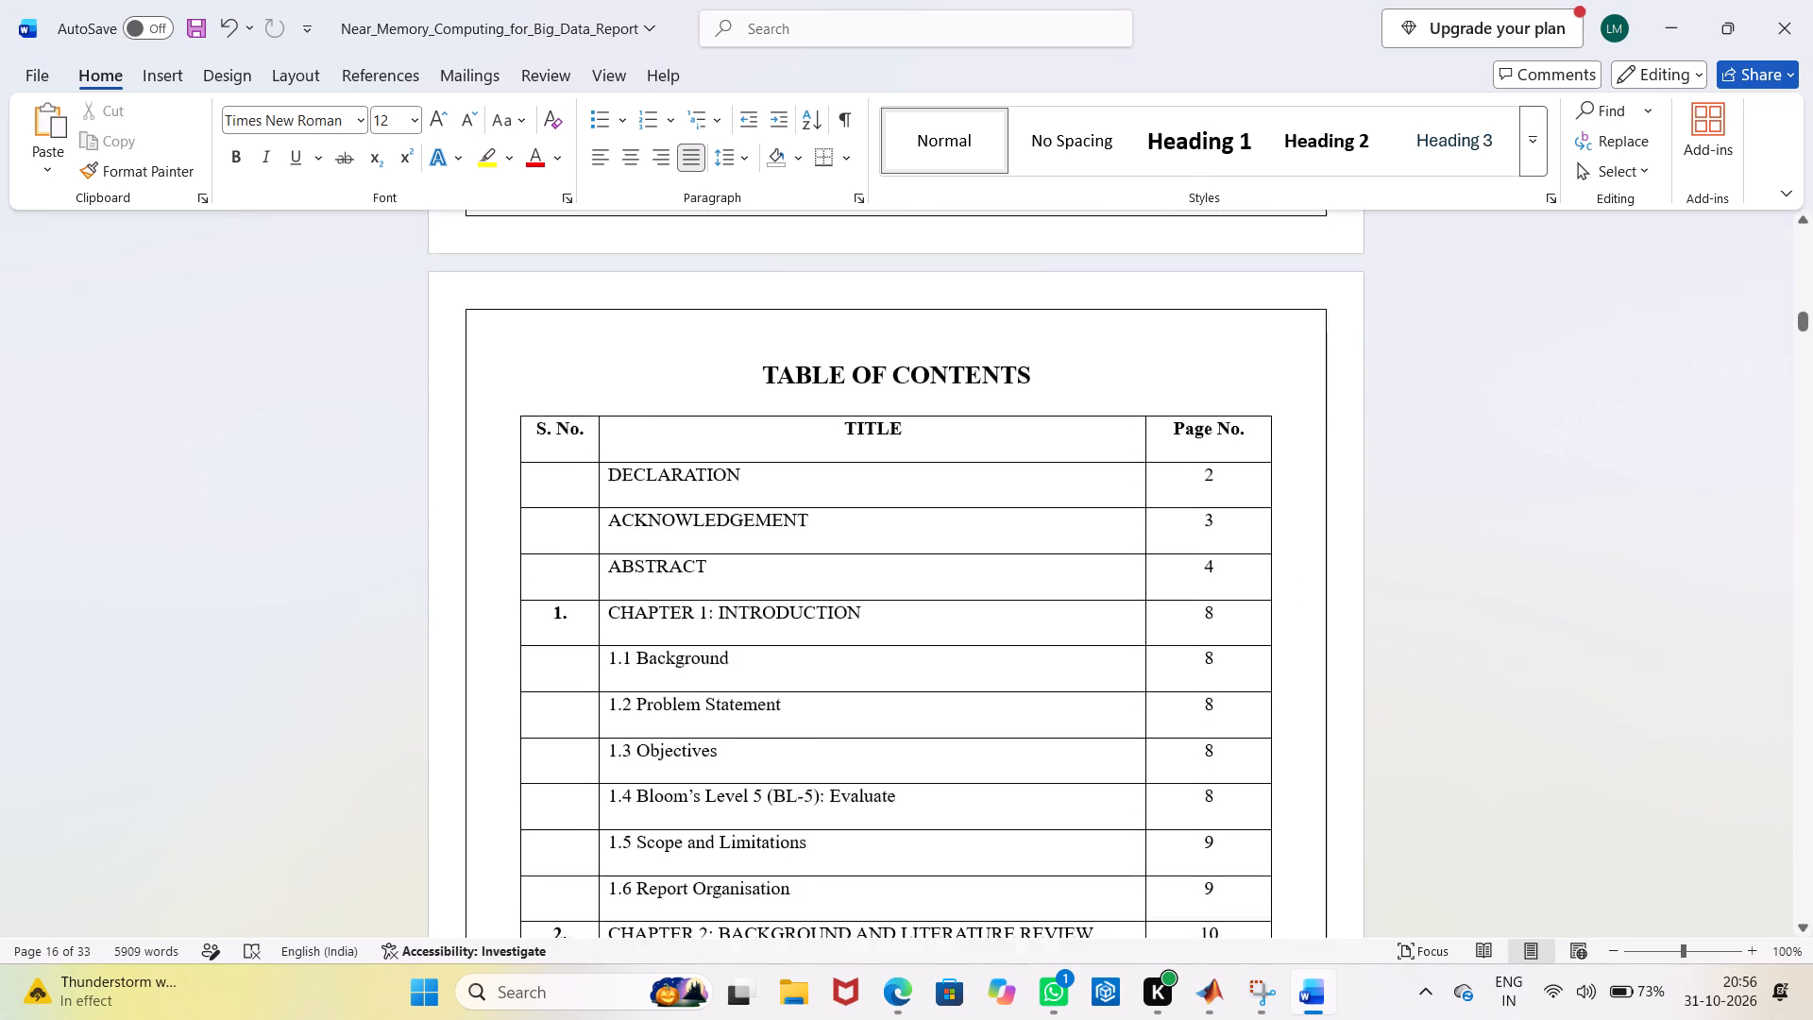
scroll(1232, 666, down, 1)
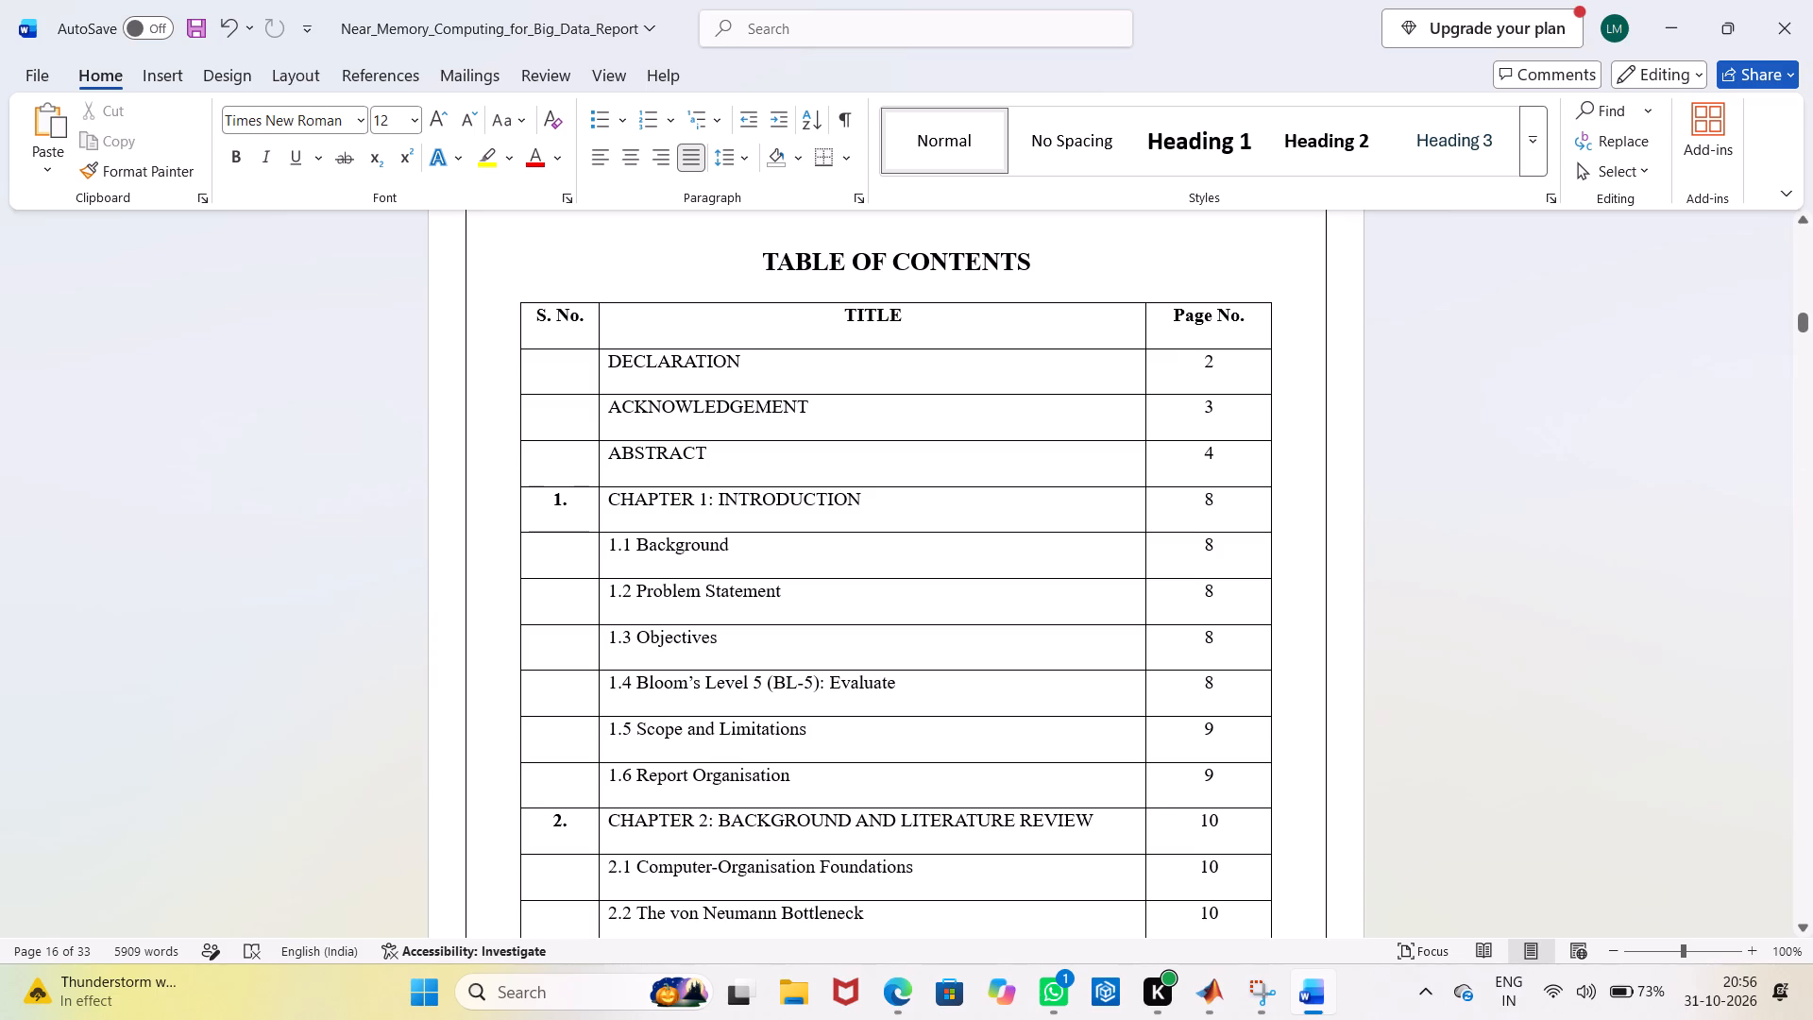
click(1239, 677)
key(BackSpace)
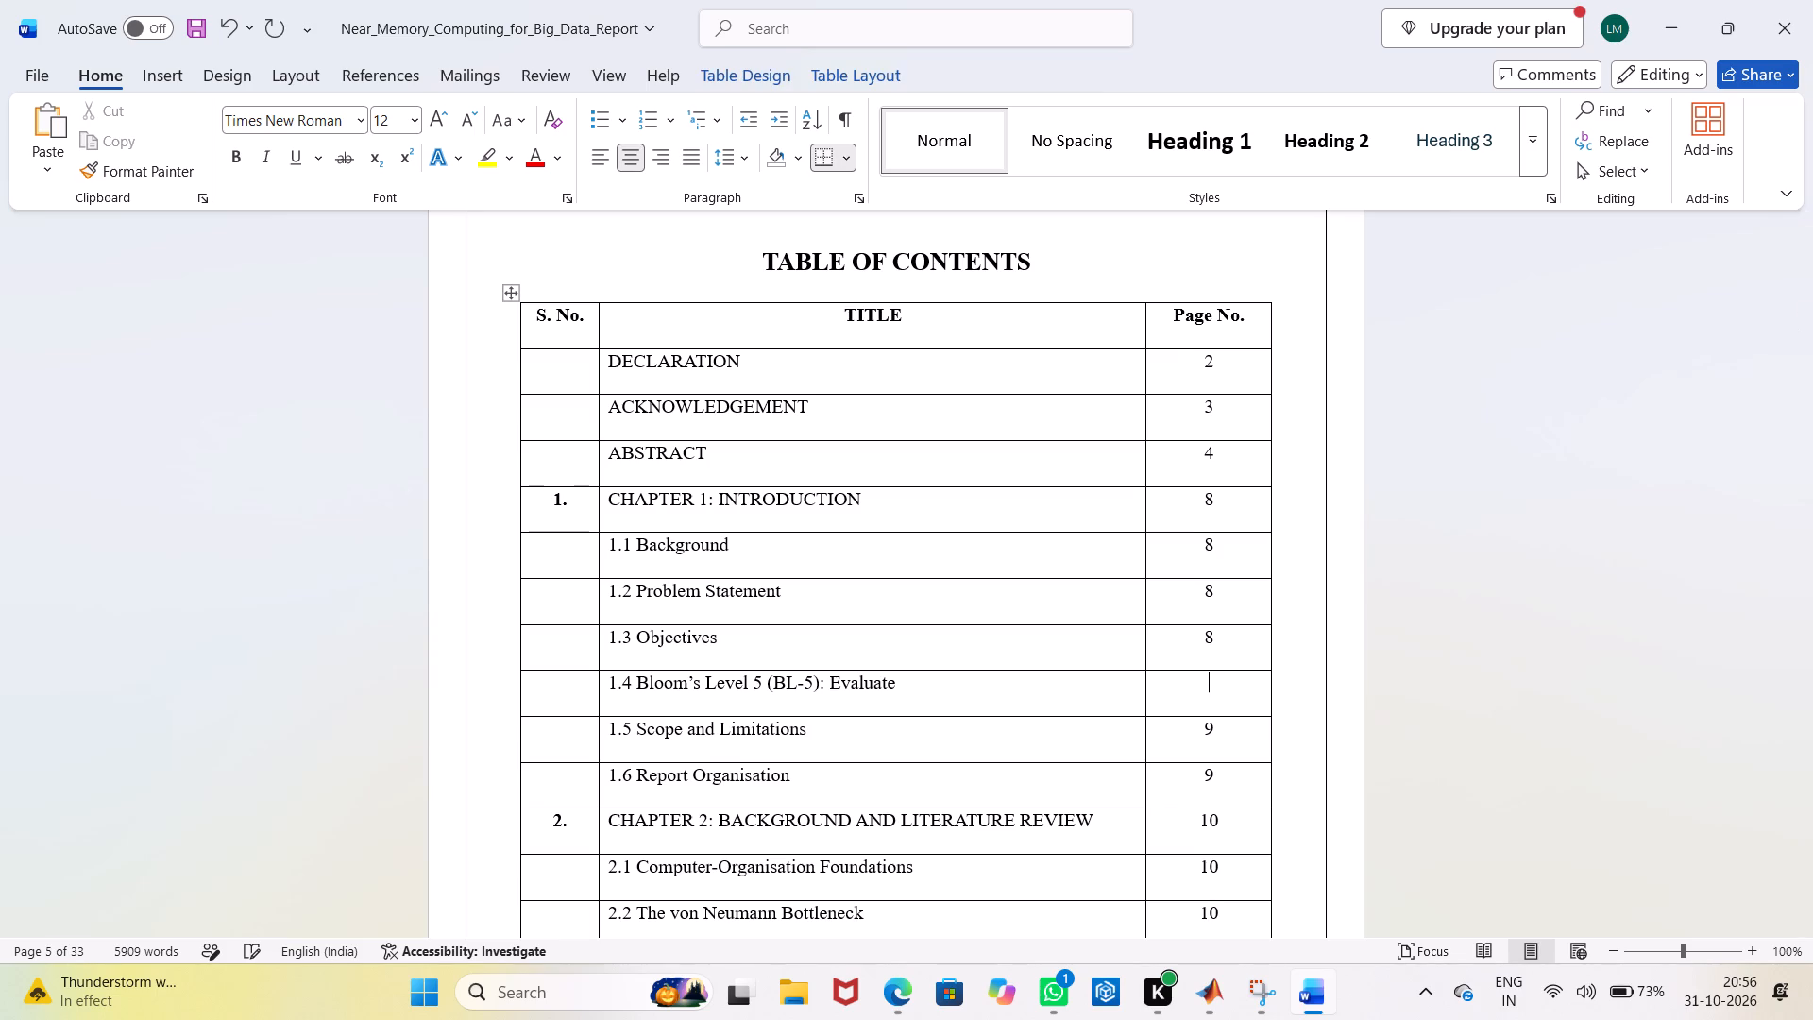
key(9)
Check the following table of contents entries and set the page number for 4.6 Programming and Reliability Design to 17.
scroll(1261, 858, down, 1)
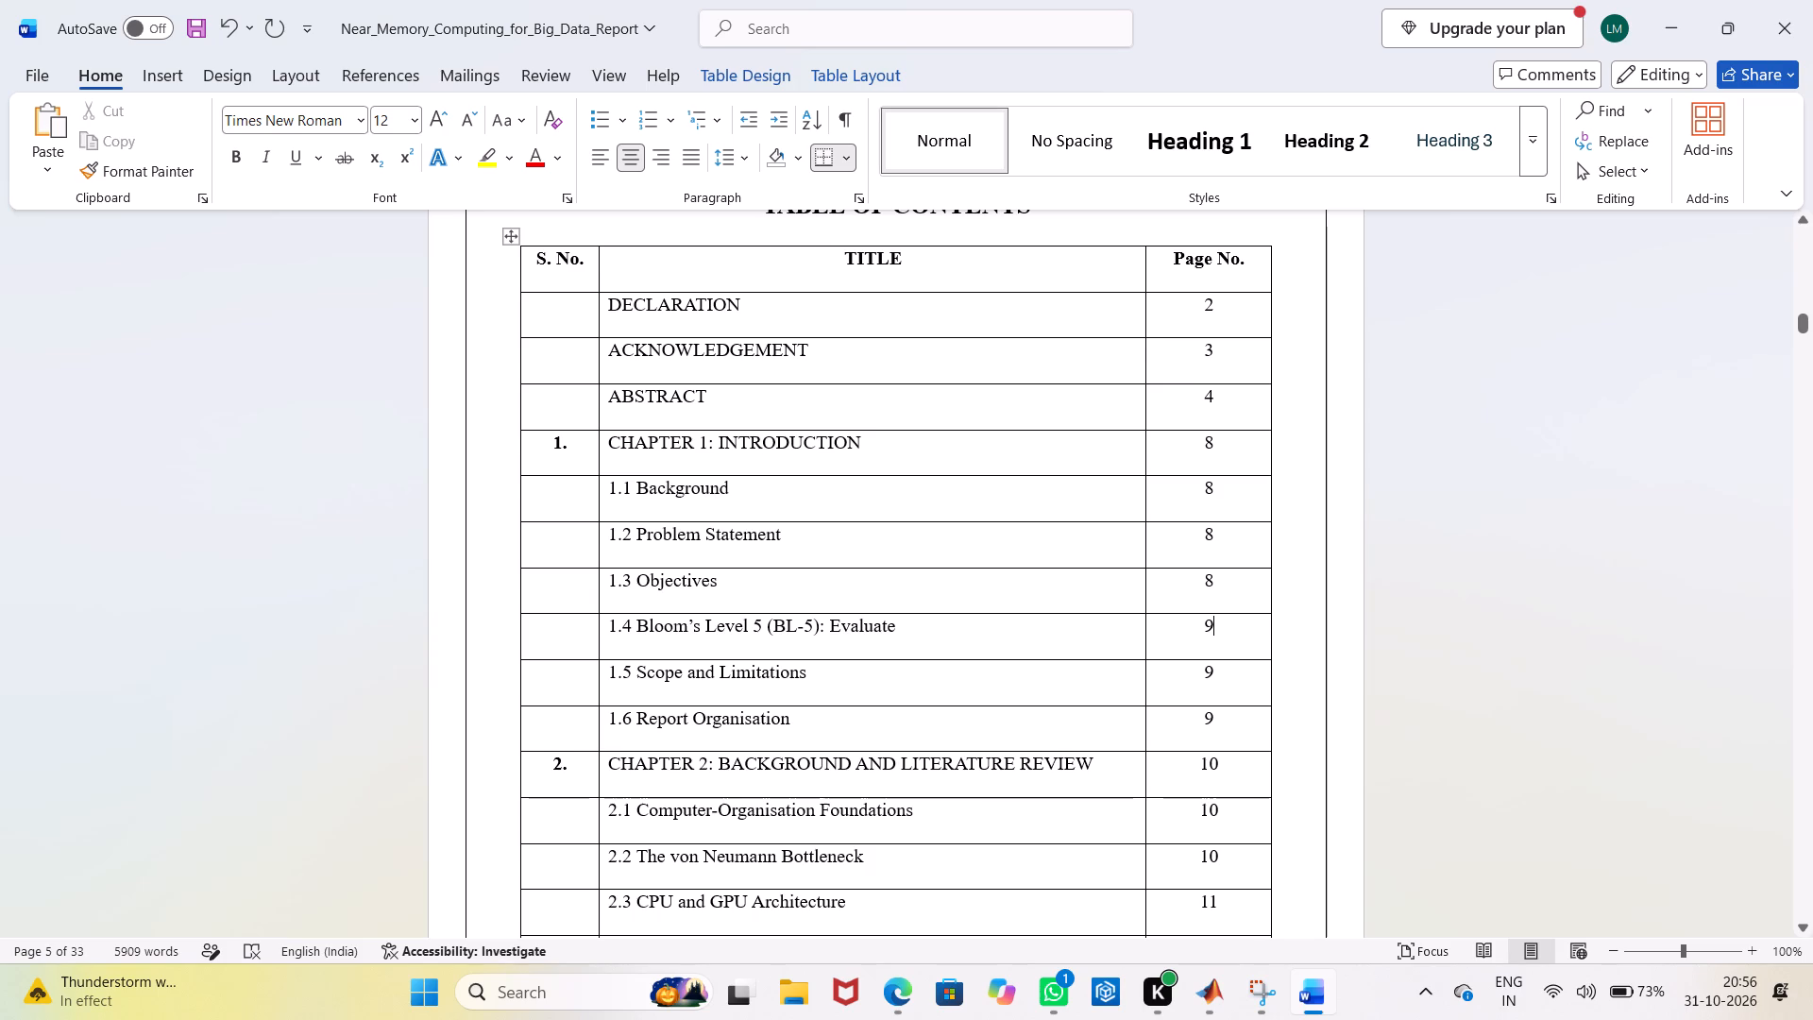
scroll(1261, 858, down, 2)
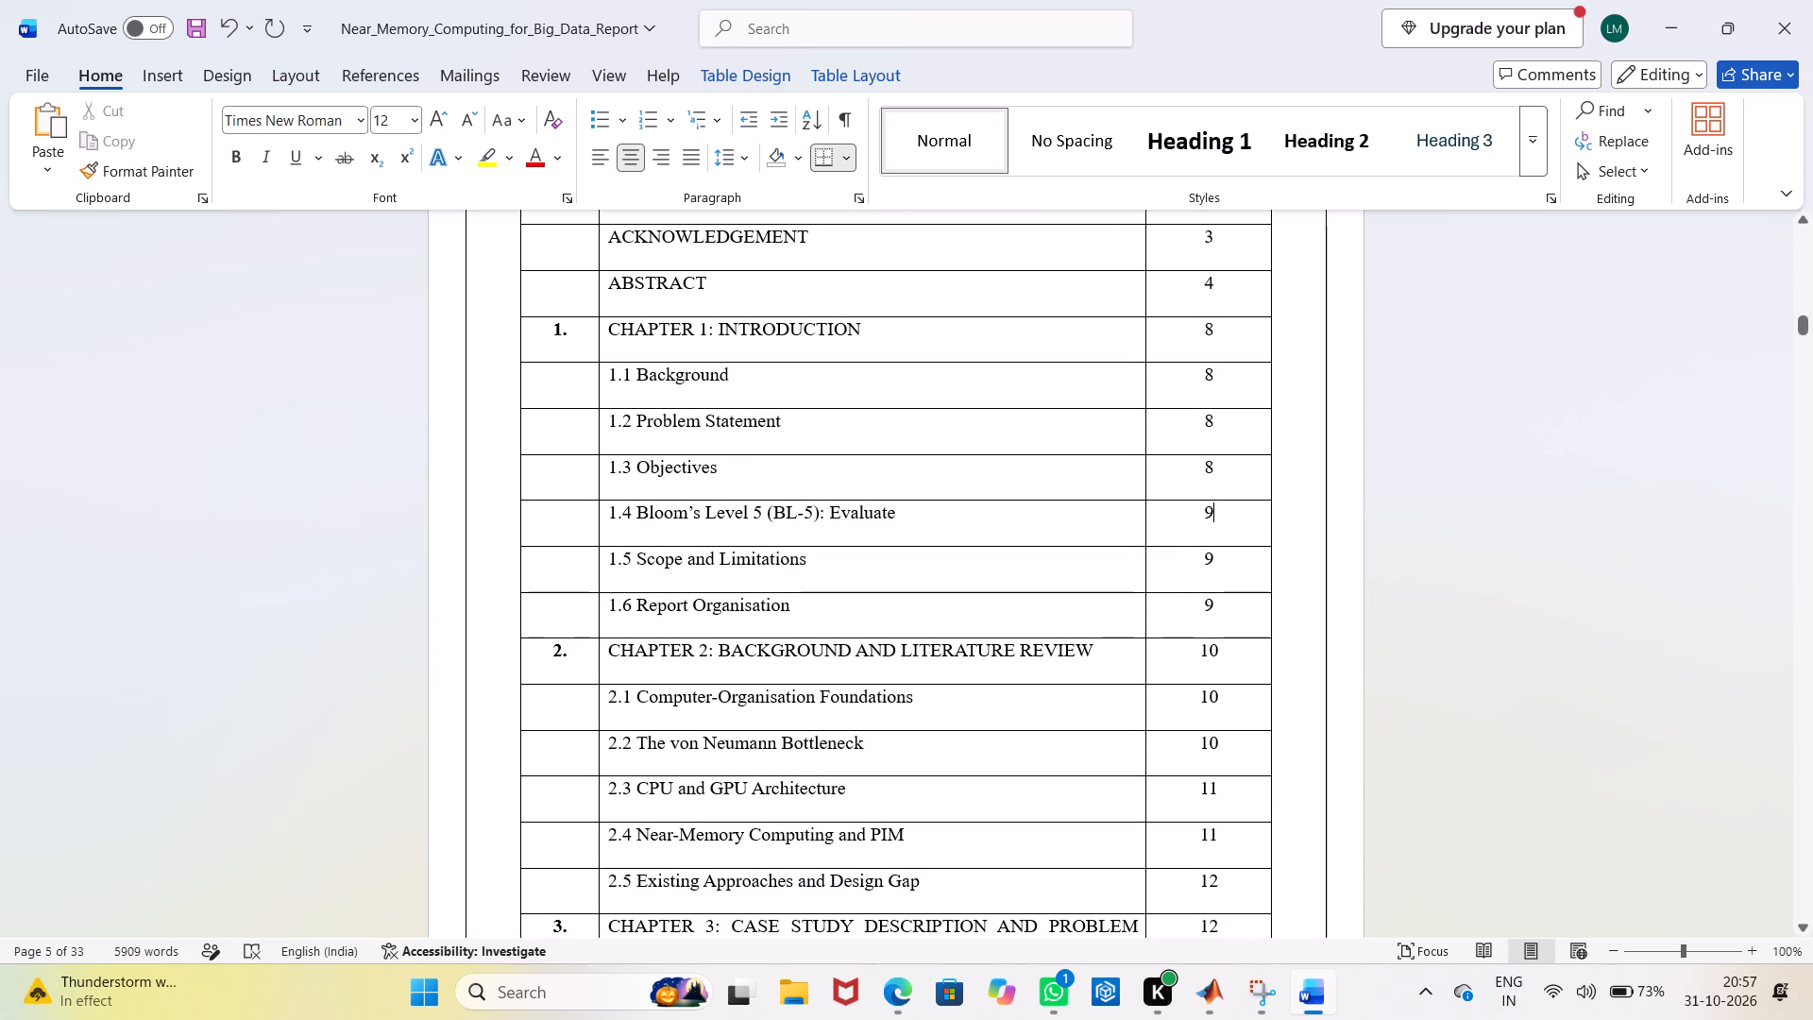
scroll(1261, 869, down, 1)
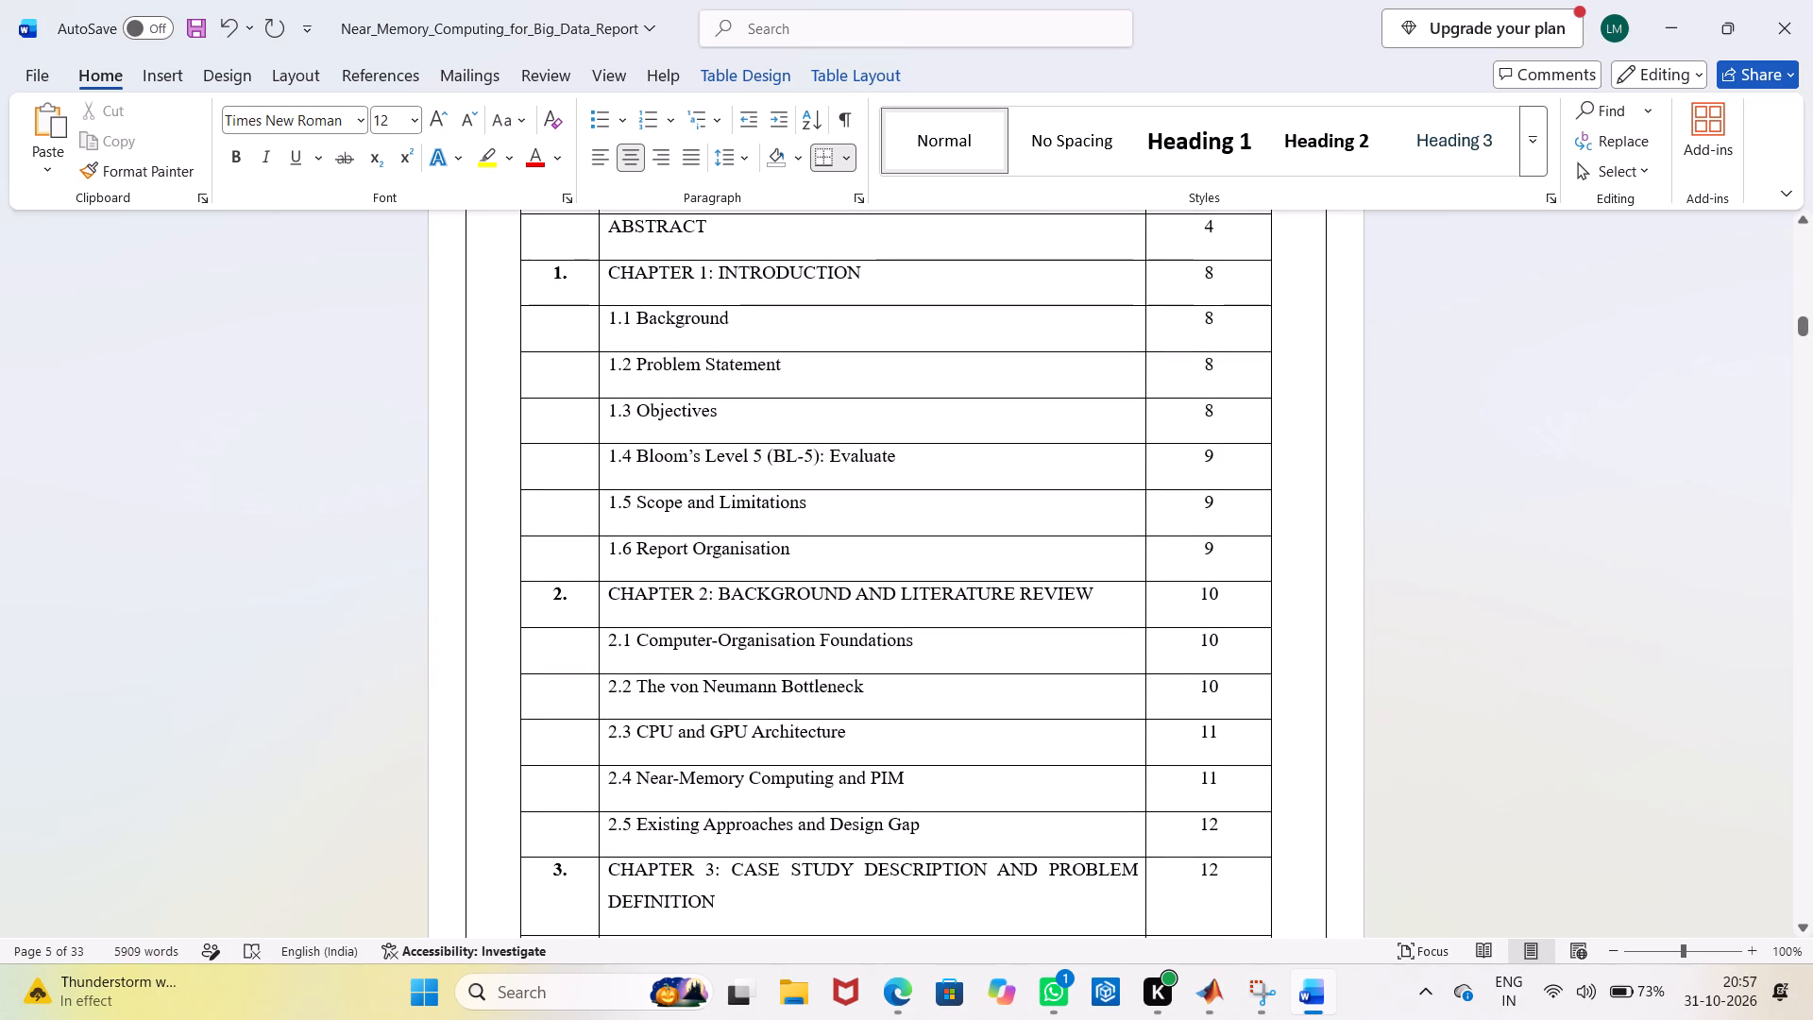
scroll(1262, 836, down, 1)
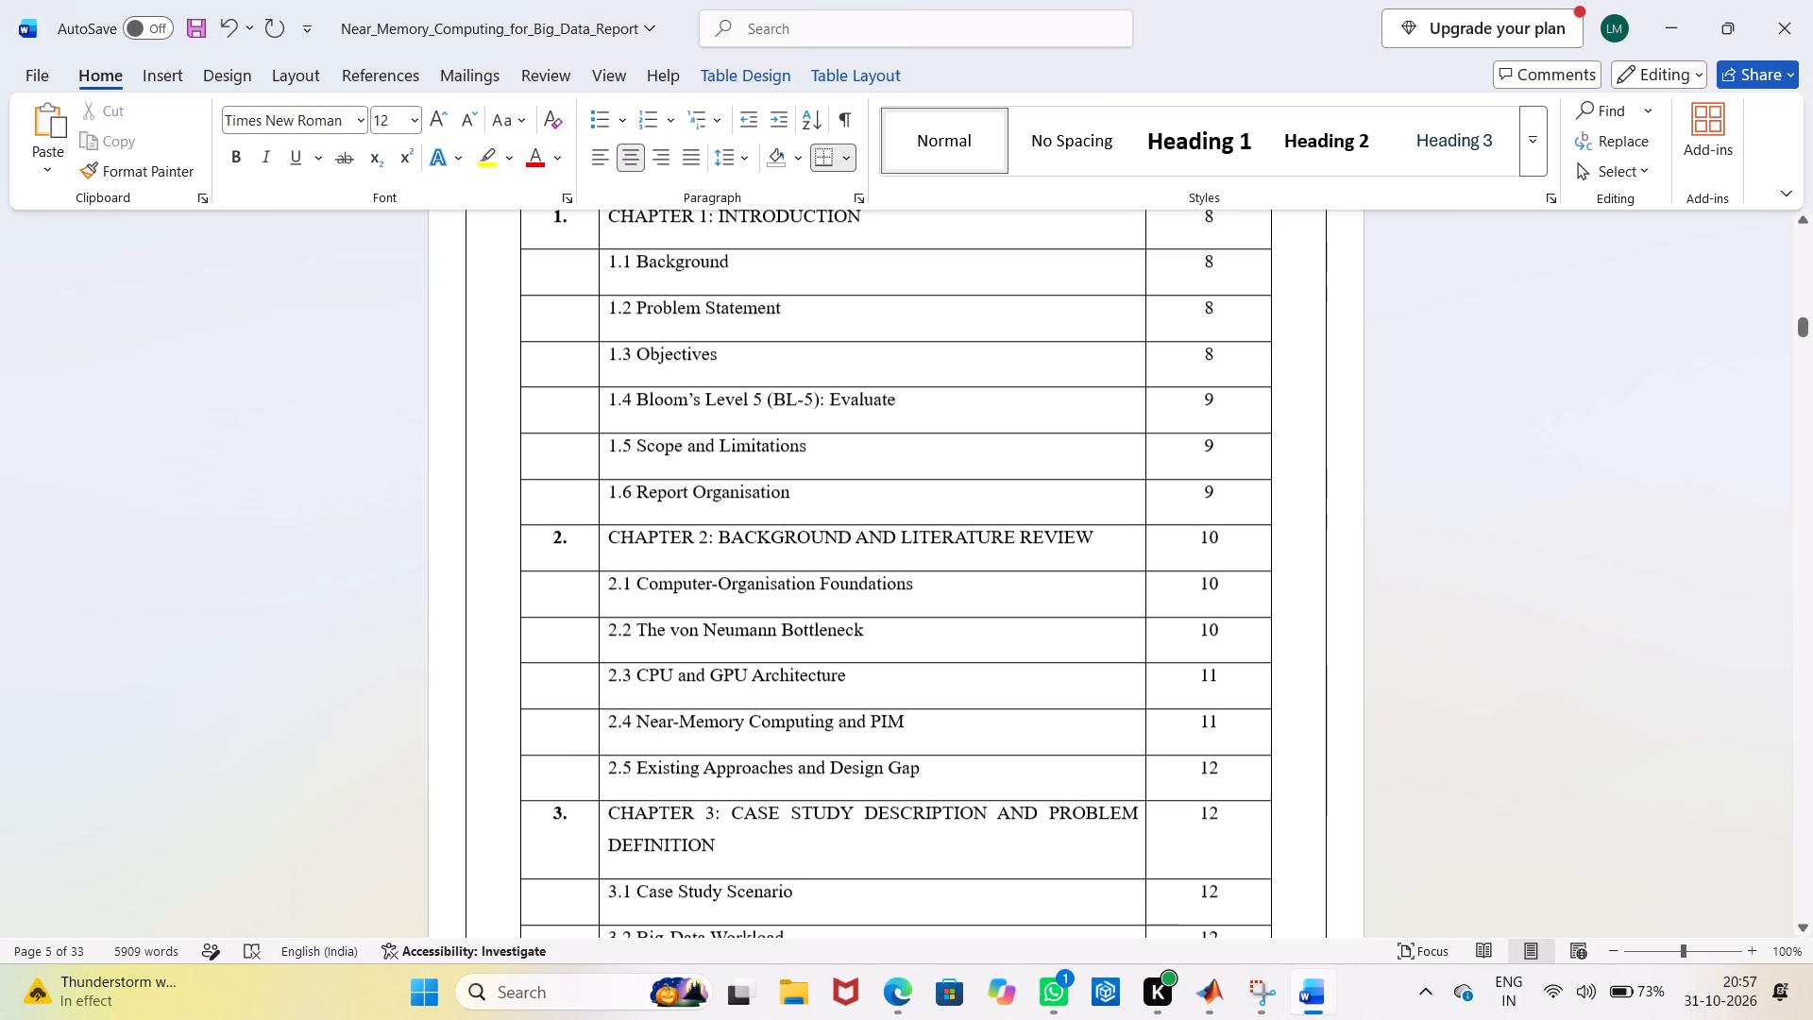
scroll(1262, 837, down, 2)
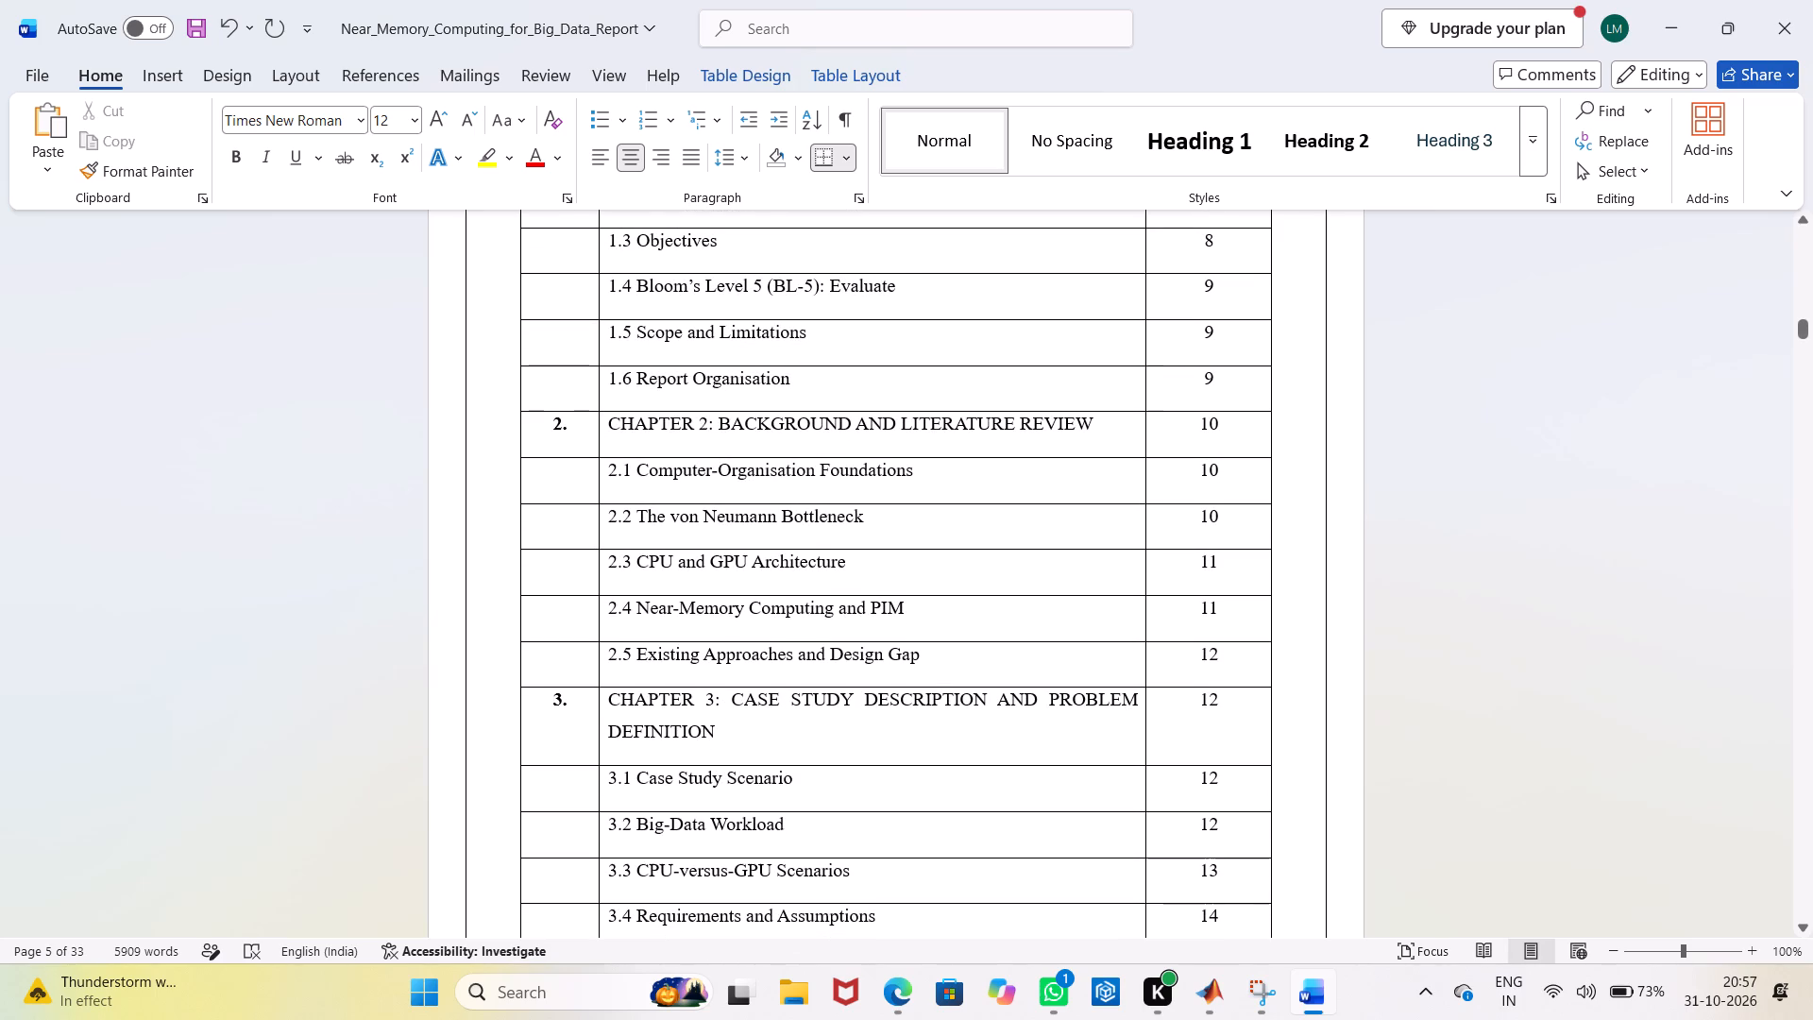
scroll(1247, 729, down, 1)
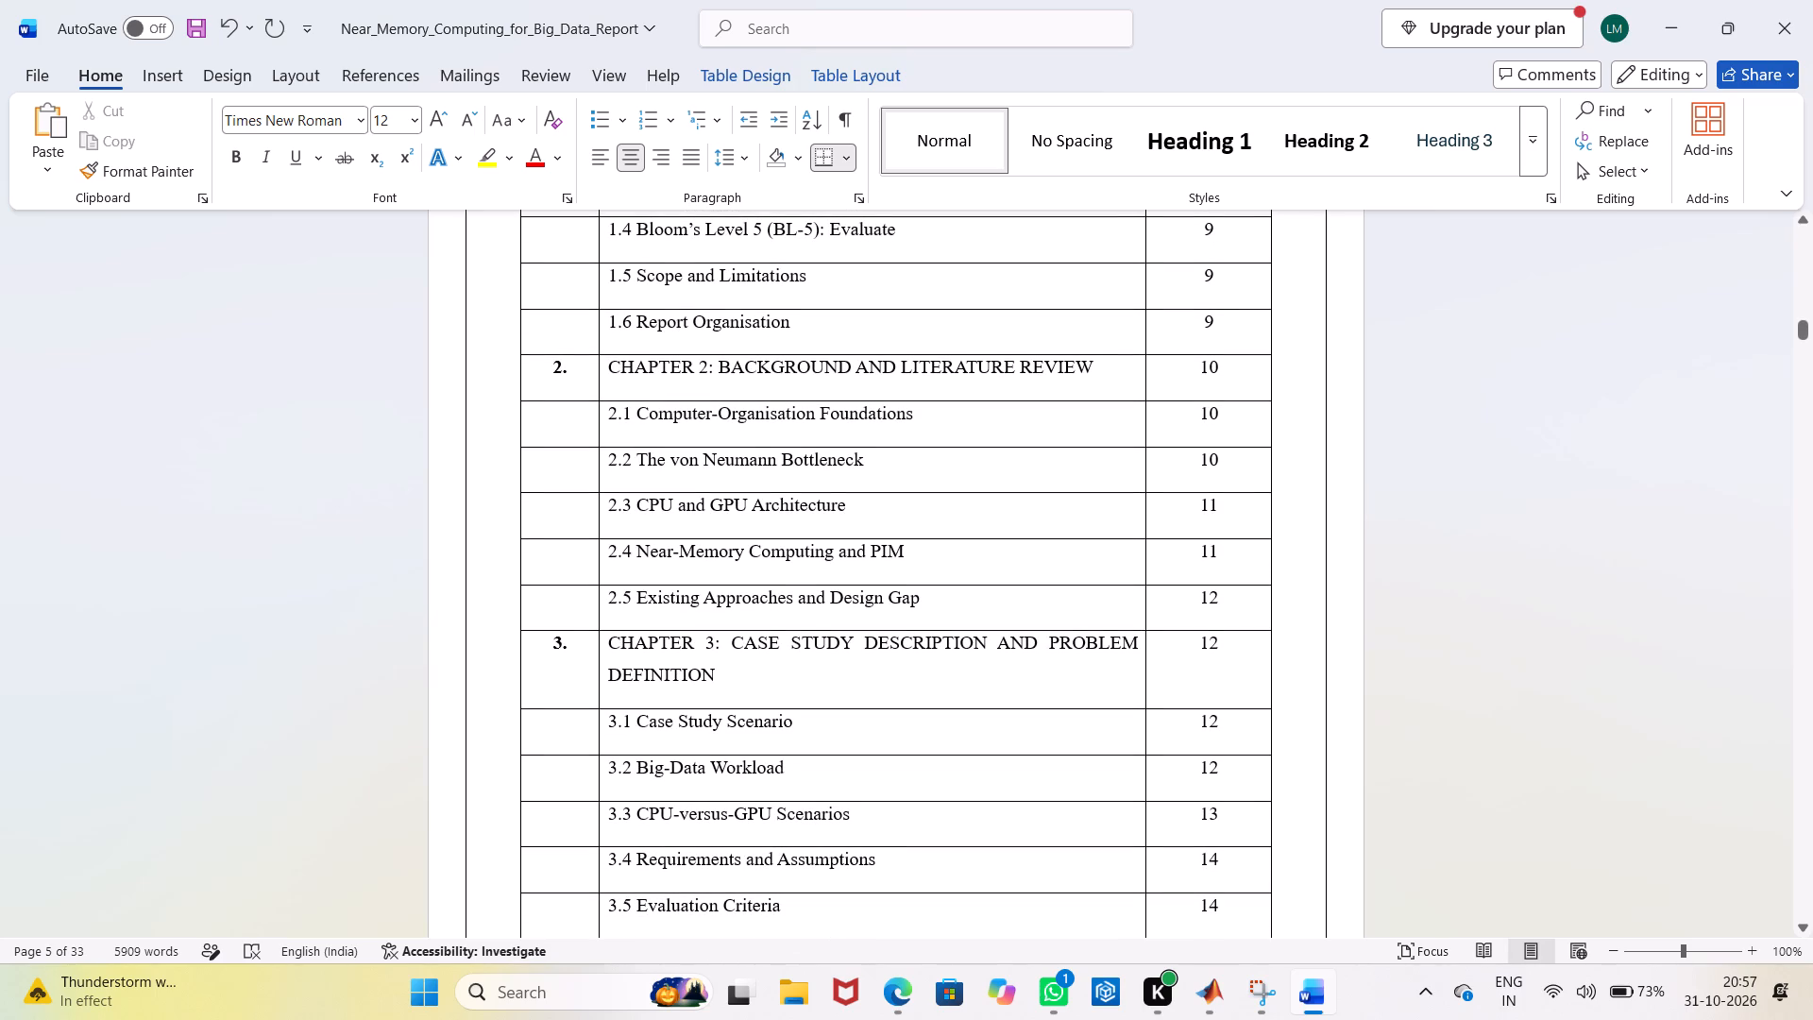
scroll(1249, 784, down, 1)
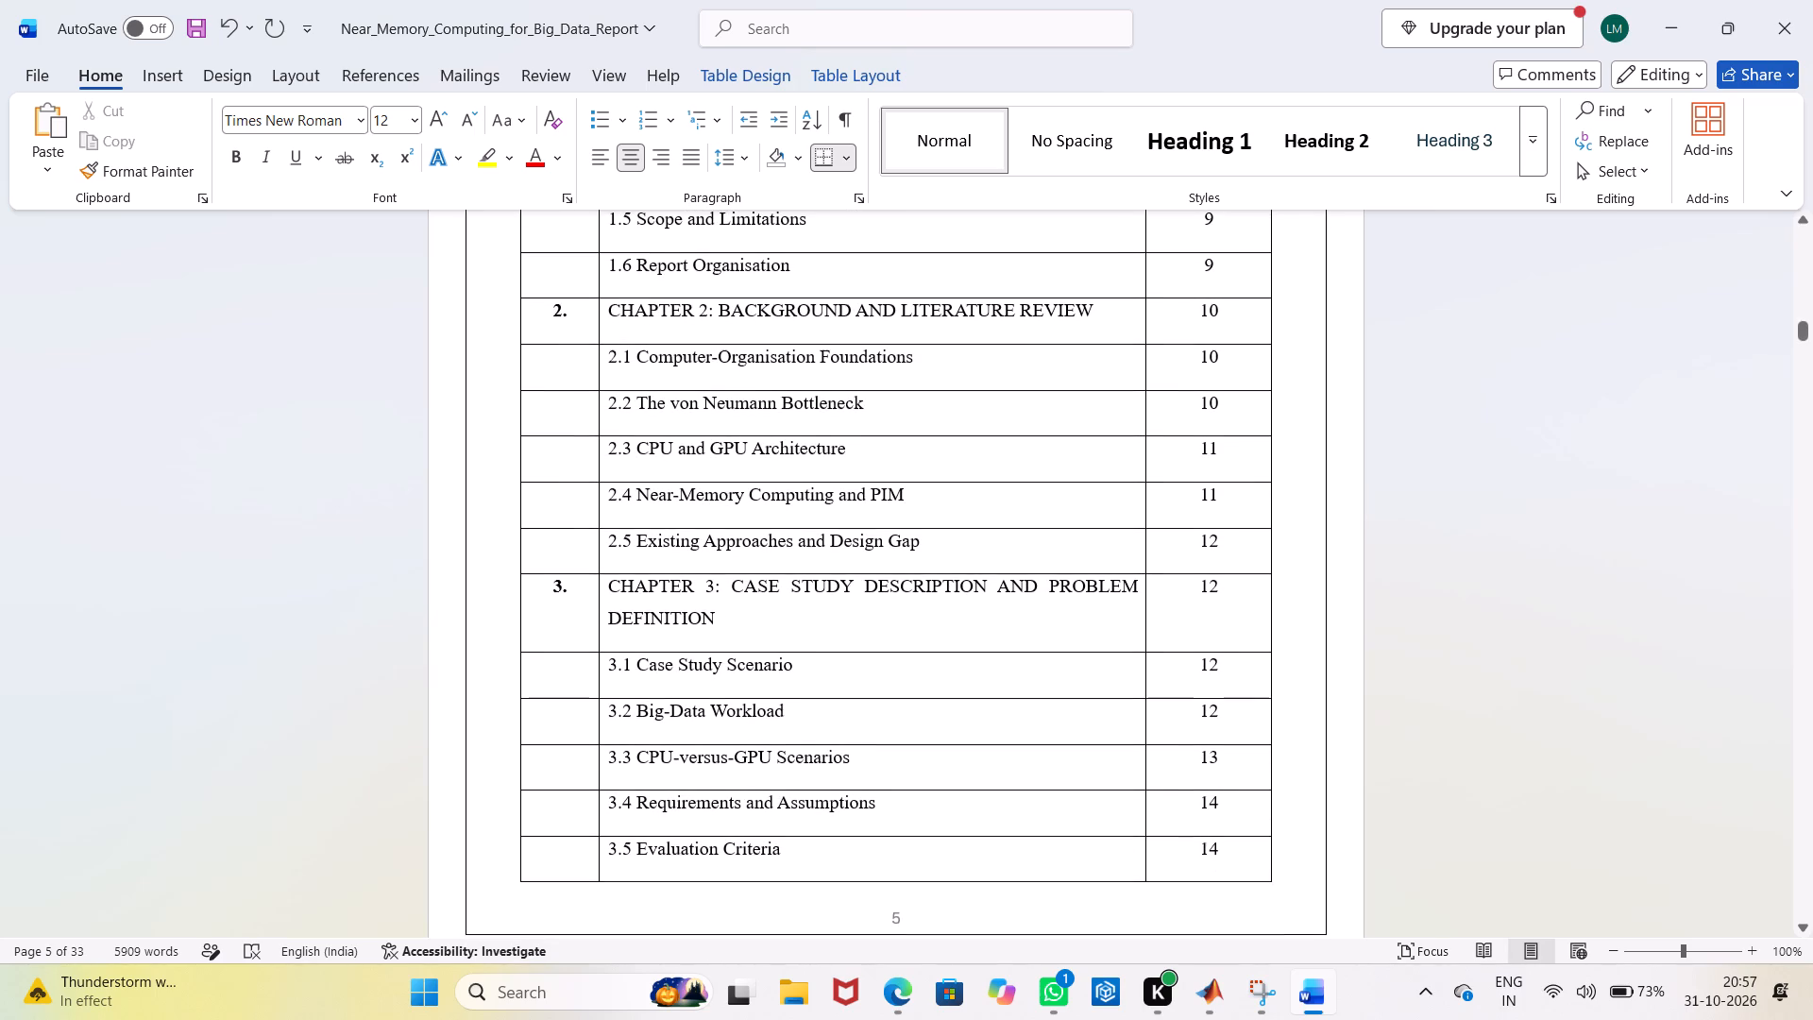
scroll(1247, 795, down, 2)
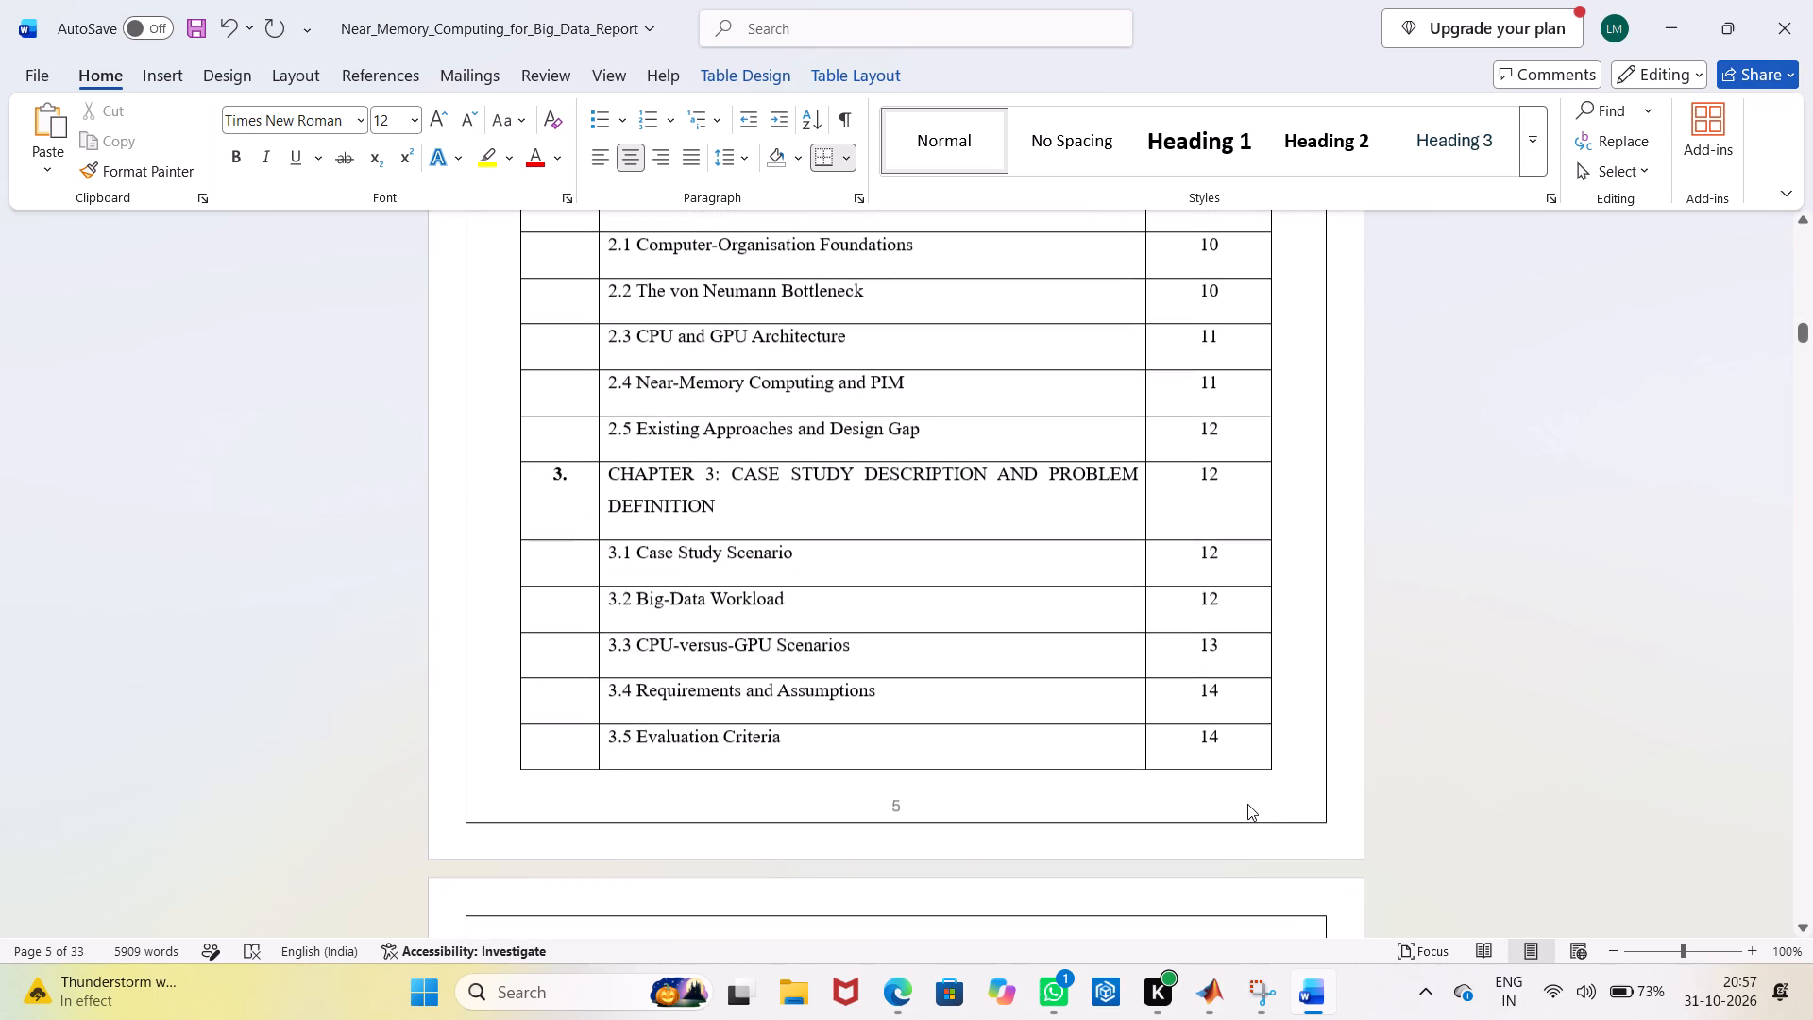
scroll(1247, 773, down, 3)
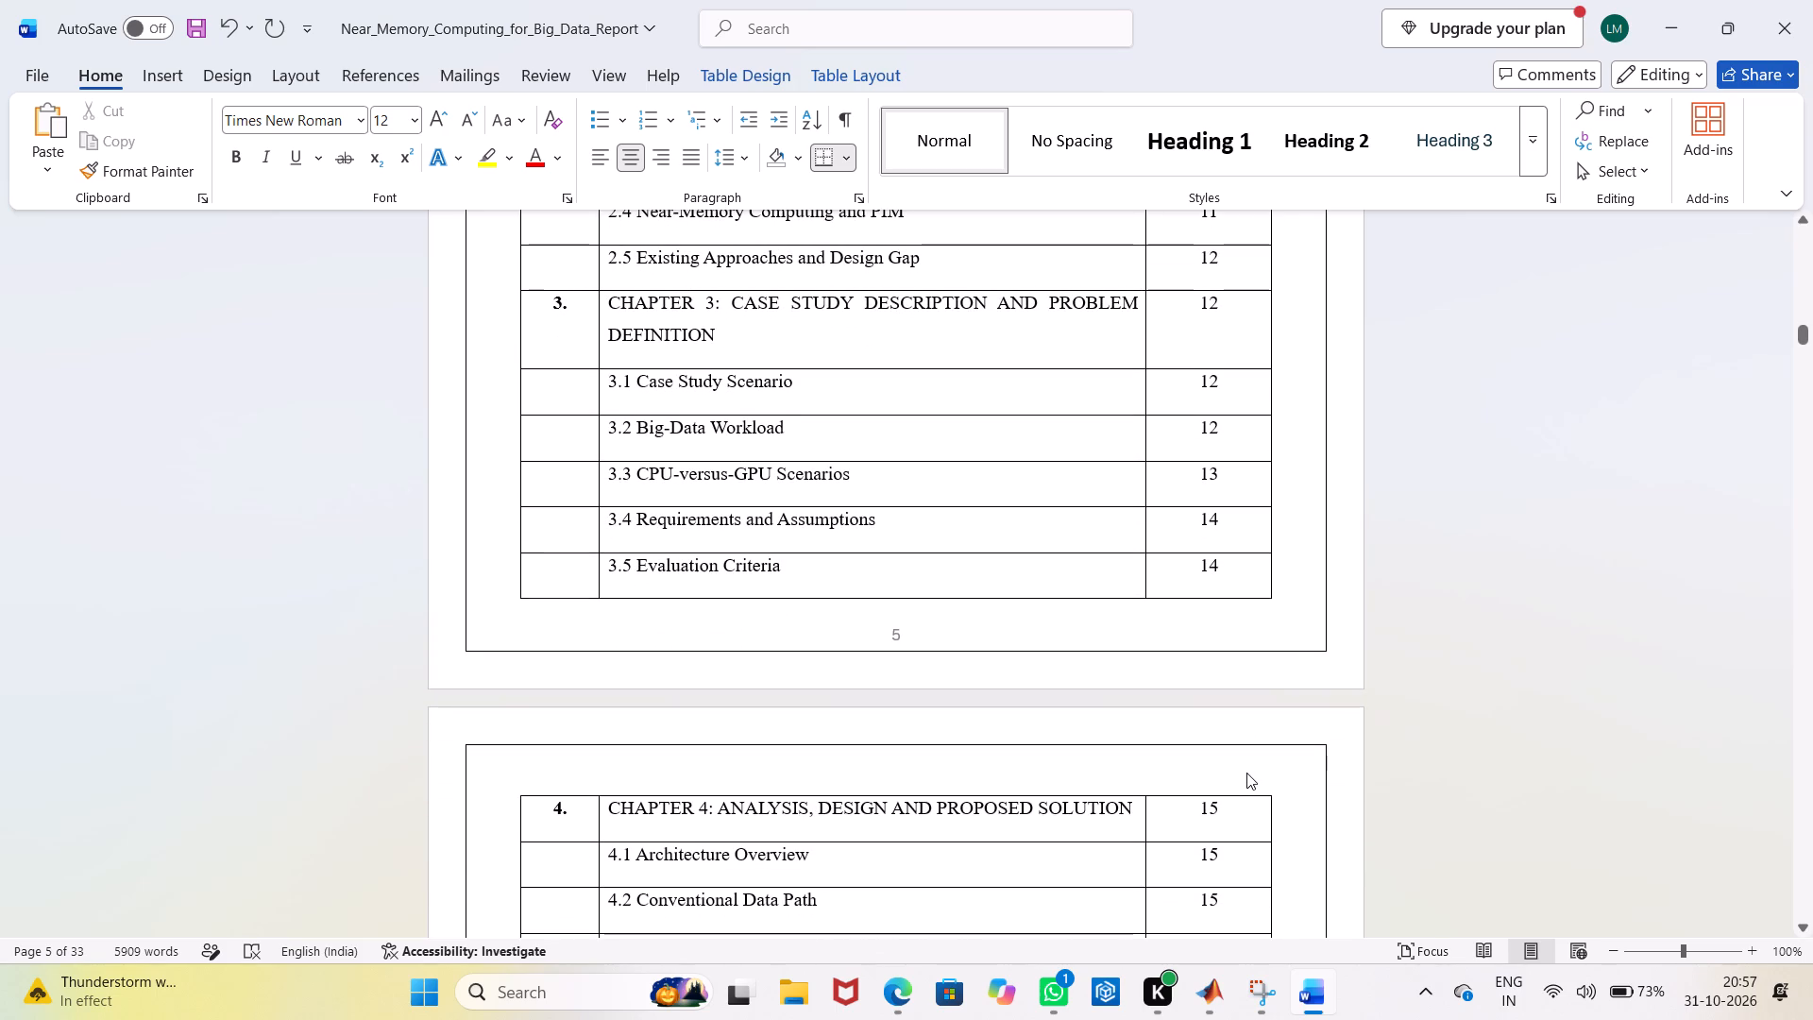
scroll(1246, 773, down, 3)
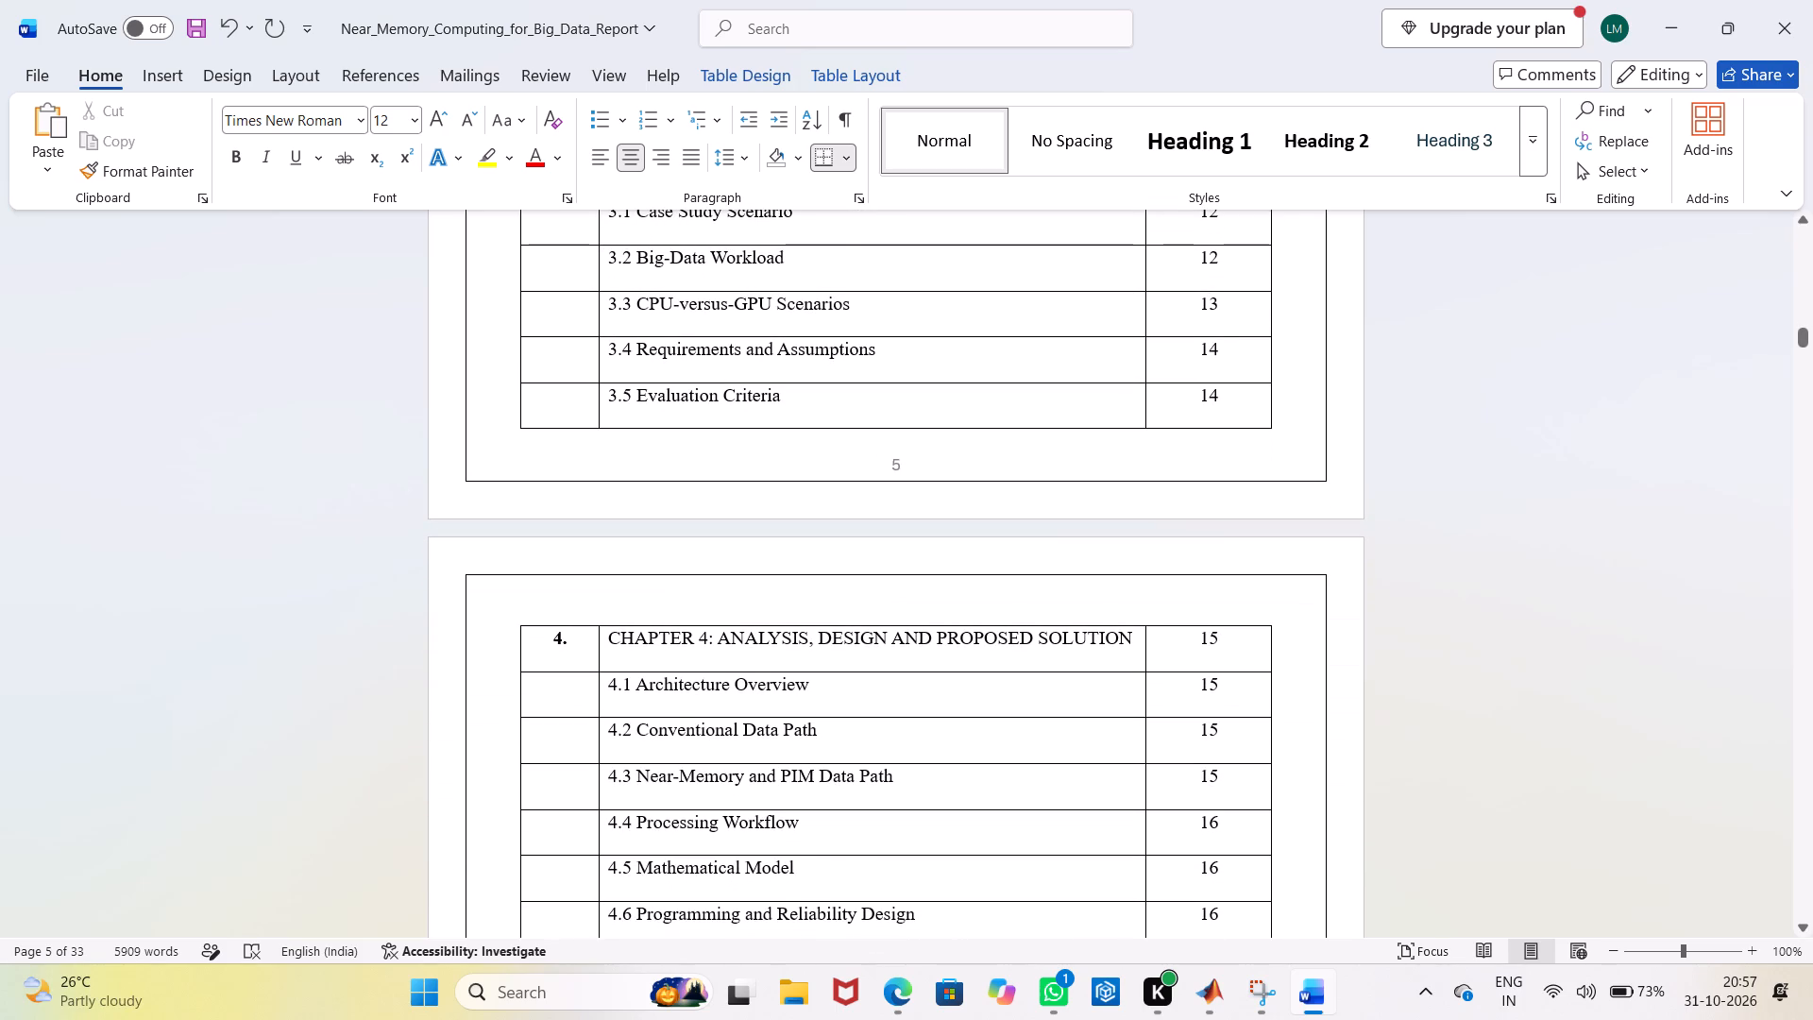
scroll(1246, 773, down, 1)
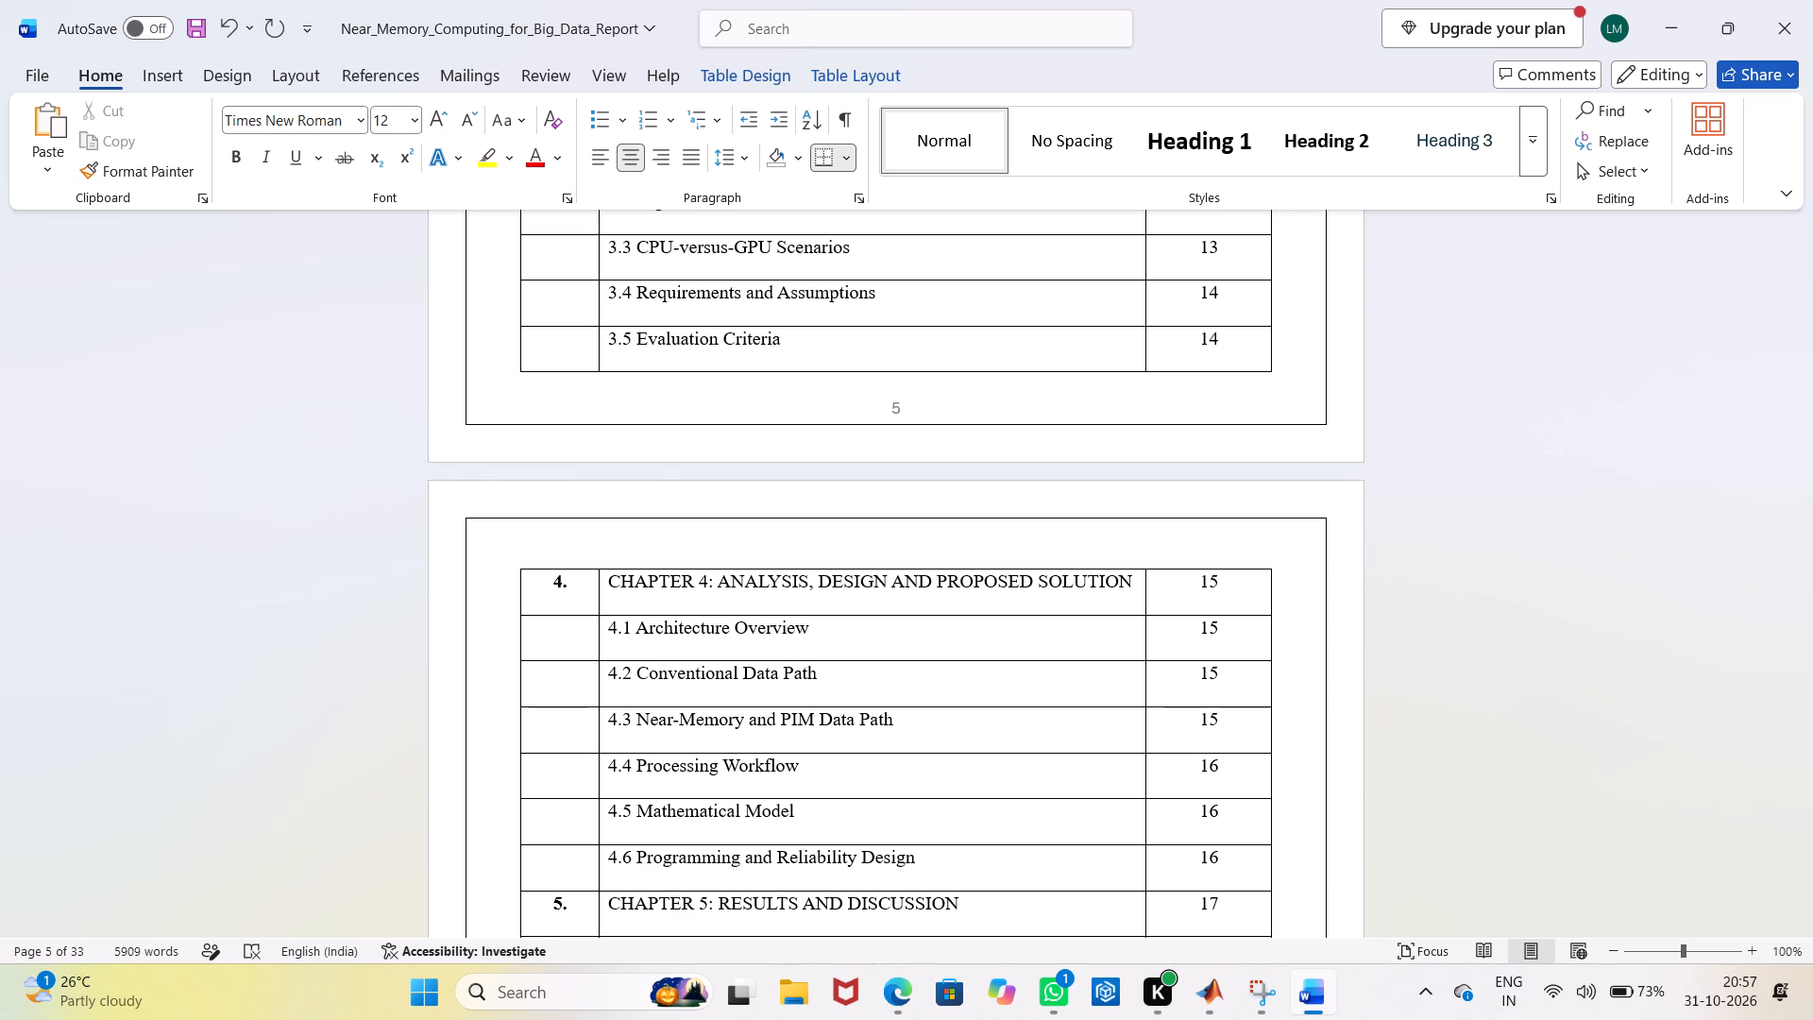
scroll(1251, 783, down, 2)
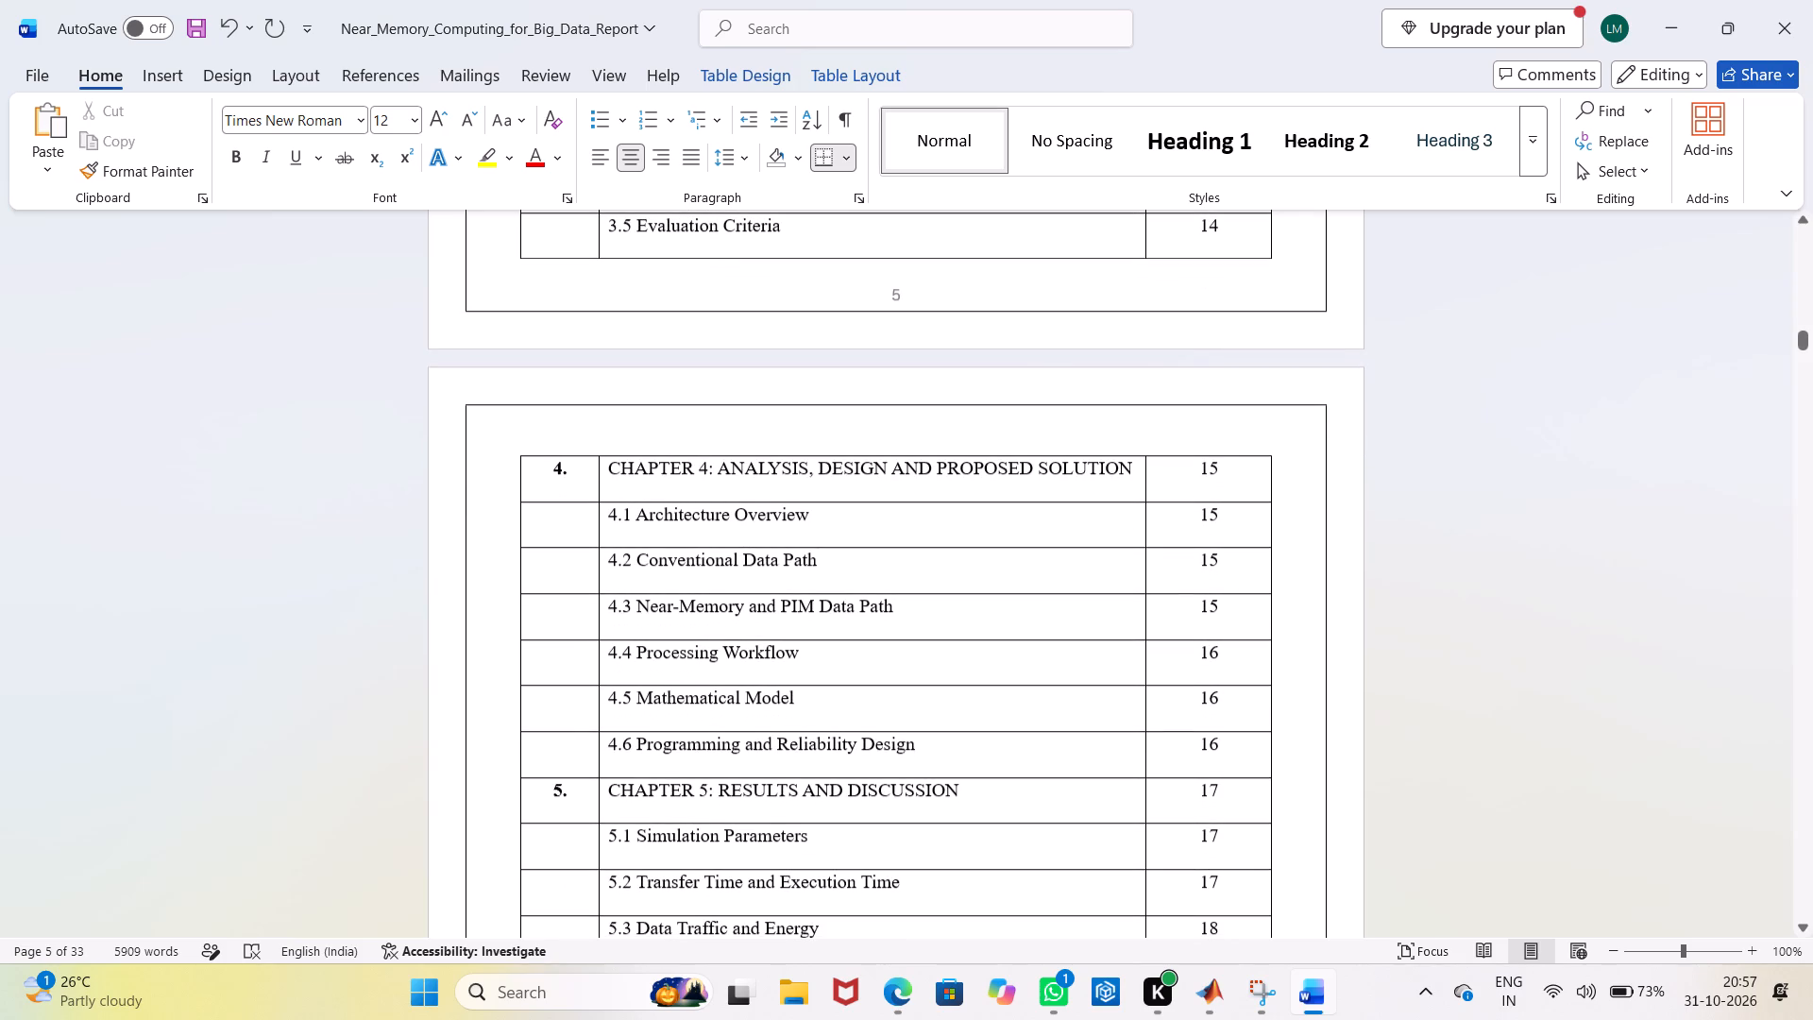
click(1246, 740)
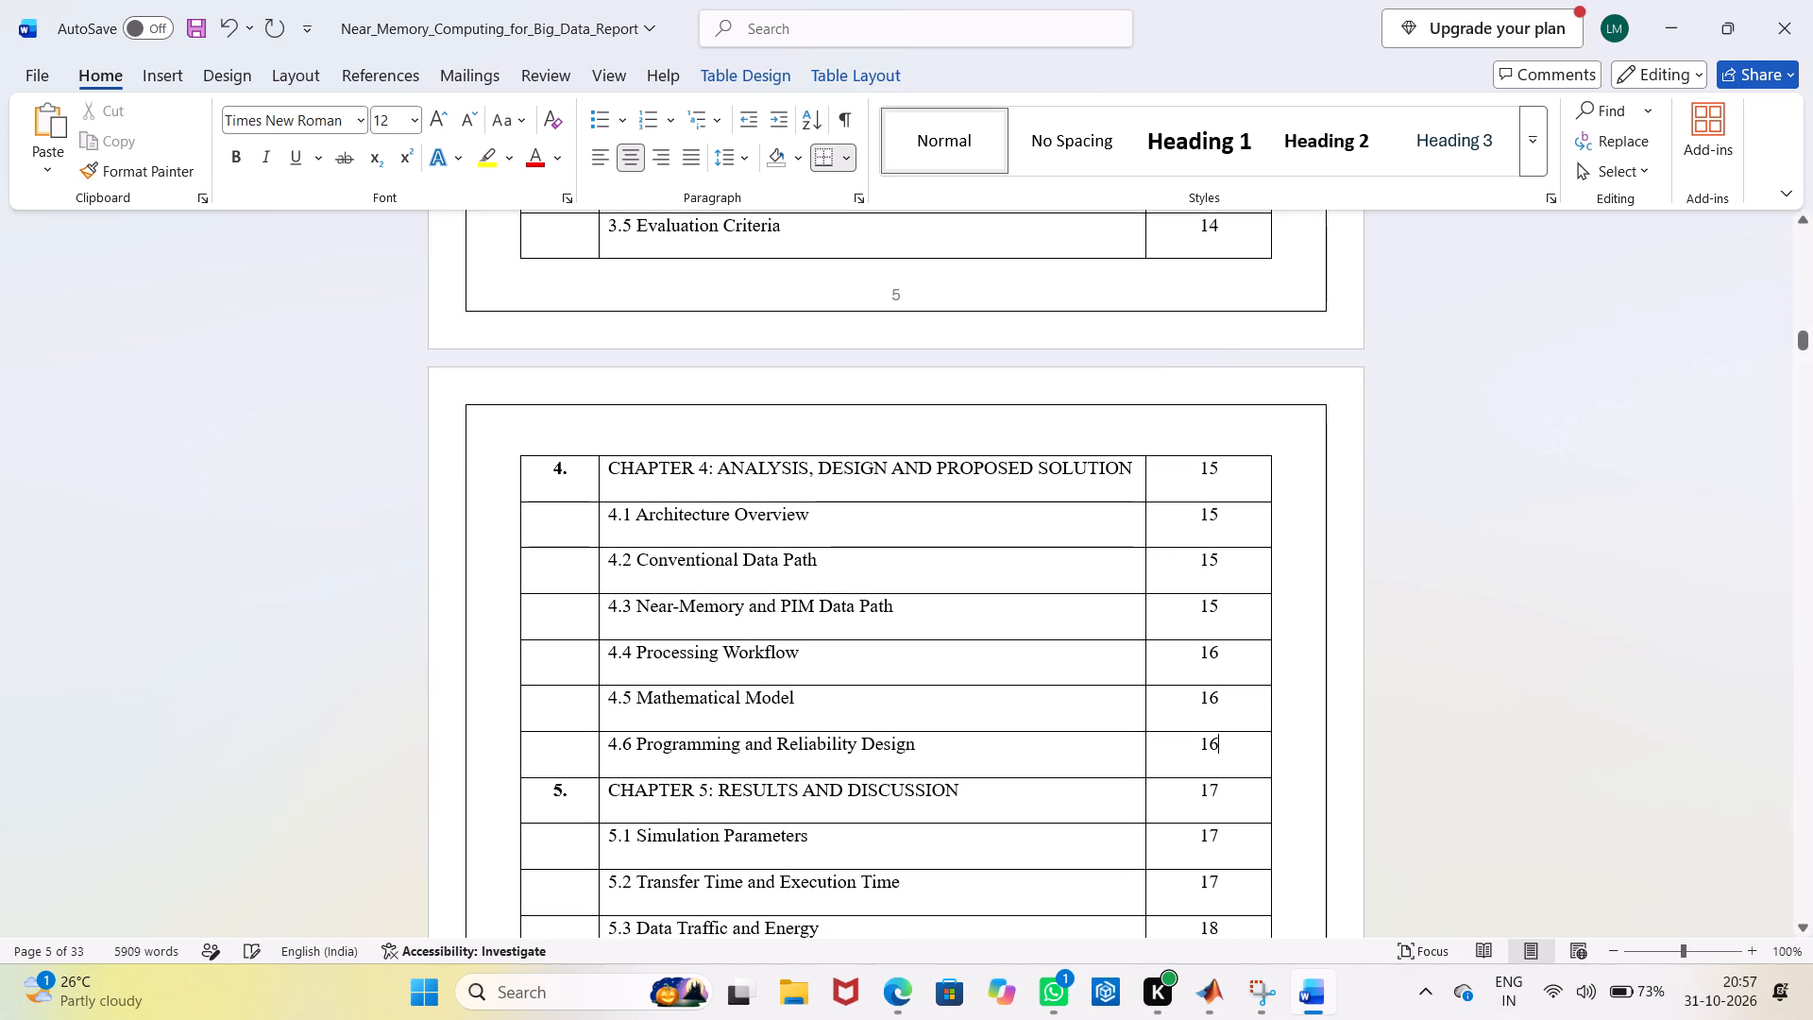
key(BackSpace)
key(7)
Set the table of contents page number for 5.2 Transfer Time and Execution Time to 18.
scroll(1242, 847, down, 1)
click(1243, 831)
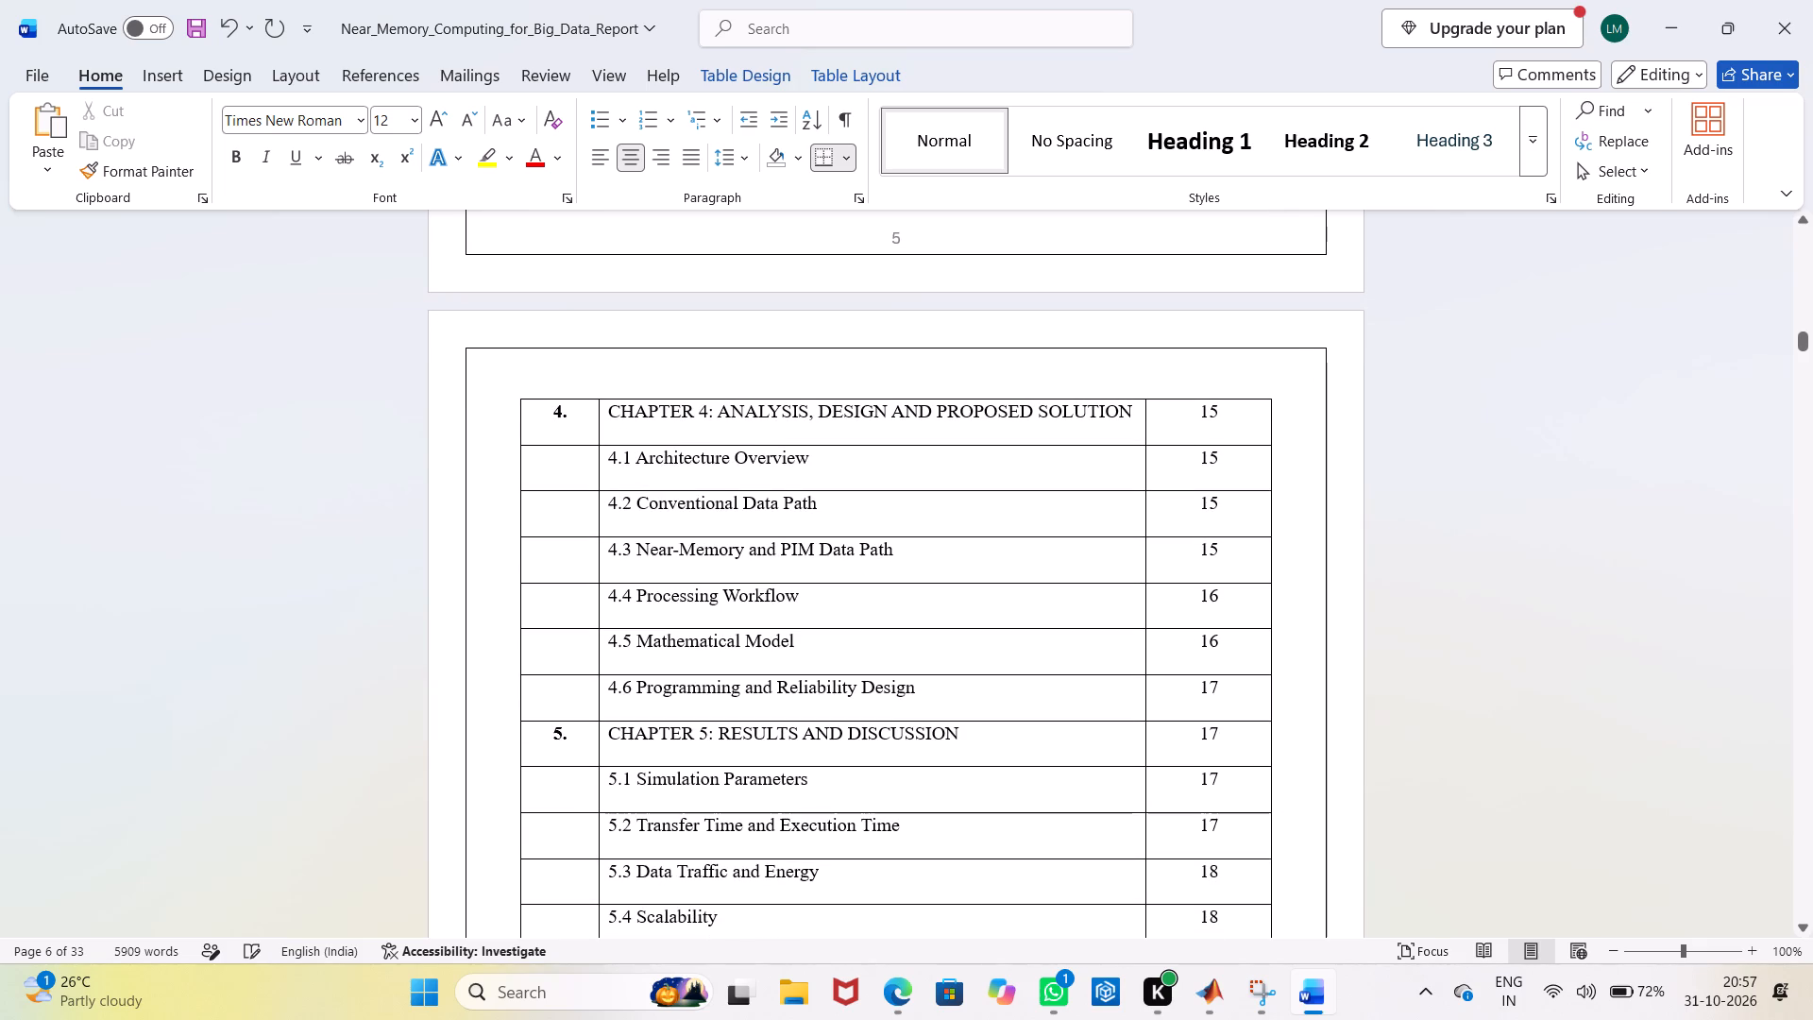
key(BackSpace)
key(8)
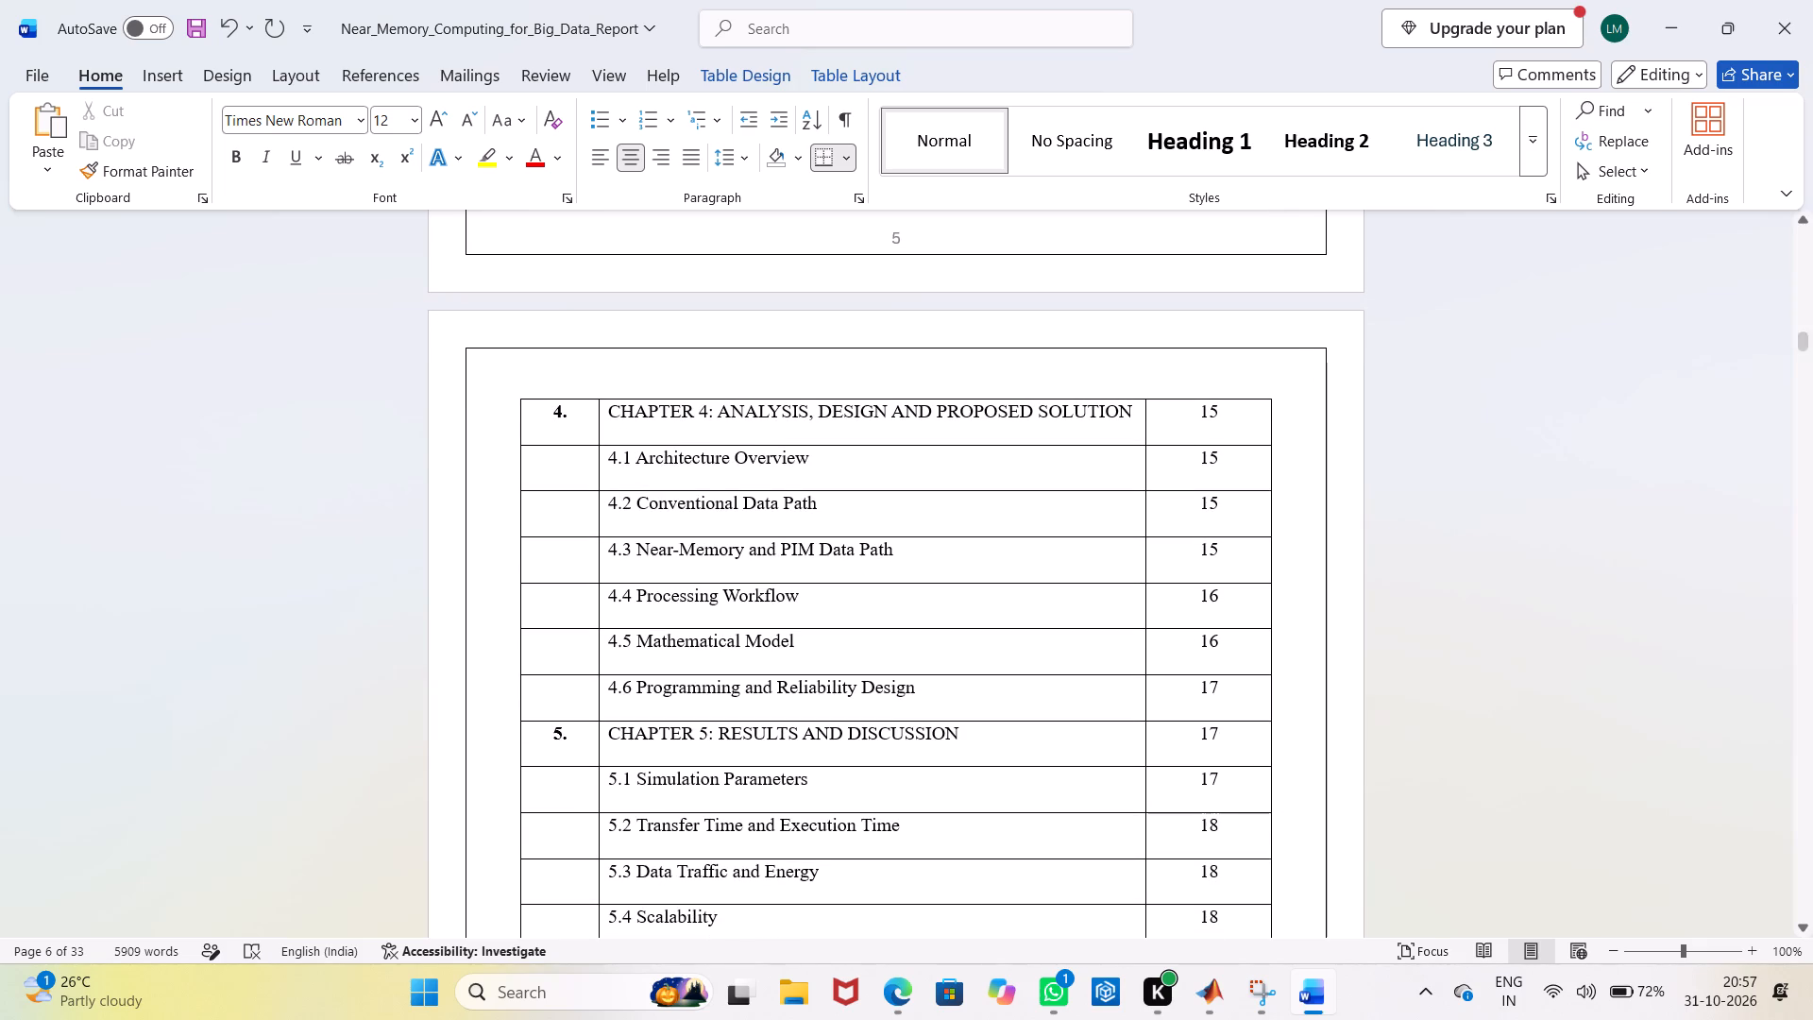
Set the table of contents page number for 5.4 Scalability to 19.
scroll(1248, 861, down, 1)
click(1248, 861)
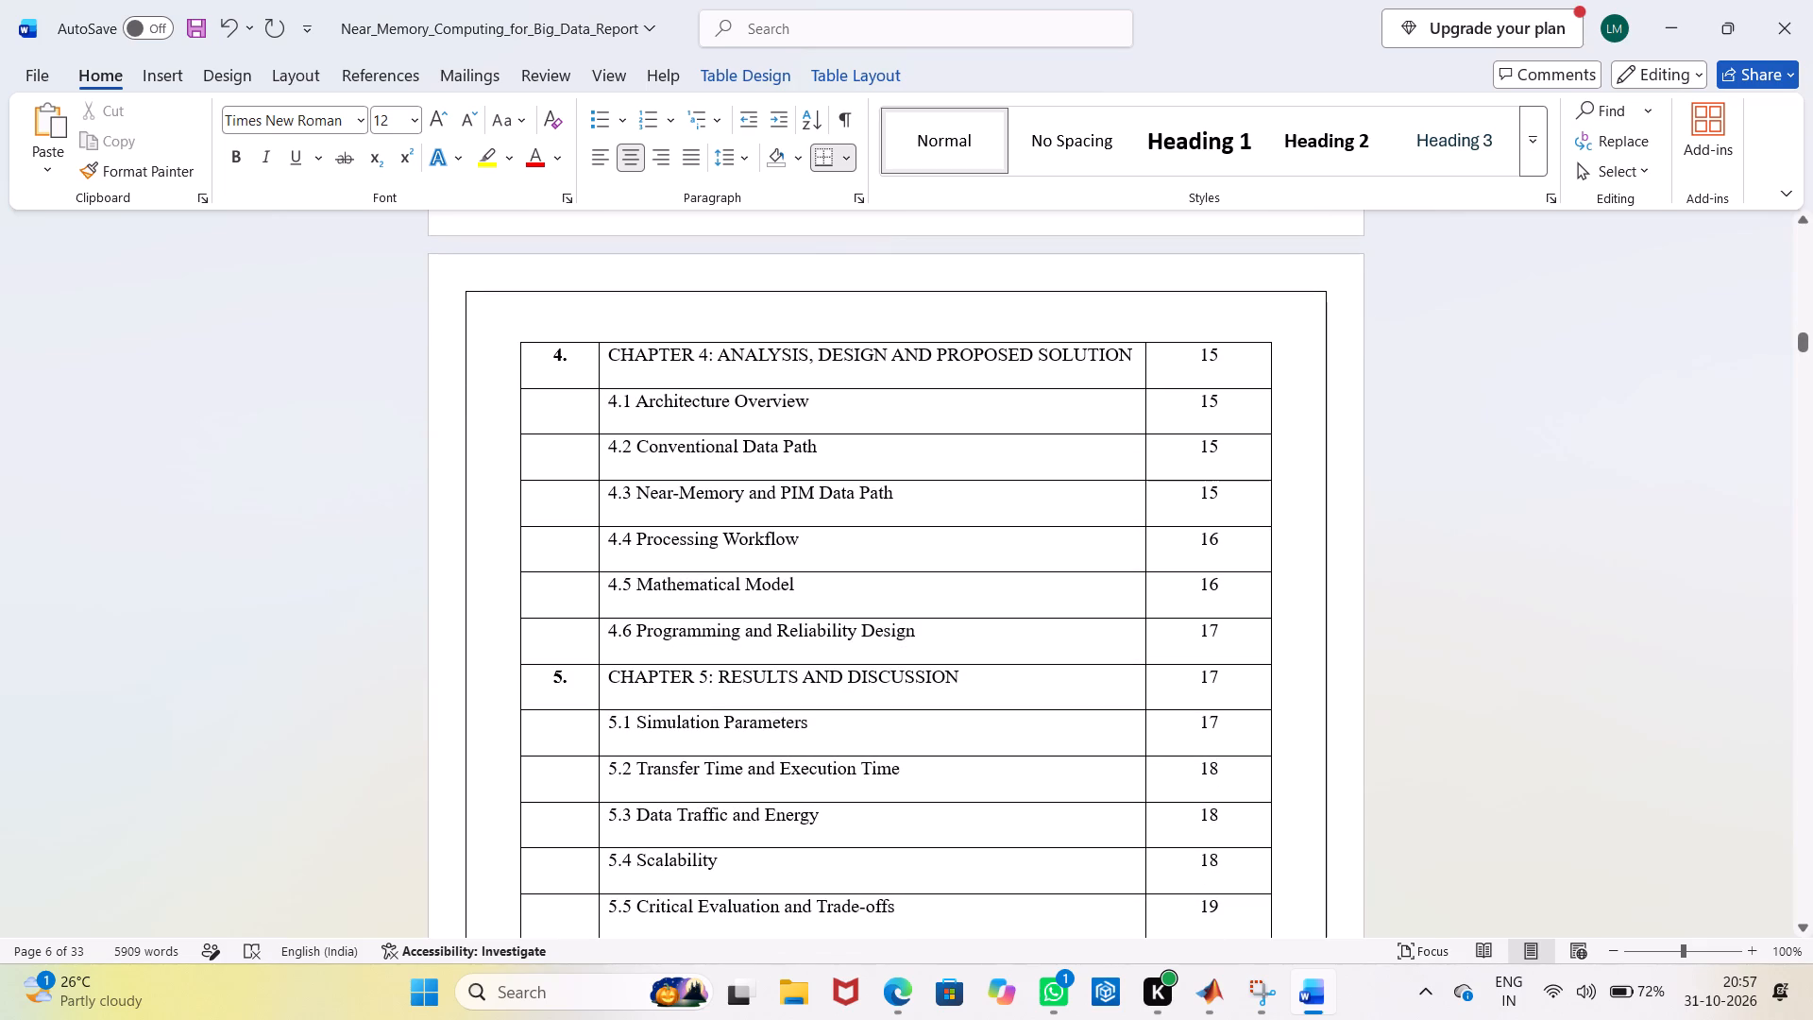
key(BackSpace)
key(9)
Set the table of contents page numbers for the Chapter 6 heading and 6.1 Conclusion to 22.
scroll(1248, 861, down, 2)
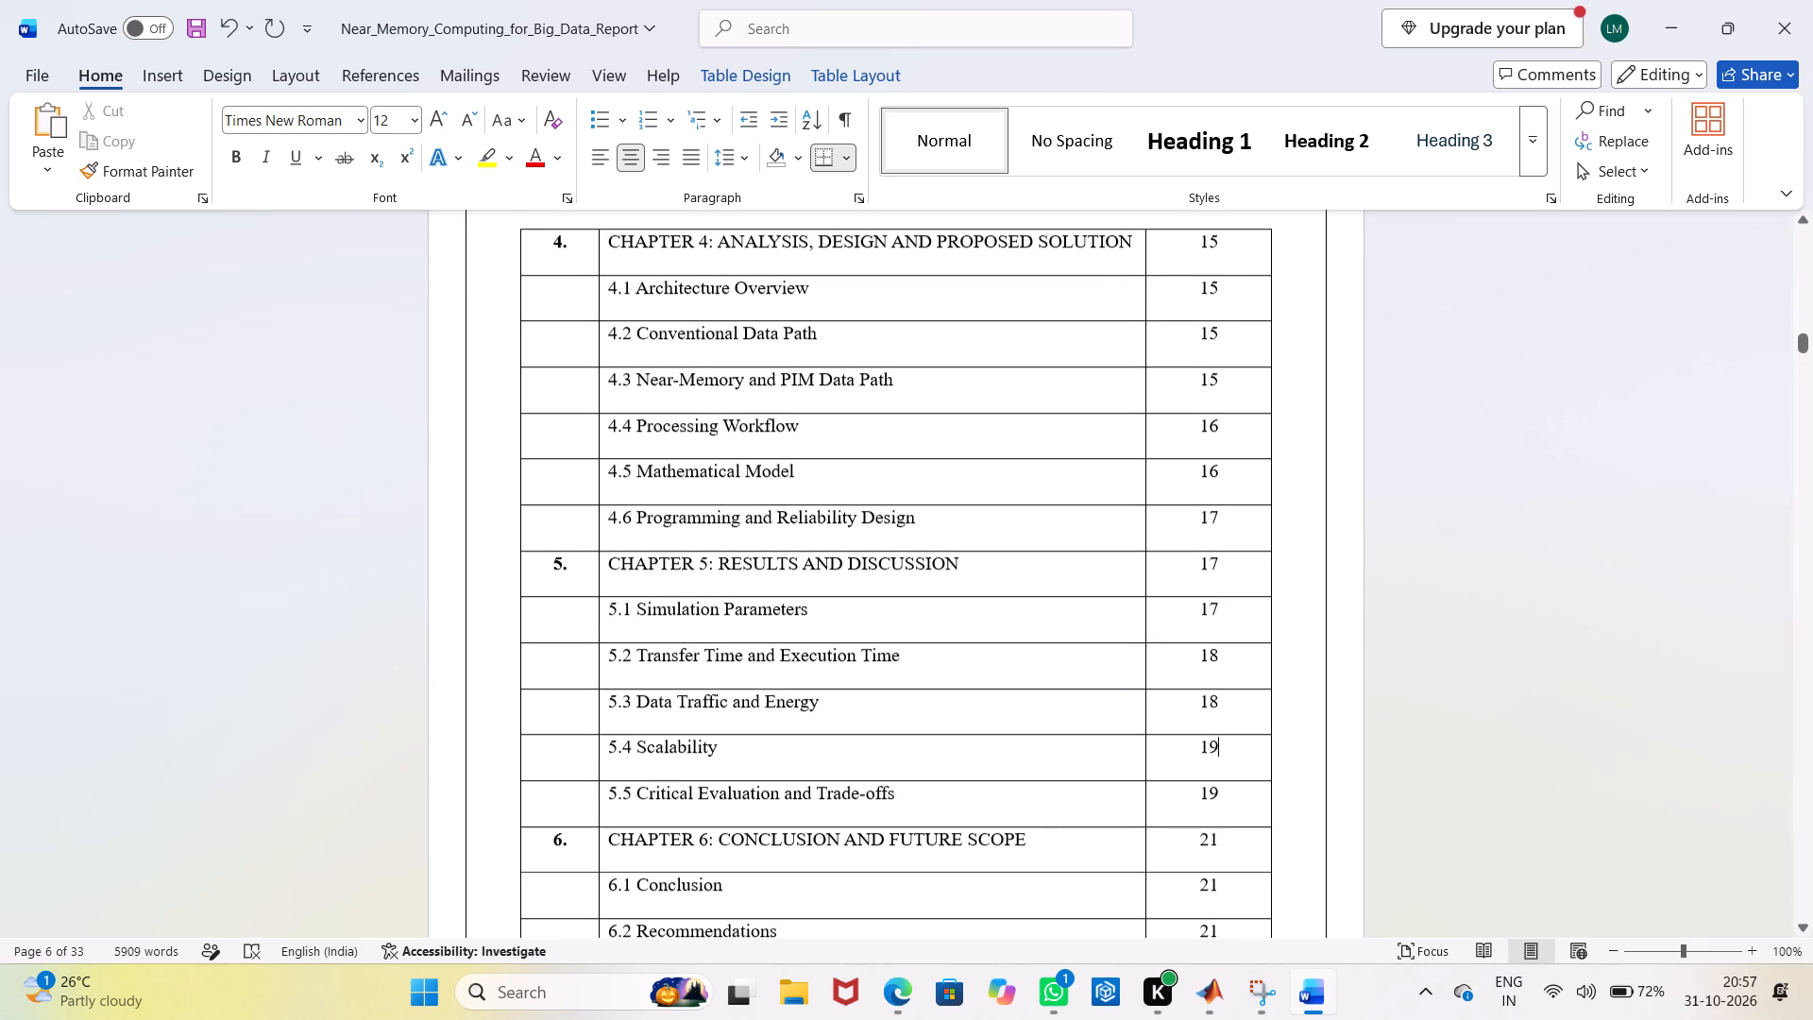
scroll(1253, 848, down, 1)
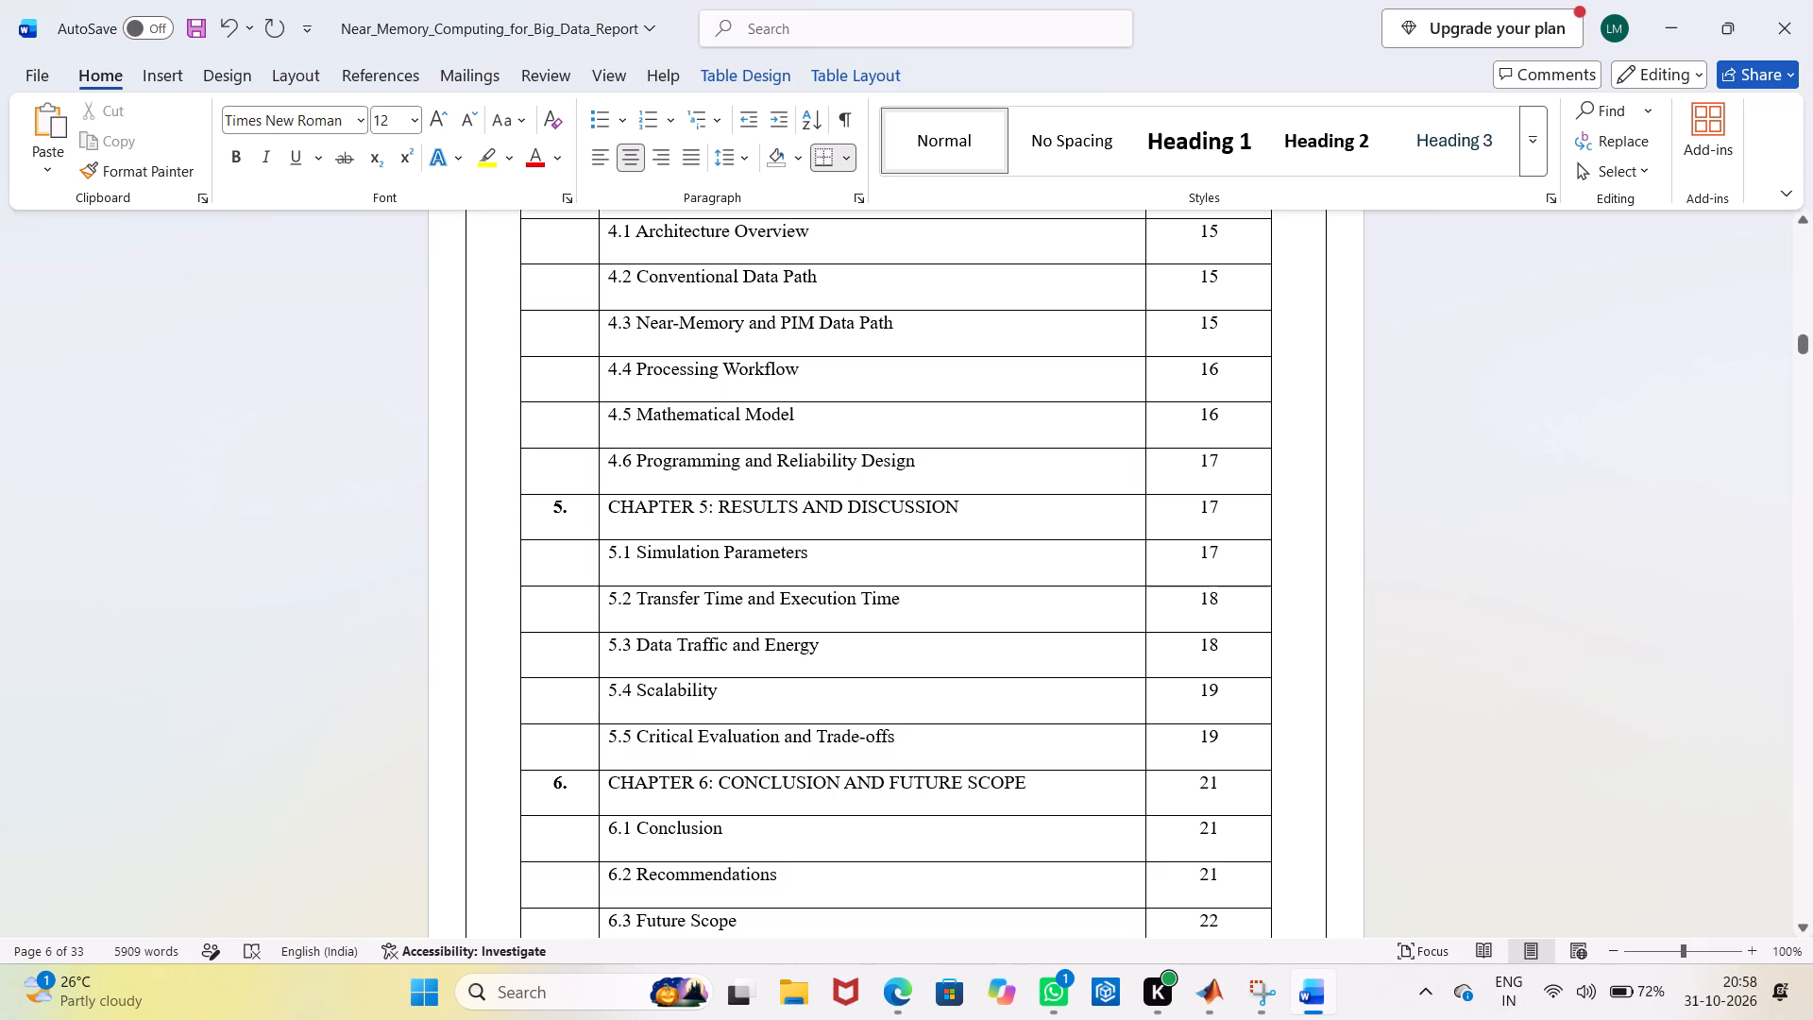
click(1232, 787)
key(BackSpace)
key(2)
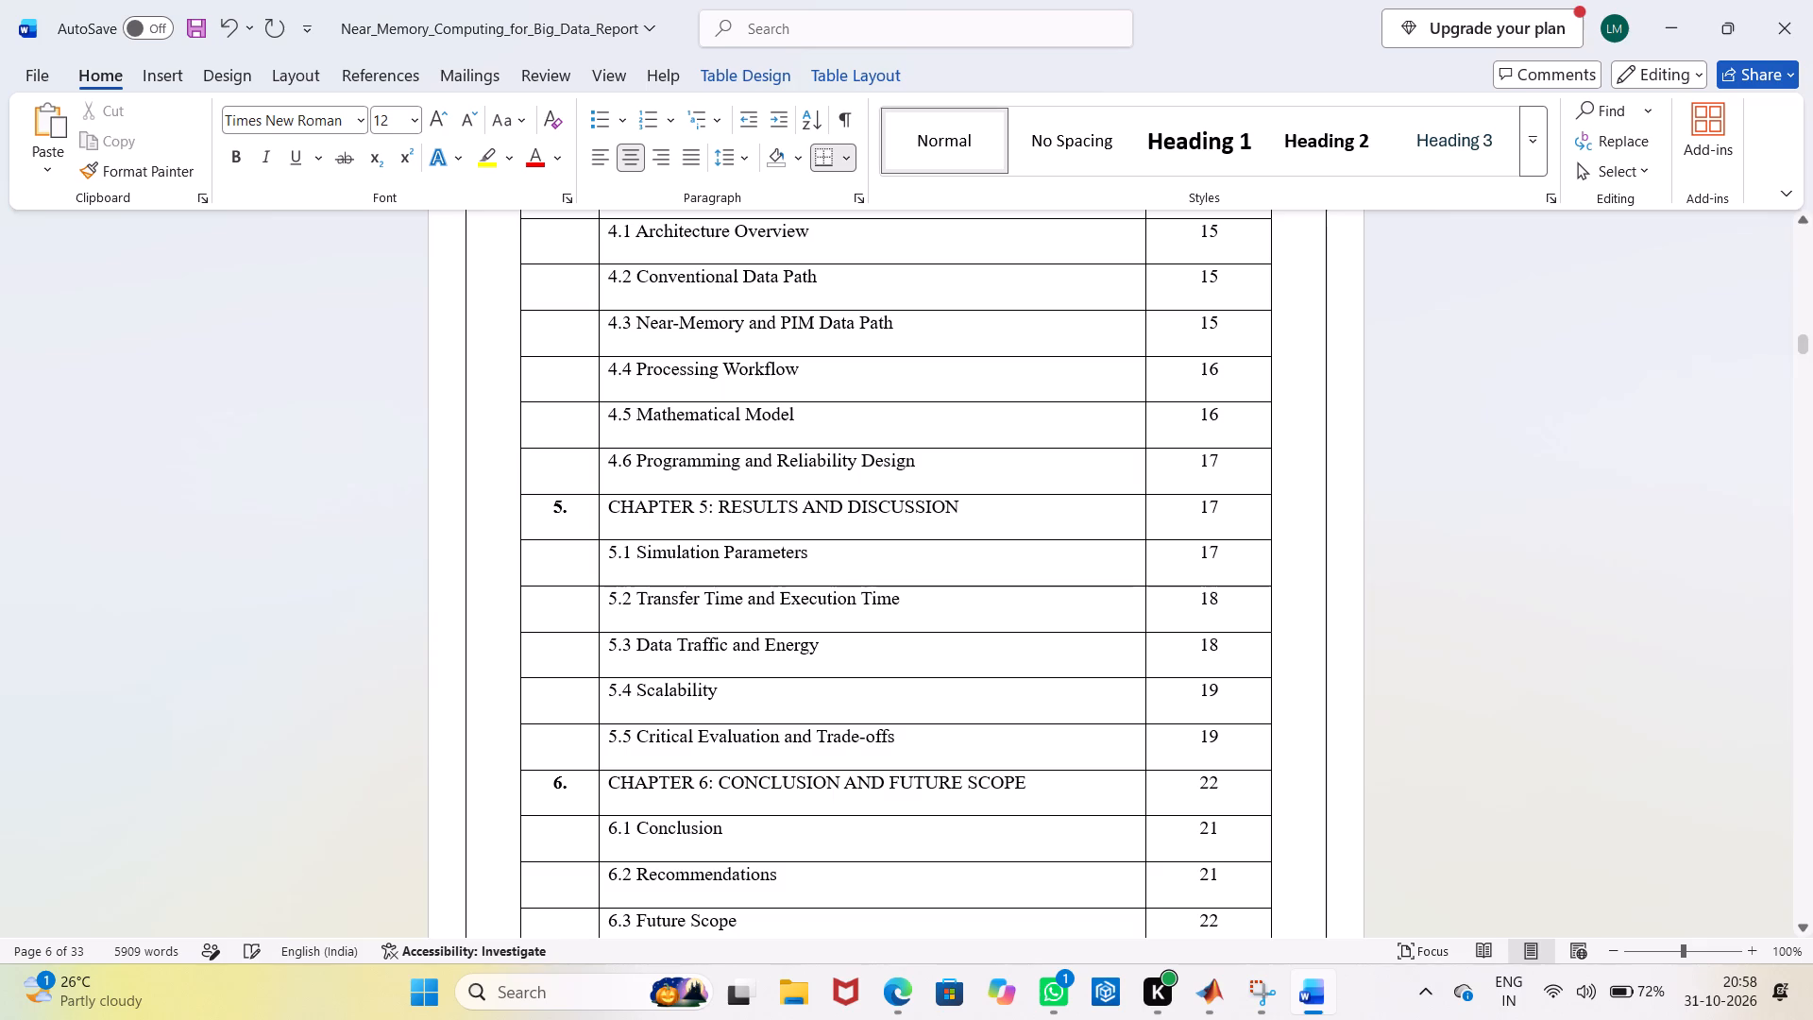
click(1264, 834)
key(BackSpace)
key(2)
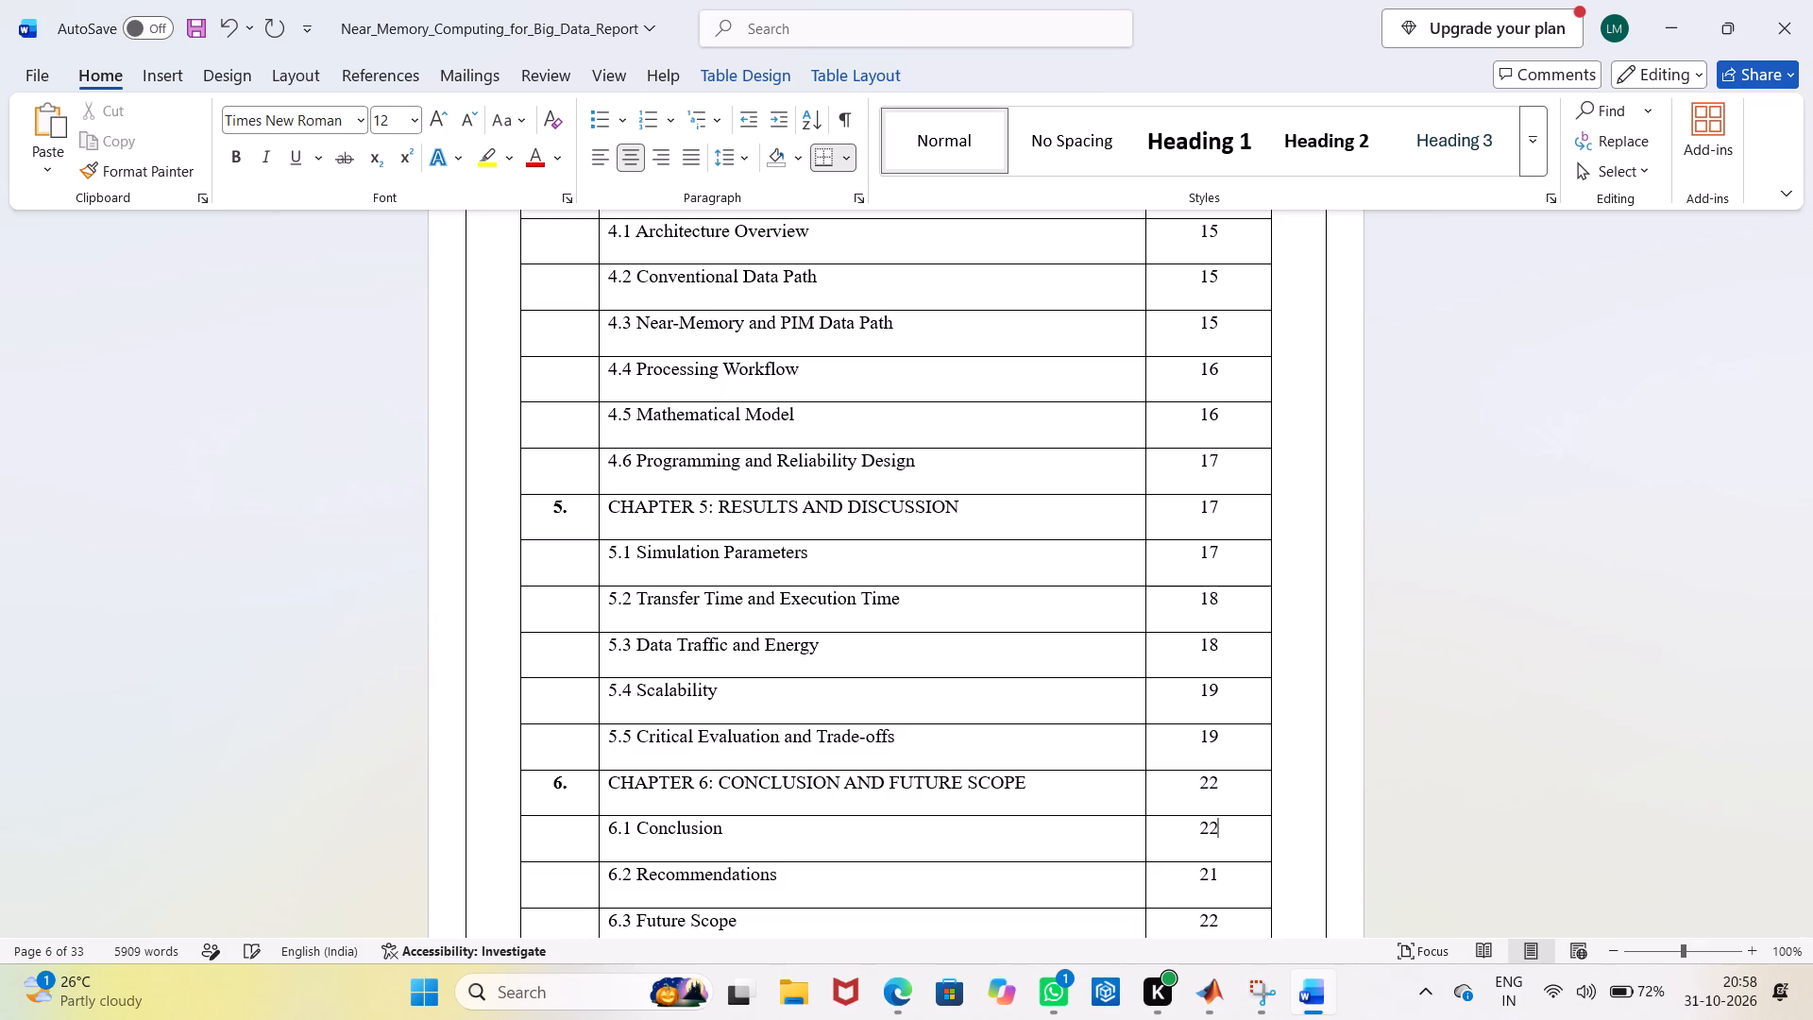
Set the table of contents page numbers for 6.2 Recommendations to 22 and 6.3 Future Scope to 23.
key(Down)
key(Down)
key(Up)
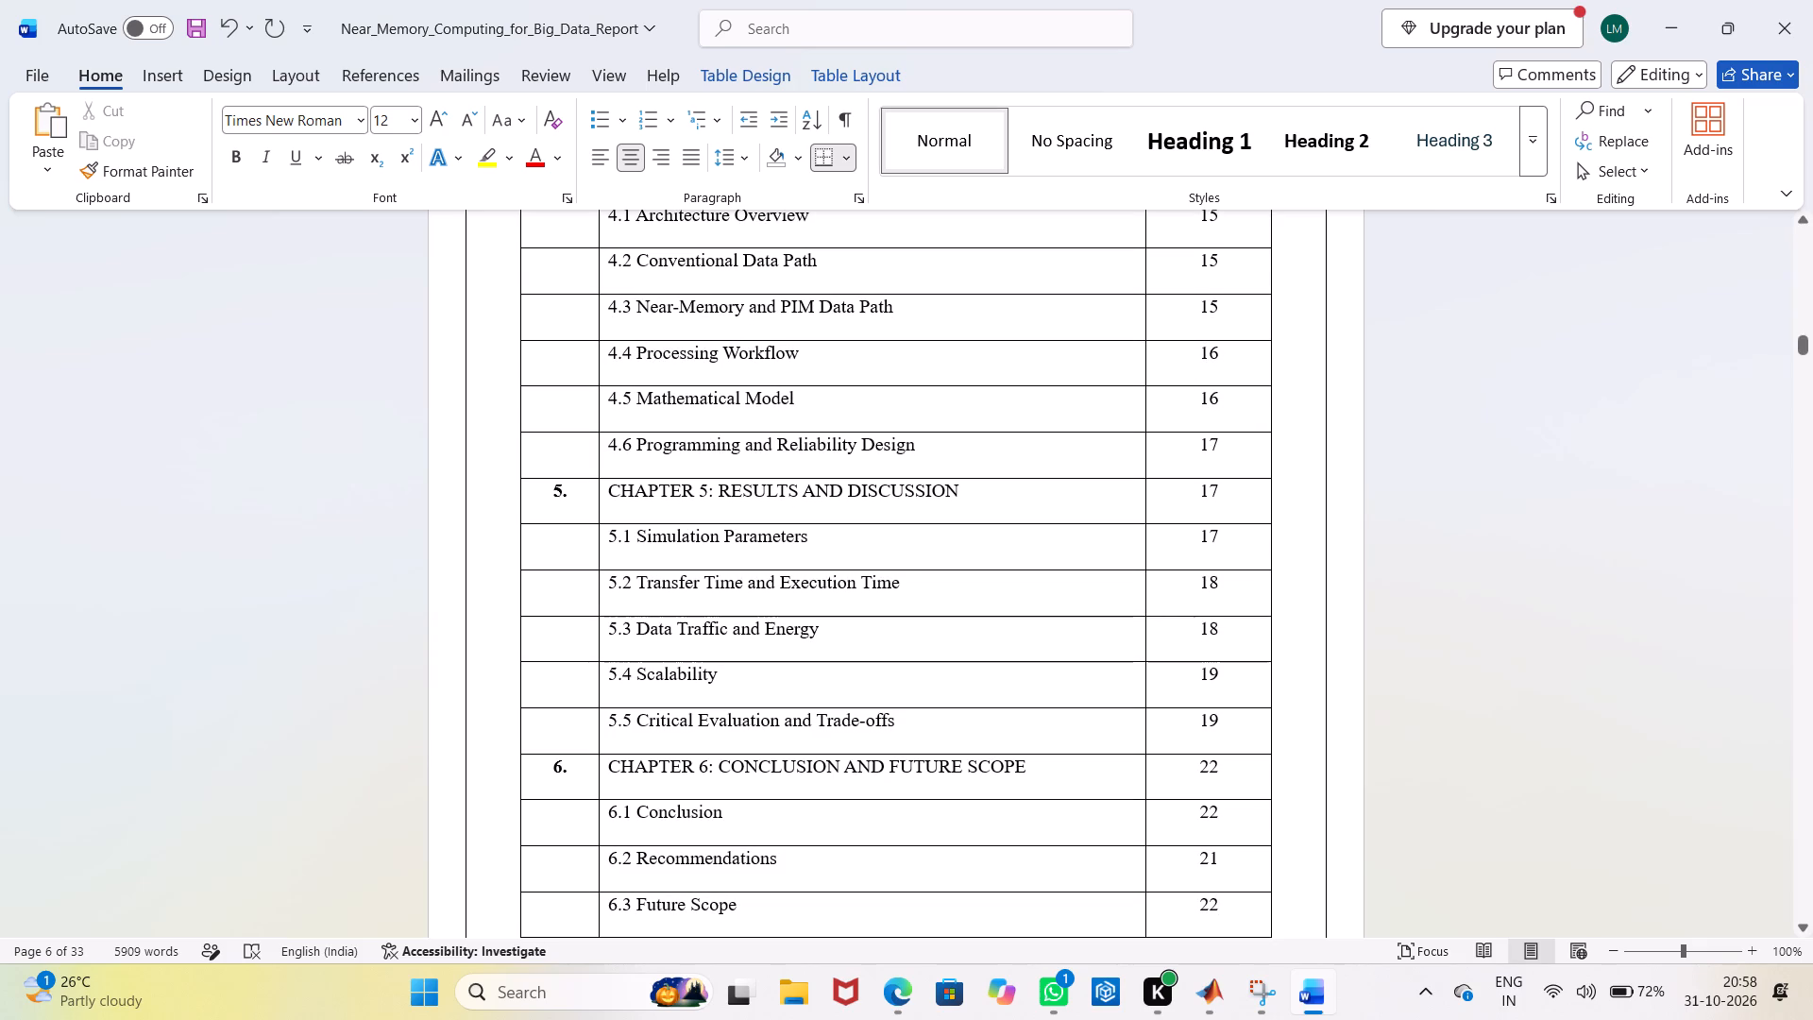
key(BackSpace)
key(2)
key(Down)
key(BackSpace)
key(3)
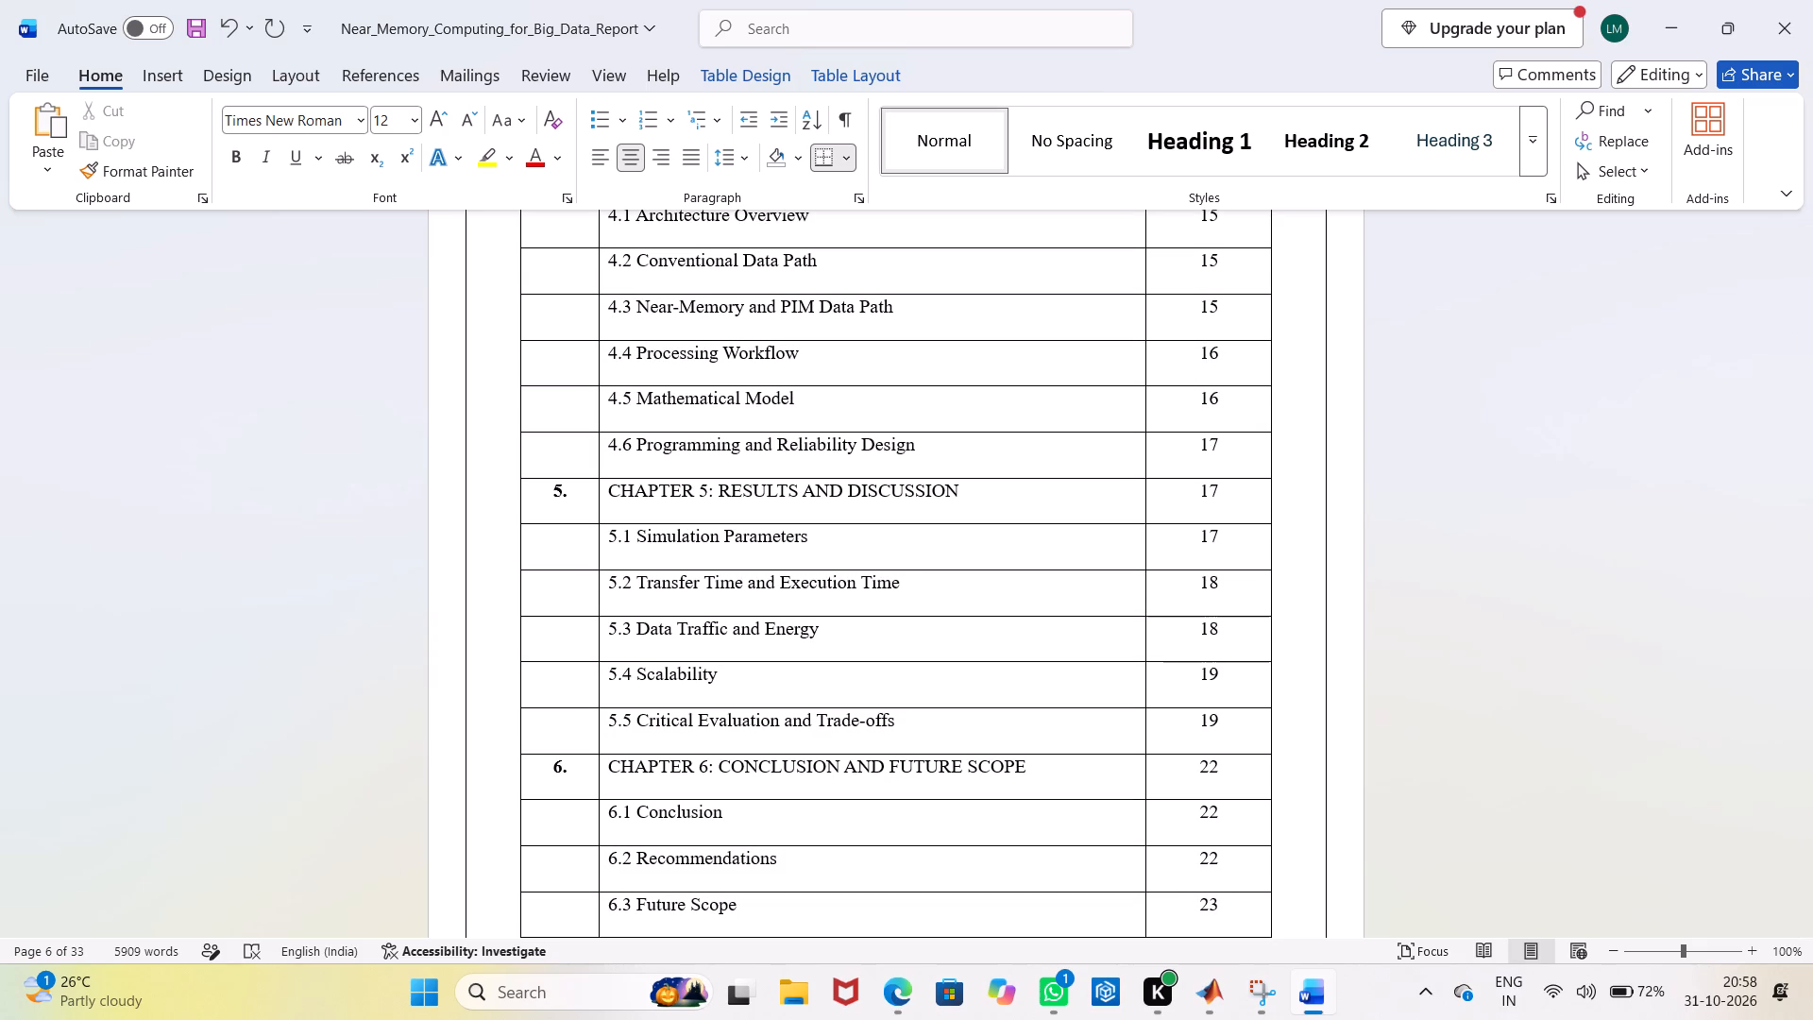
Set the table of contents page numbers for Appendix A: Calculation Sheet to 25 and References to 24.
scroll(1449, 811, down, 3)
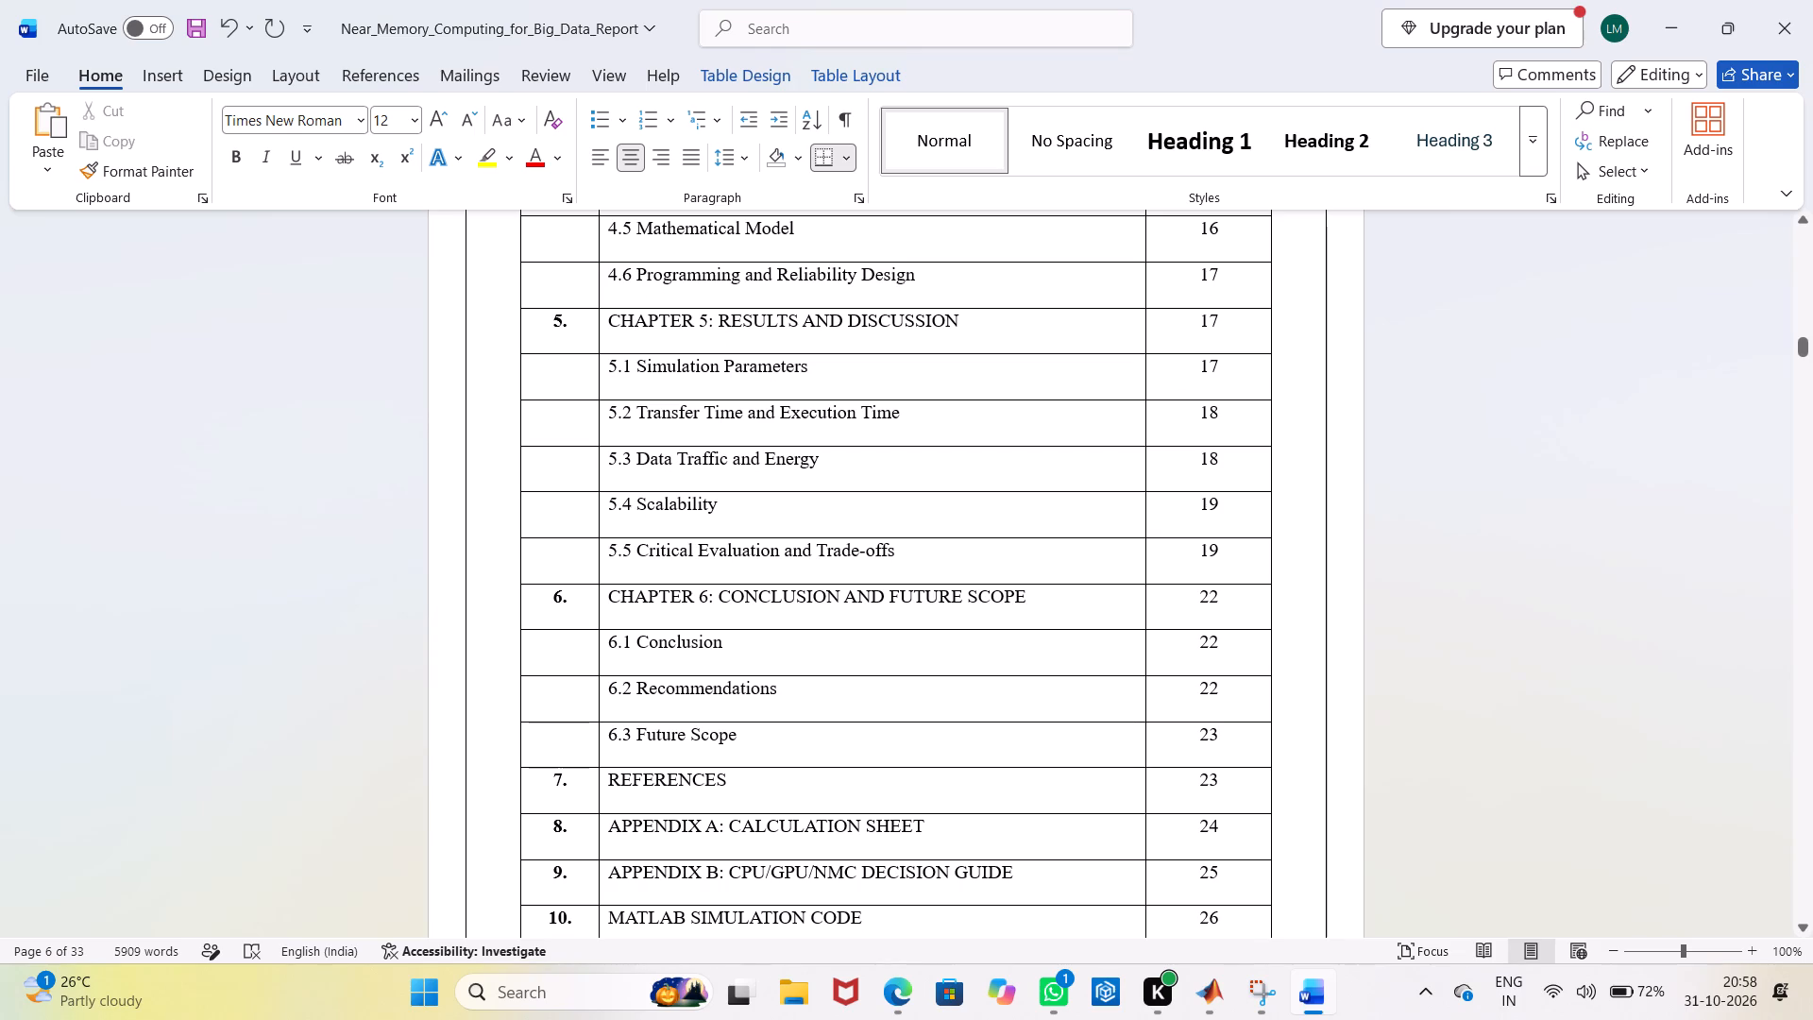
click(1228, 770)
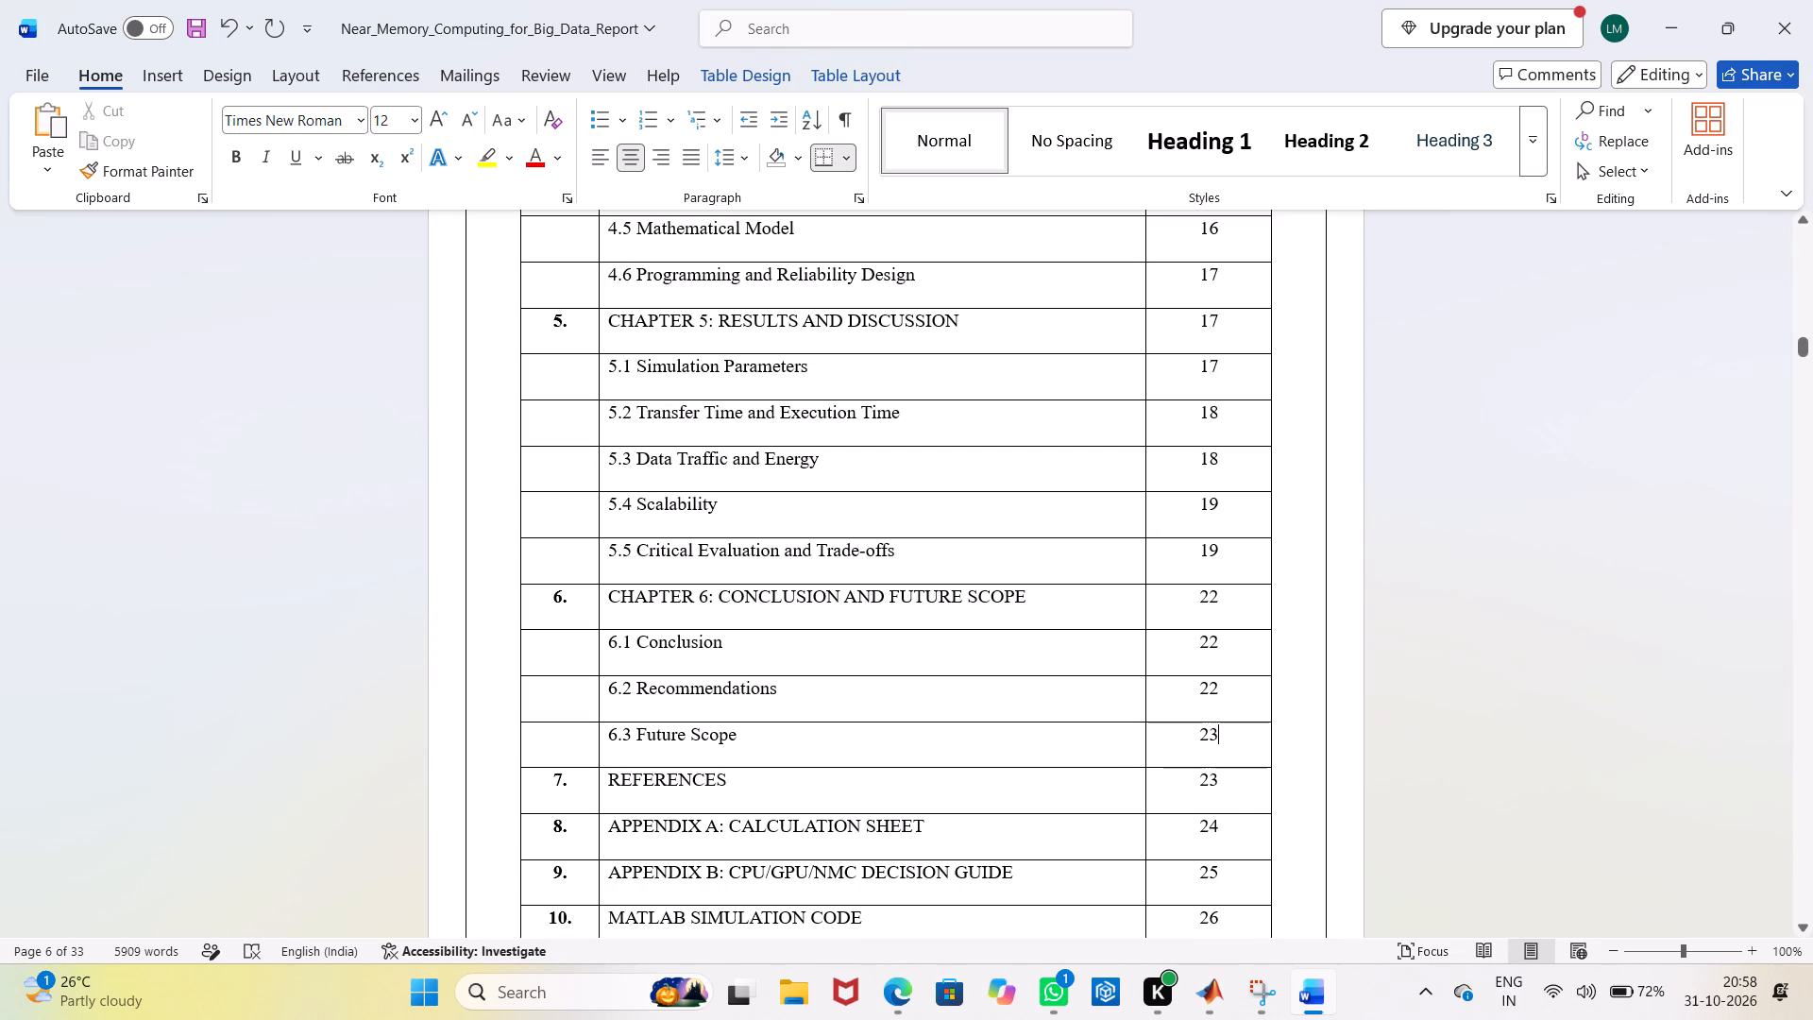
click(1233, 838)
key(BackSpace)
key(5)
click(1256, 781)
key(BackSpace)
key(4)
Set the table of contents page numbers for Appendix B: CPU/GPU/NMC Decision Guide to 26 and MATLAB Simulation Code to 27.
scroll(1375, 870, down, 2)
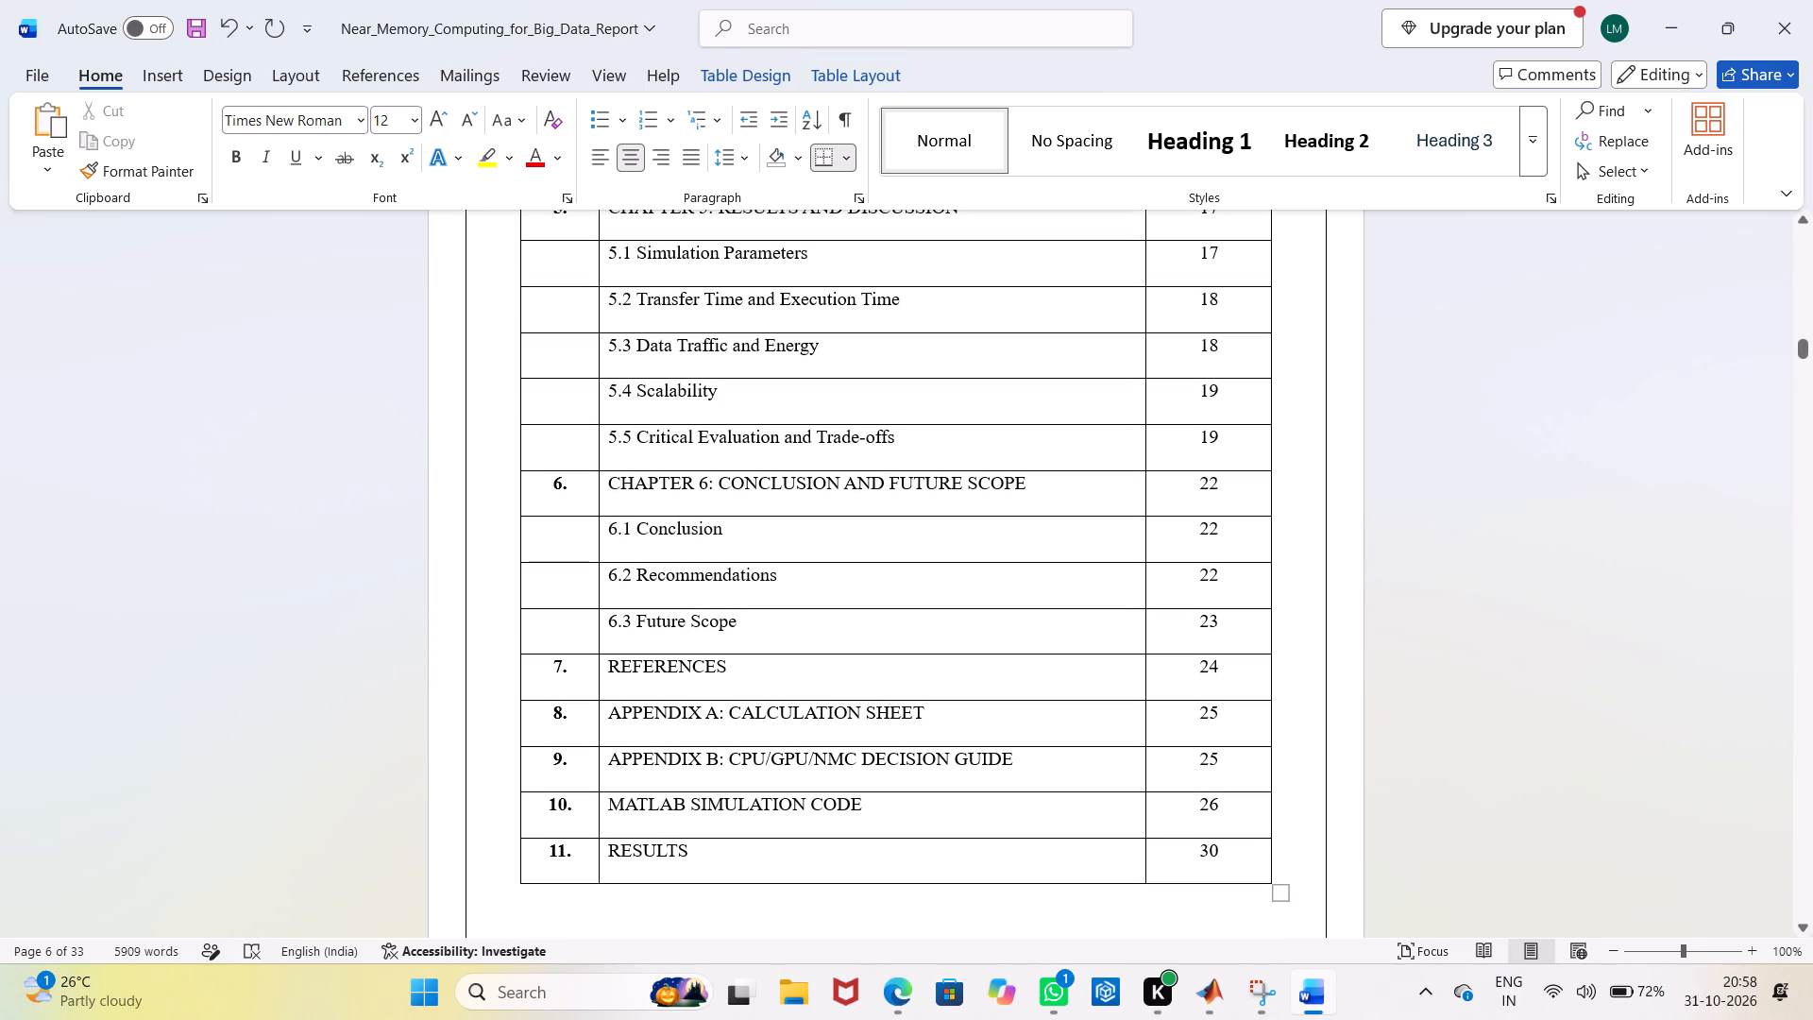
click(1234, 756)
key(BackSpace)
key(6)
click(1210, 798)
click(1230, 807)
key(BackSpace)
key(7)
Set the table of contents page number for Results to 31.
click(1226, 850)
key(BackSpace)
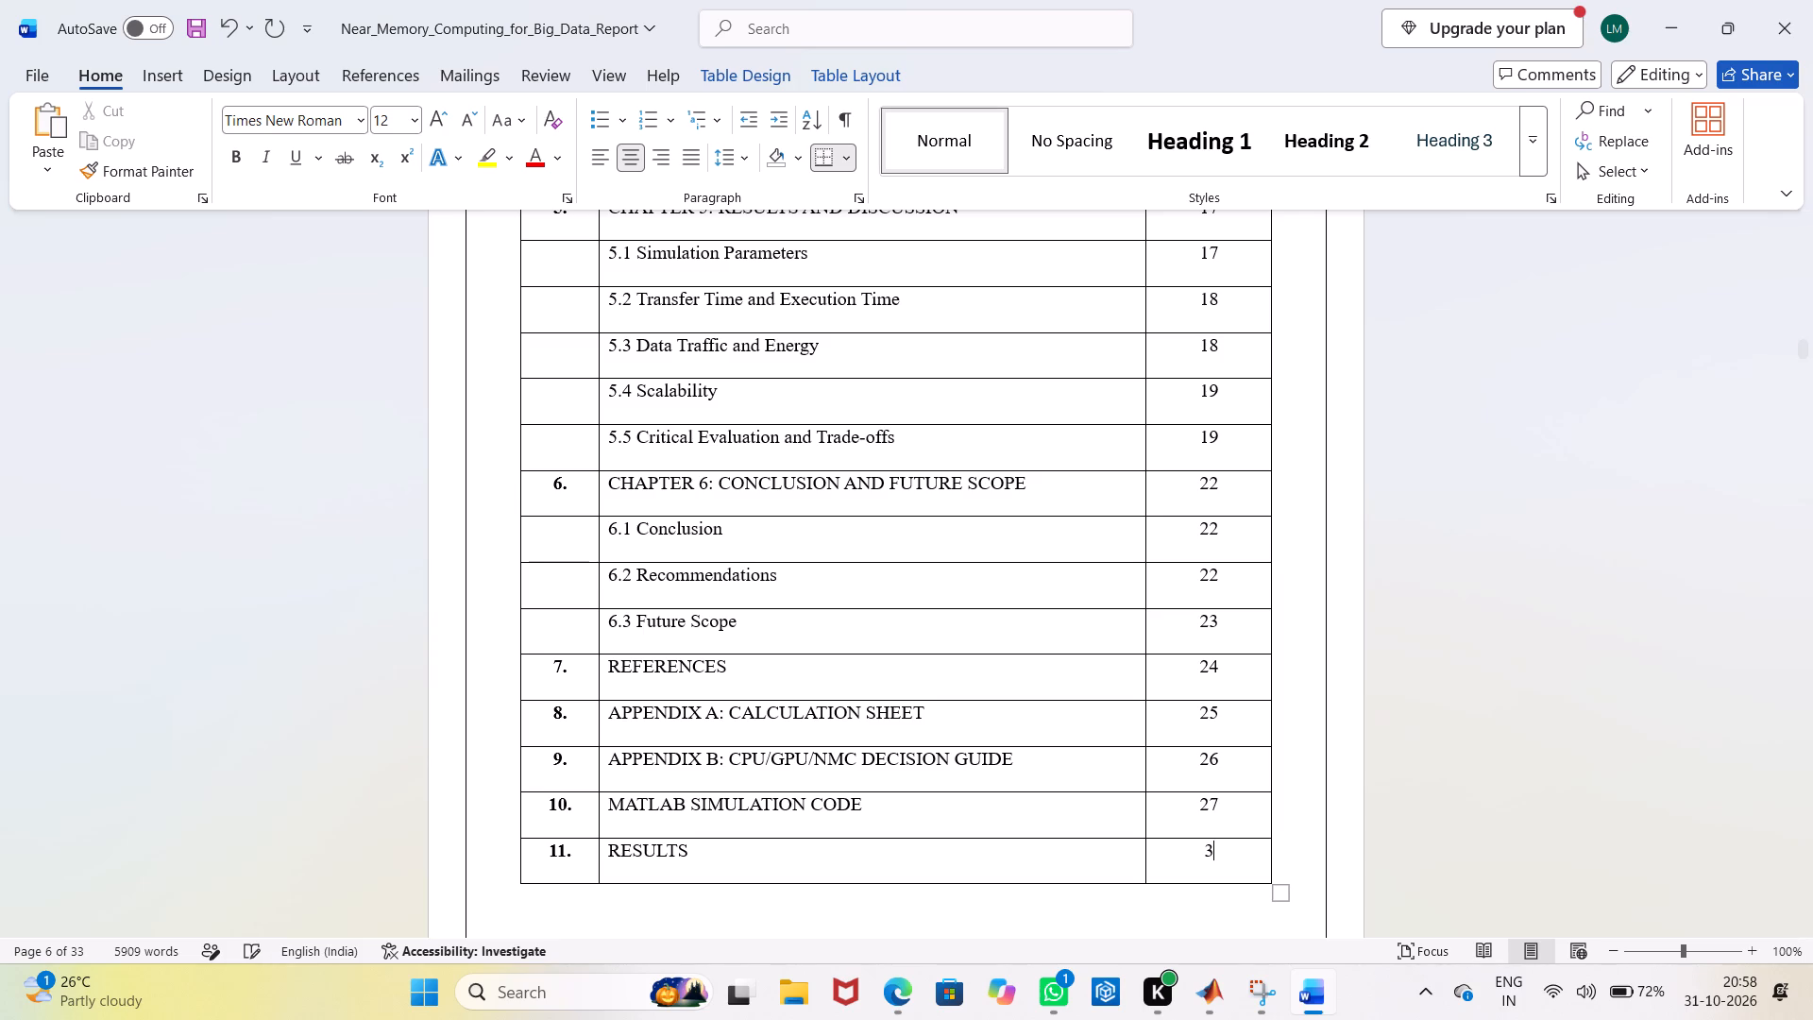
key(1)
Open the footer of the page ending the References section and delete the last digit of its page number.
drag(1803, 351, 1783, 695)
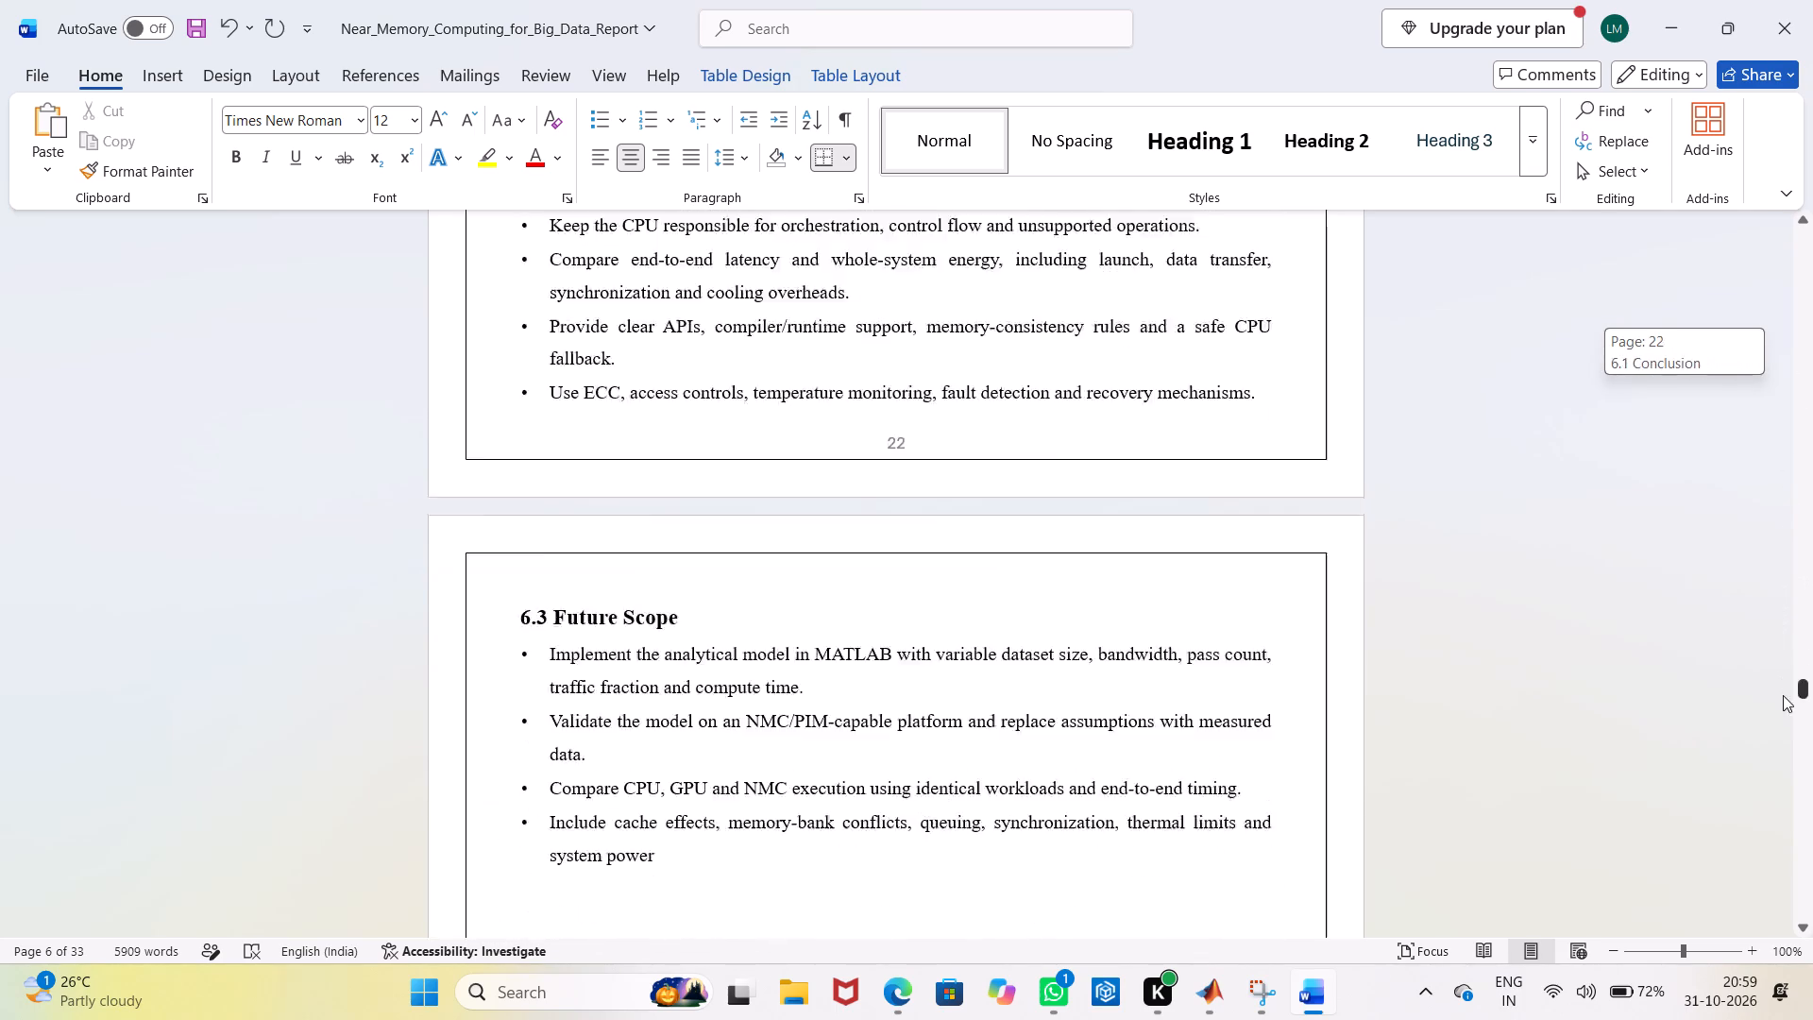
drag(1783, 695, 1784, 744)
scroll(994, 501, up, 7)
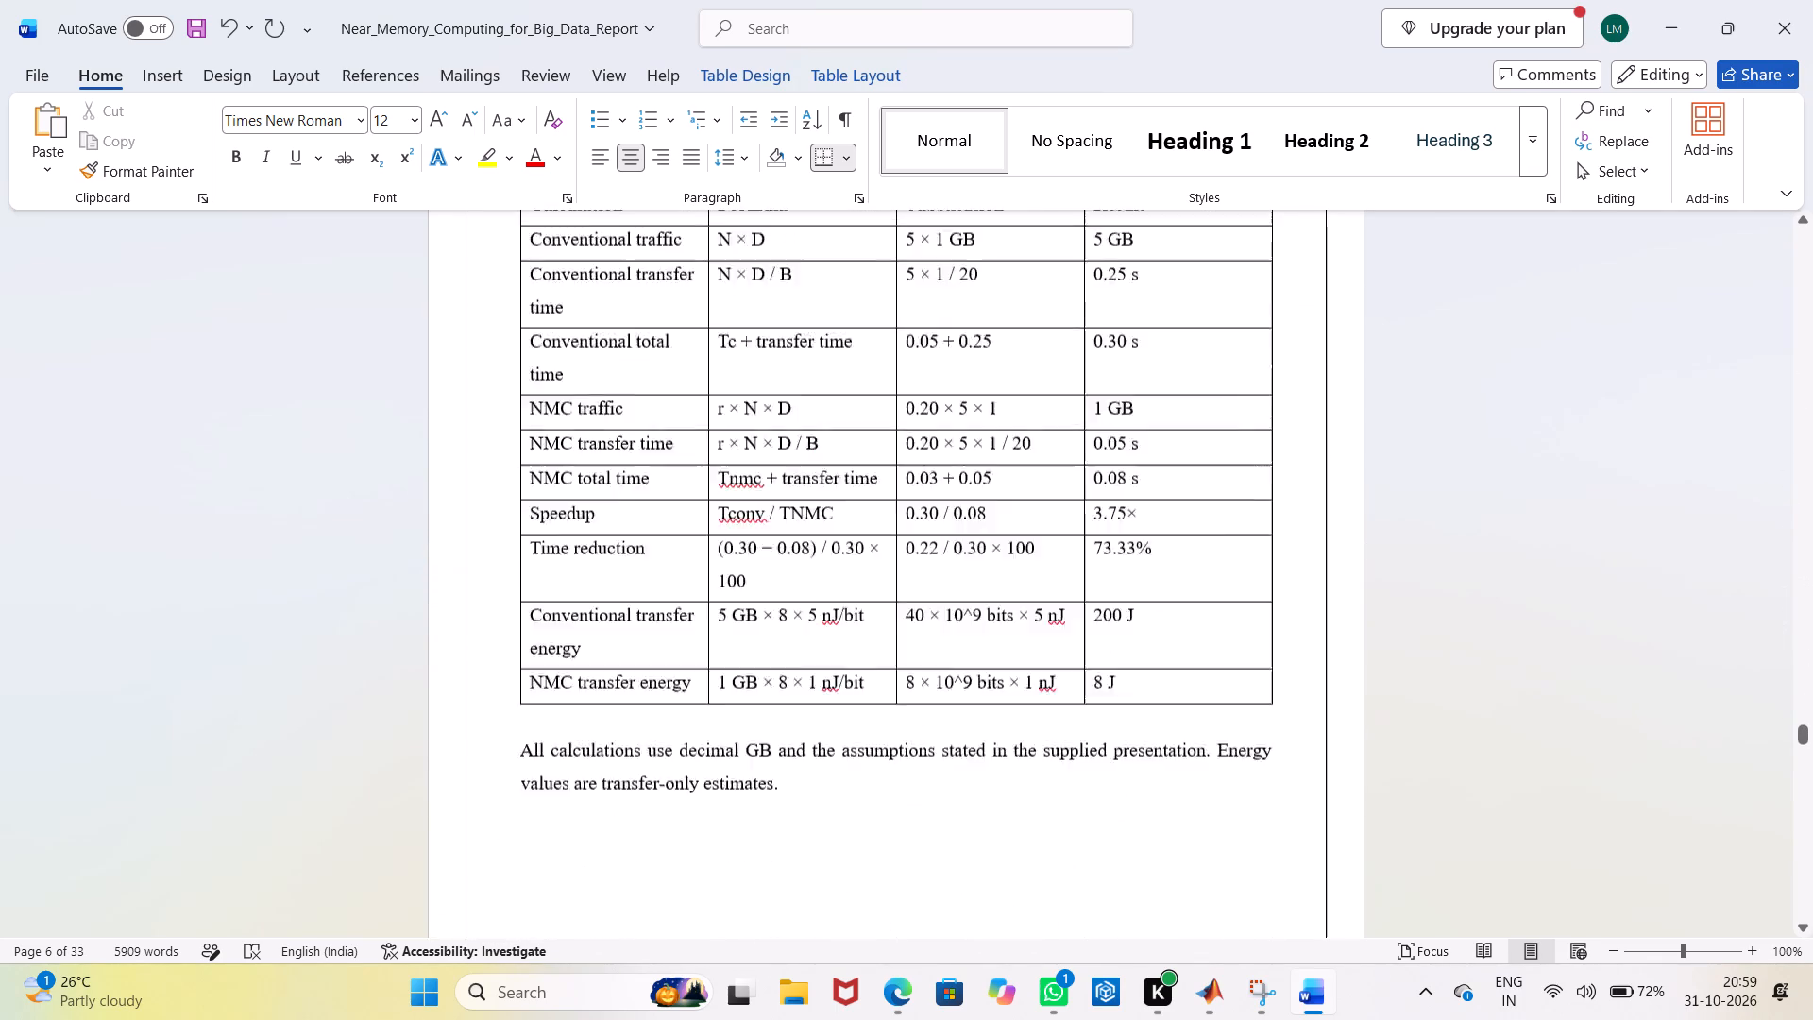
scroll(1022, 538, up, 20)
scroll(1022, 538, up, 13)
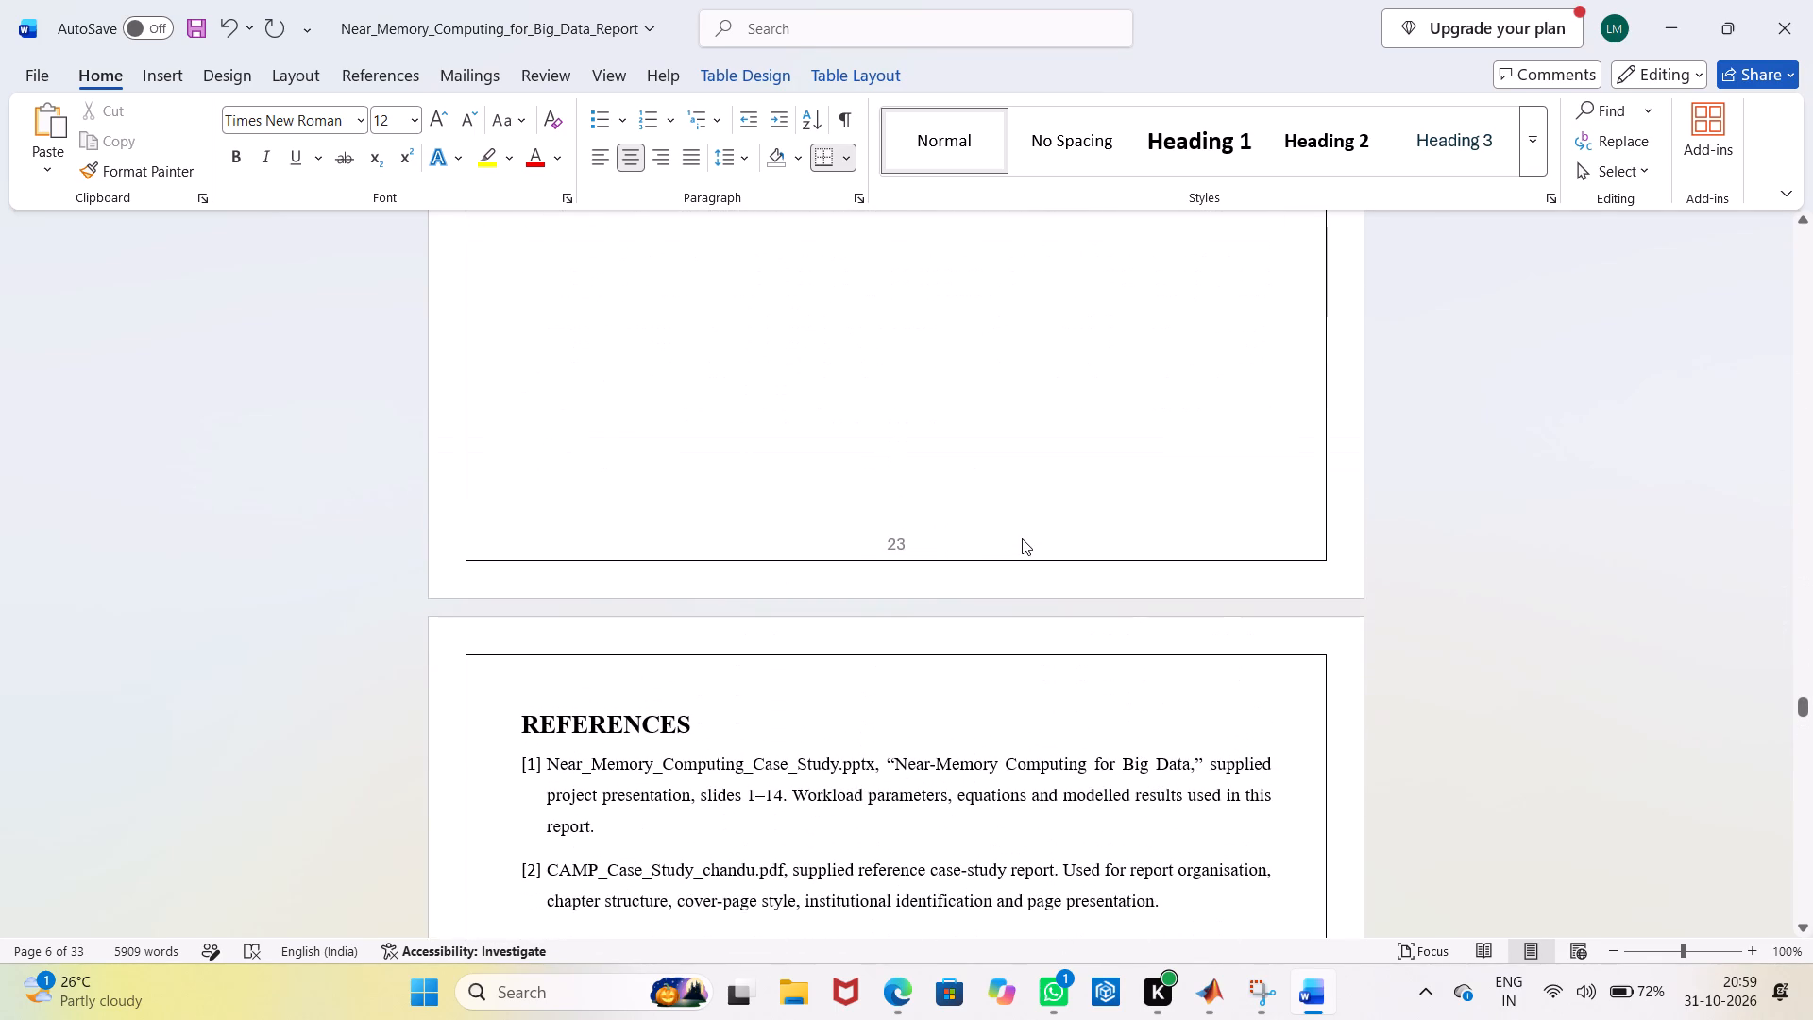
scroll(1022, 540, down, 7)
scroll(1015, 583, up, 4)
scroll(1015, 583, down, 14)
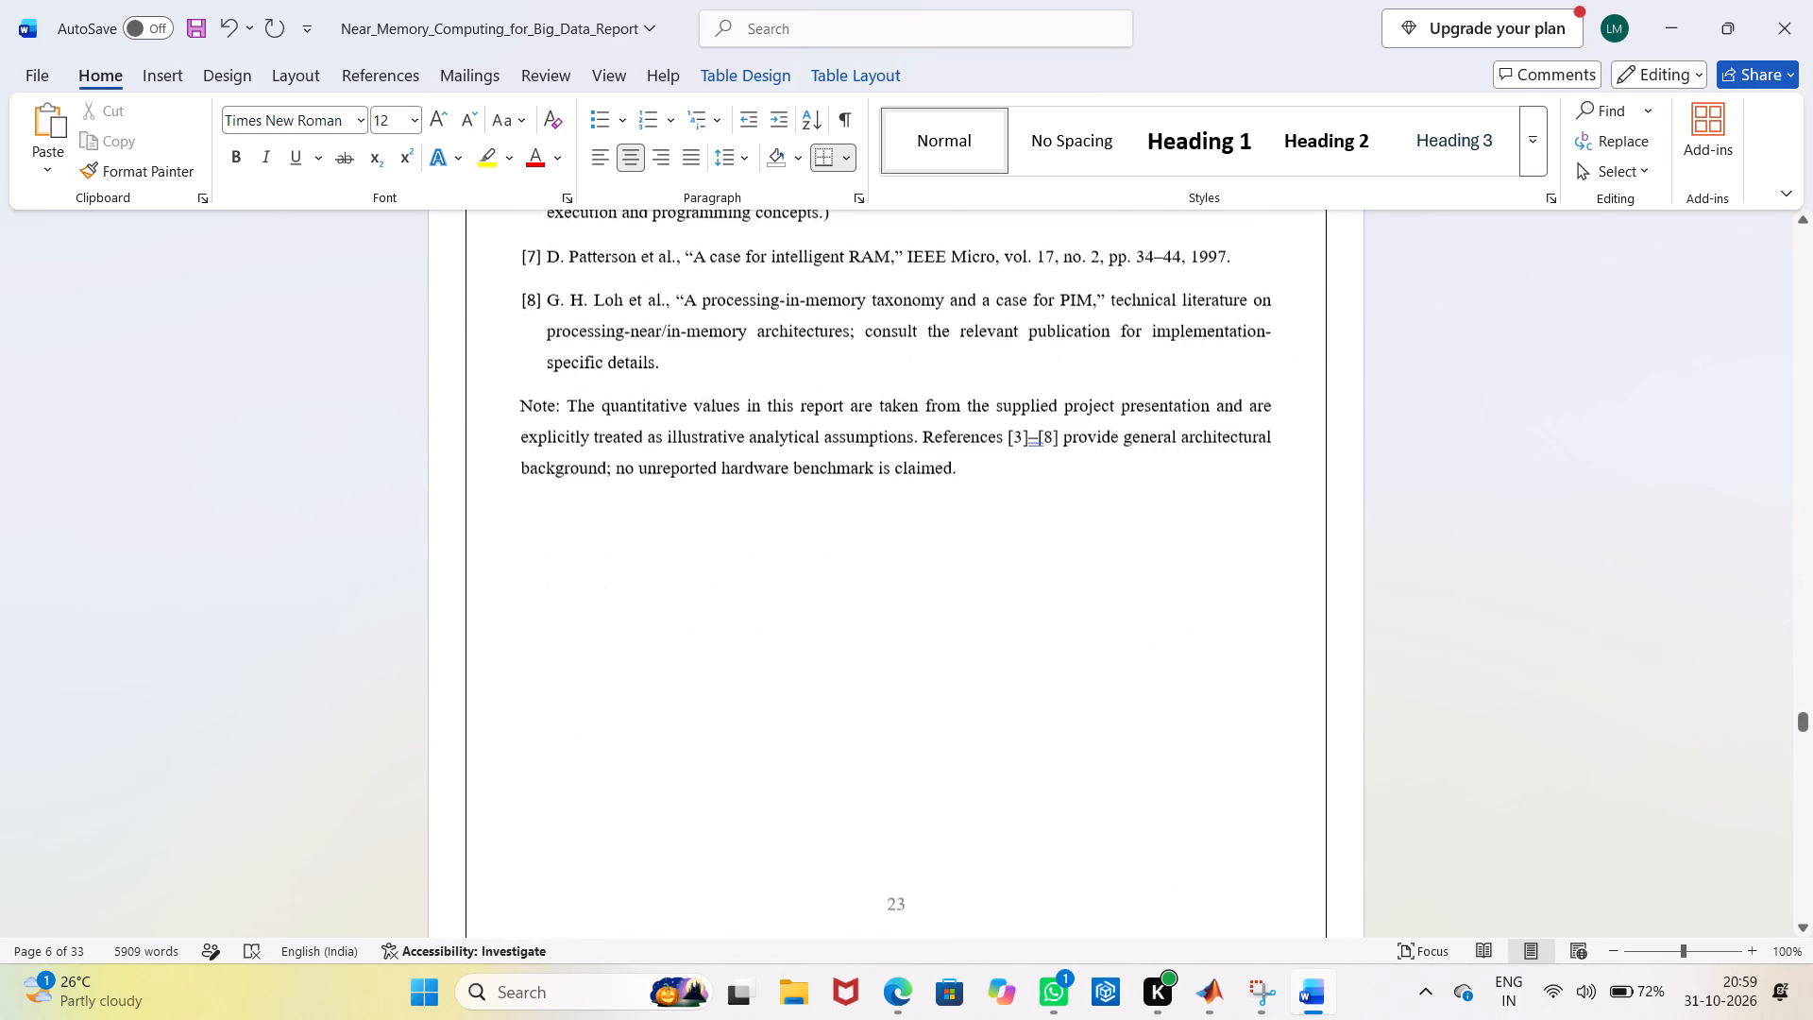
scroll(1015, 583, down, 4)
double_click(908, 665)
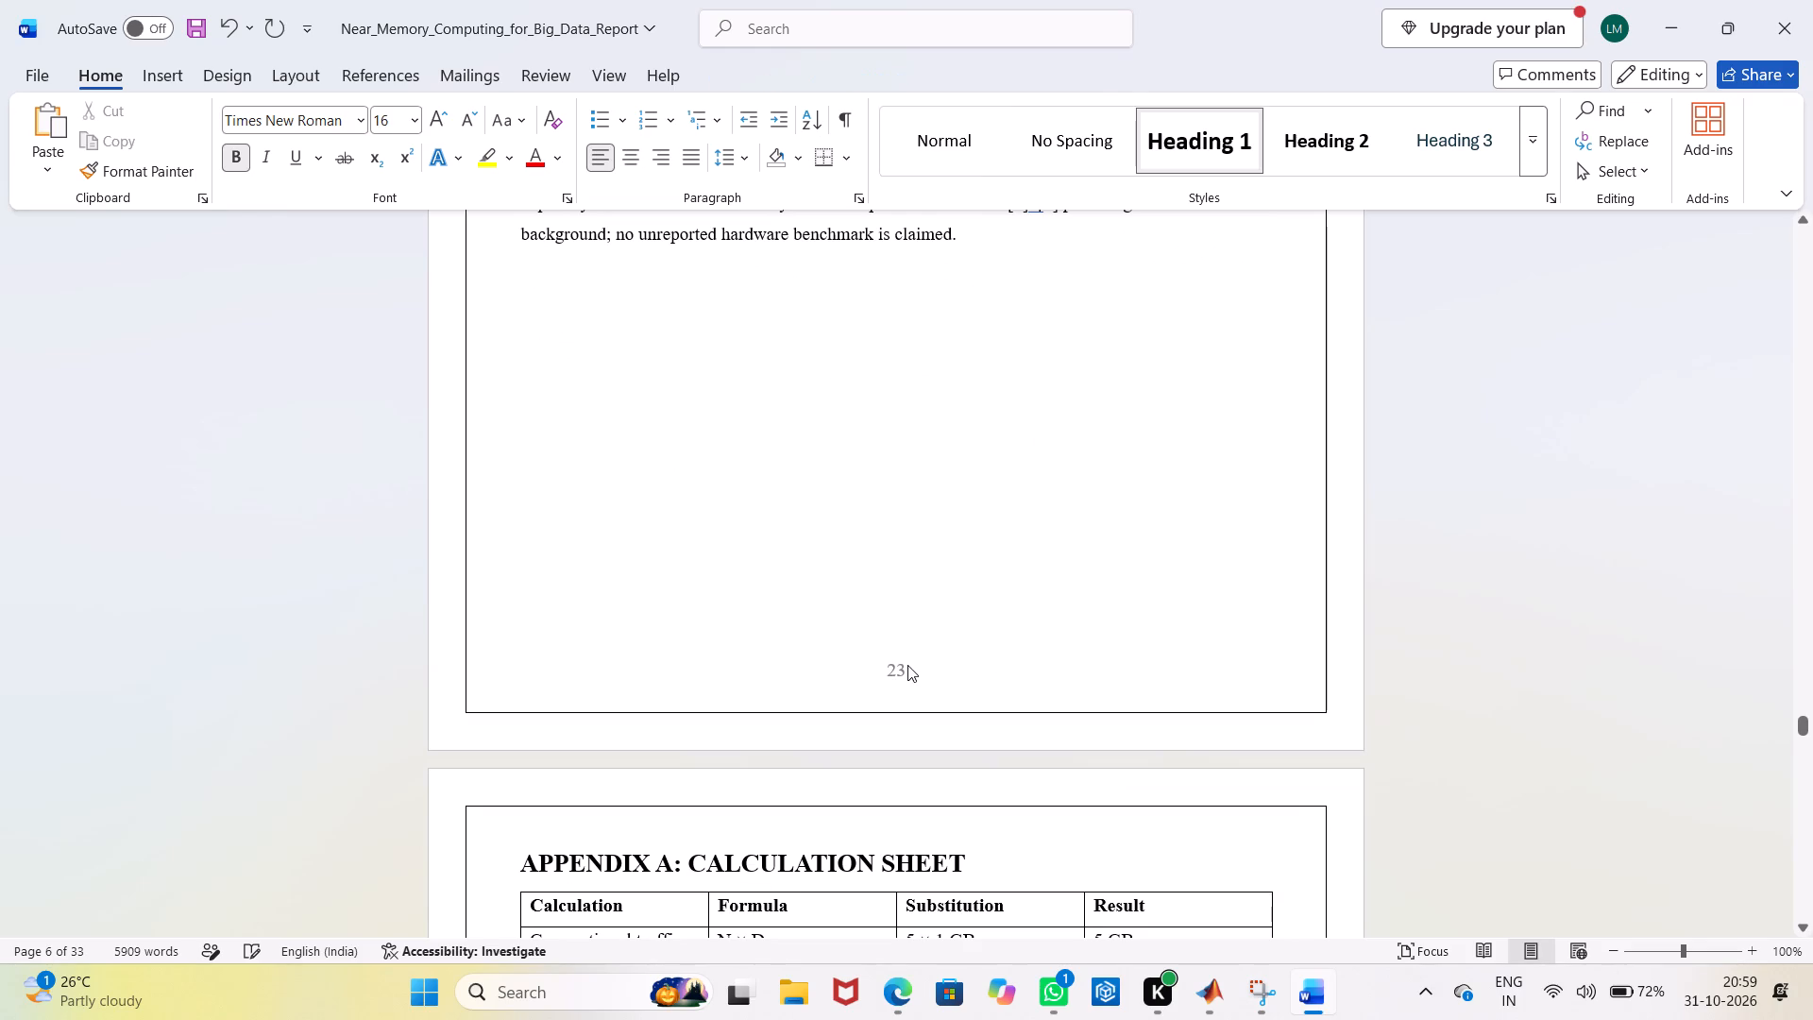
click(901, 671)
key(BackSpace)
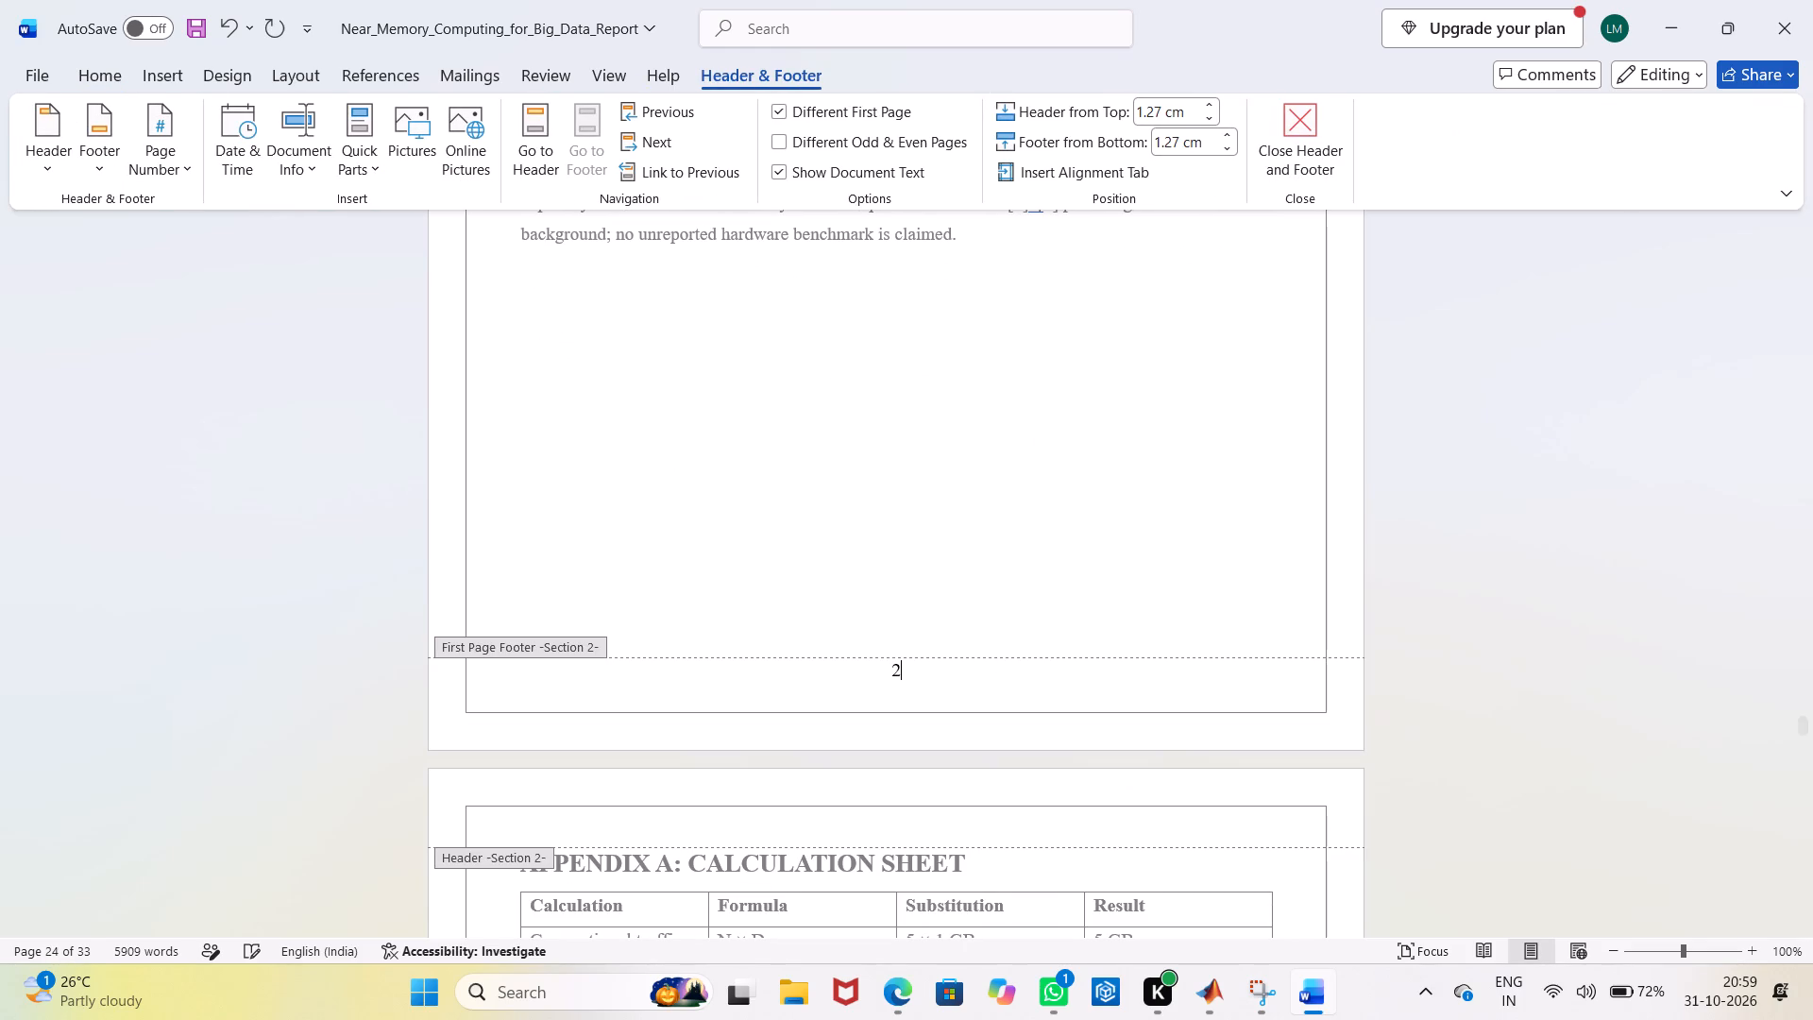
Complete the page number in the References page's footer as 24 and return to the document body.
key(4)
click(1283, 149)
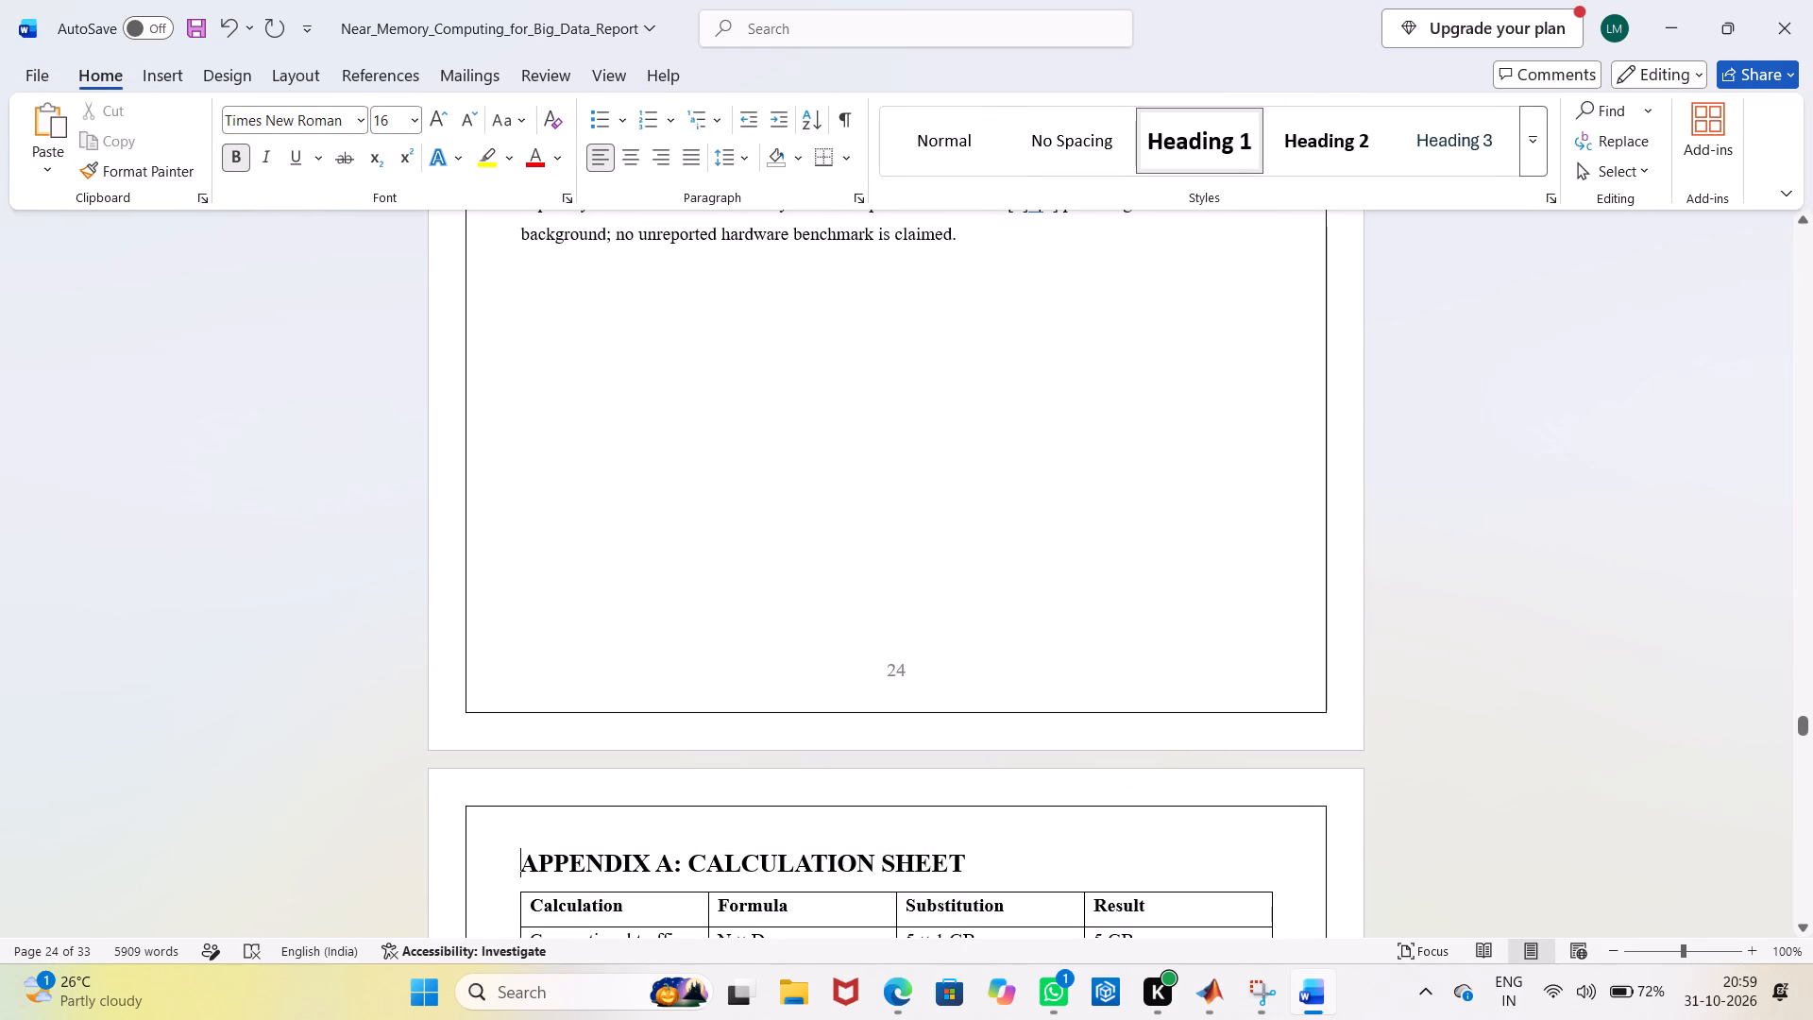
Check the footer page numbers from the Appendix A page back through References to section 6.3 Future Scope.
scroll(1028, 662, down, 18)
scroll(1031, 660, down, 6)
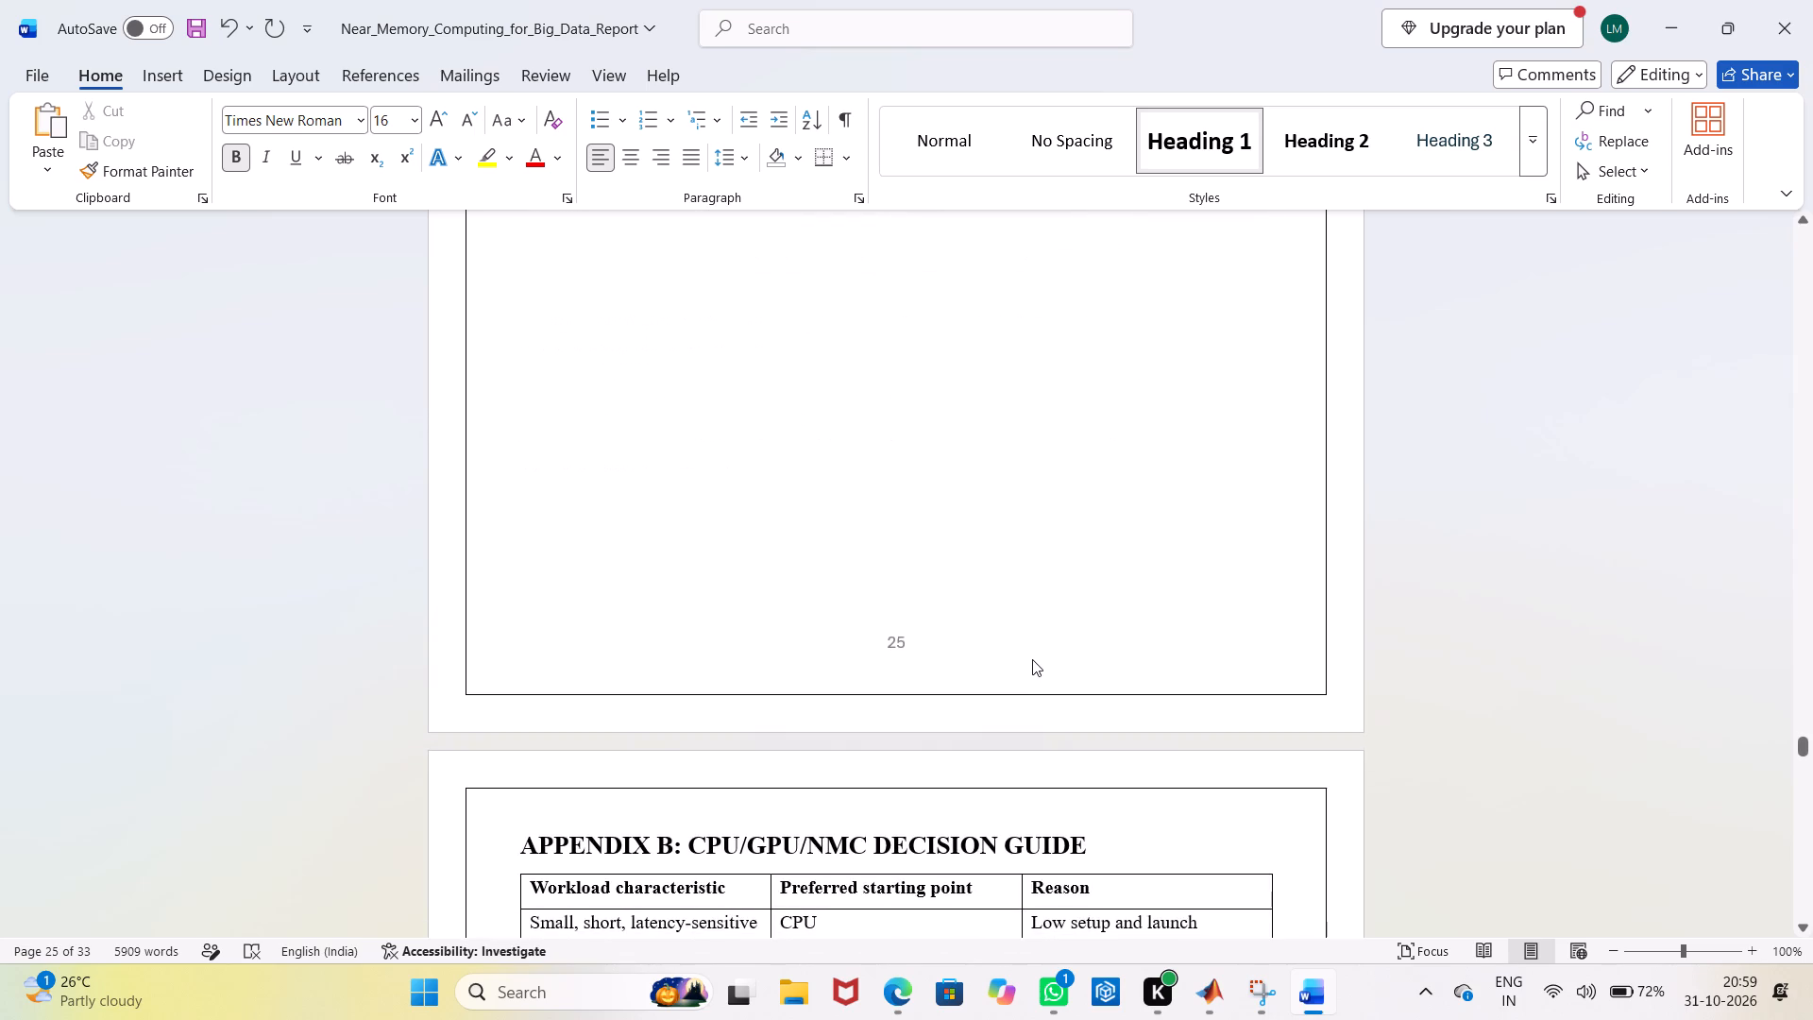
scroll(1032, 659, up, 13)
scroll(1032, 659, up, 20)
scroll(1032, 659, up, 7)
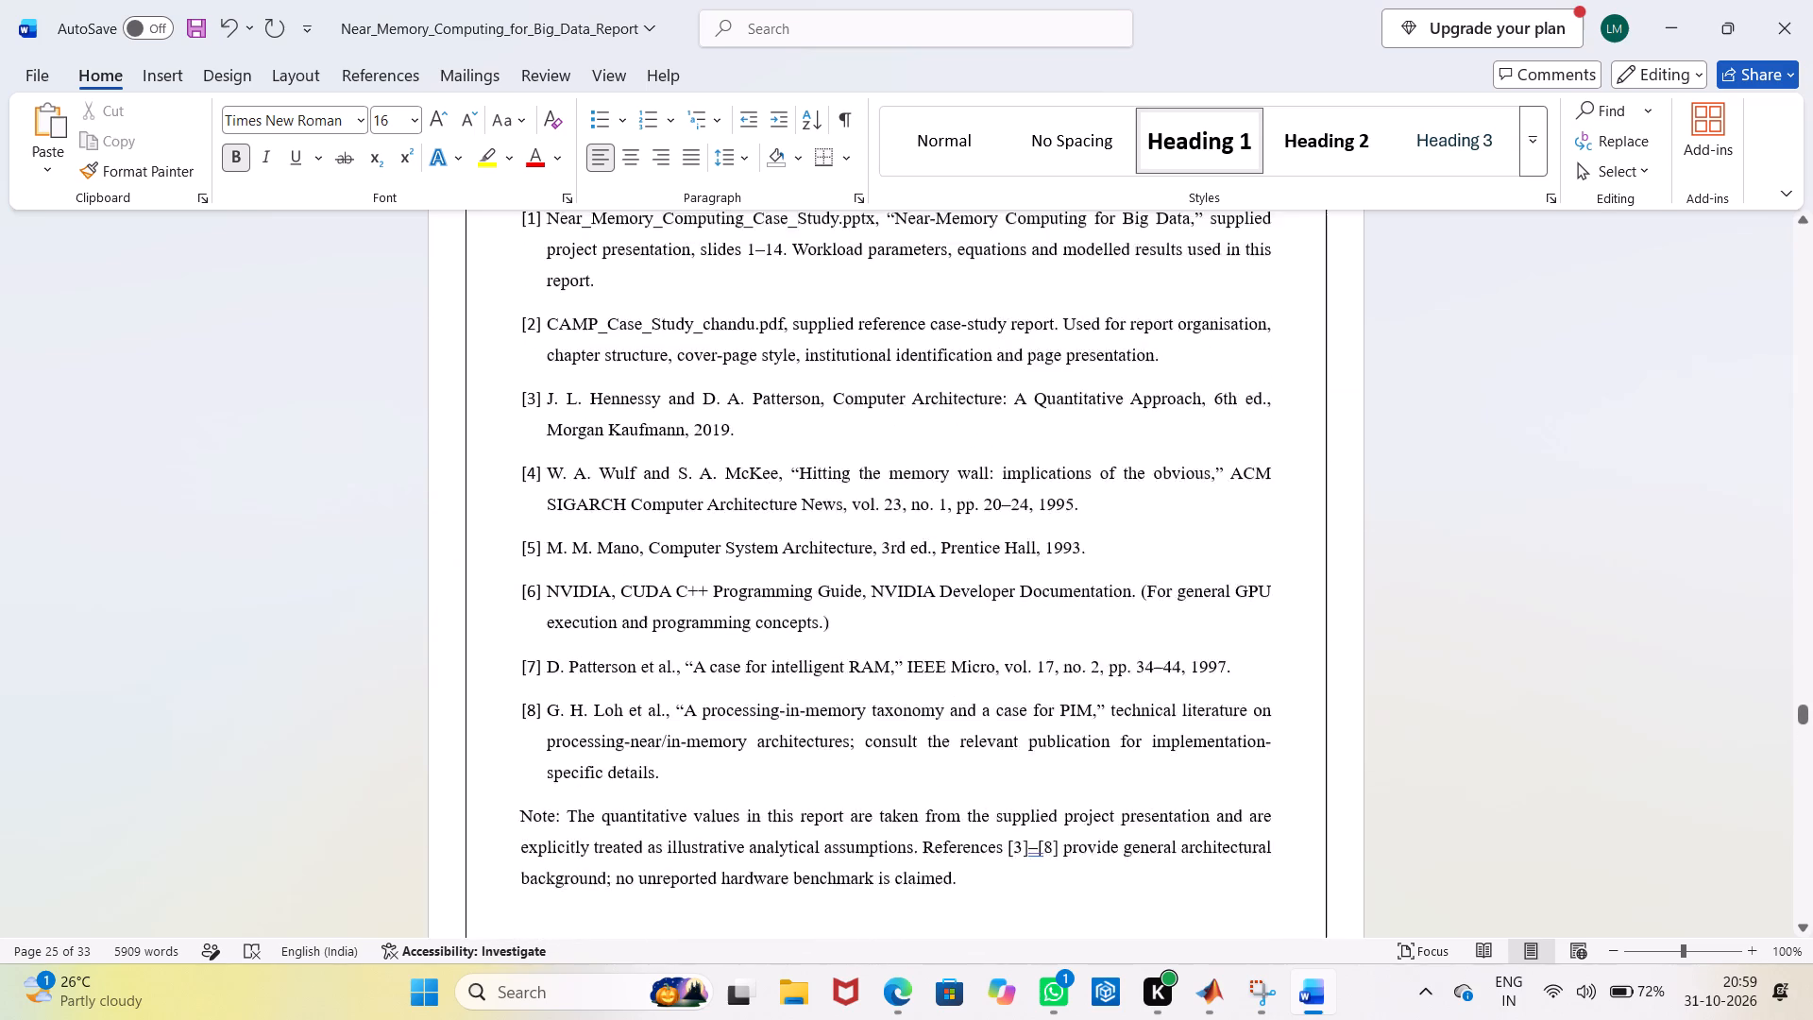
scroll(1032, 659, up, 15)
scroll(1032, 659, up, 12)
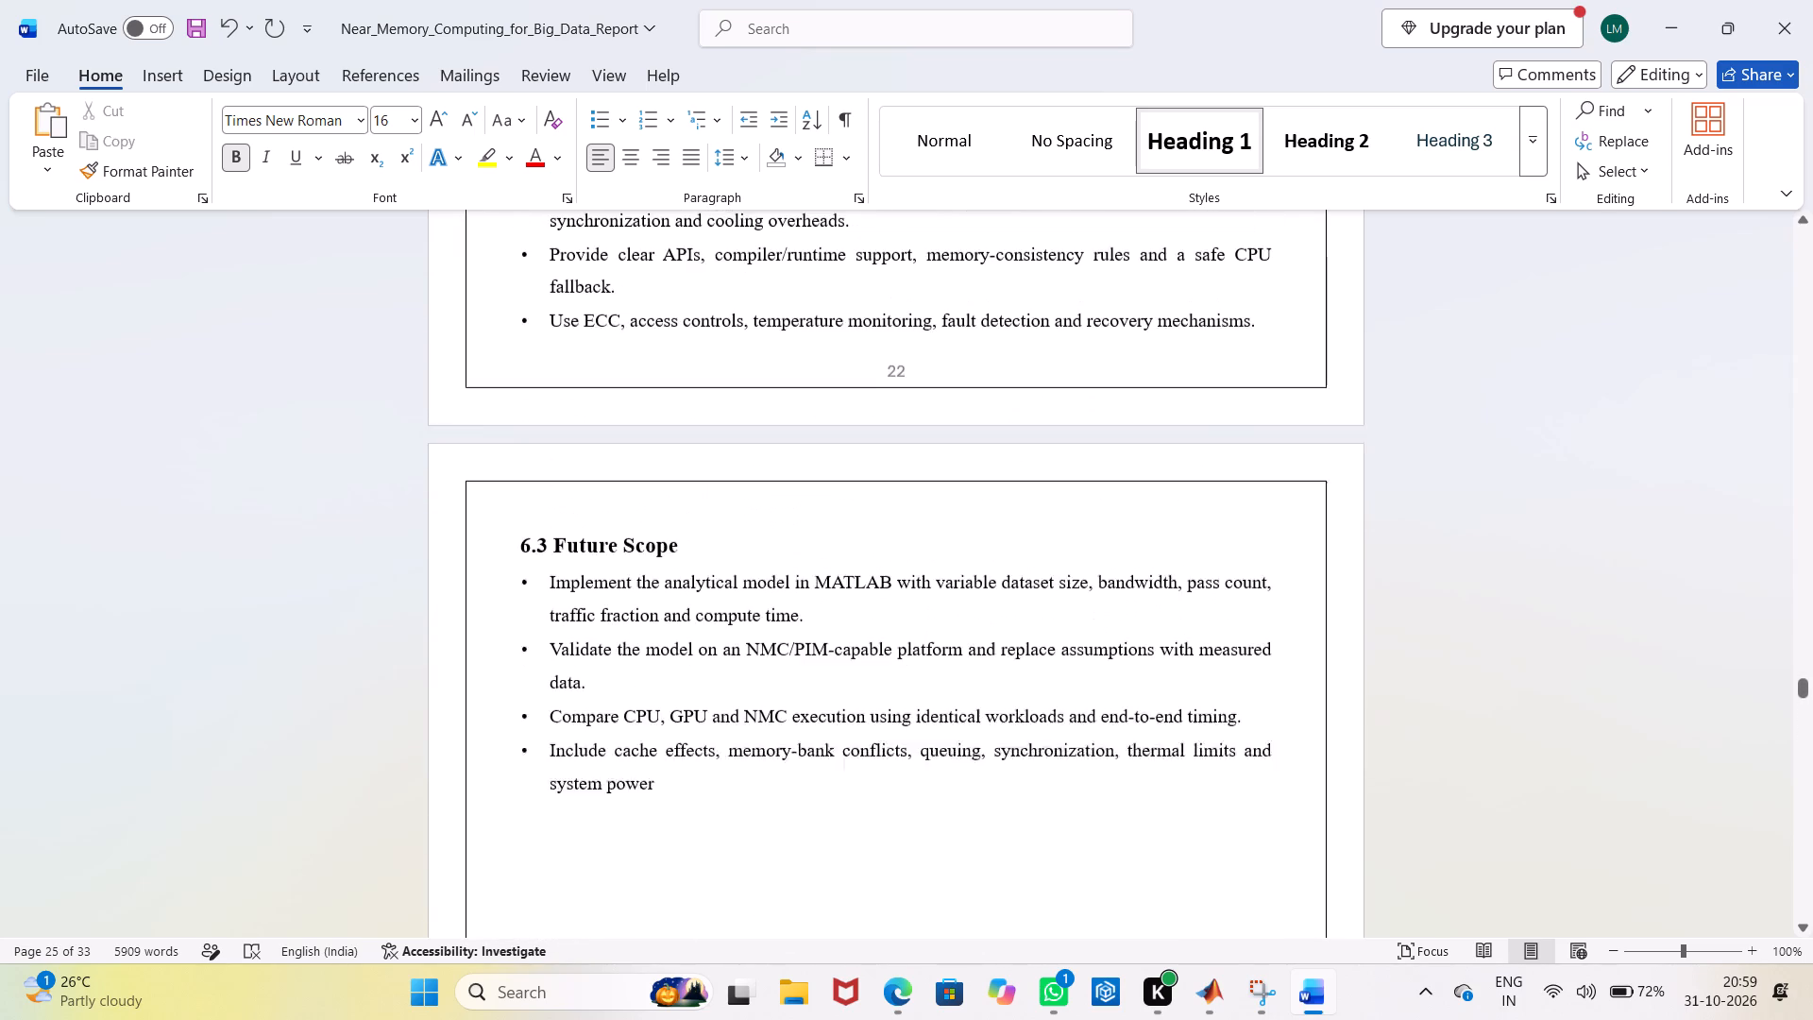
Export the report as a PDF to the Downloads folder, replacing the existing VISHAL _ CAMP file.
click(59, 89)
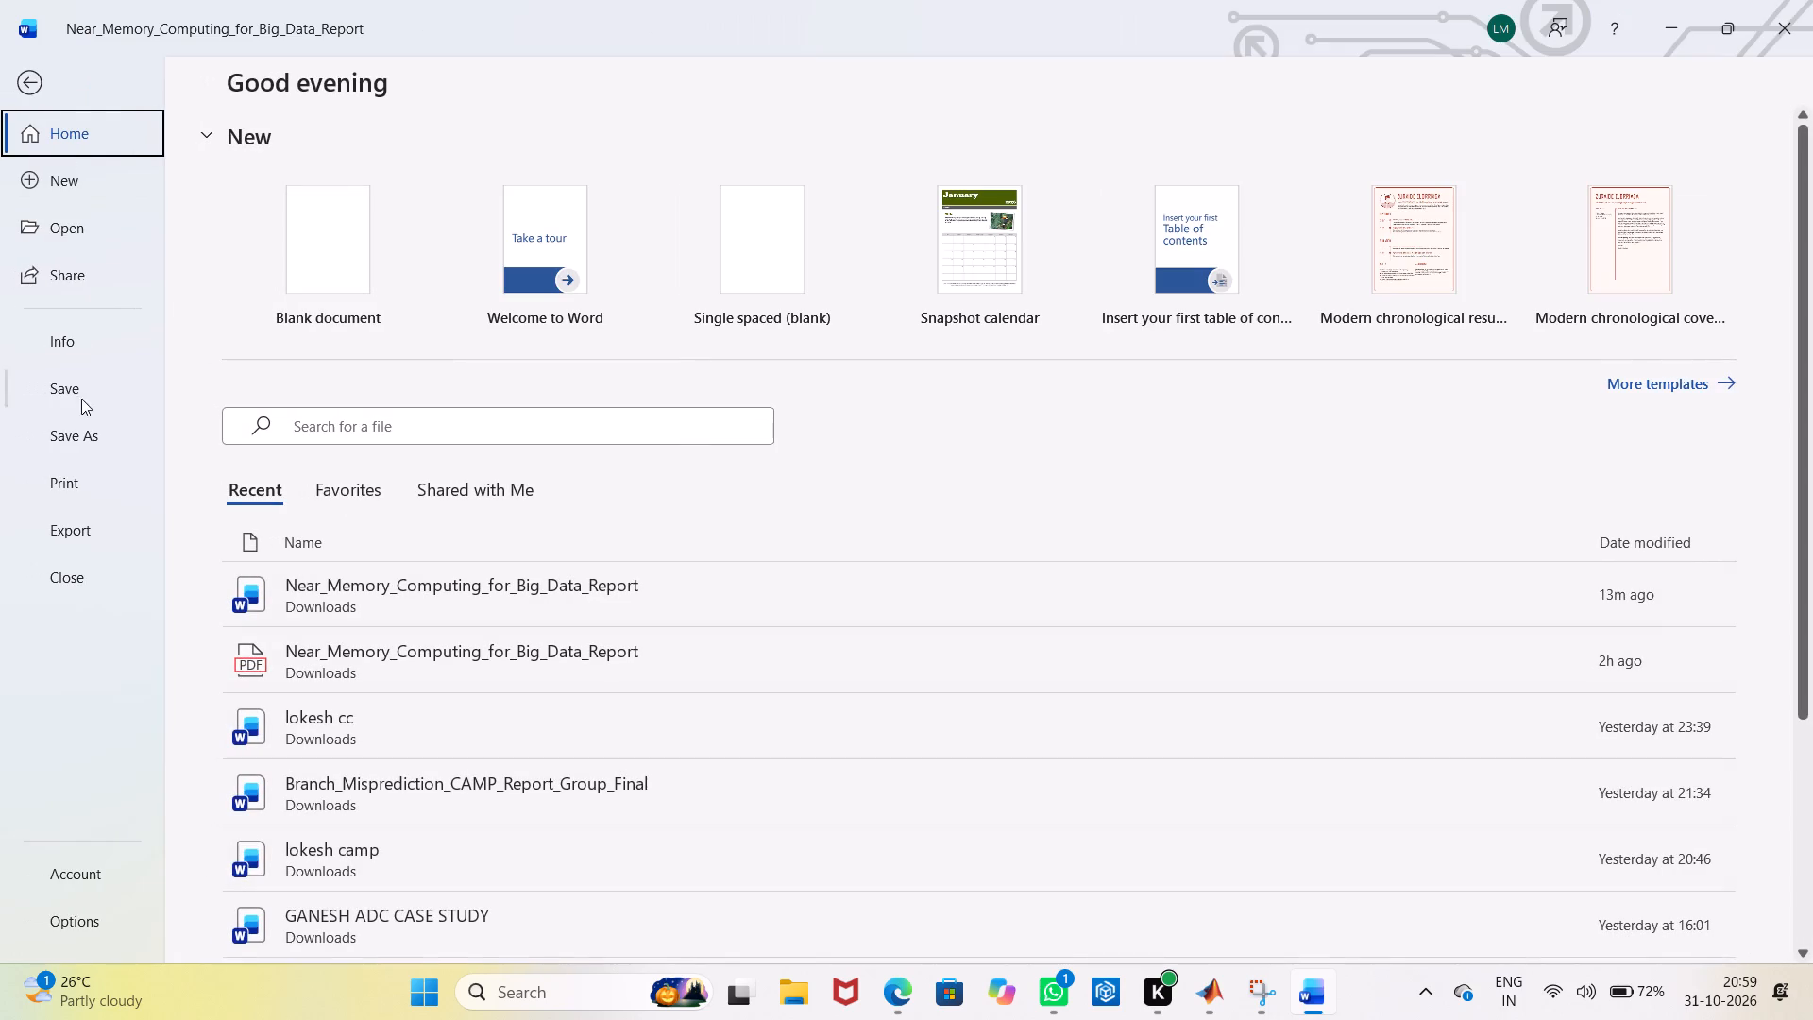
click(97, 520)
click(628, 319)
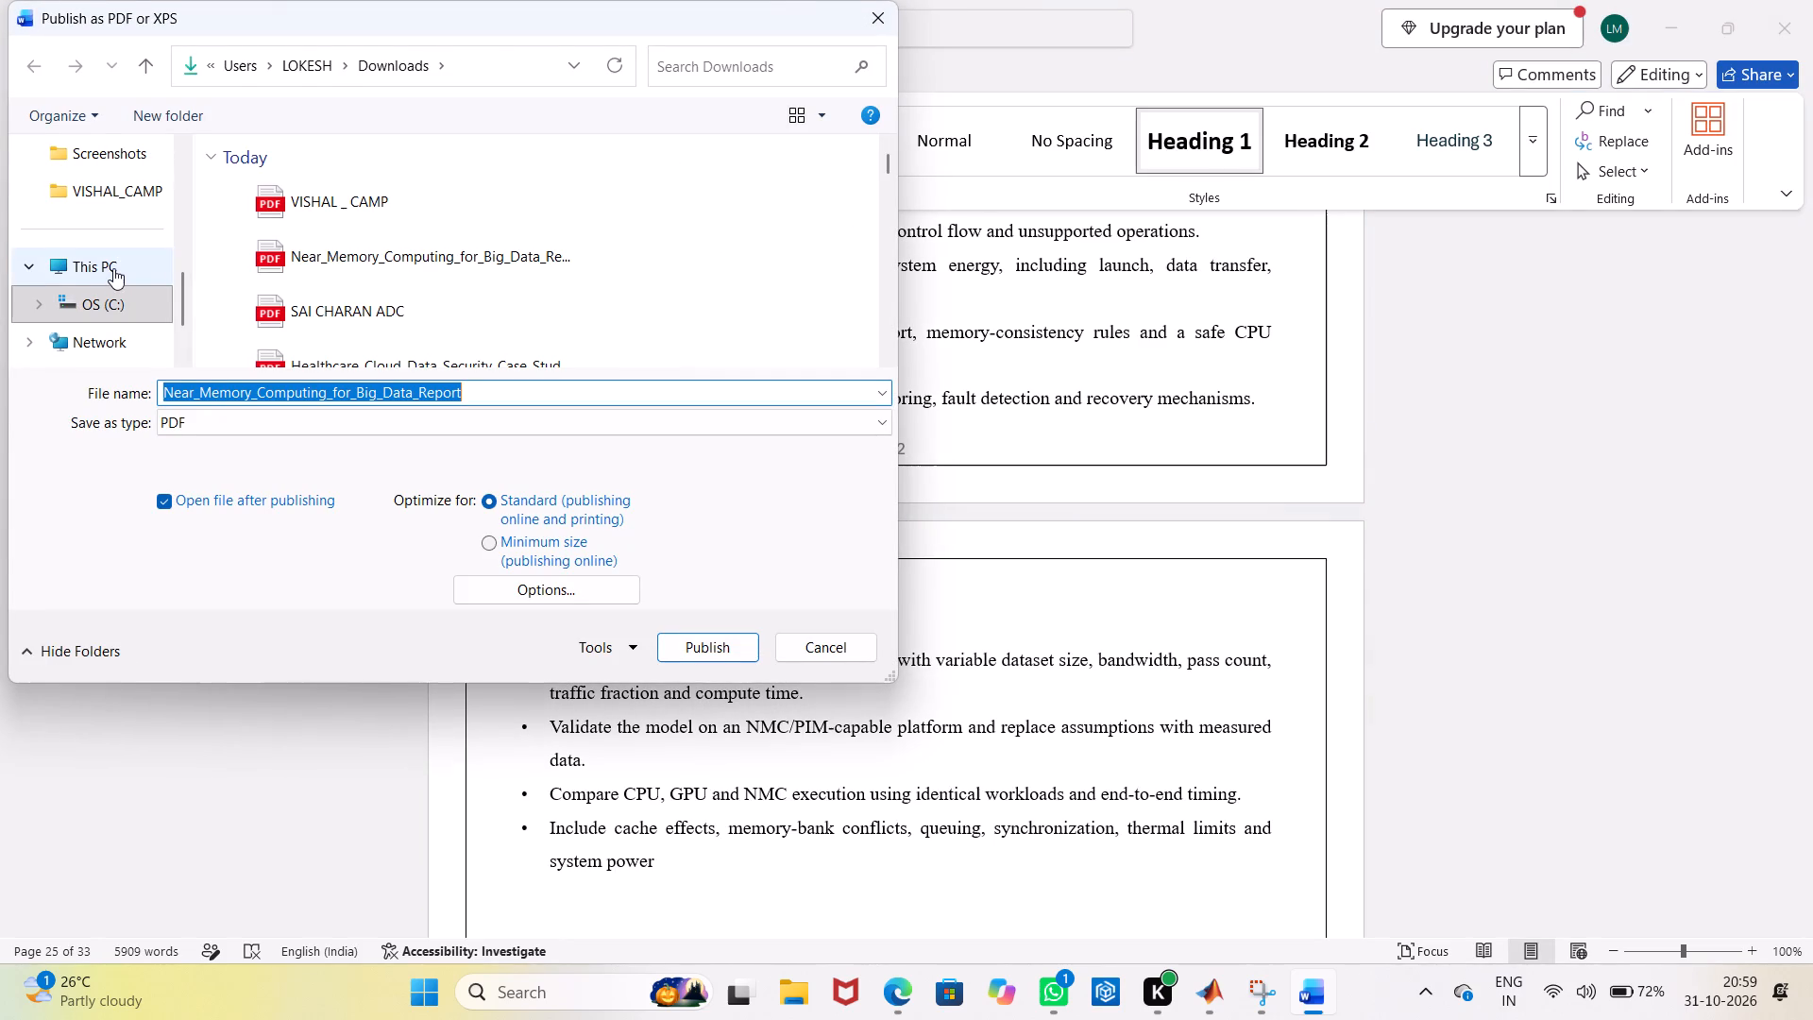
scroll(113, 268, up, 8)
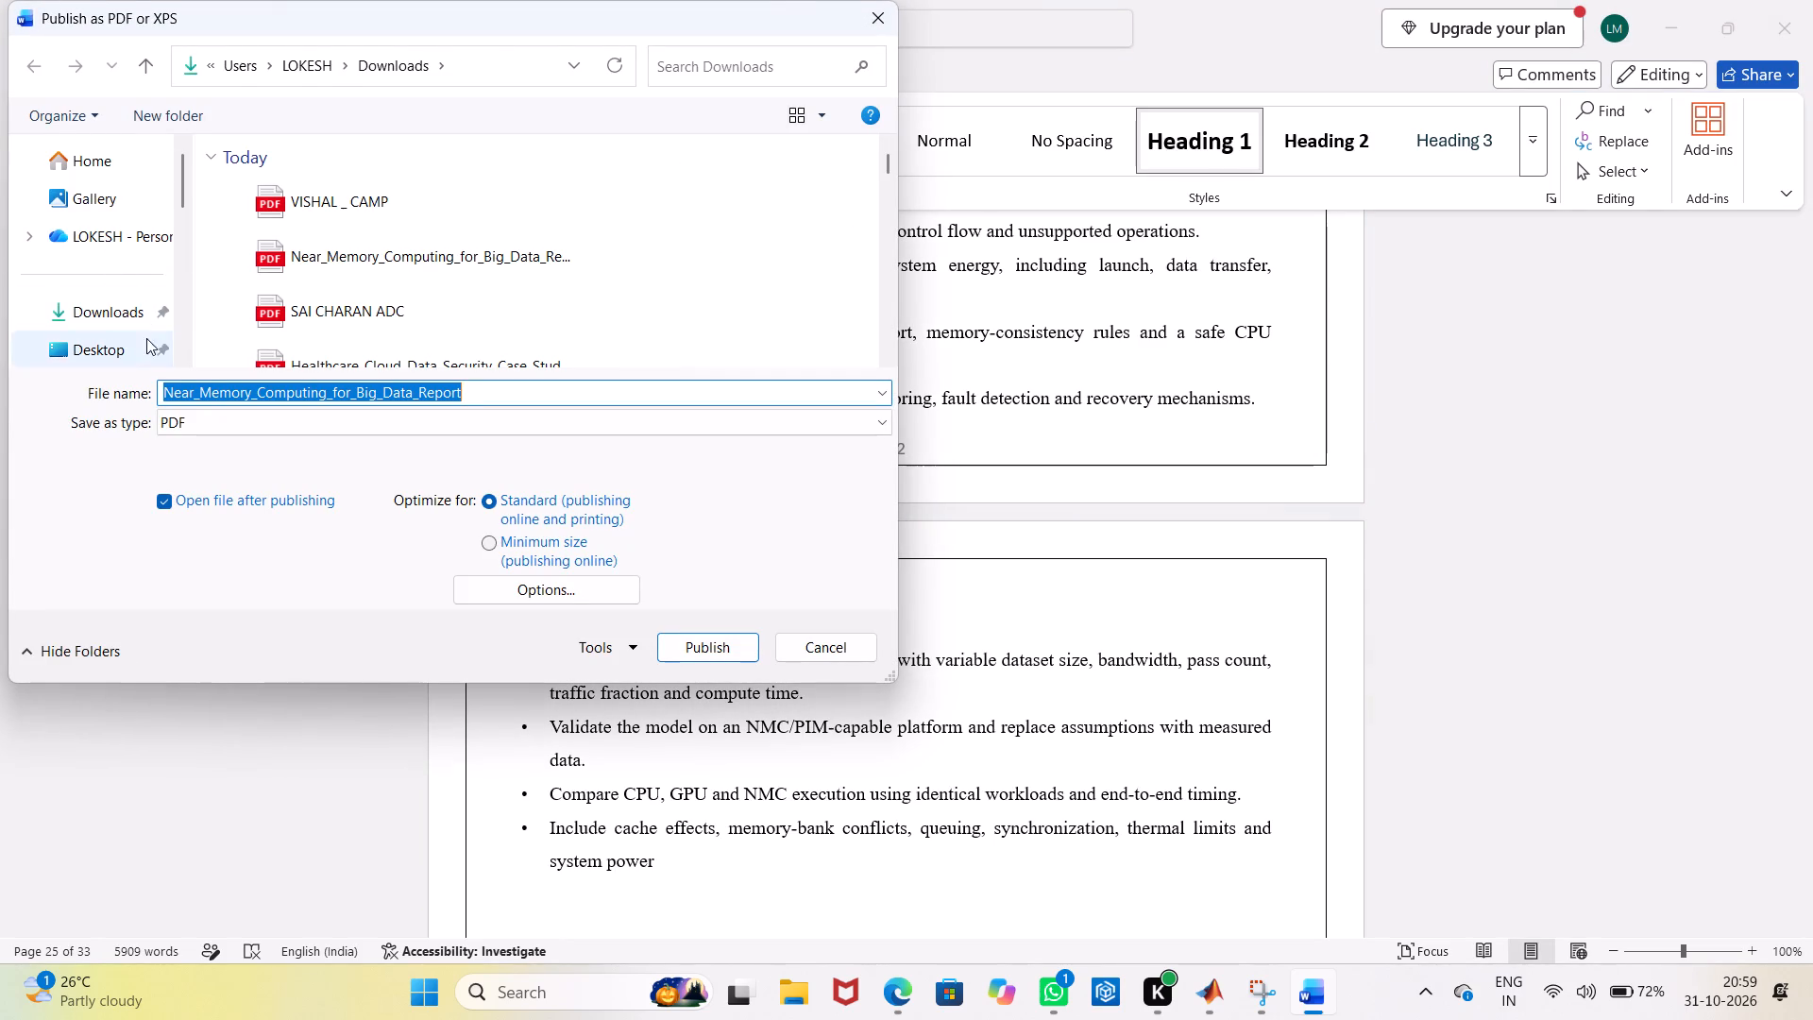
click(144, 322)
click(325, 204)
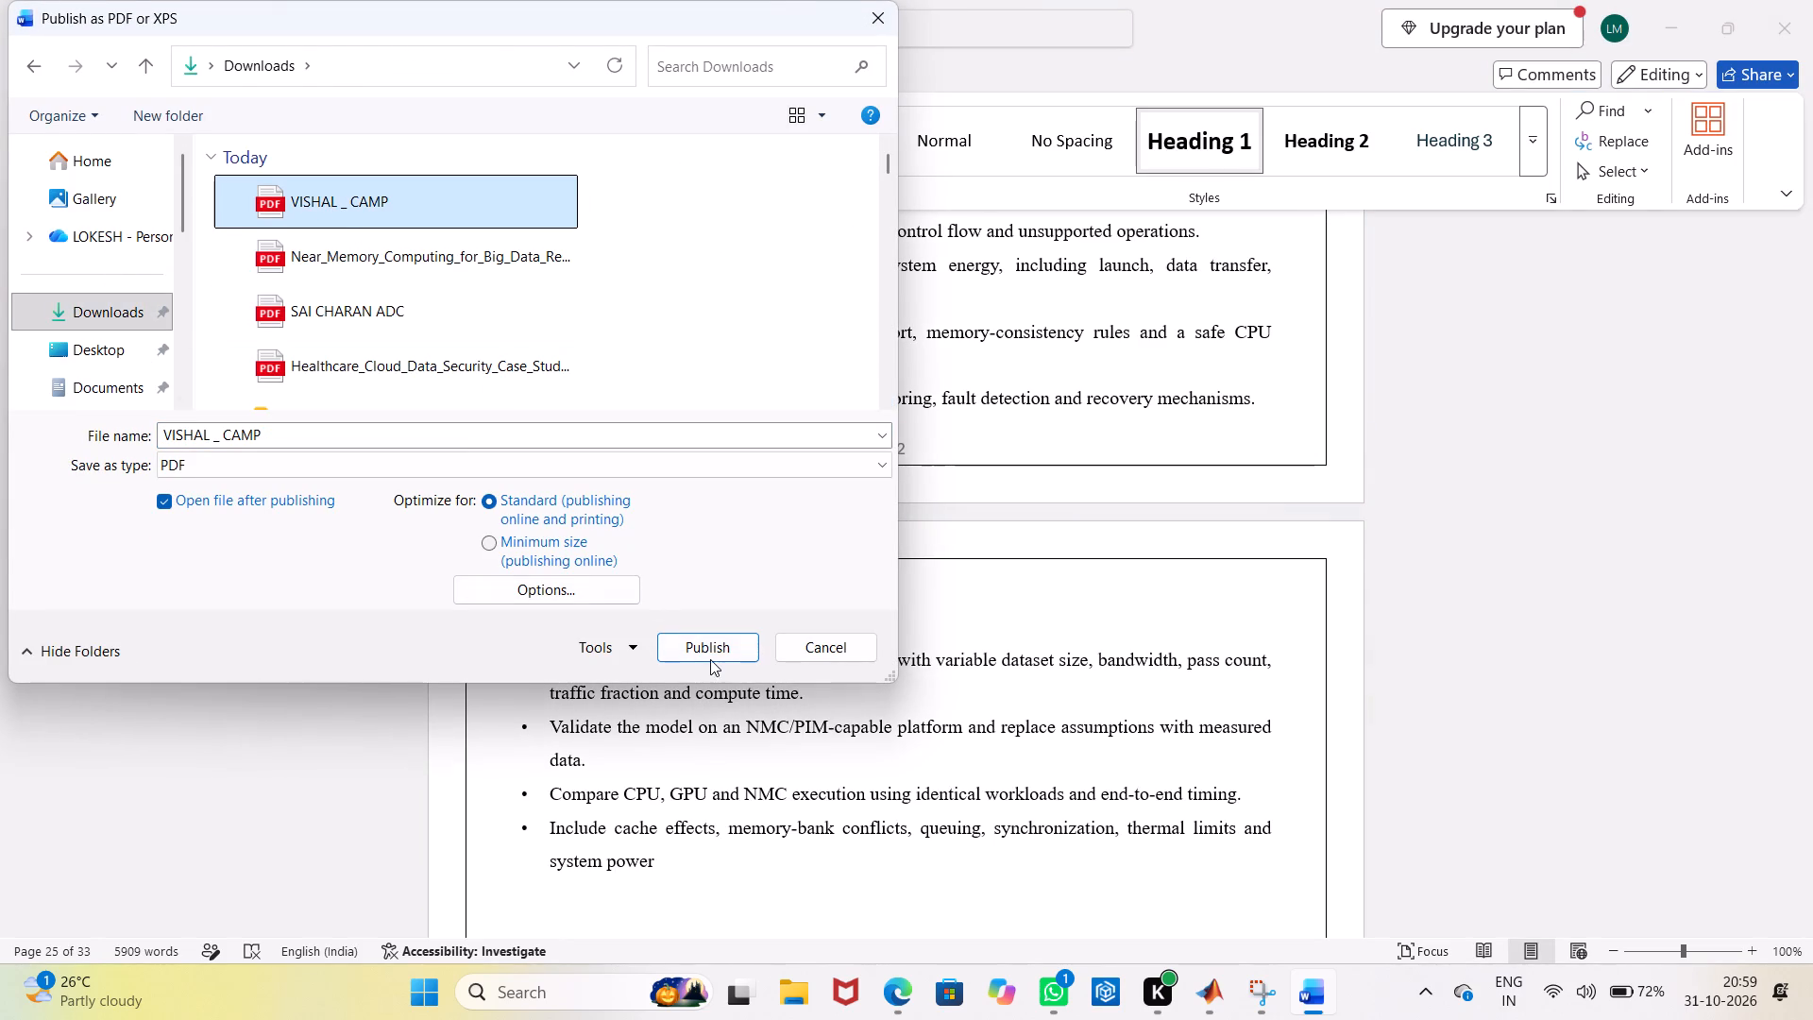
click(711, 659)
click(945, 494)
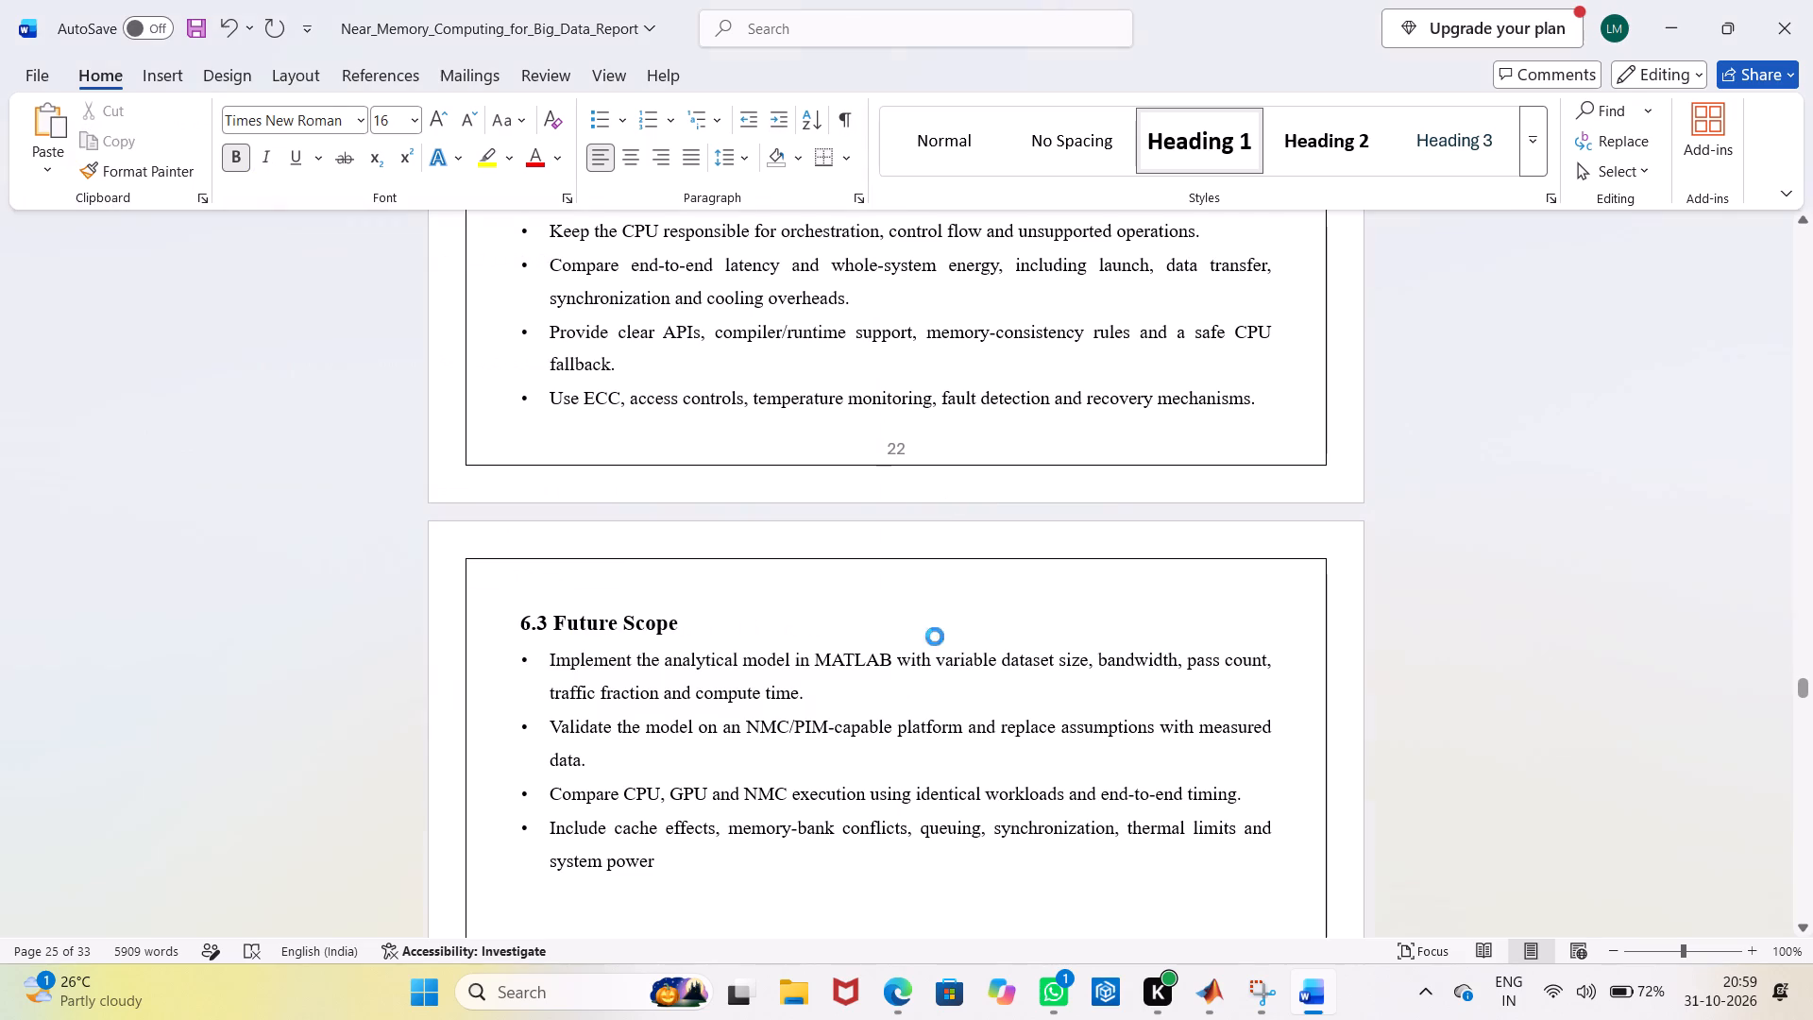